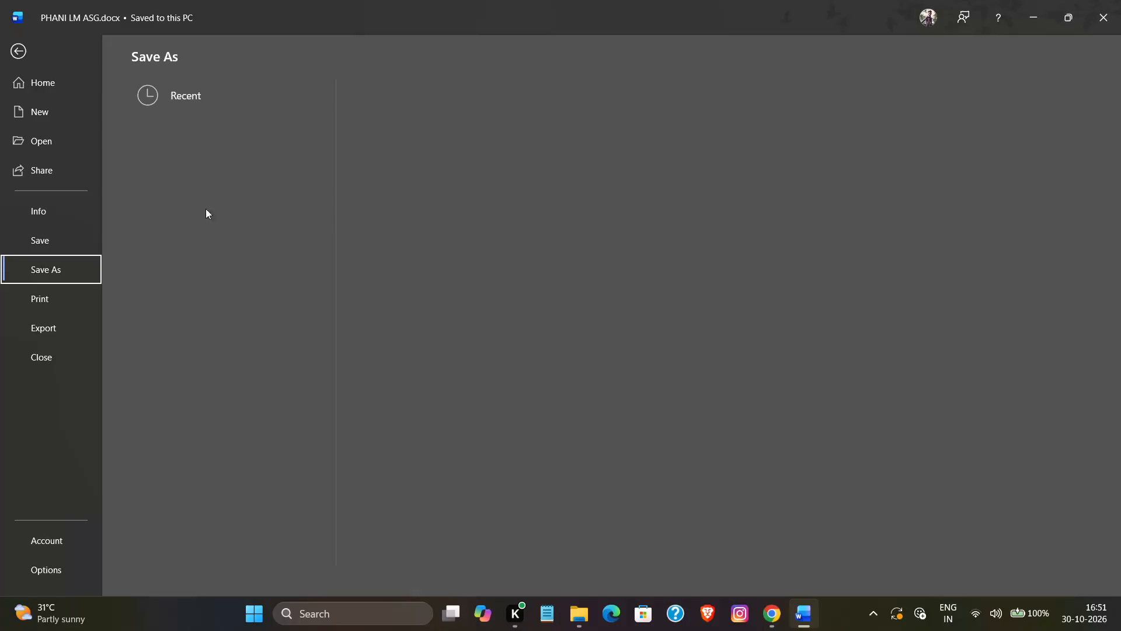
Save the PHANI LM ASG document as a PDF in the PHANI folder and close the resulting PDF and the document.
left_click(445, 162)
left_click(190, 266)
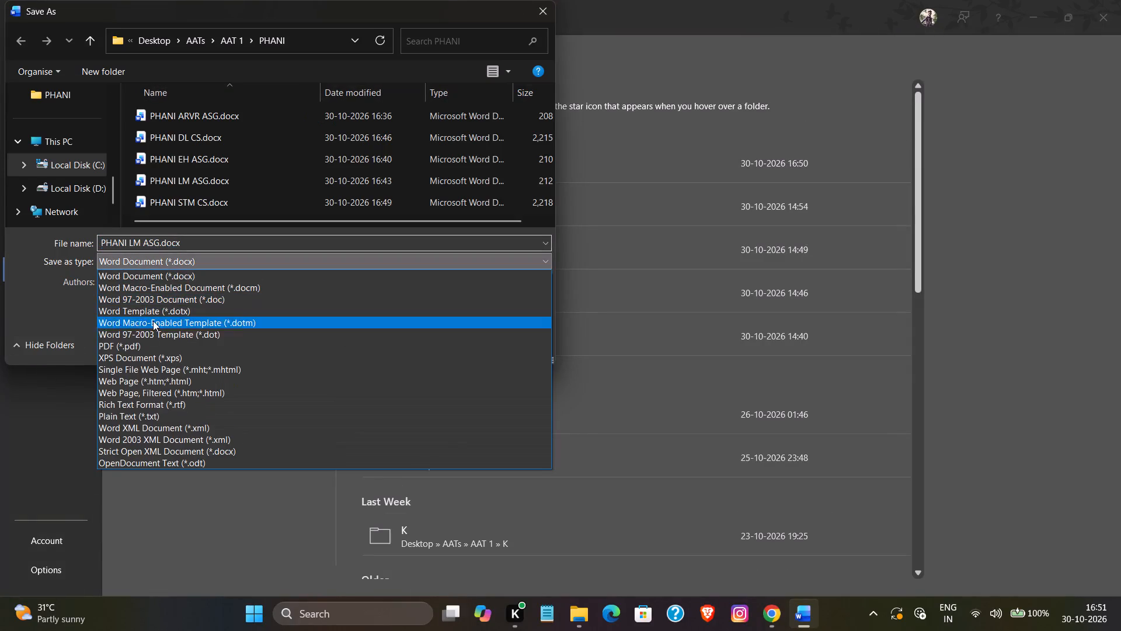
left_click(148, 343)
left_click(430, 372)
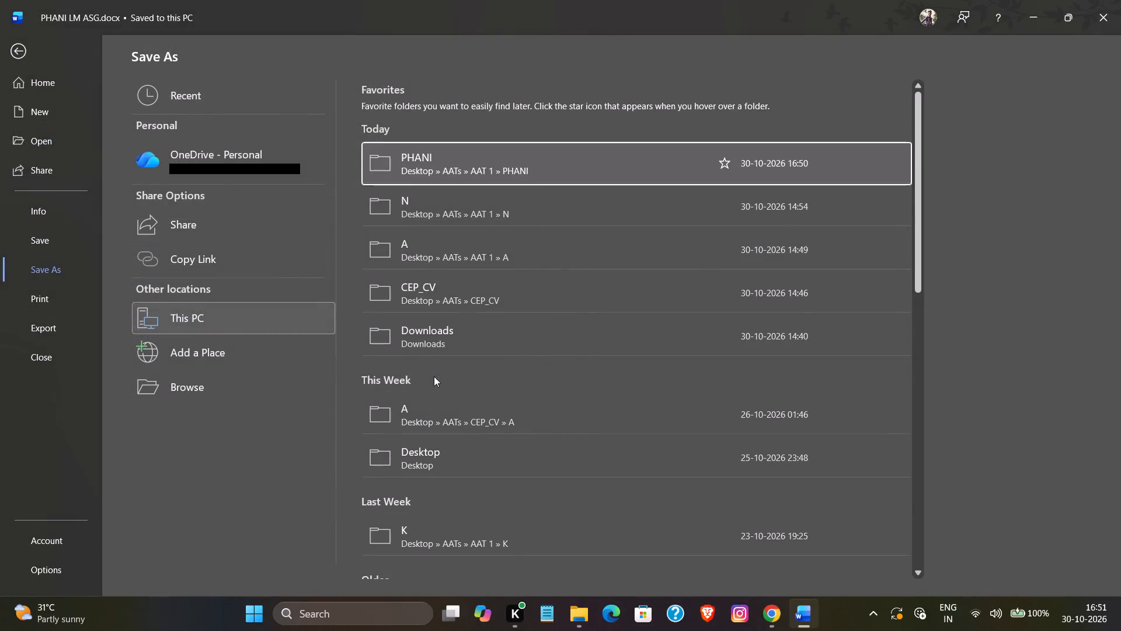
double_click(1120, 0)
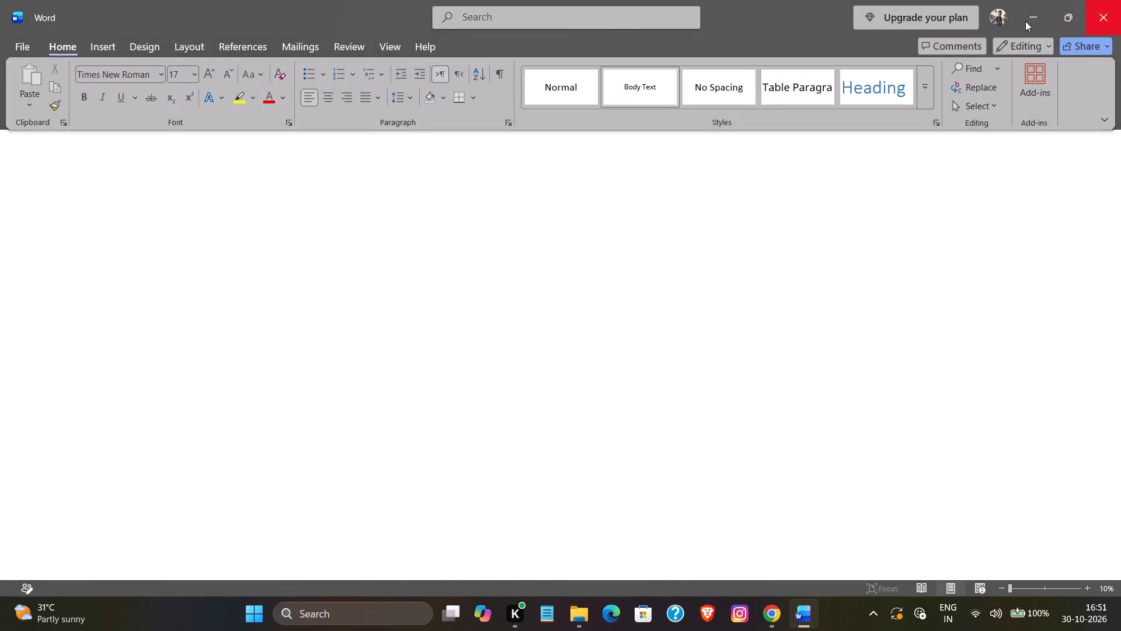
Open PHANI STM CS.docx and save it as a PDF with the same name in the PHANI folder.
double_click(180, 305)
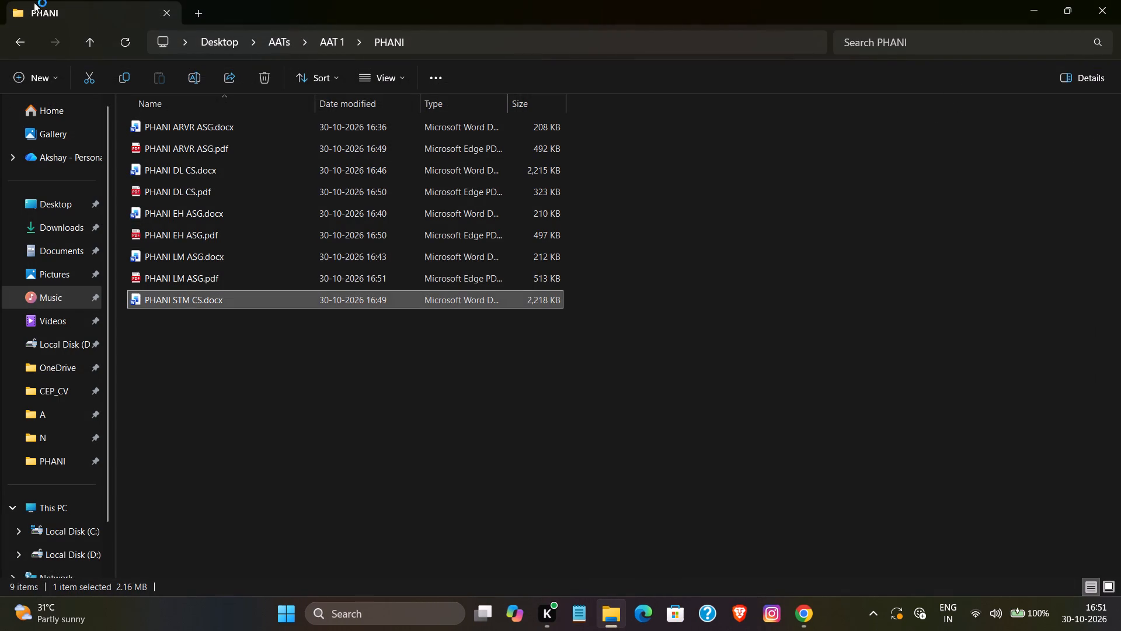
left_click(26, 47)
left_click(47, 274)
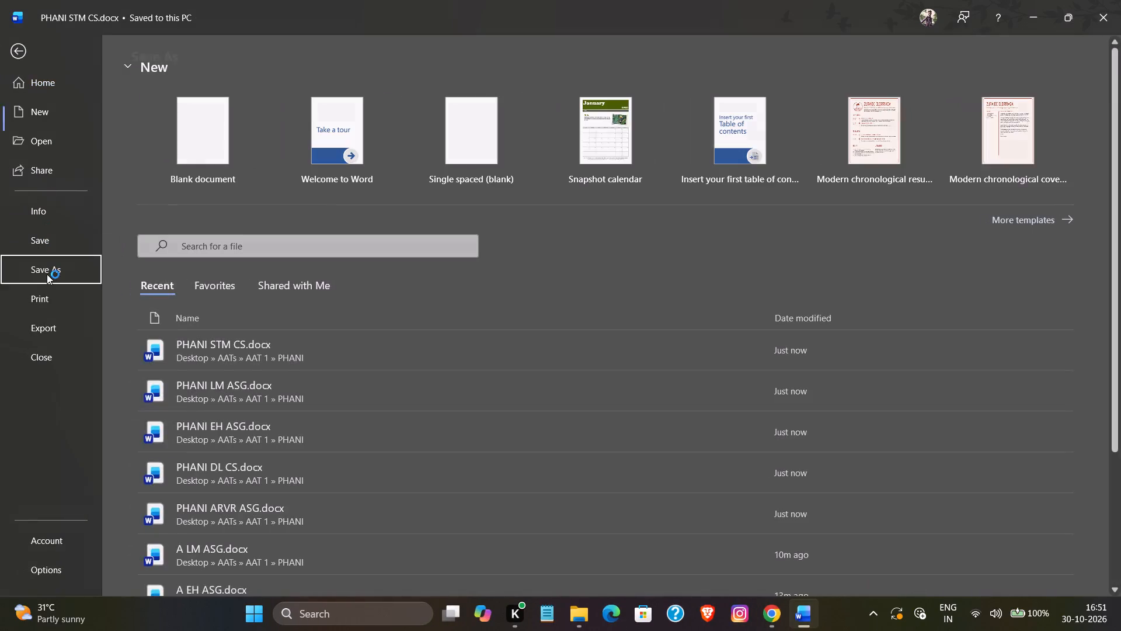
left_click(457, 169)
left_click(148, 265)
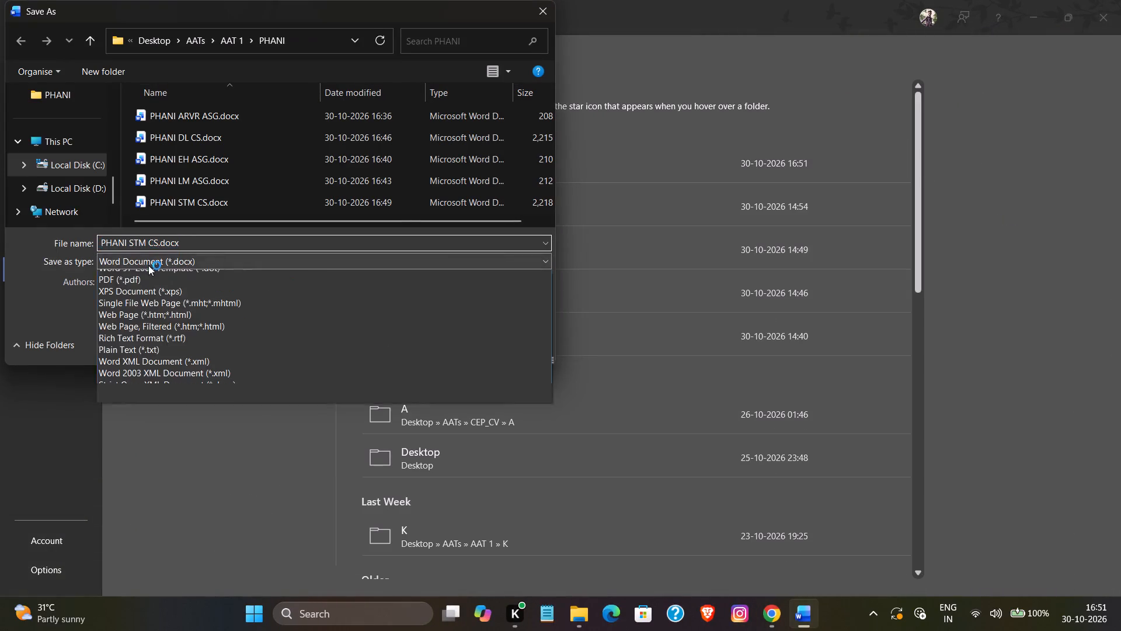
left_click(127, 345)
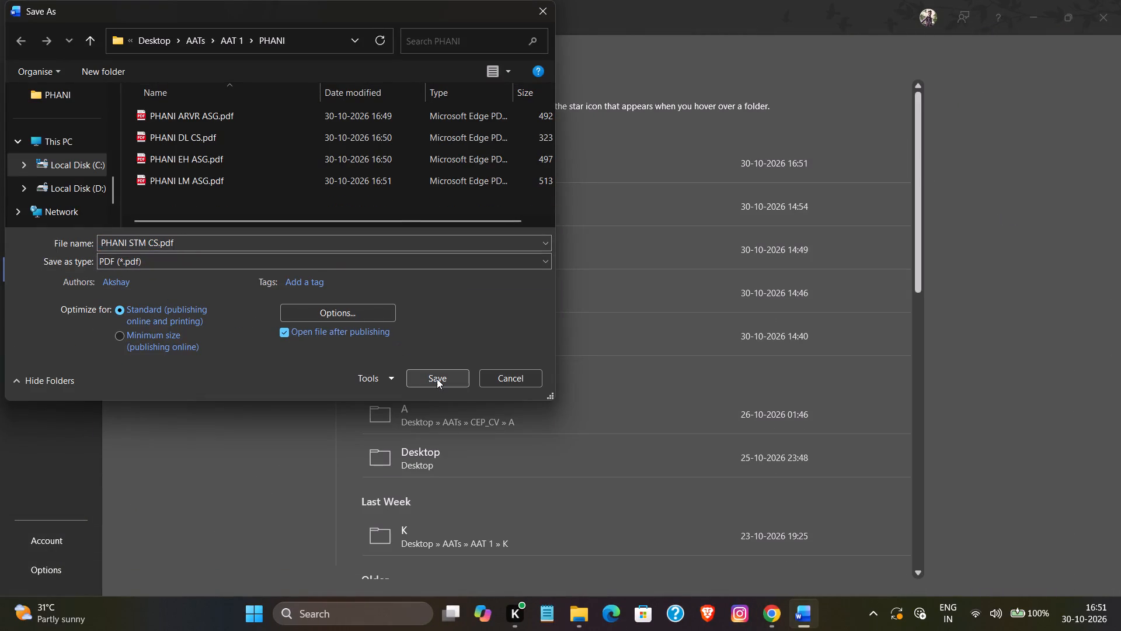
left_click(437, 379)
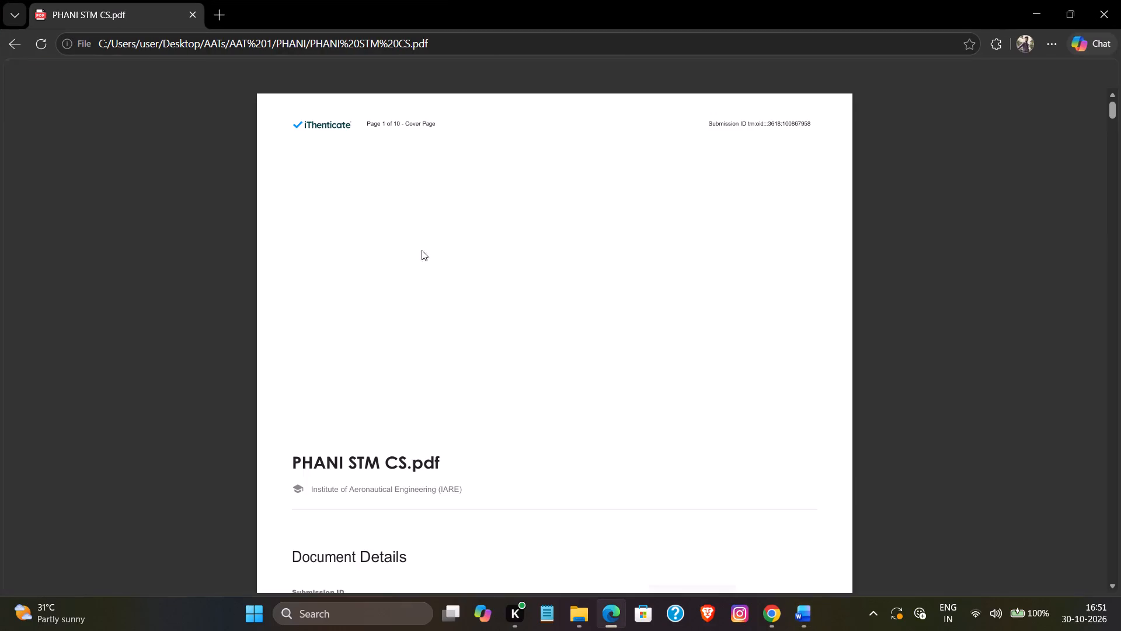
Look through the exported PHANI STM CS PDF from its cover page to the case study's introduction, and close the PDF and document.
scroll(438, 258, "down", 6)
scroll(404, 297, "down", 3)
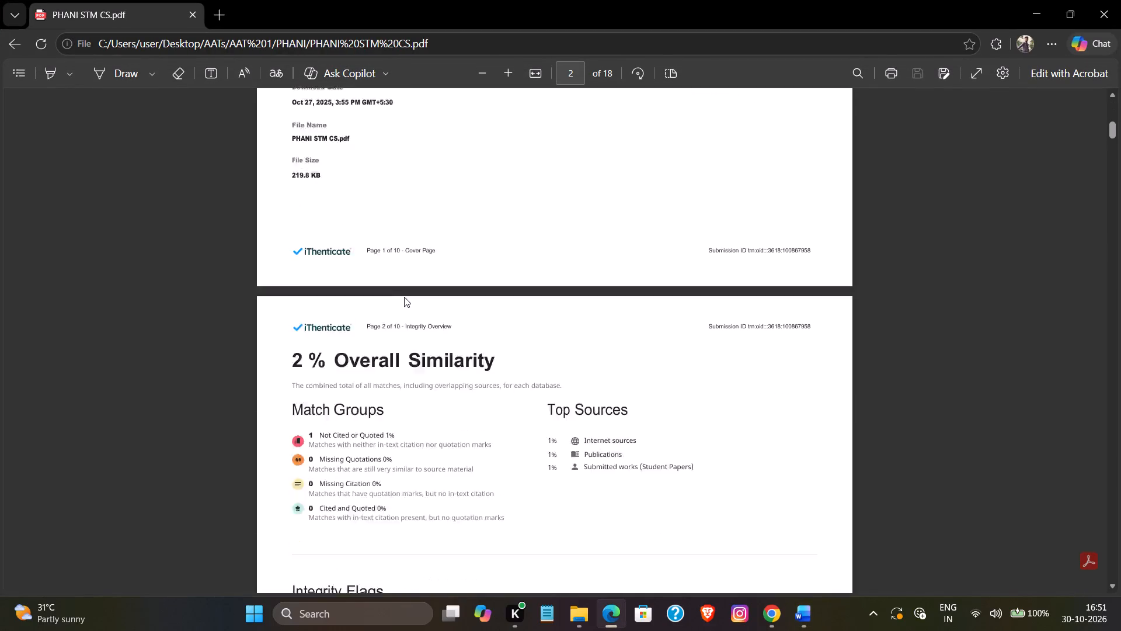
scroll(404, 297, "down", 12)
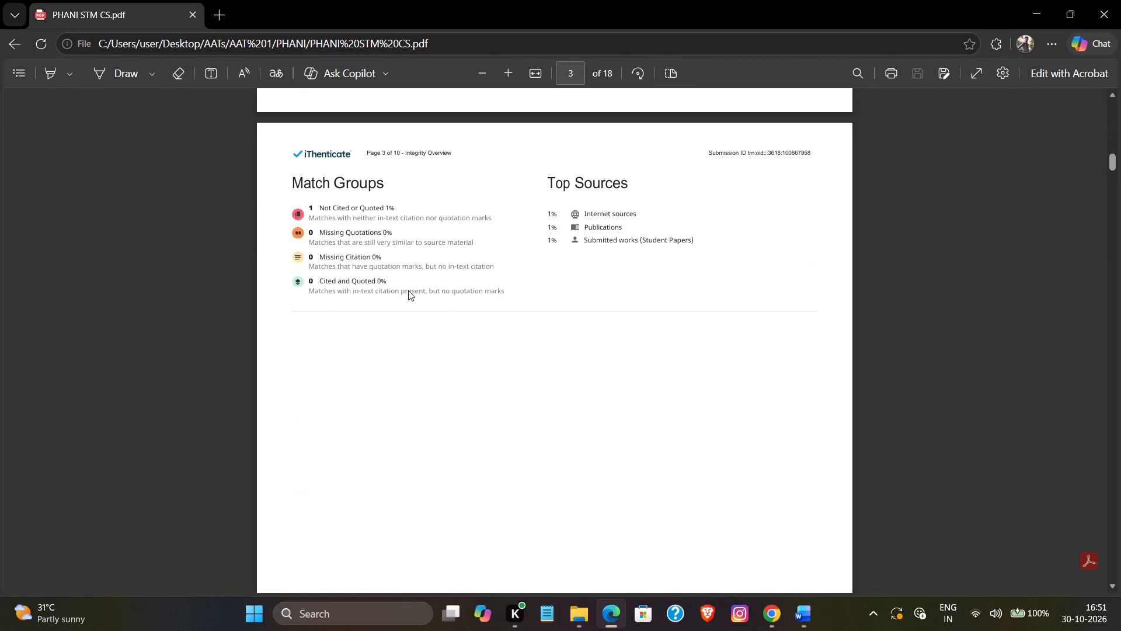
scroll(408, 290, "down", 11)
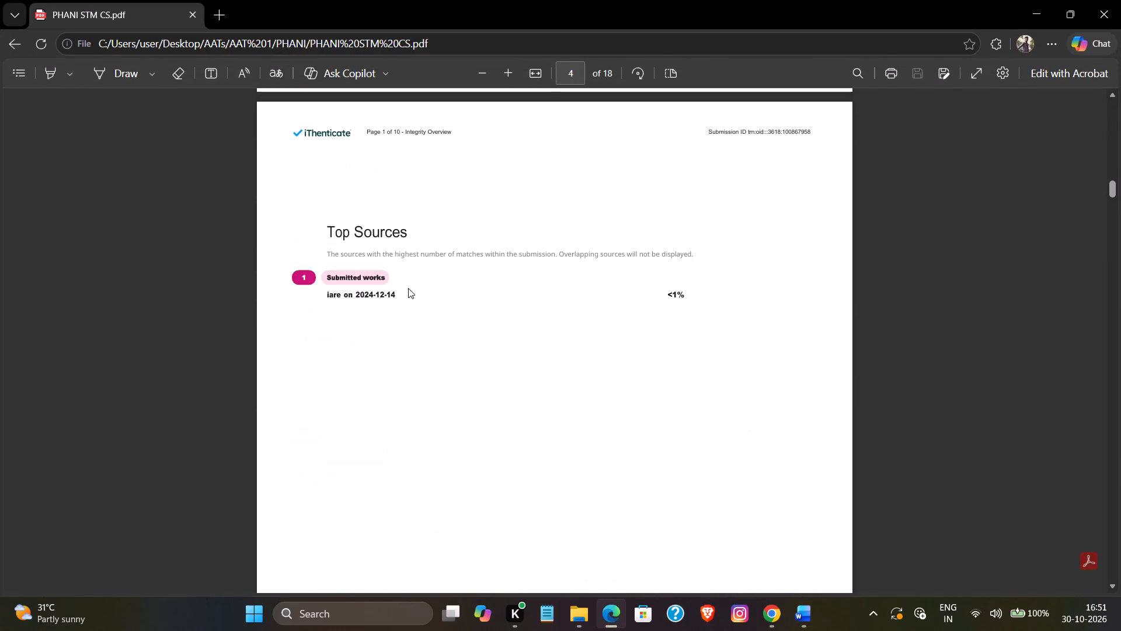
scroll(409, 286, "down", 3)
scroll(409, 285, "up", 4)
scroll(409, 285, "down", 7)
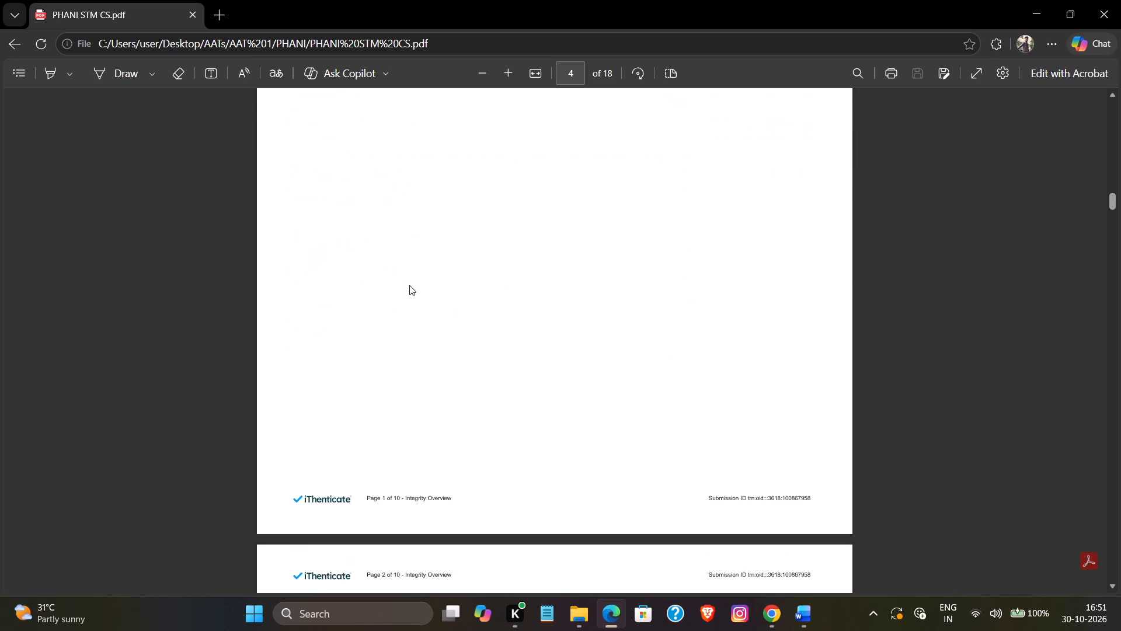
scroll(409, 282, "down", 5)
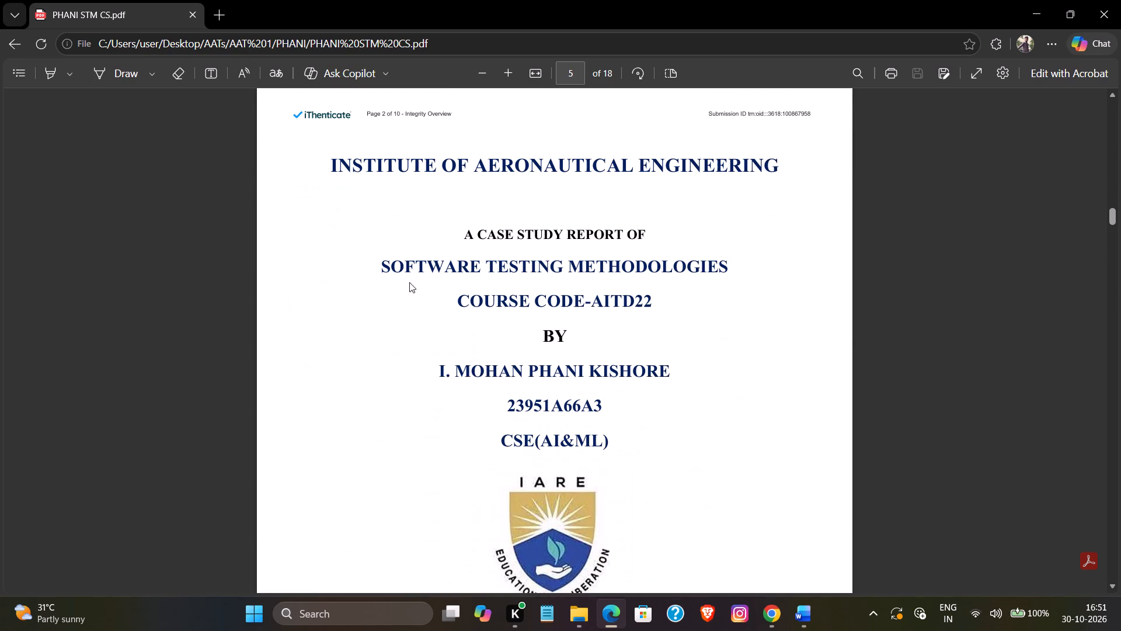
scroll(409, 282, "down", 9)
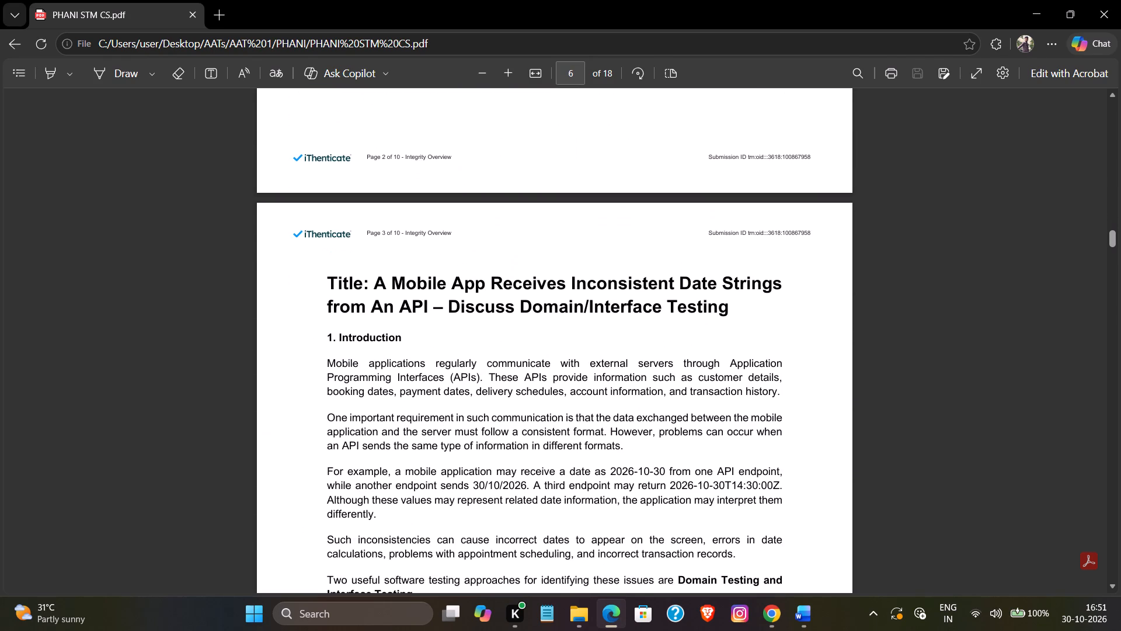
left_click(1120, 0)
left_click(1120, 0)
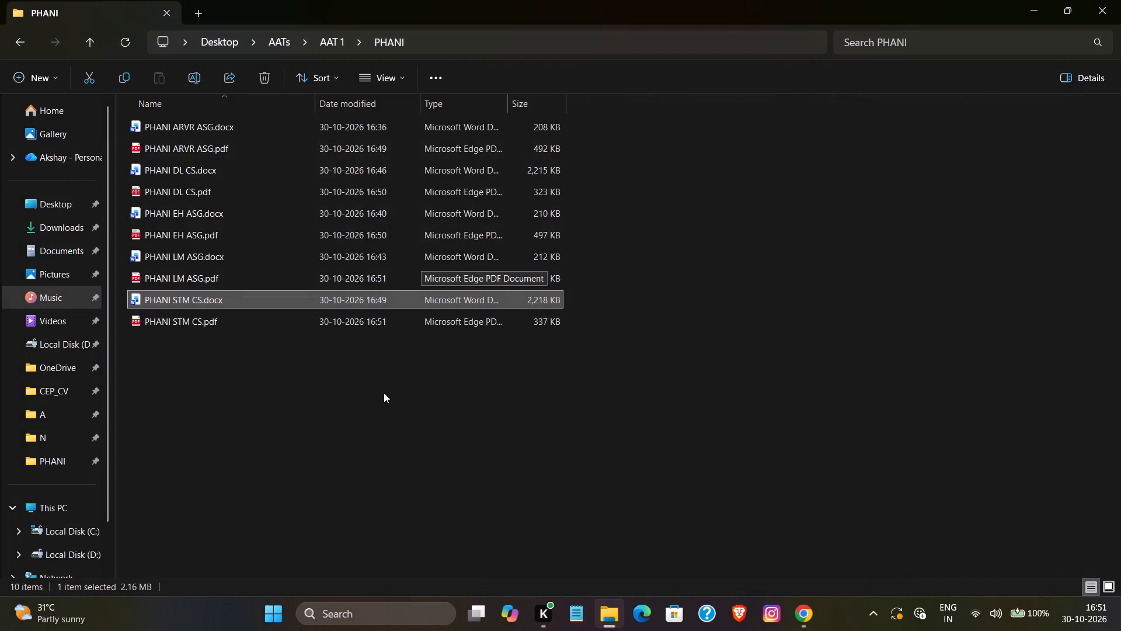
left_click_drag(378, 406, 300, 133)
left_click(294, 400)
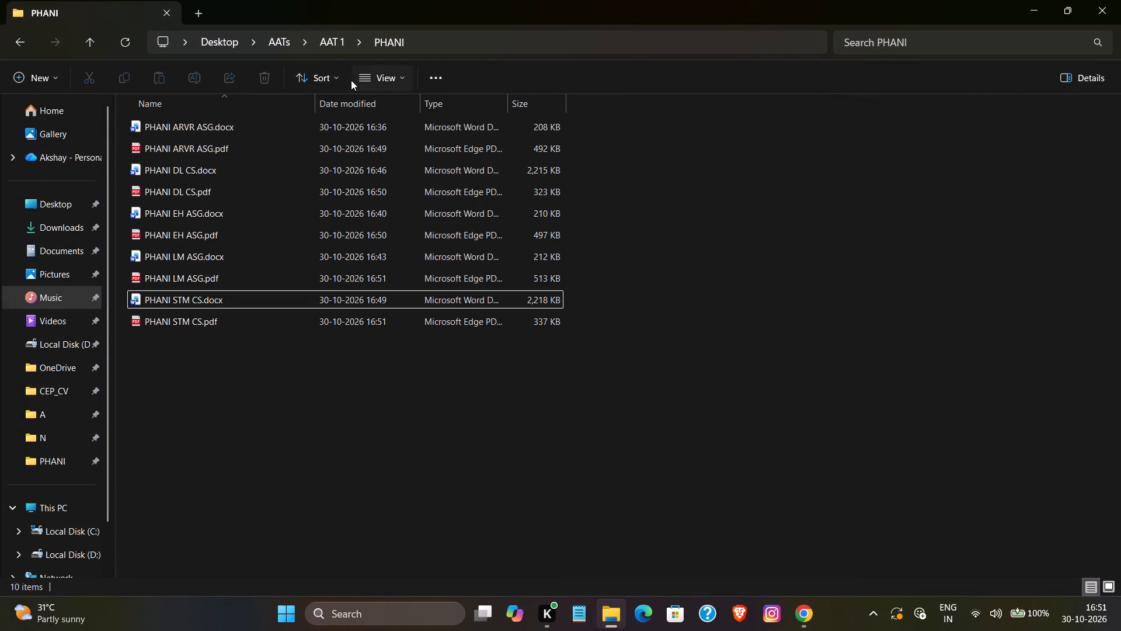
Copy A DL CEP.docx and A LM CEP.docx from folder A in CEP_CV into the PHANI folder in AAT 1.
left_click(323, 43)
left_click(283, 41)
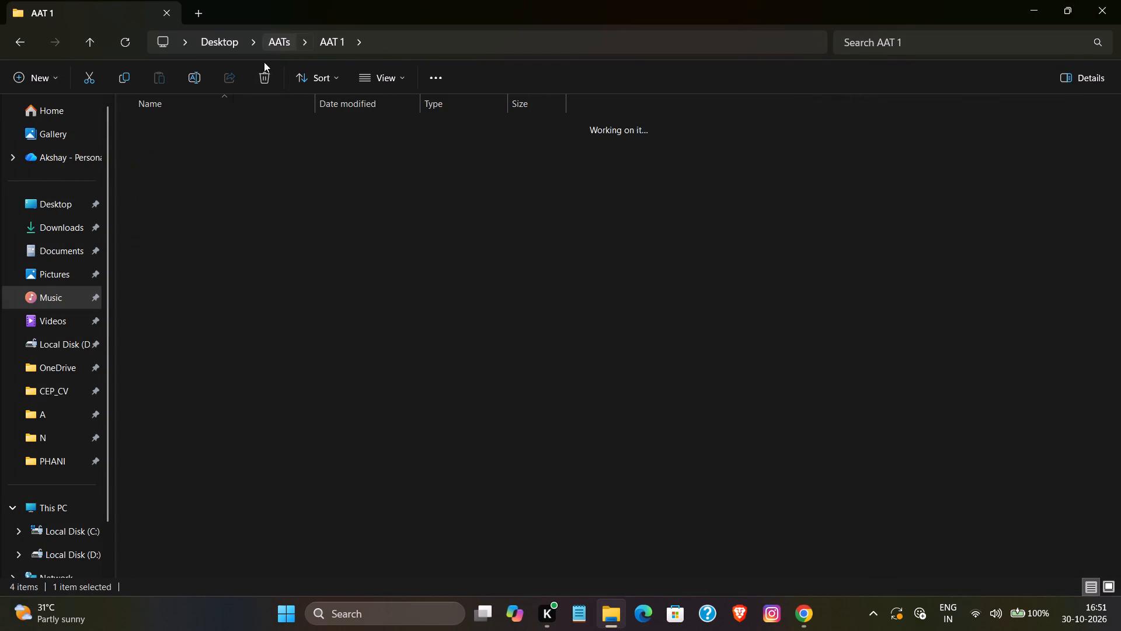
double_click(171, 193)
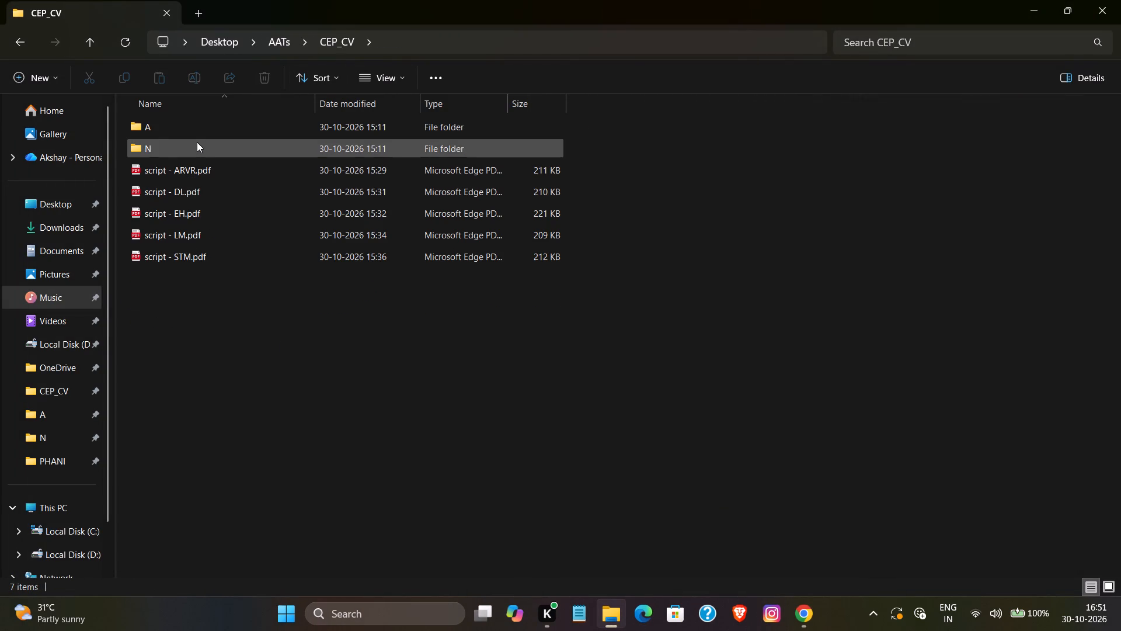
double_click(207, 132)
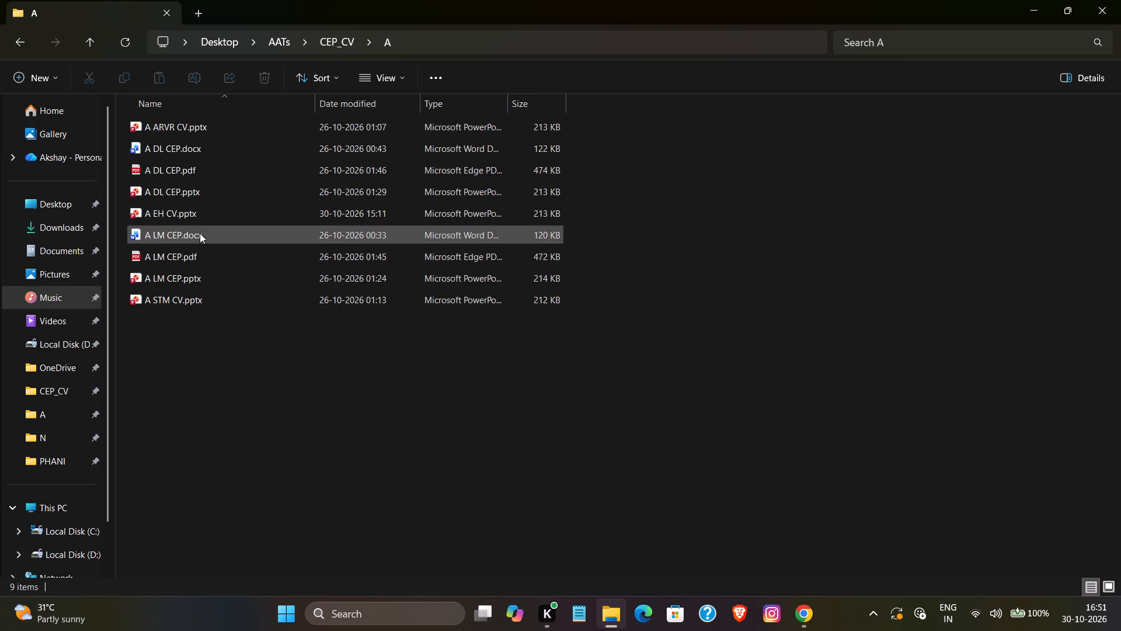
left_click(176, 231)
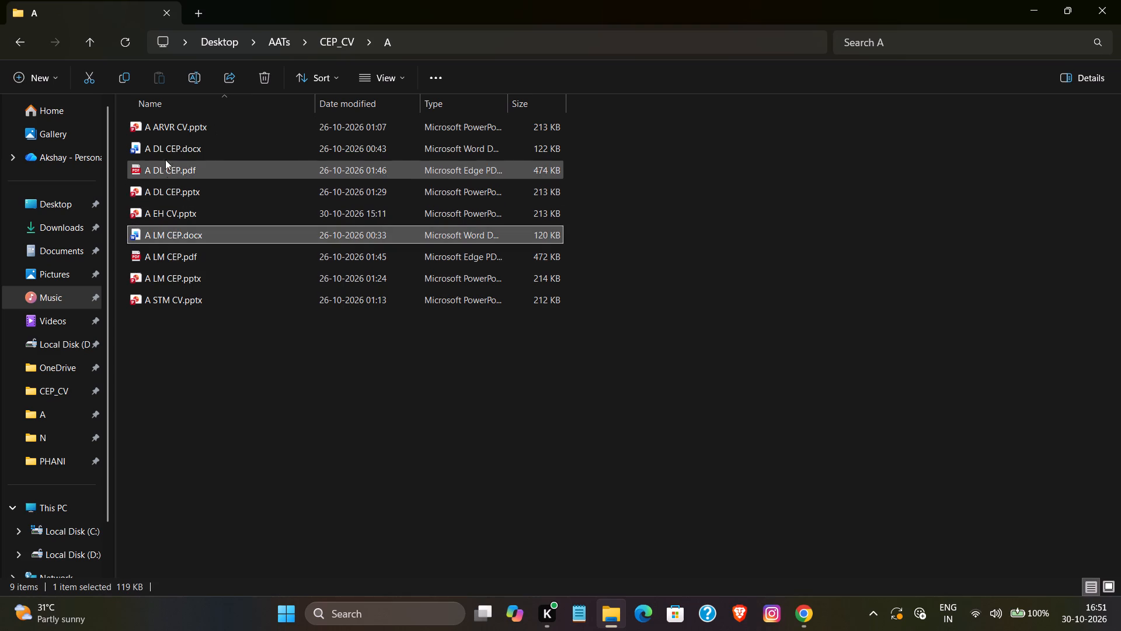
left_click(168, 150, "ctrl")
key("ctrl+c")
left_click(296, 44)
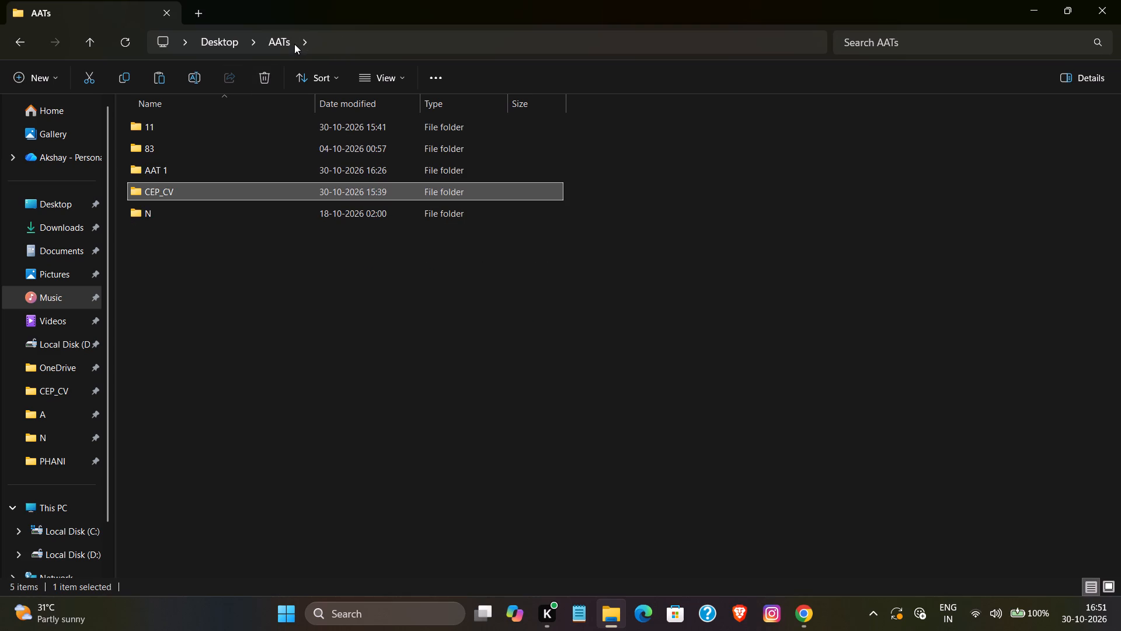
left_click(186, 167)
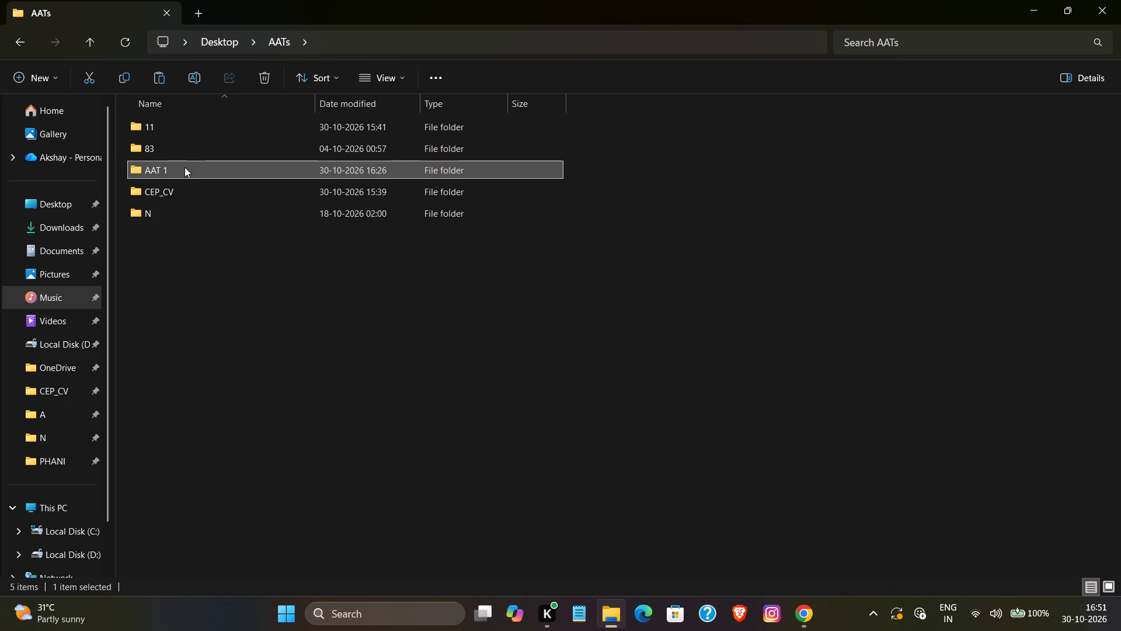
double_click(184, 167)
double_click(169, 190)
left_click(191, 402)
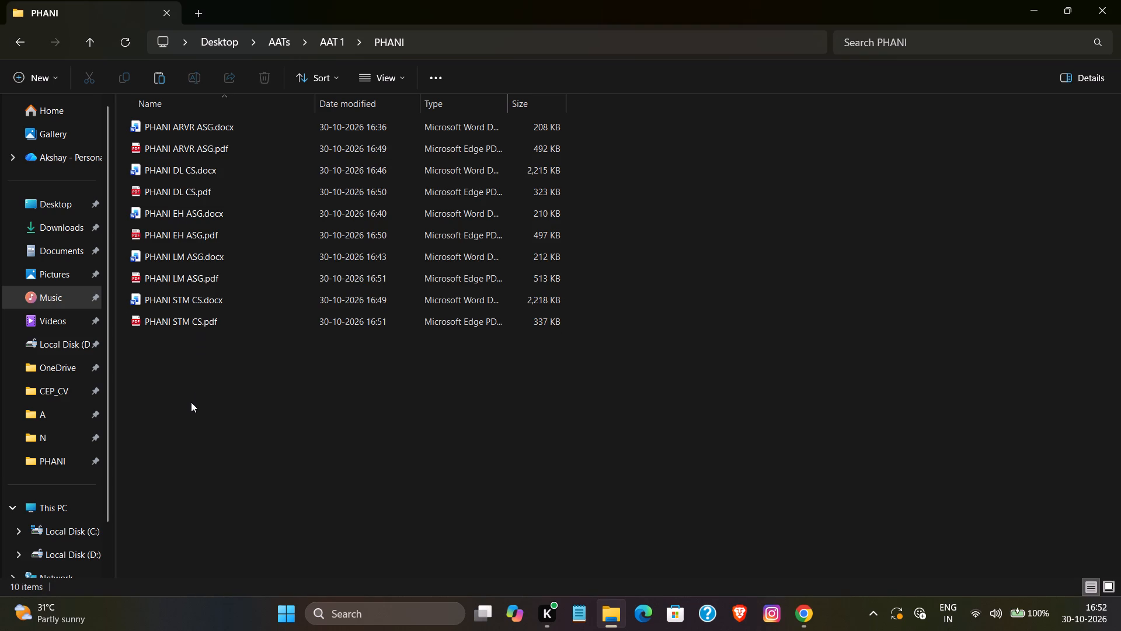
key("ctrl+v")
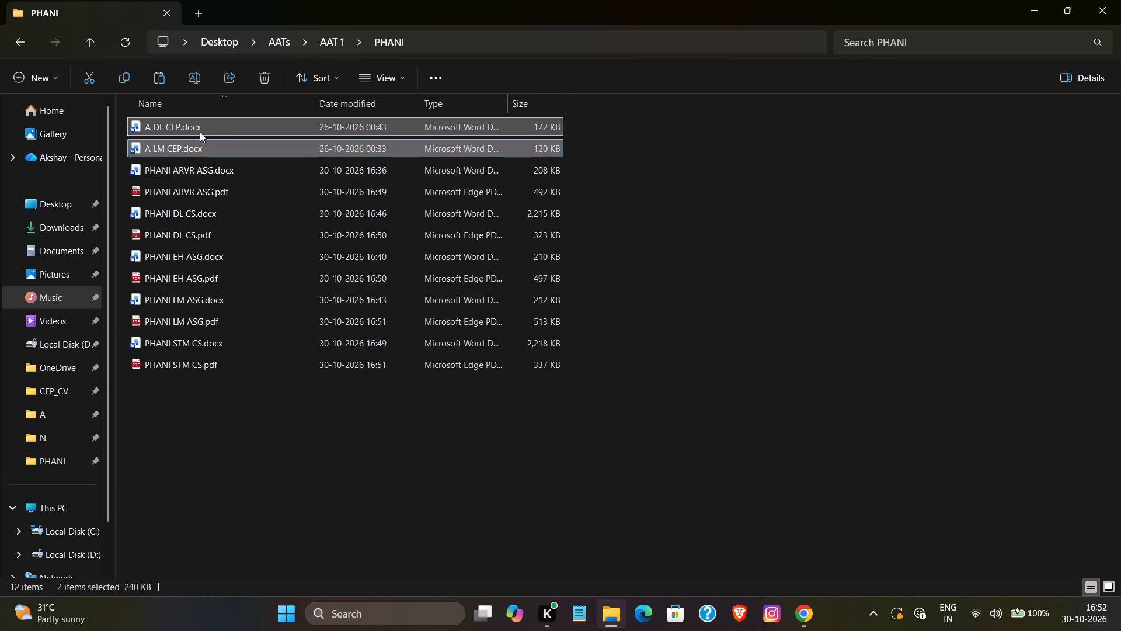
Rename the copied A DL CEP.docx as PHANI DL CEP.docx.
left_click(166, 159)
left_click(177, 176)
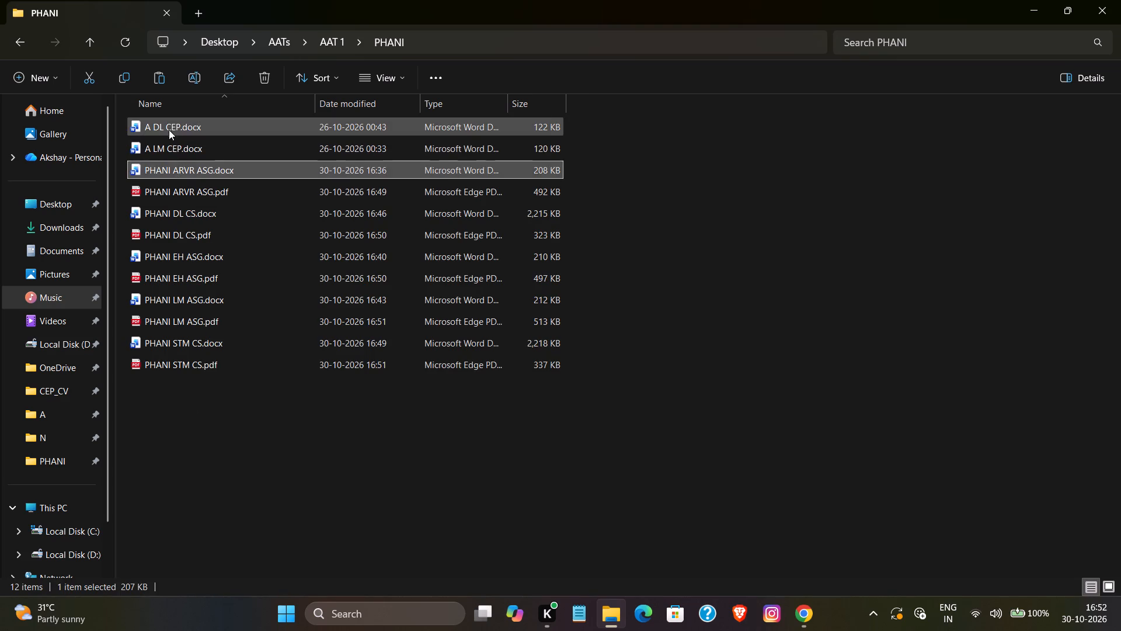
left_click(169, 127)
left_click(145, 124)
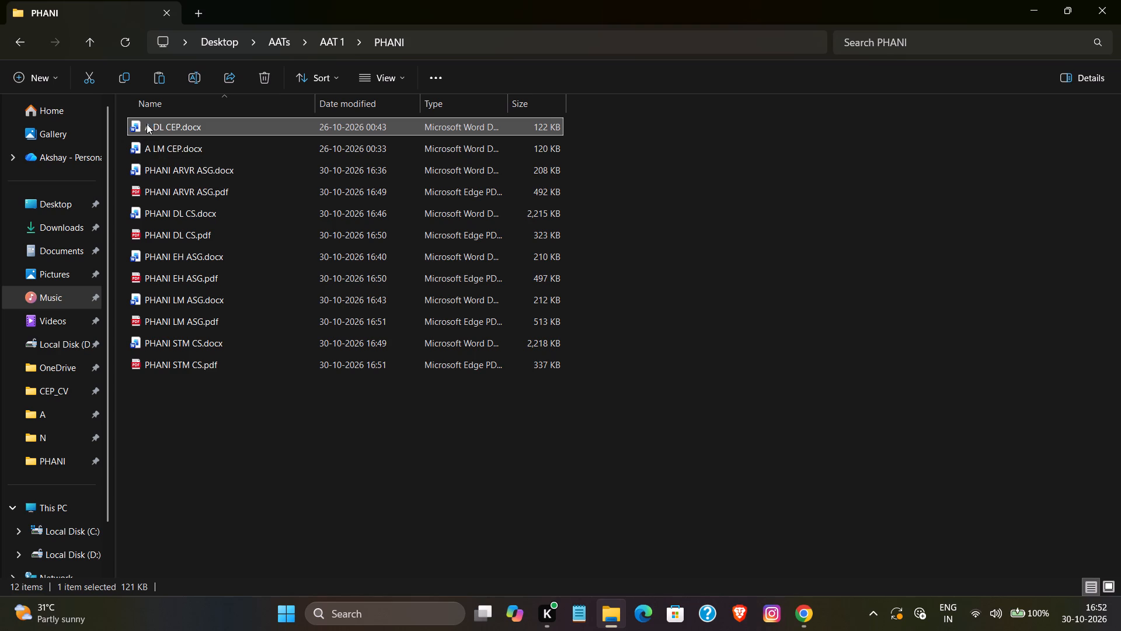
left_click(148, 124)
key("BackSpace")
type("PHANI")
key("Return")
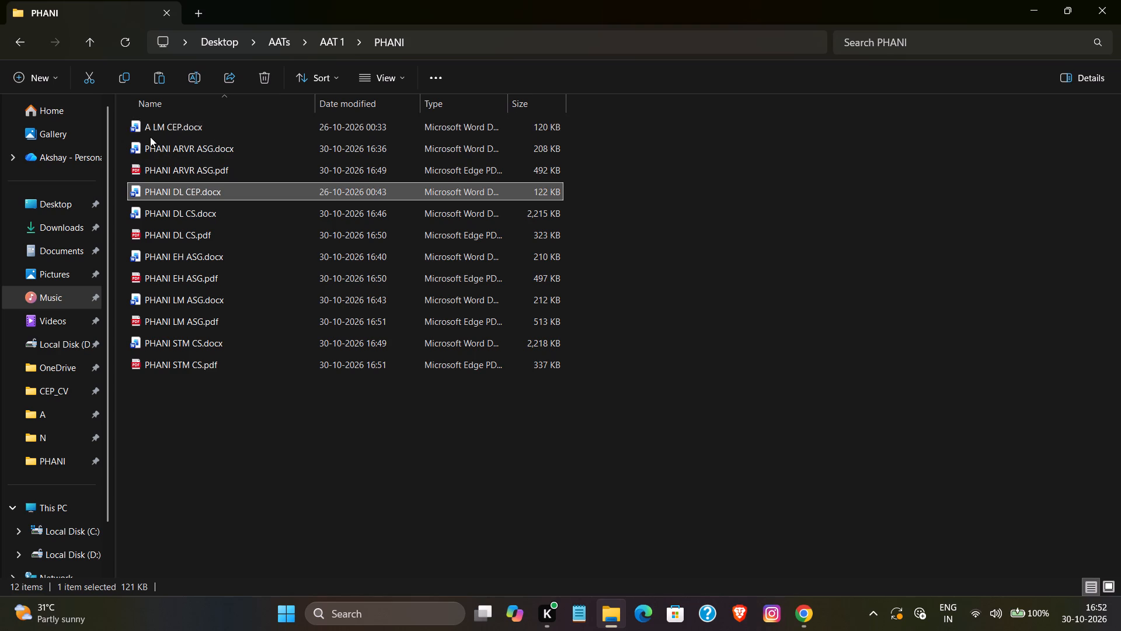
Rename the copied A LM CEP.docx as PHANI LM CEP.docx and refresh the folder.
left_click(148, 135)
left_click(149, 128)
left_click(149, 128)
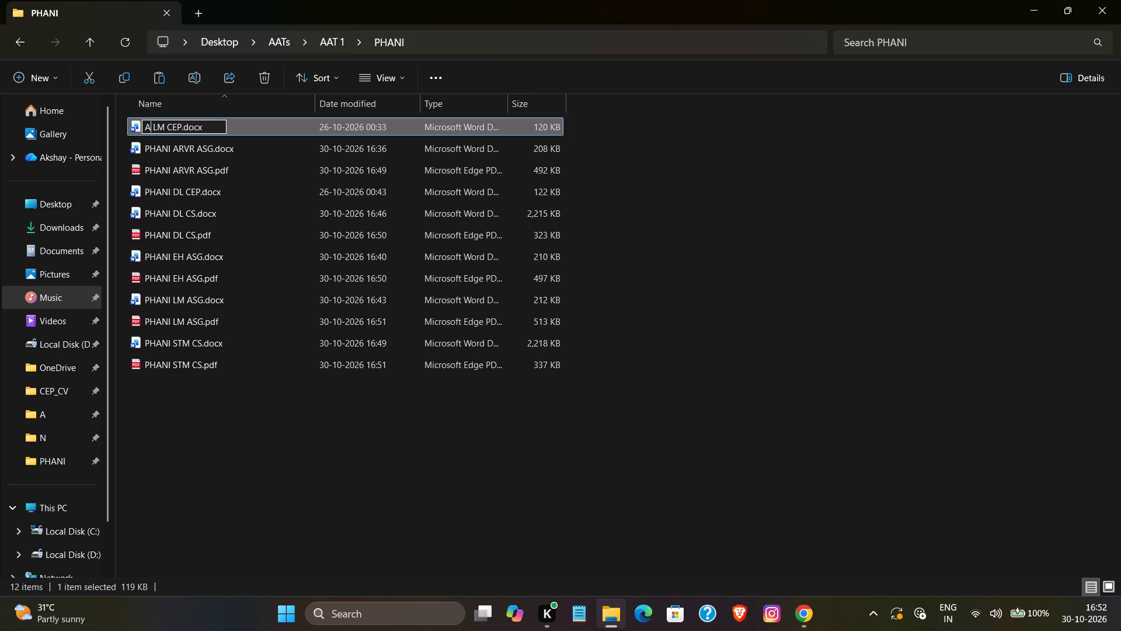
key("BackSpace")
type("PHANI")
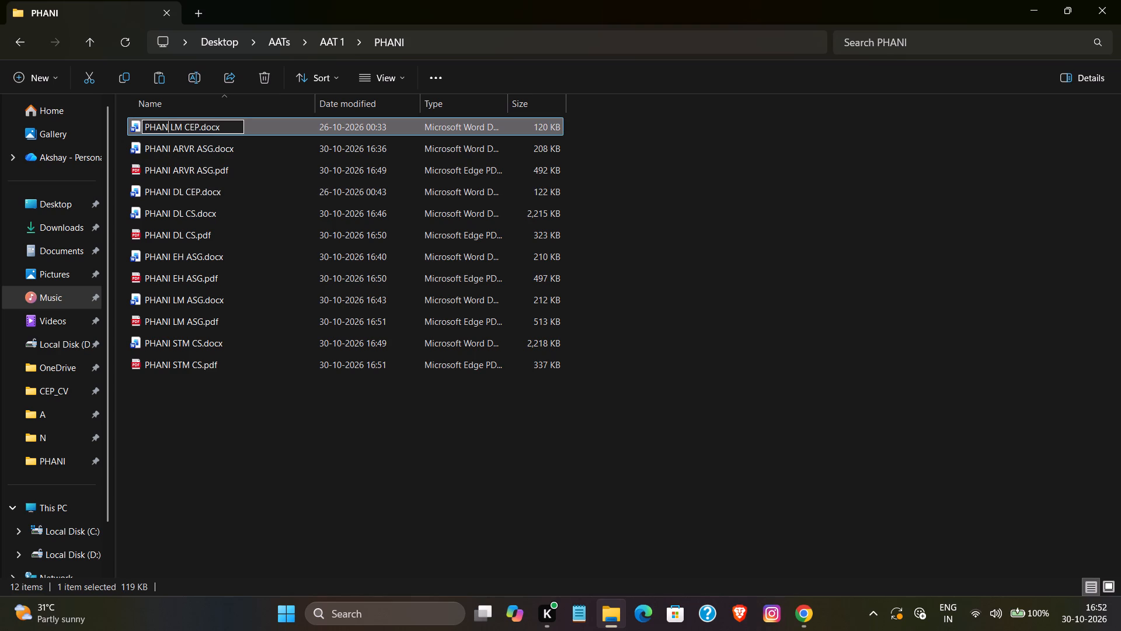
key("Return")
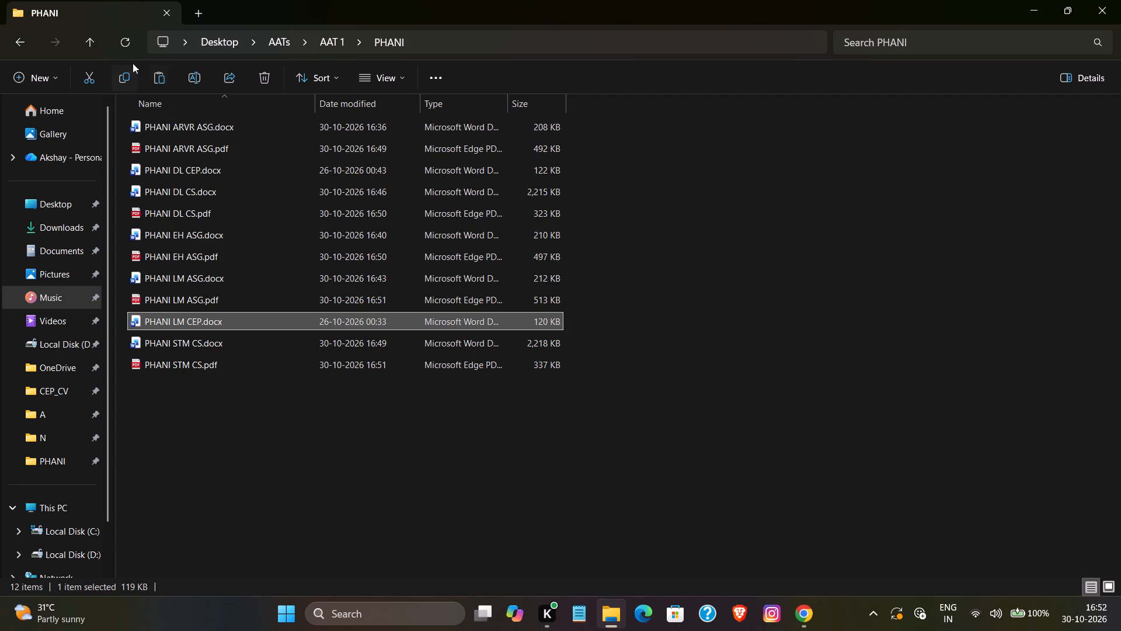
left_click(126, 39)
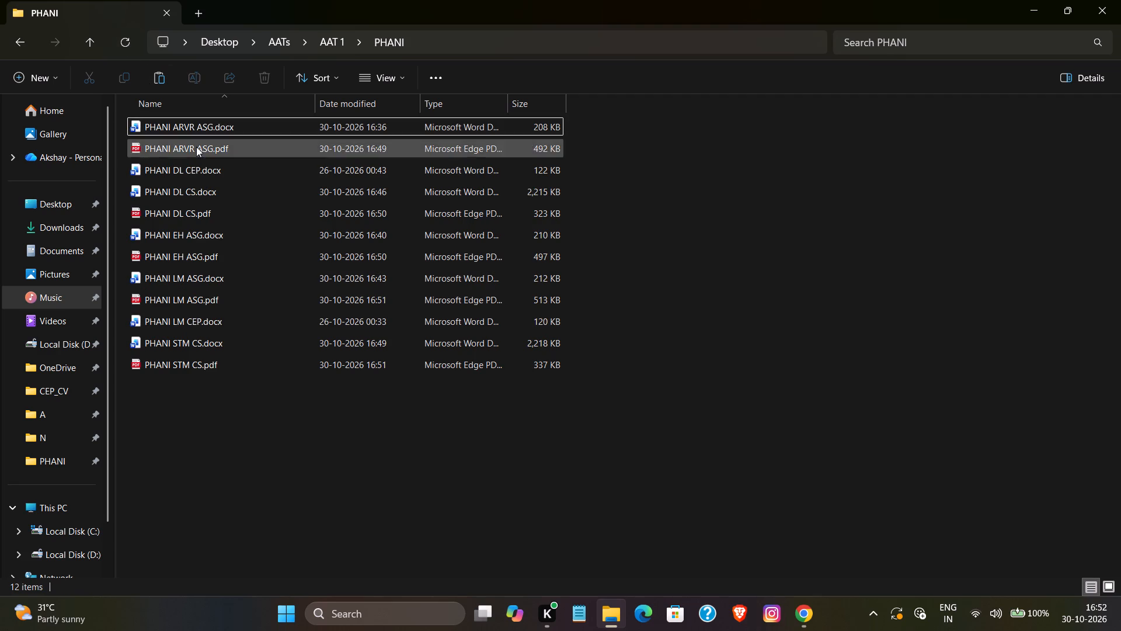
Open PHANI DL CEP.docx in Word and enable editing.
double_click(202, 171)
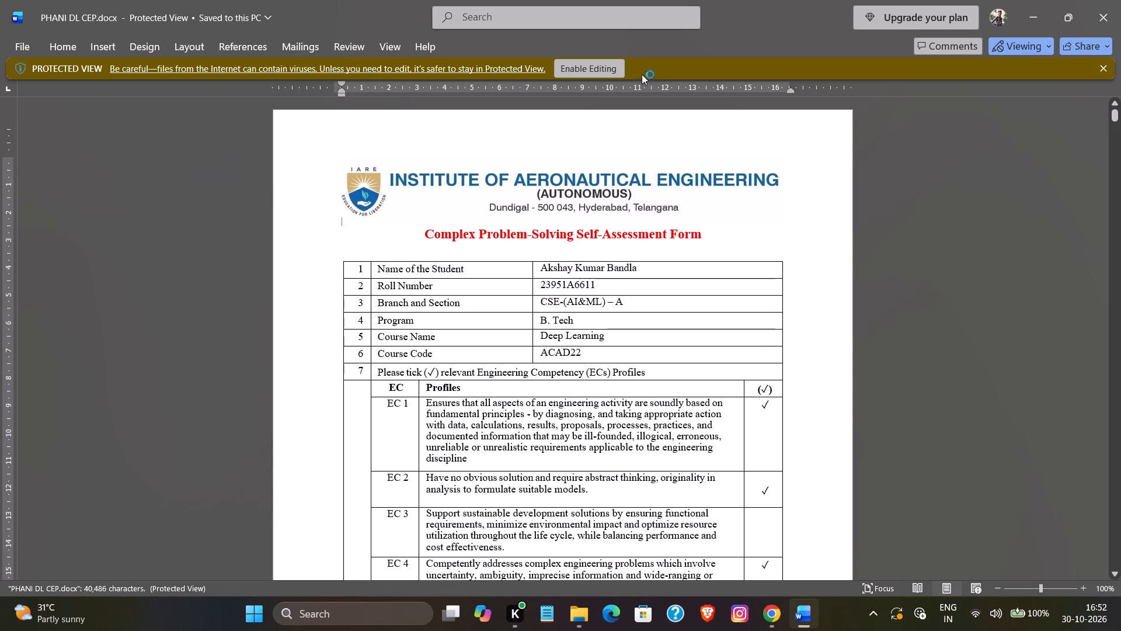
left_click(594, 74)
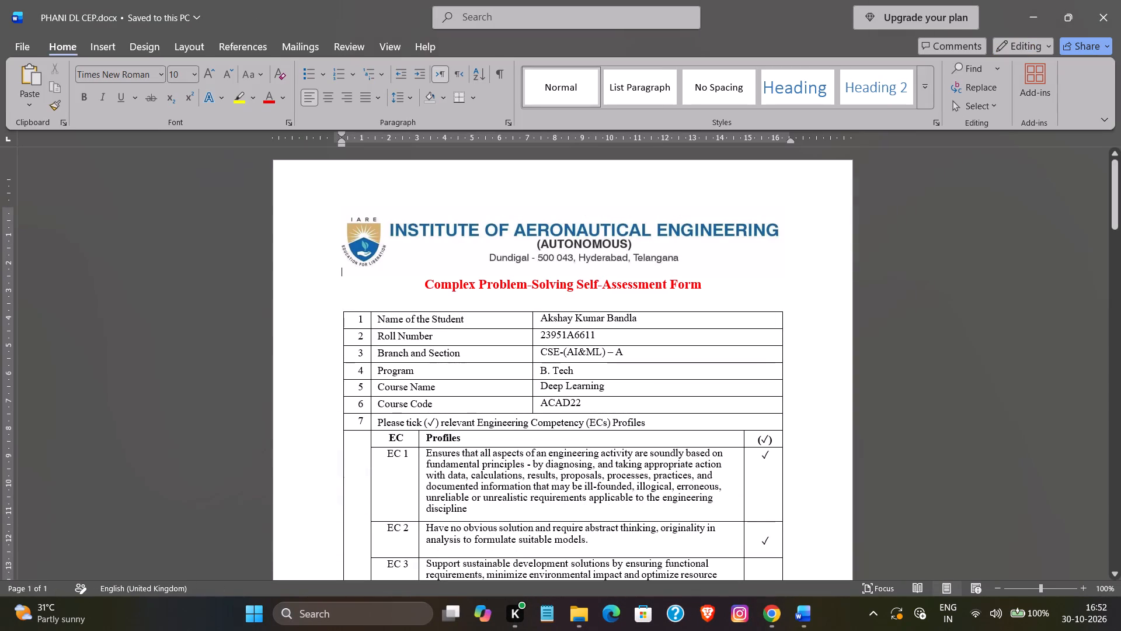
Replace the student's name in the self-assessment form's Name of the Student row with the new student's name.
left_click(648, 321)
left_click(637, 318)
left_click_drag(644, 318, 558, 327)
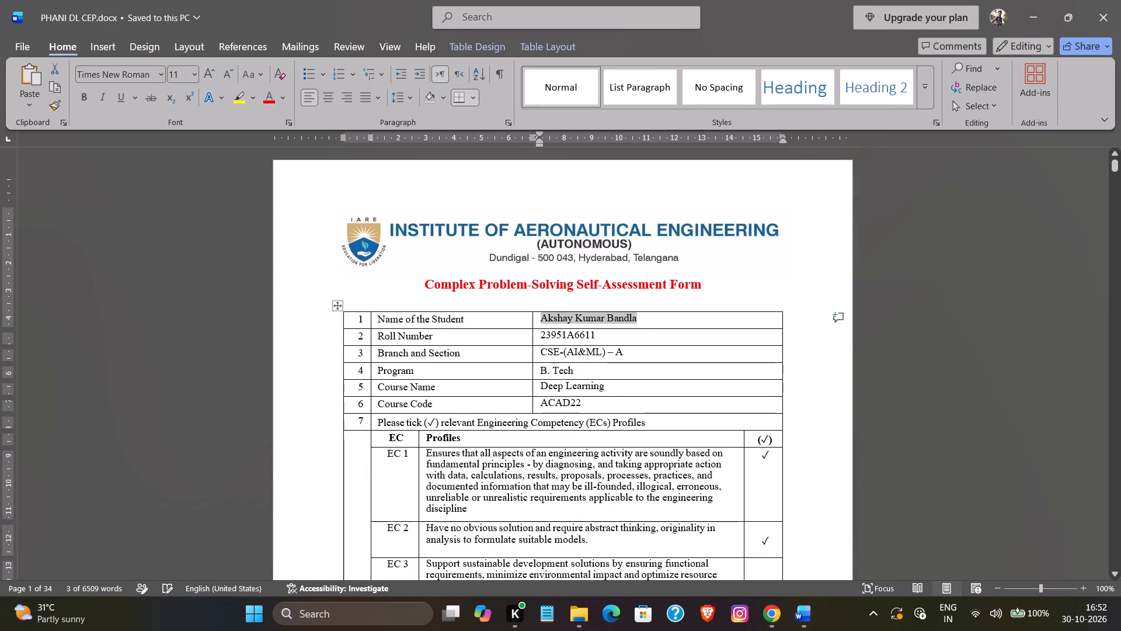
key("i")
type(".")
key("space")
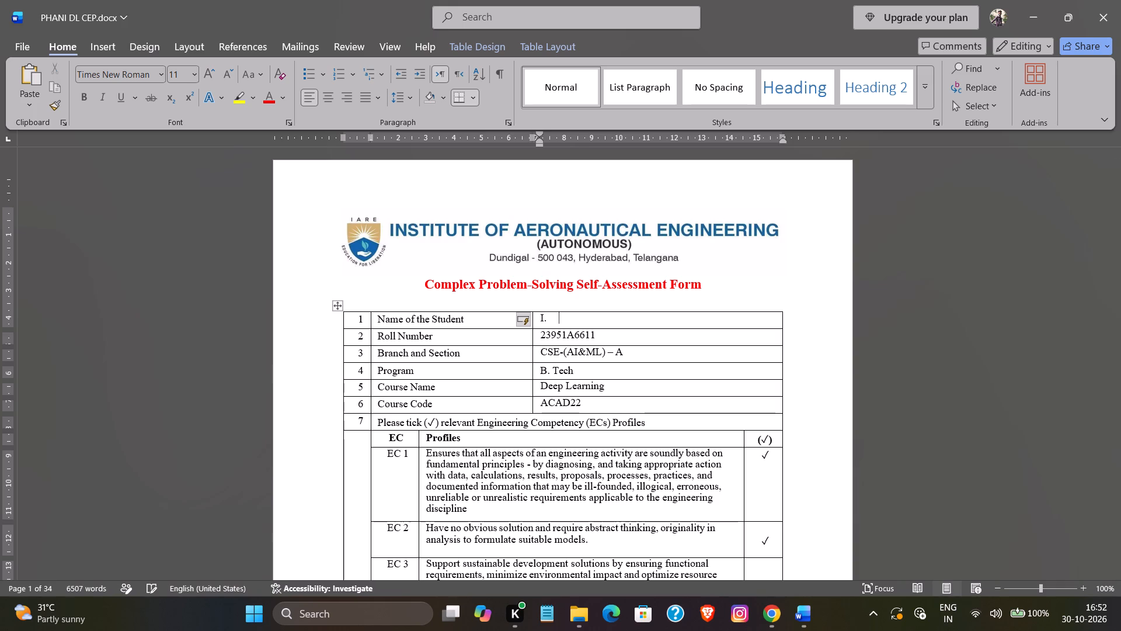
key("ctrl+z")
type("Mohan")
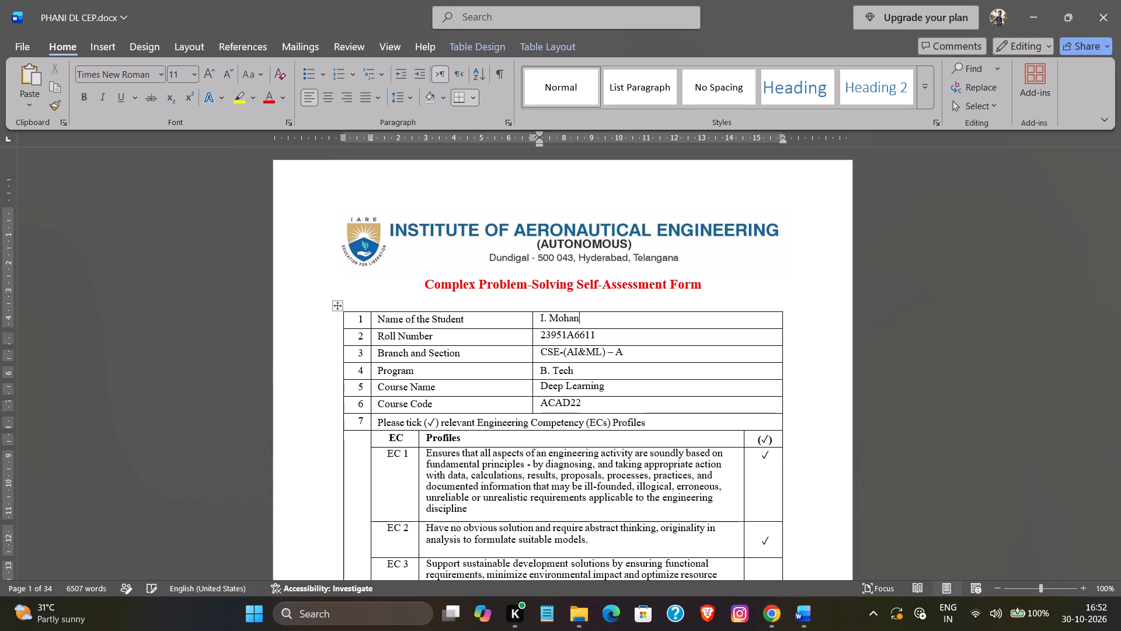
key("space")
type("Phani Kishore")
Change the ending of the form's Roll Number entry to match the new student's roll number, in capitals.
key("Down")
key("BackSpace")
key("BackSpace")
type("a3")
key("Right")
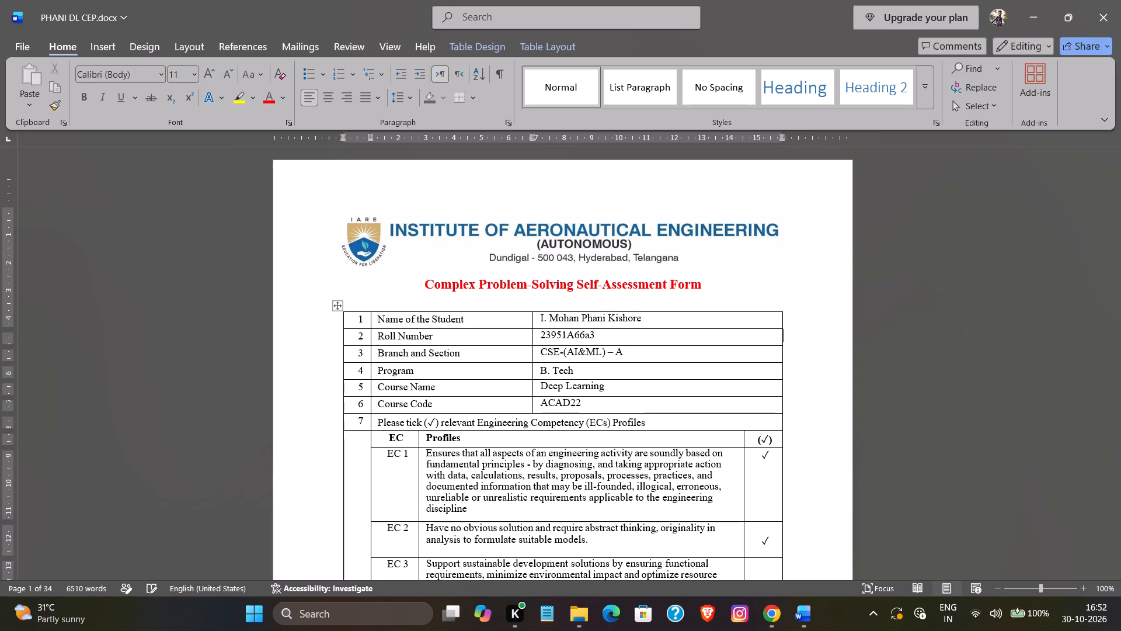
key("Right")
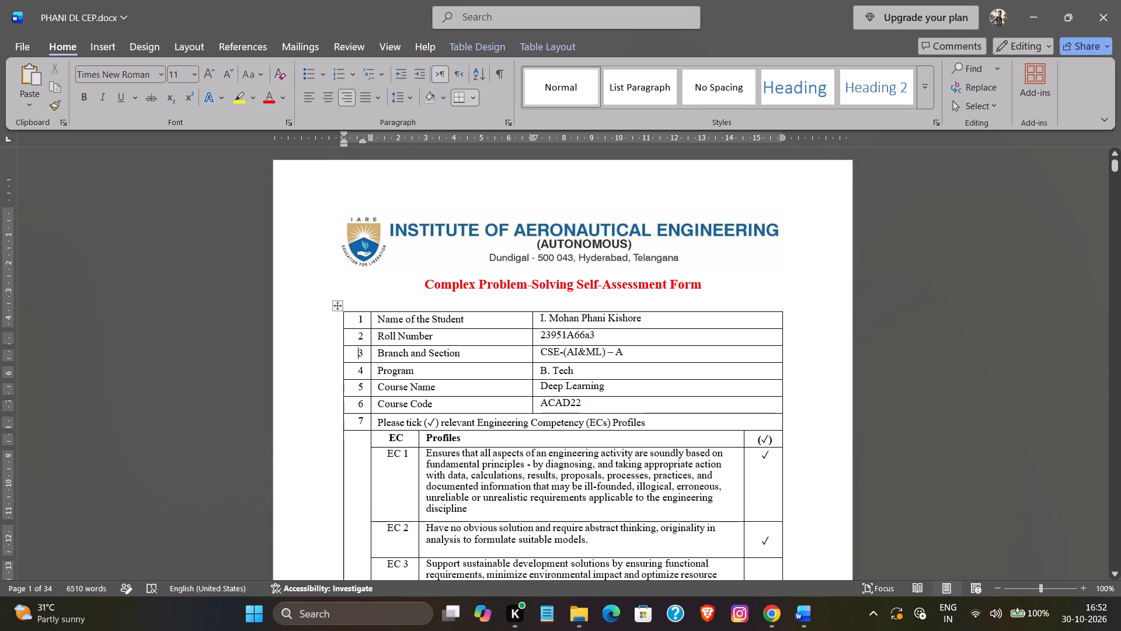
left_click(601, 335)
key("BackSpace")
key("BackSpace")
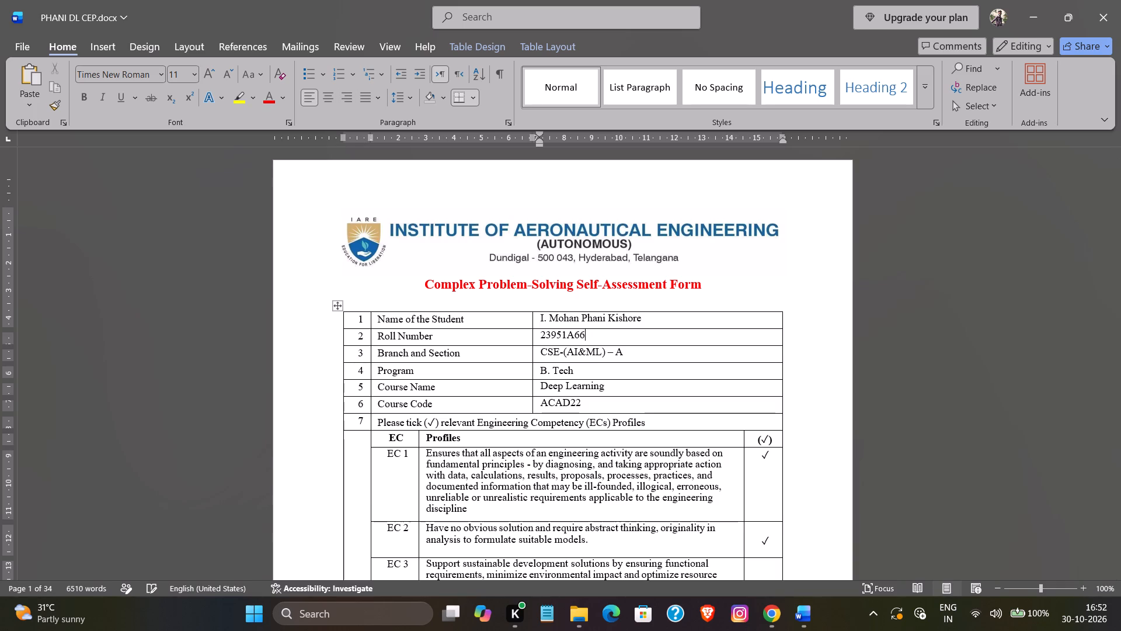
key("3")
Change the section in the form's Branch and Section row to B.
key("Down")
key("Right")
key("Right")
key("Right")
key("Right")
key("Right")
key("Right")
key("BackSpace")
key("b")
Replace the name above "Signature of the Student" with the new student's two-word short name.
key("Down")
key("Down")
key("Down")
key("Down")
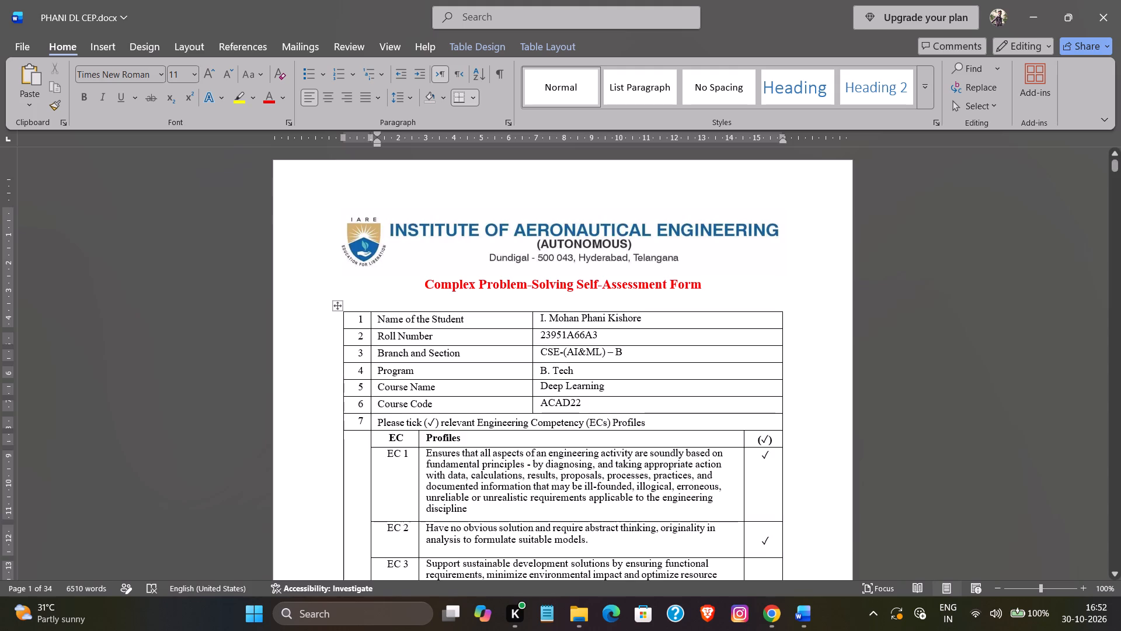
scroll(604, 318, "down", 18)
scroll(639, 278, "down", 15)
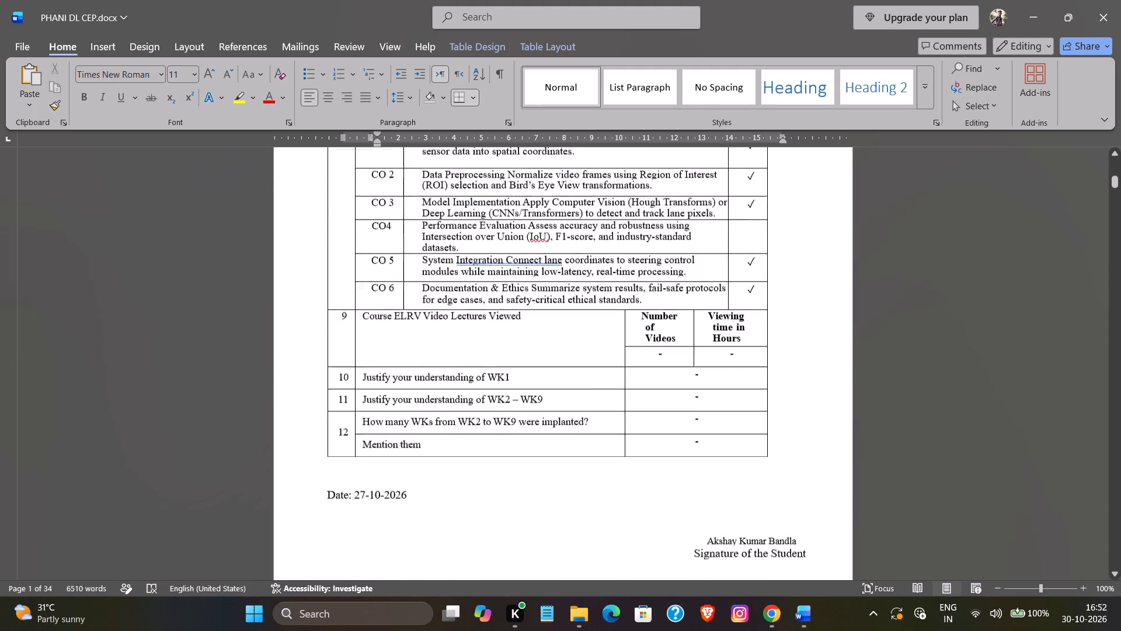
left_click_drag(800, 479, 723, 481)
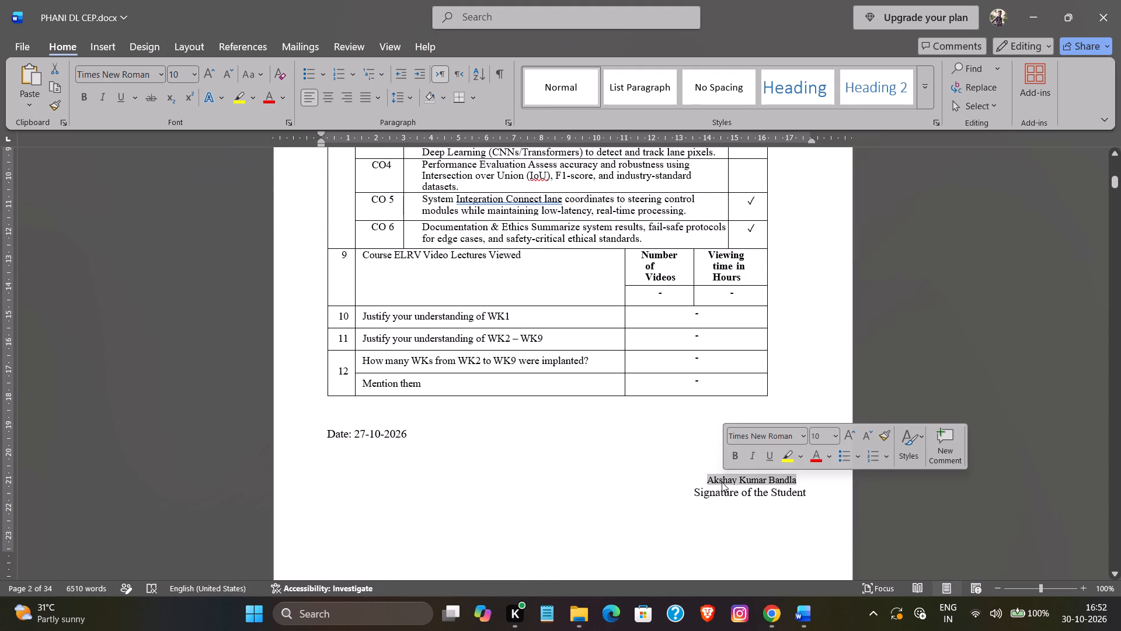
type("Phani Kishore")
Replace the student's name on the Complex Engineering Problem cover page with the new student's name in capitals.
scroll(593, 440, "down", 11)
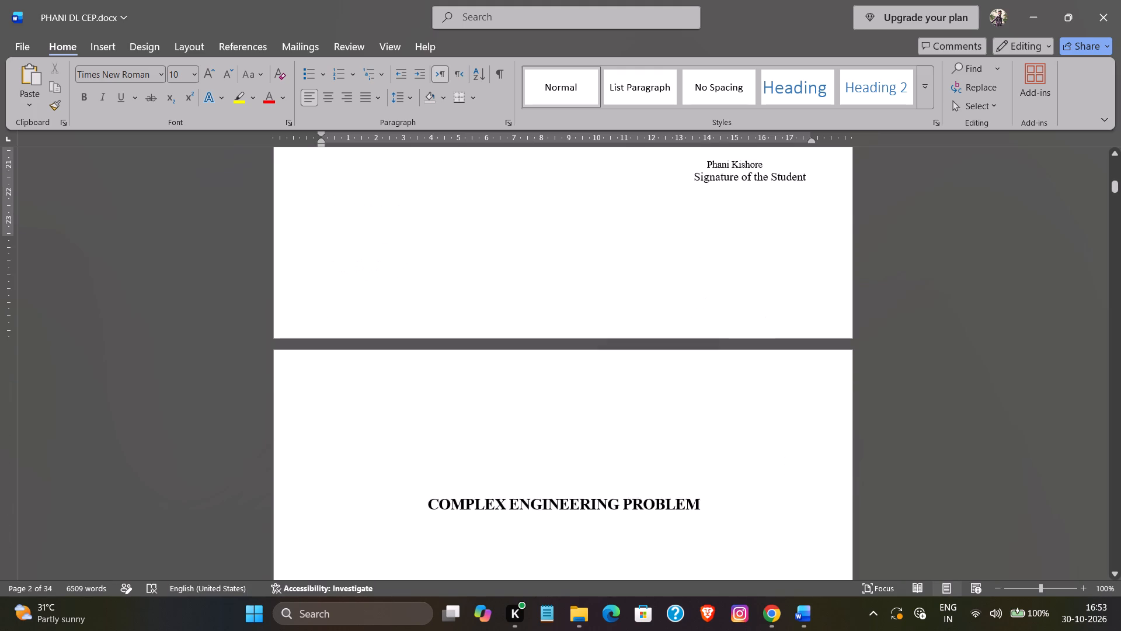
scroll(619, 446, "down", 5)
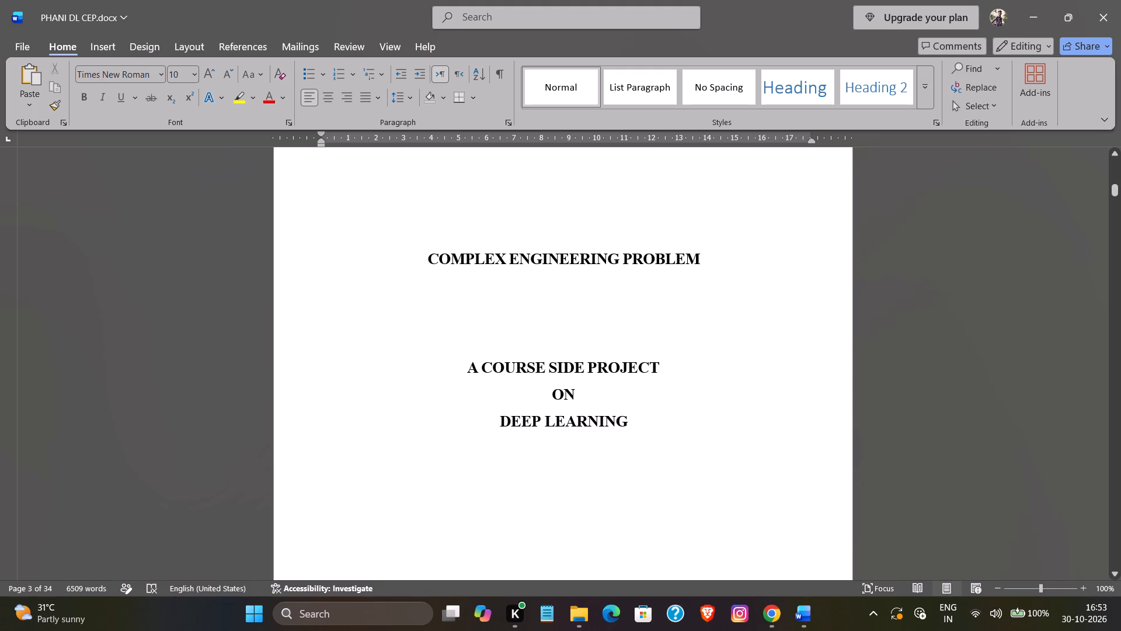
scroll(608, 344, "down", 15)
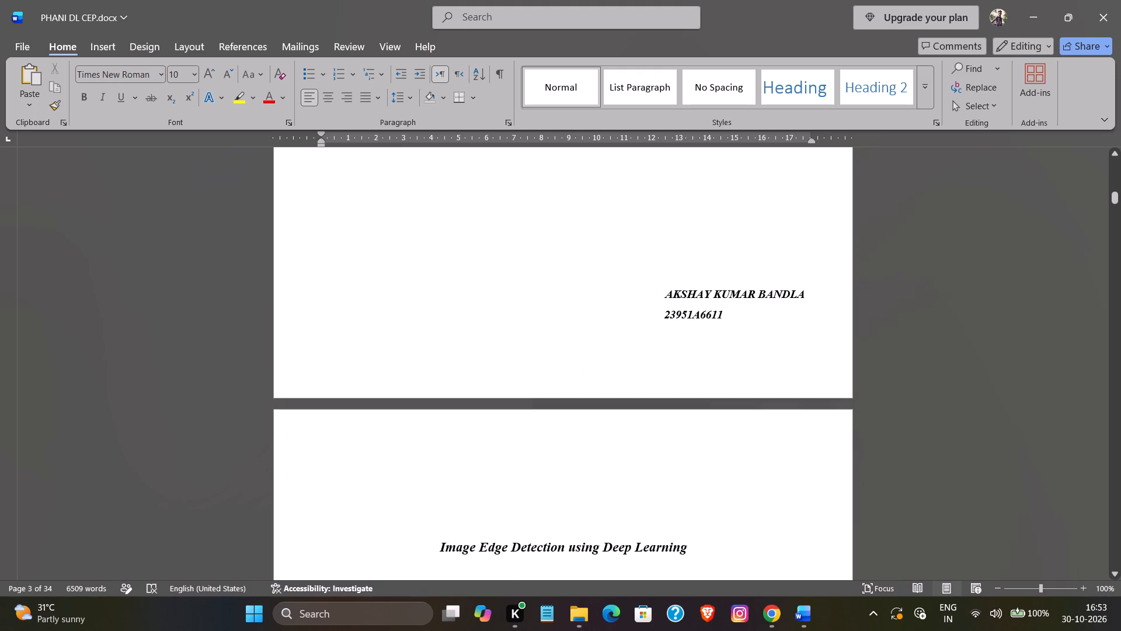
left_click(664, 292)
key("Right")
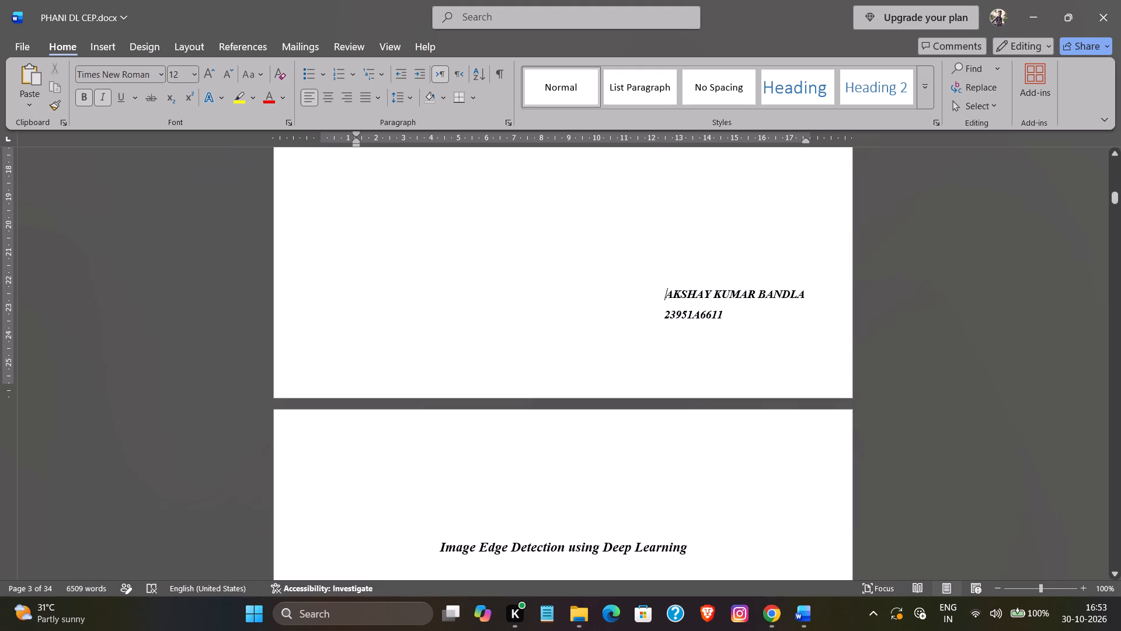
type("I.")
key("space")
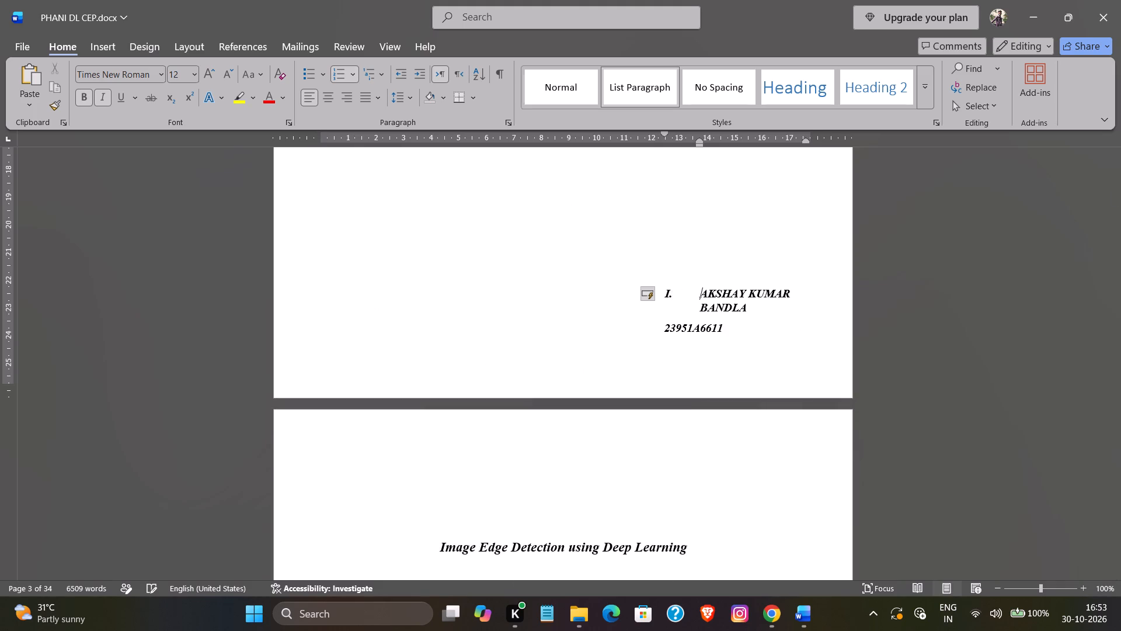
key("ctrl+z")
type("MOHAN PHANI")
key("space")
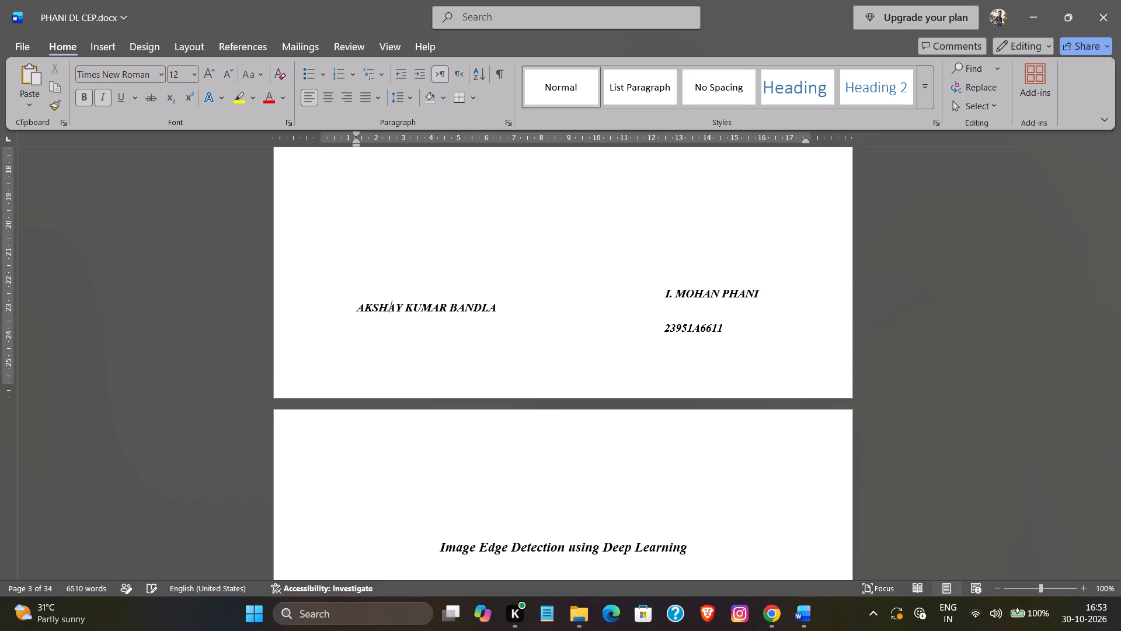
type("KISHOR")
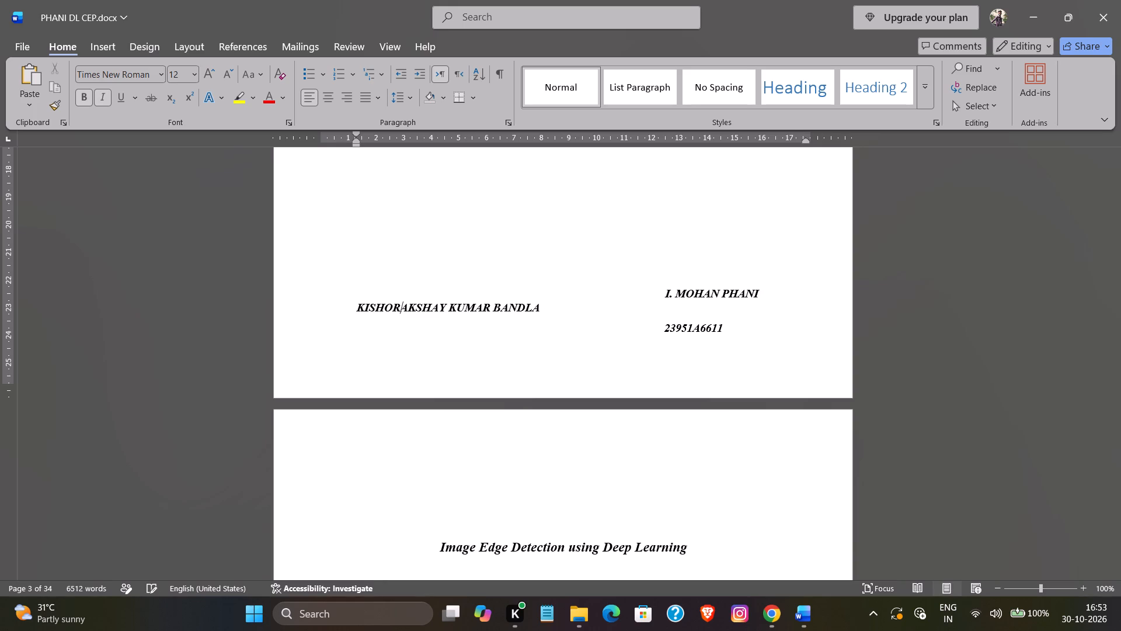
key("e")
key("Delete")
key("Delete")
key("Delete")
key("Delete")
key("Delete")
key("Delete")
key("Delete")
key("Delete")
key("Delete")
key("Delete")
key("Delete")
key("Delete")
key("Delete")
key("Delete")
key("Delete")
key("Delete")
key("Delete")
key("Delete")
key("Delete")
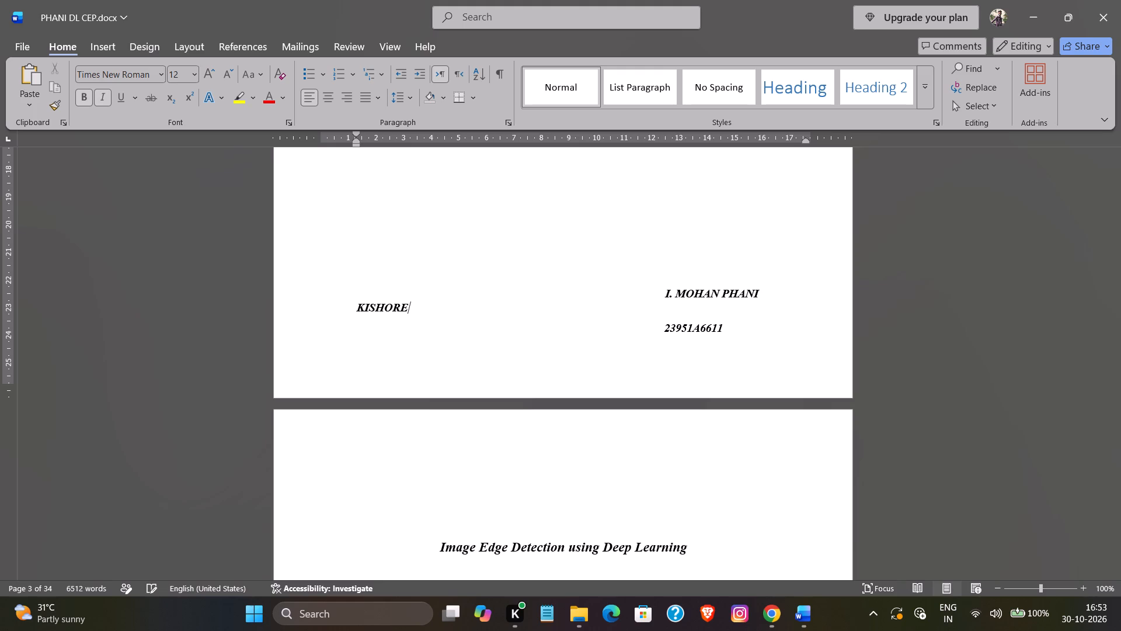
Remove leading spaces before the cover page's name and roll number so the name fits one line and both align.
left_click(664, 287)
key("BackSpace")
key("BackSpace")
key("BackSpace")
key("BackSpace")
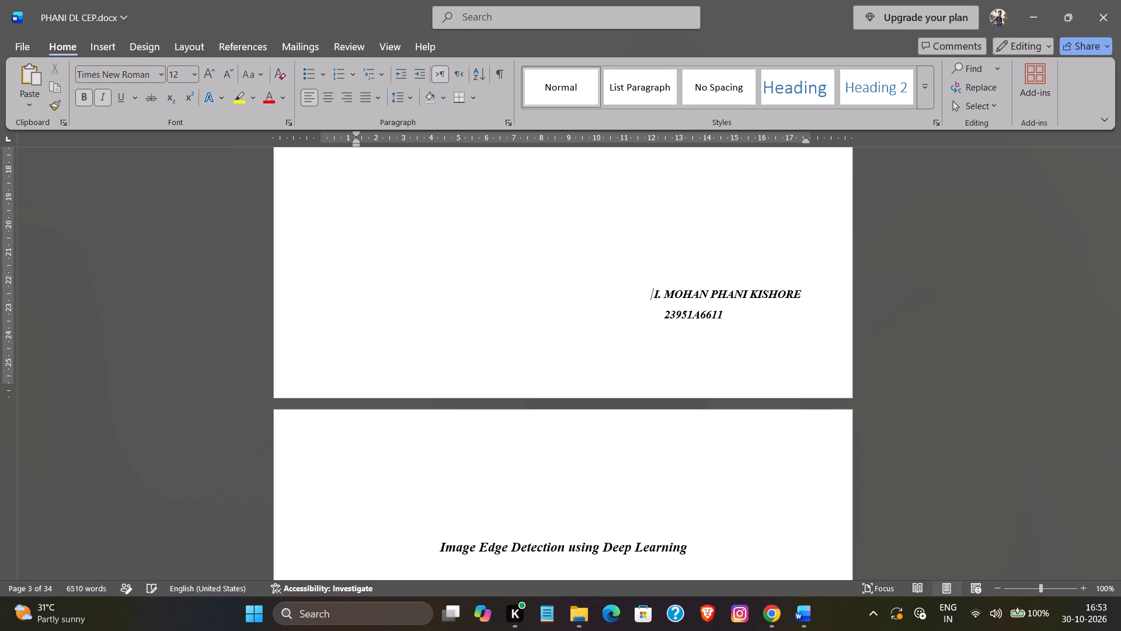
key("Down")
left_click(668, 311)
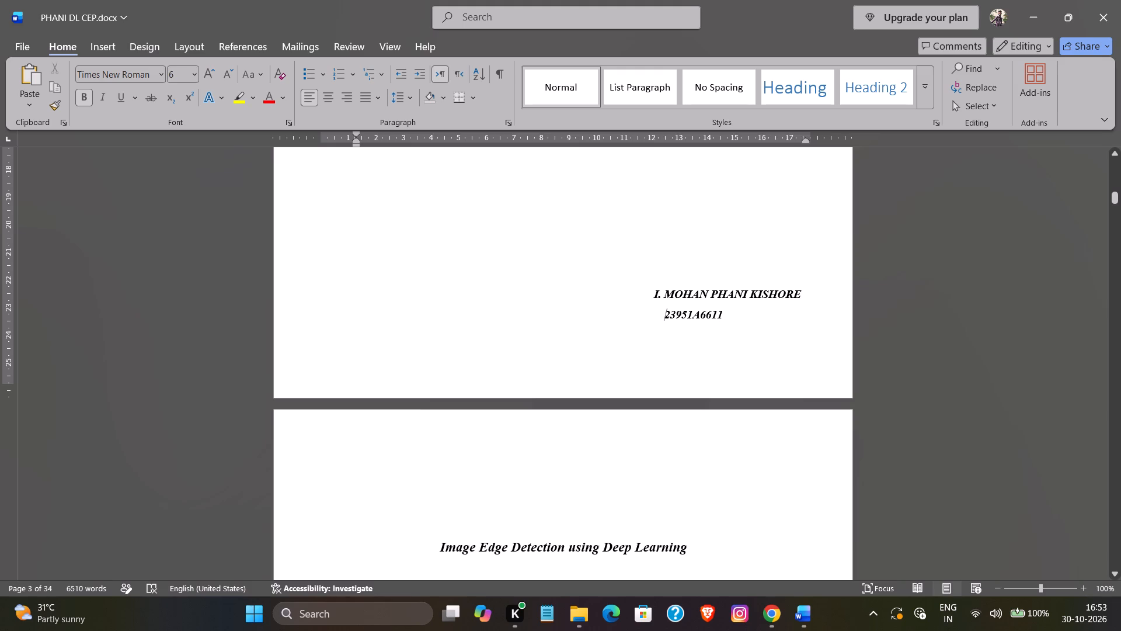
key("BackSpace")
key("BackSpace")
key("BackSpace")
key("BackSpace")
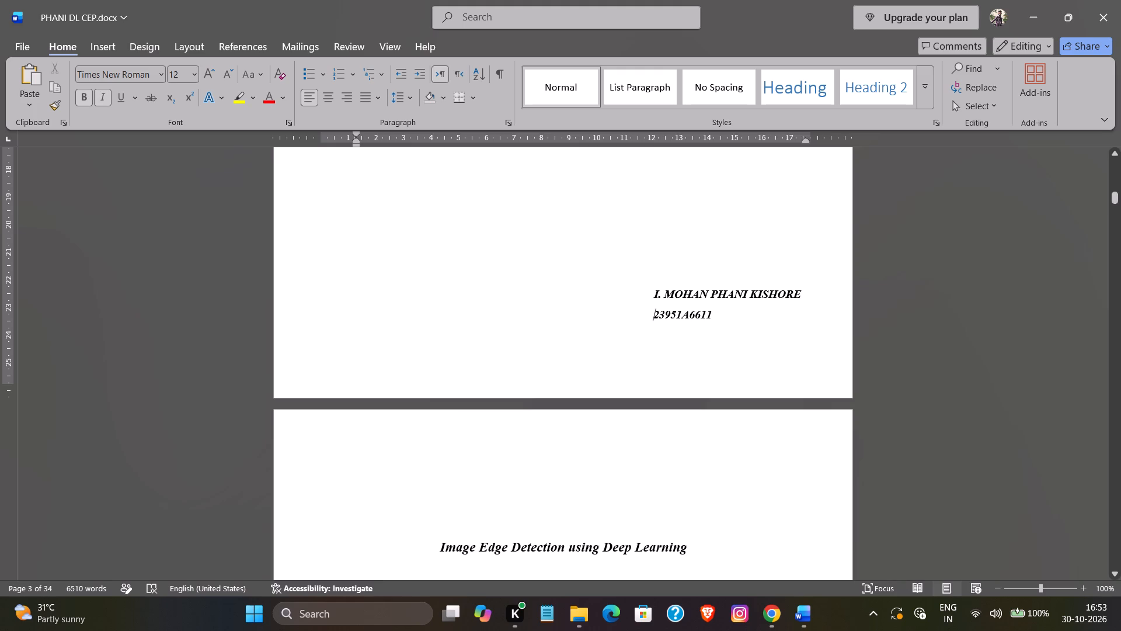
Replace the author name under "By" on the Image Edge Detection title page with the new student's name in capitals.
scroll(576, 308, "down", 8)
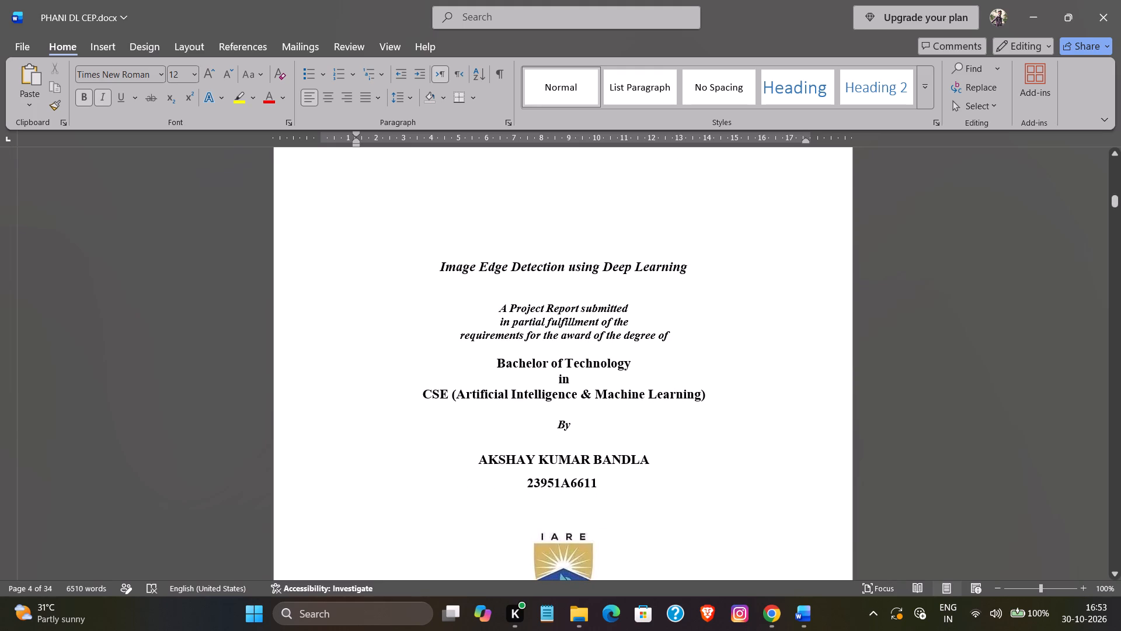
left_click(477, 456)
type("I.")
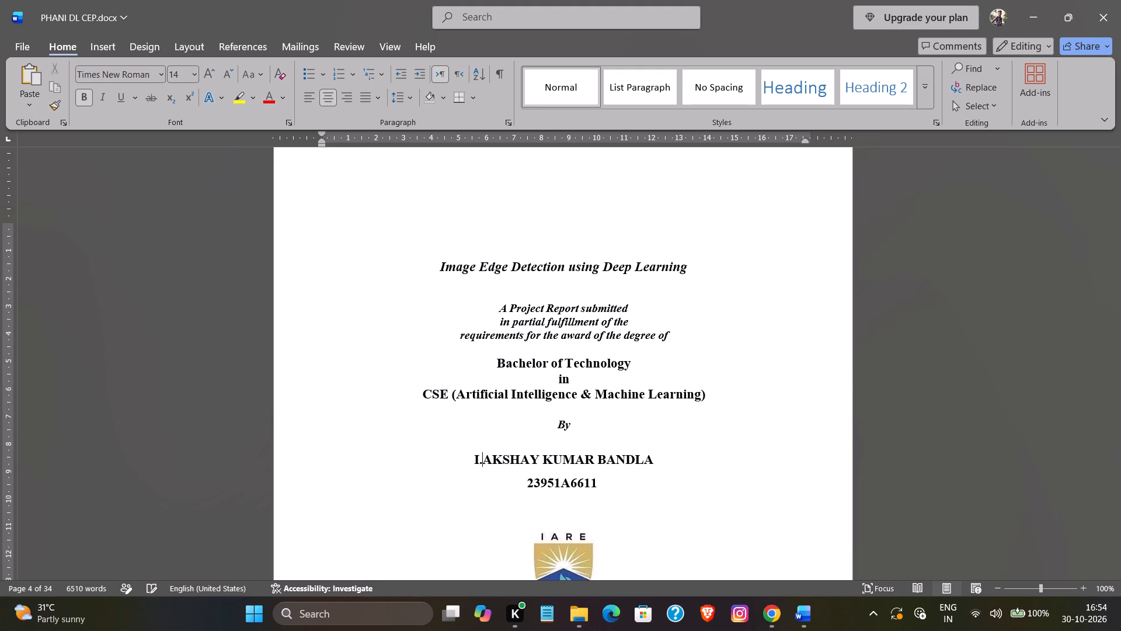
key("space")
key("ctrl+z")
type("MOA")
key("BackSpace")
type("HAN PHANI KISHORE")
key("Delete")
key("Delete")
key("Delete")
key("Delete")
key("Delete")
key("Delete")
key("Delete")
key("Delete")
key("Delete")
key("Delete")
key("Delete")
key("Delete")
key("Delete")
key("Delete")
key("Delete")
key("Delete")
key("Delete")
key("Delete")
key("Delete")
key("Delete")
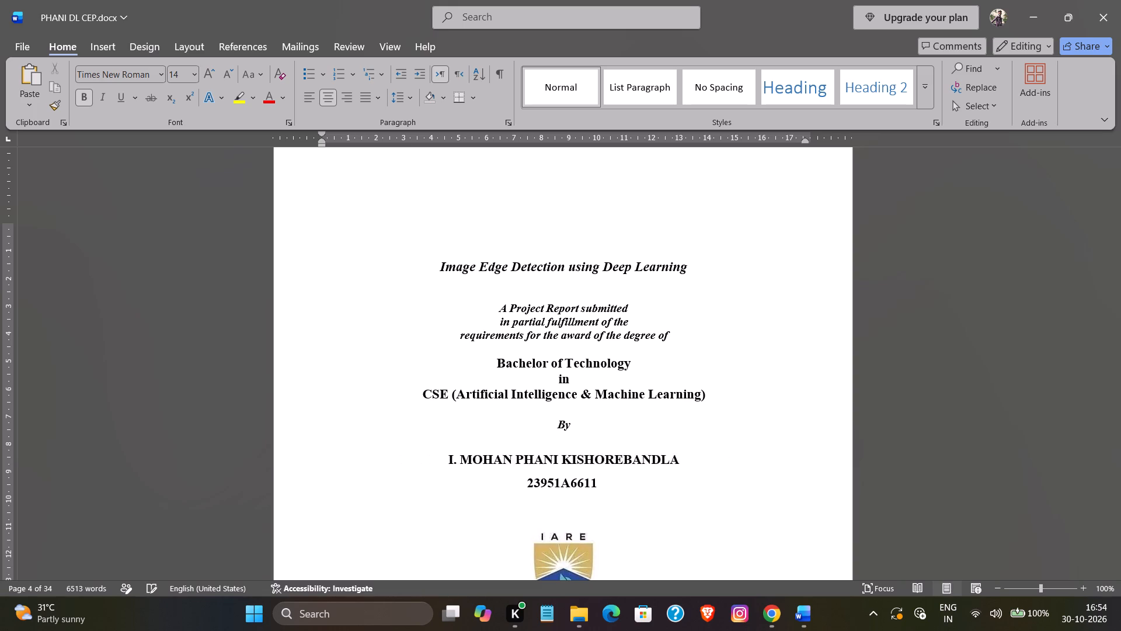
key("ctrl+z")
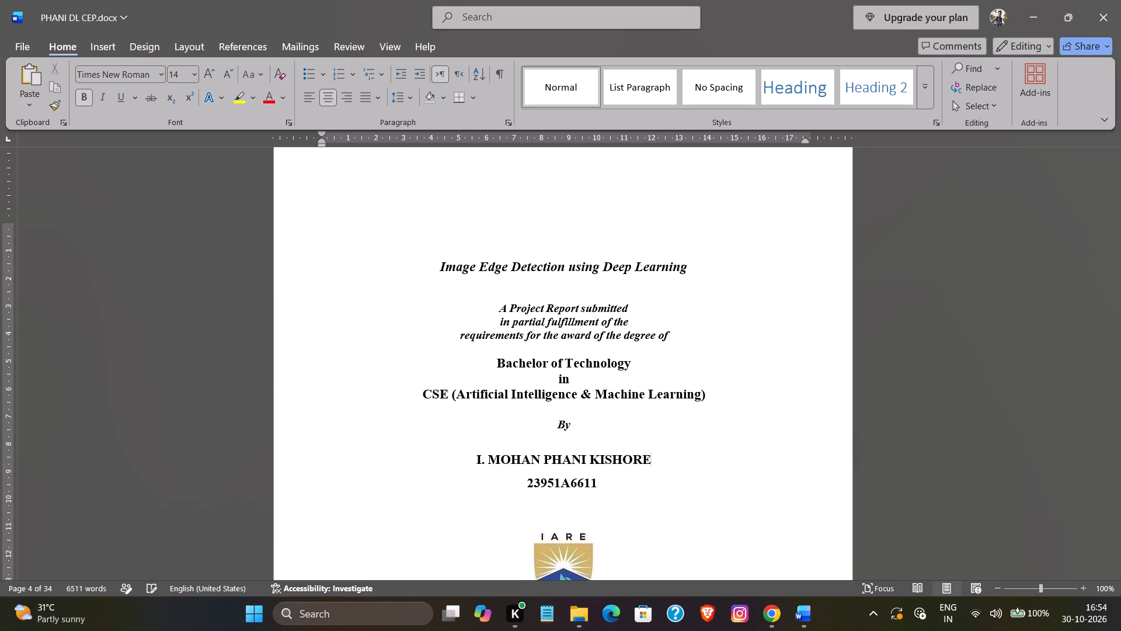
Change the ending of the roll number under the title page's author name to the new student's.
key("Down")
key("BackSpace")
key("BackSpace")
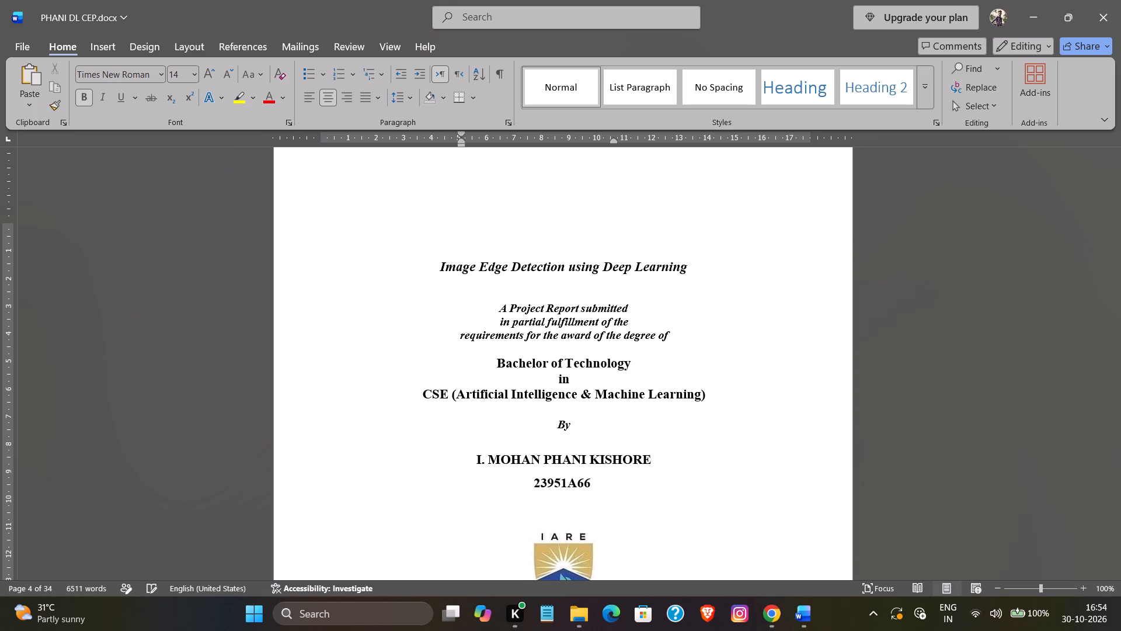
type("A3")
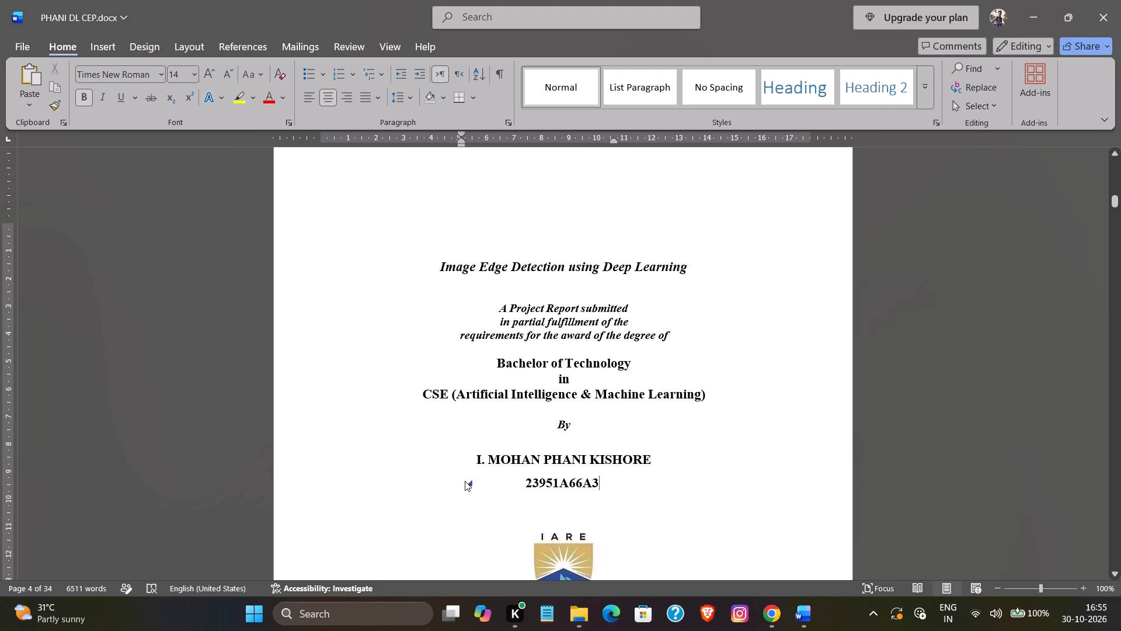
Replace the name in the © 2026 copyright line of the title page with the new student's name.
scroll(614, 235, "down", 3)
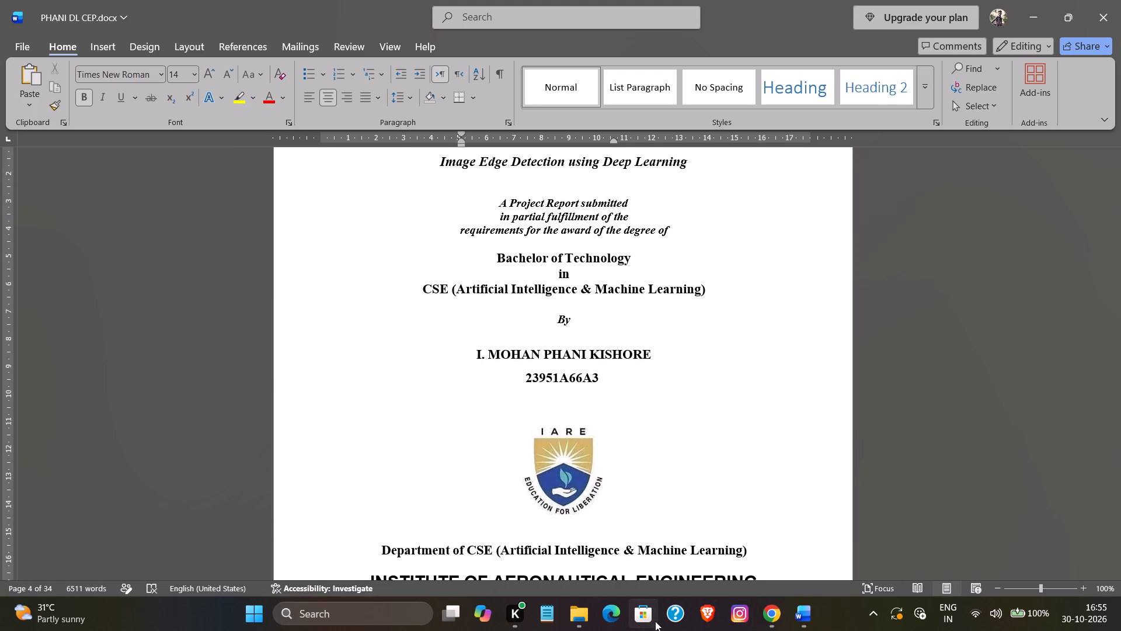
scroll(504, 519, "down", 5)
scroll(588, 446, "down", 3)
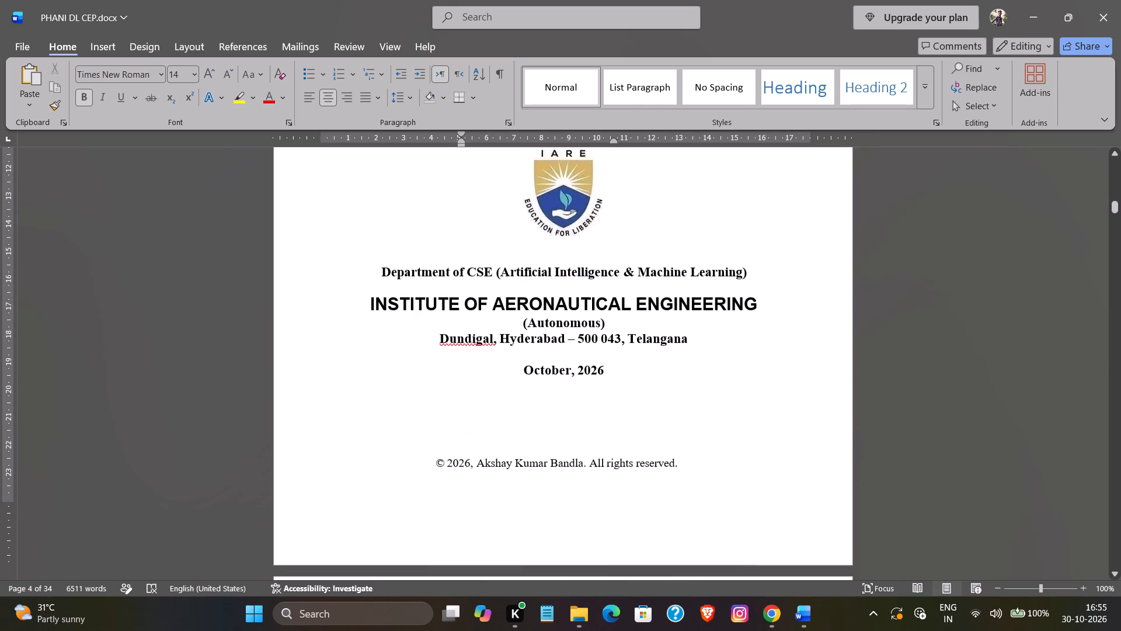
left_click_drag(582, 459, 494, 454)
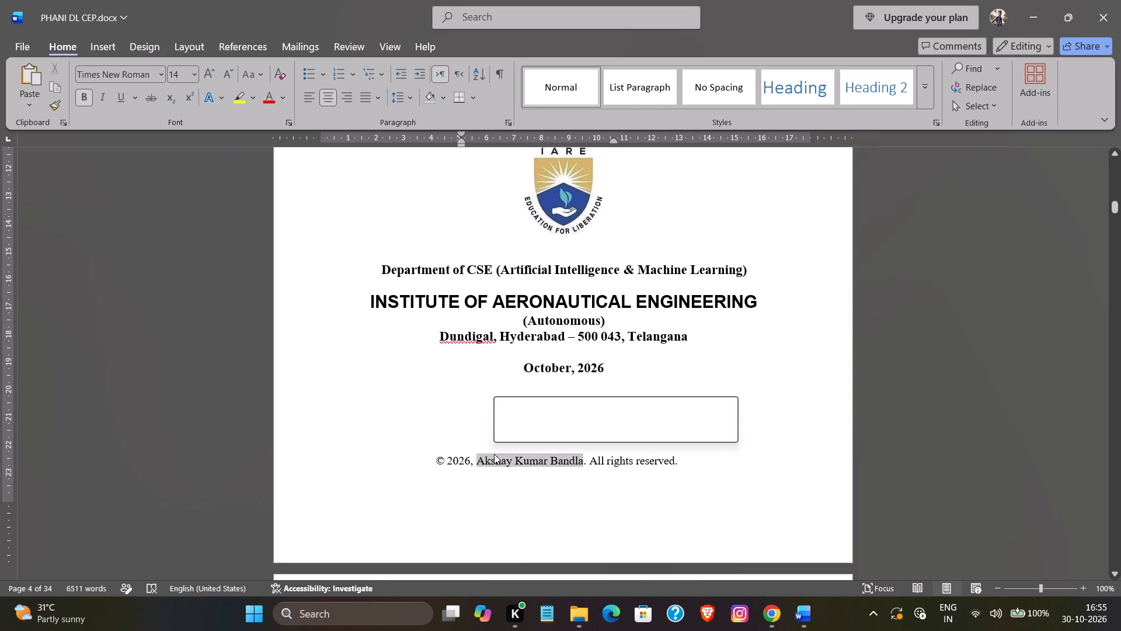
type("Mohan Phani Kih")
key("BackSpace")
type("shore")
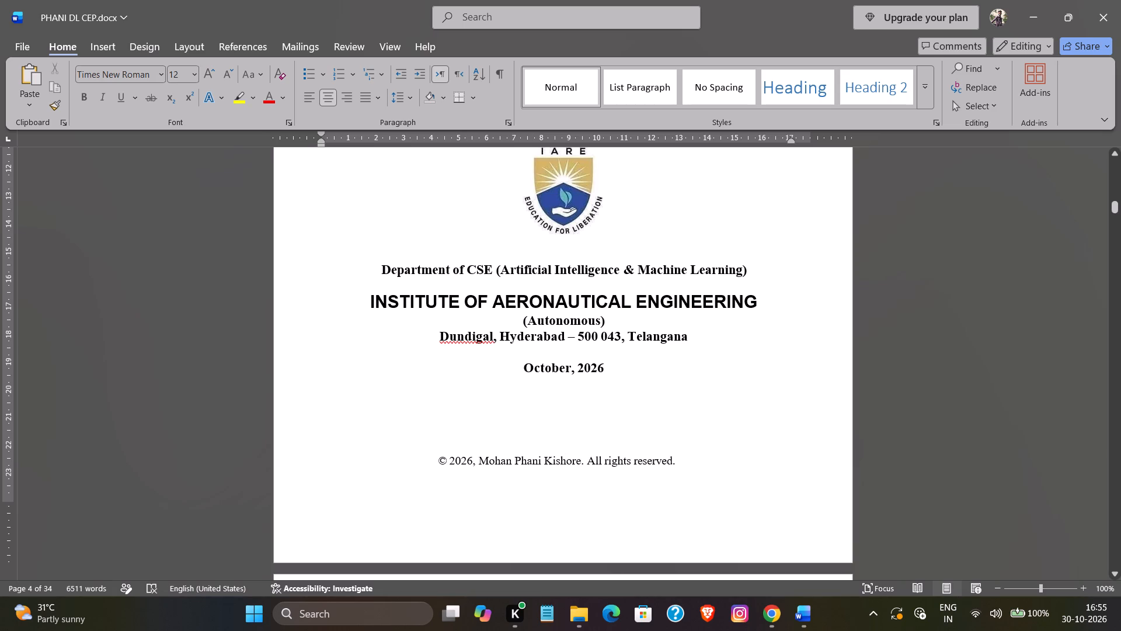
Replace the name above "Signature of the Student" on the Declaration page with the new student's name.
scroll(609, 405, "up", 9)
scroll(610, 405, "down", 16)
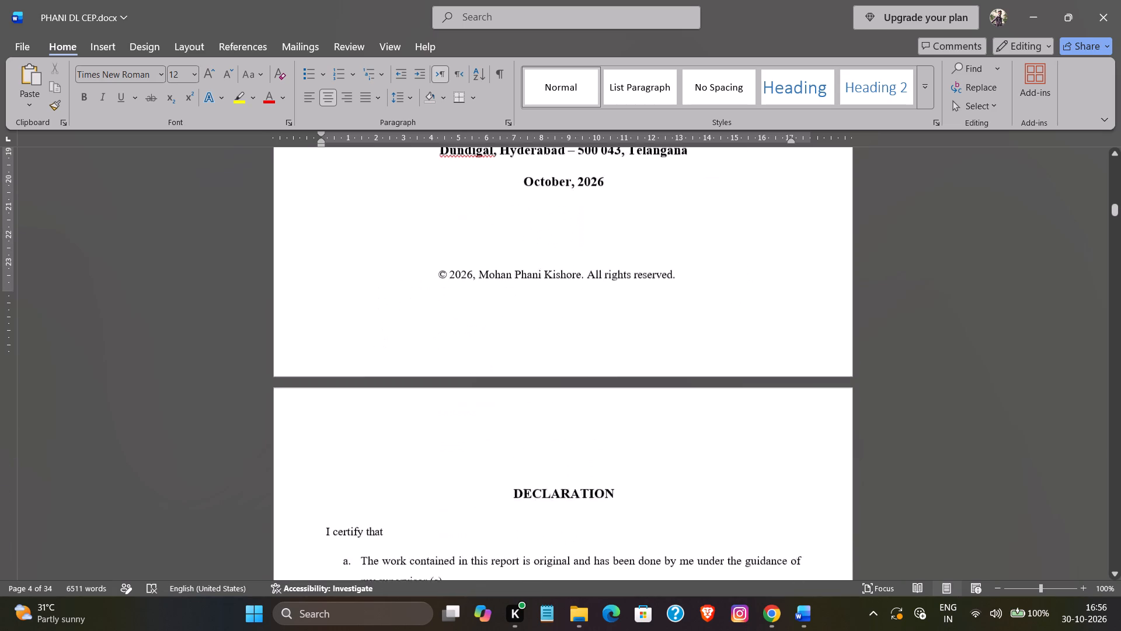
scroll(619, 377, "down", 6)
scroll(521, 443, "down", 2)
left_click(671, 449)
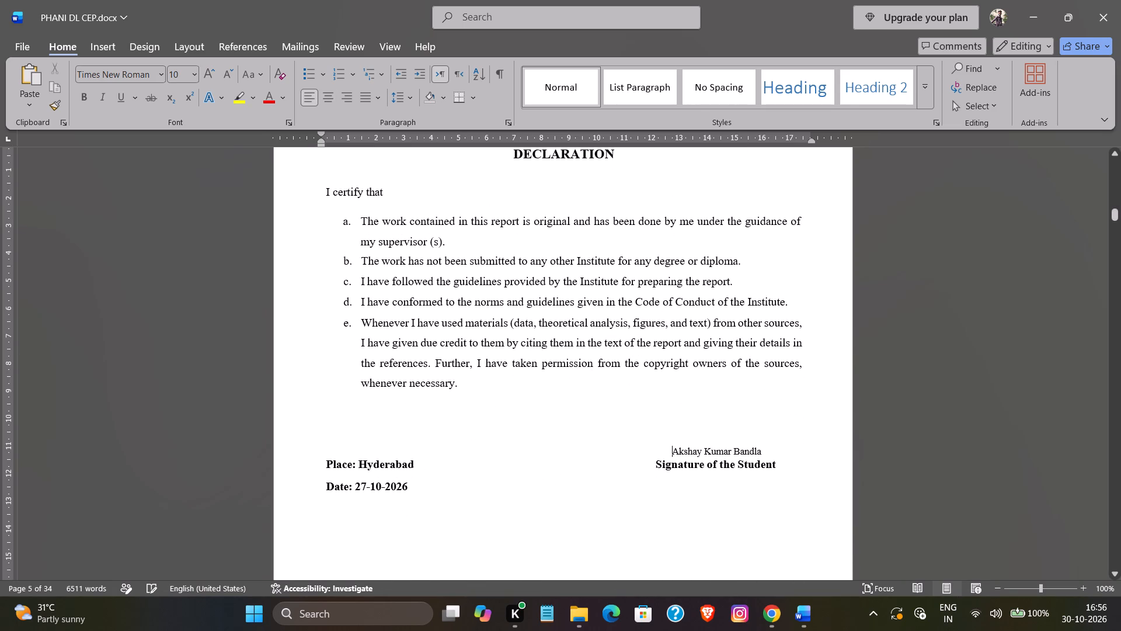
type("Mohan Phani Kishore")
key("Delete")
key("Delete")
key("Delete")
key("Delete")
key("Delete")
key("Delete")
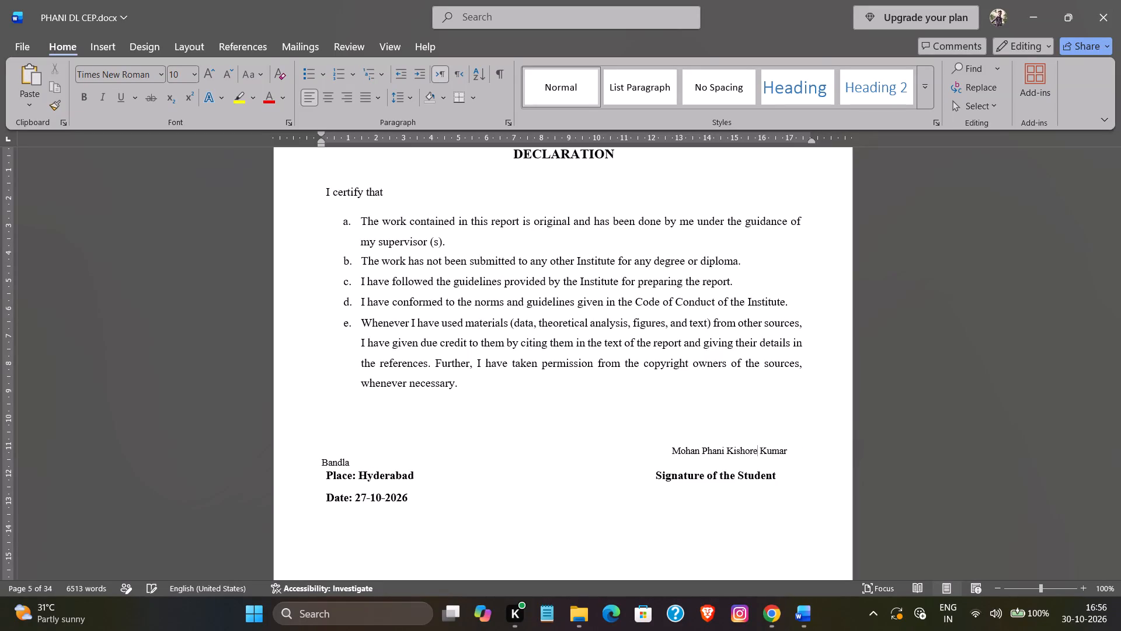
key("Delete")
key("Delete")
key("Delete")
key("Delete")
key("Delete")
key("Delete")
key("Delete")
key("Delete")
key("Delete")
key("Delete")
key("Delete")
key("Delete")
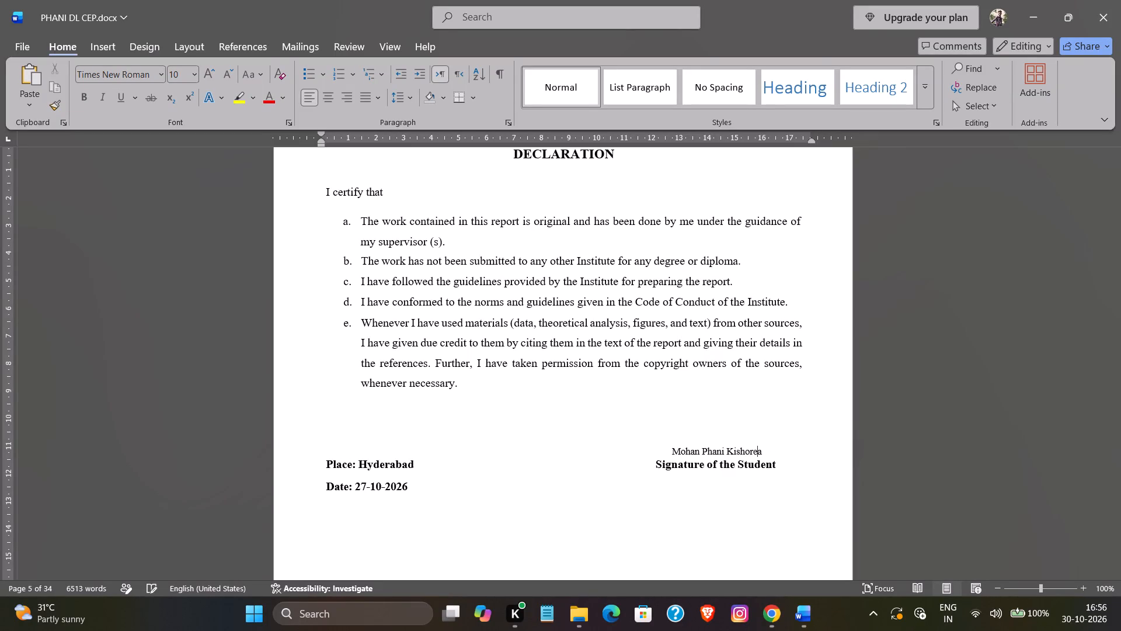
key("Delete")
In Chrome, open the college portal's AAT-II upload page, get the Deep Learning CEP question and copy its title "Energy Trading Decision Support using Deep Neural Networks".
scroll(545, 432, "down", 9)
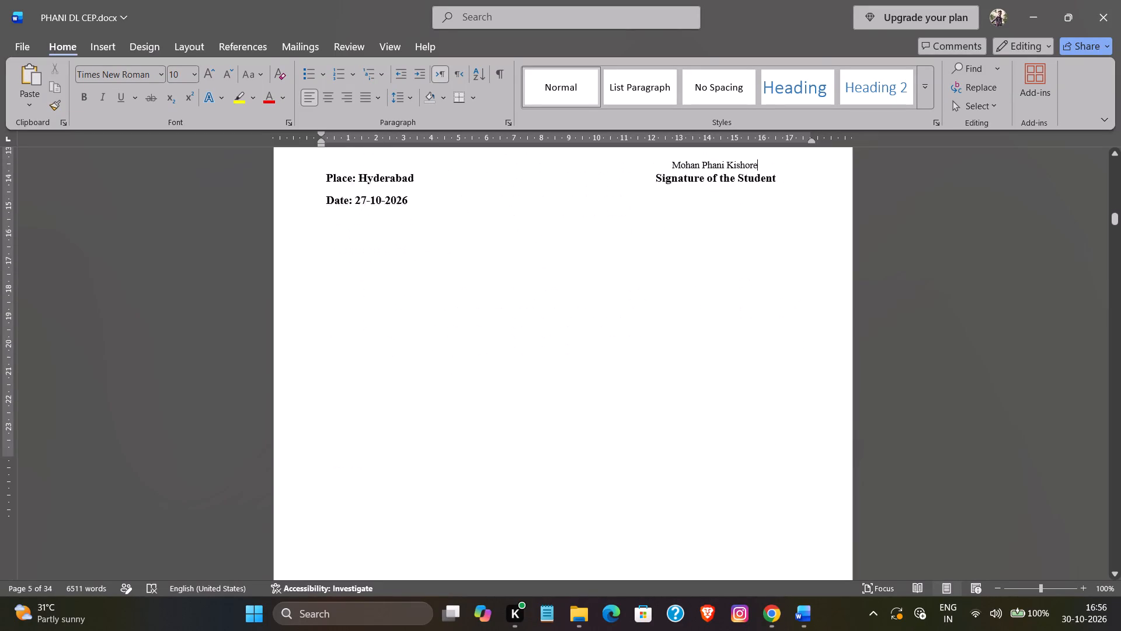
scroll(589, 448, "down", 12)
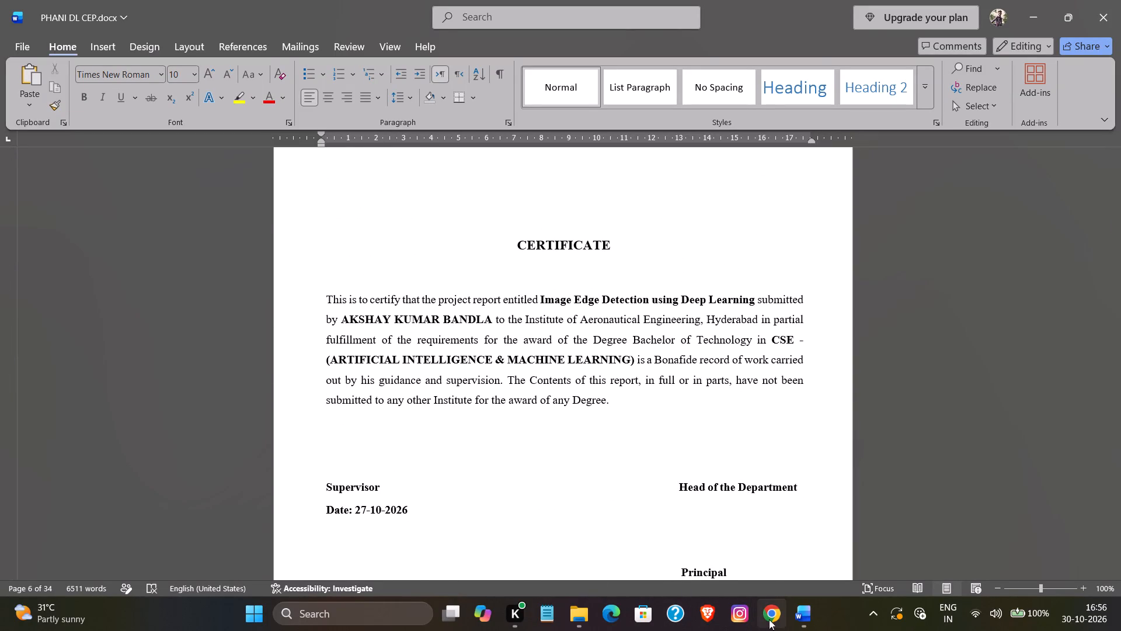
left_click(774, 615)
left_click(123, 0)
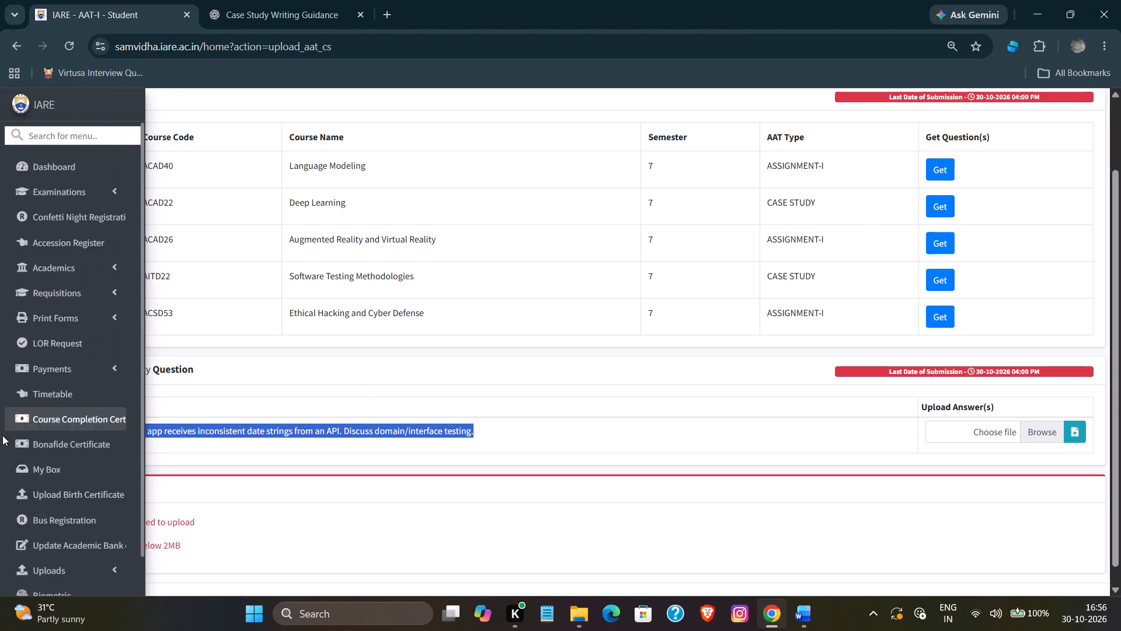
left_click(75, 574)
scroll(53, 515, "down", 6)
left_click(65, 485)
left_click(535, 290)
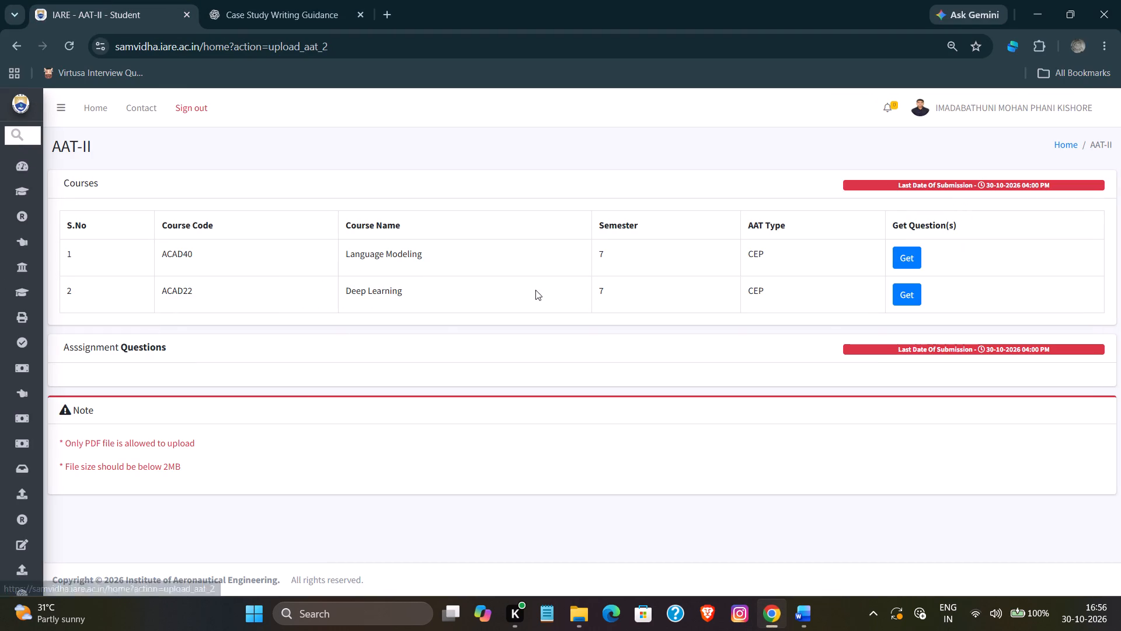
left_click(800, 622)
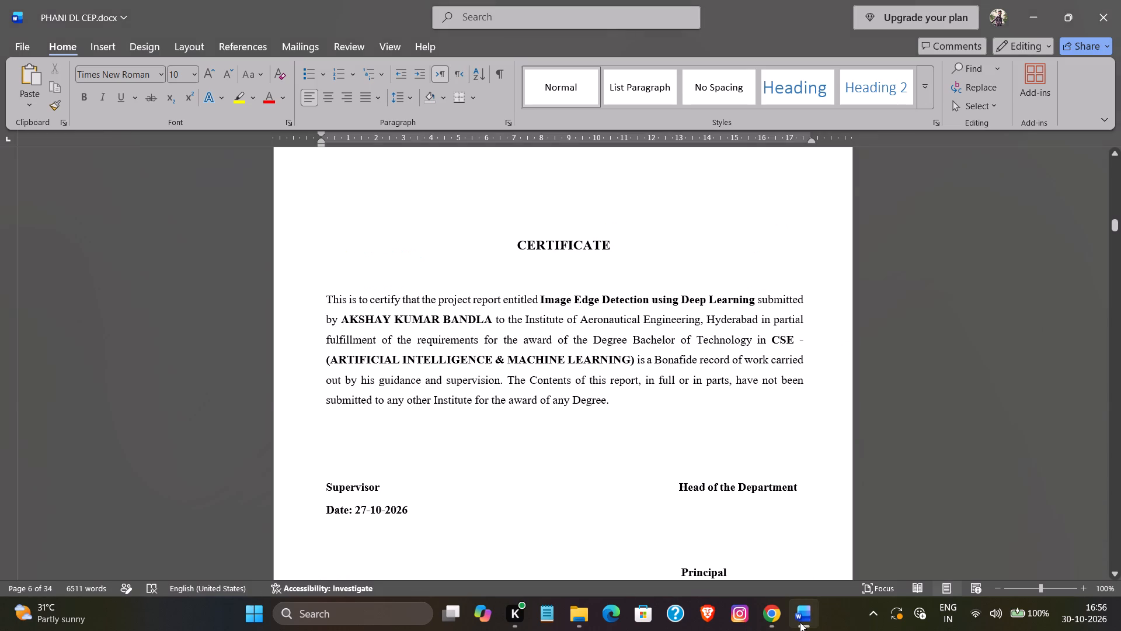
left_click(799, 623)
left_click(905, 287)
left_click(927, 288)
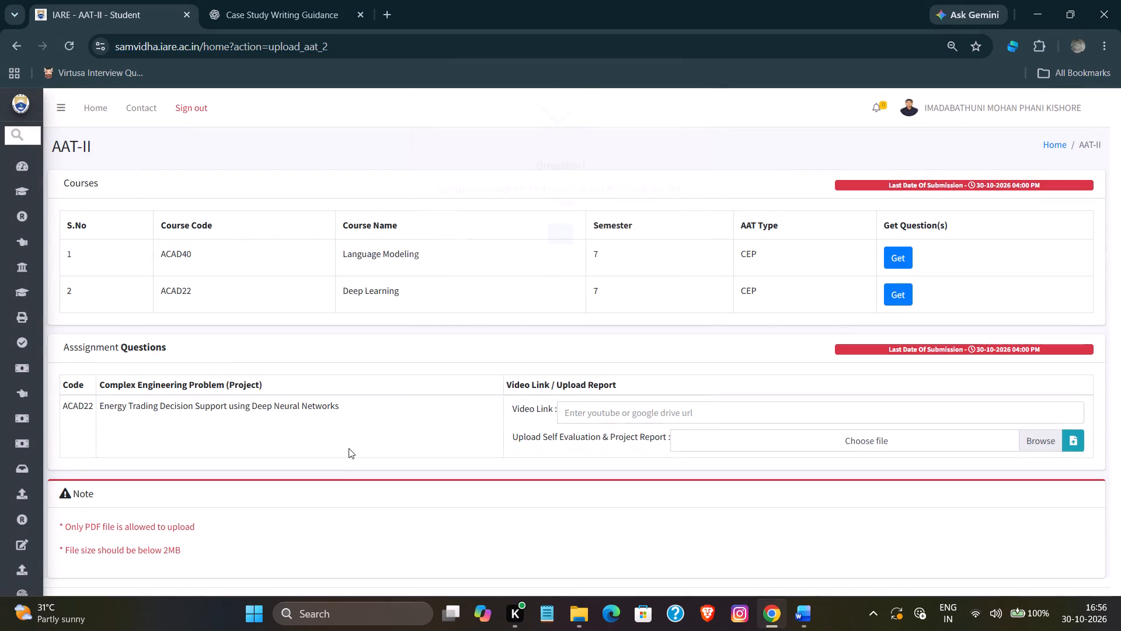
left_click_drag(370, 400, 102, 401)
key("ctrl+c")
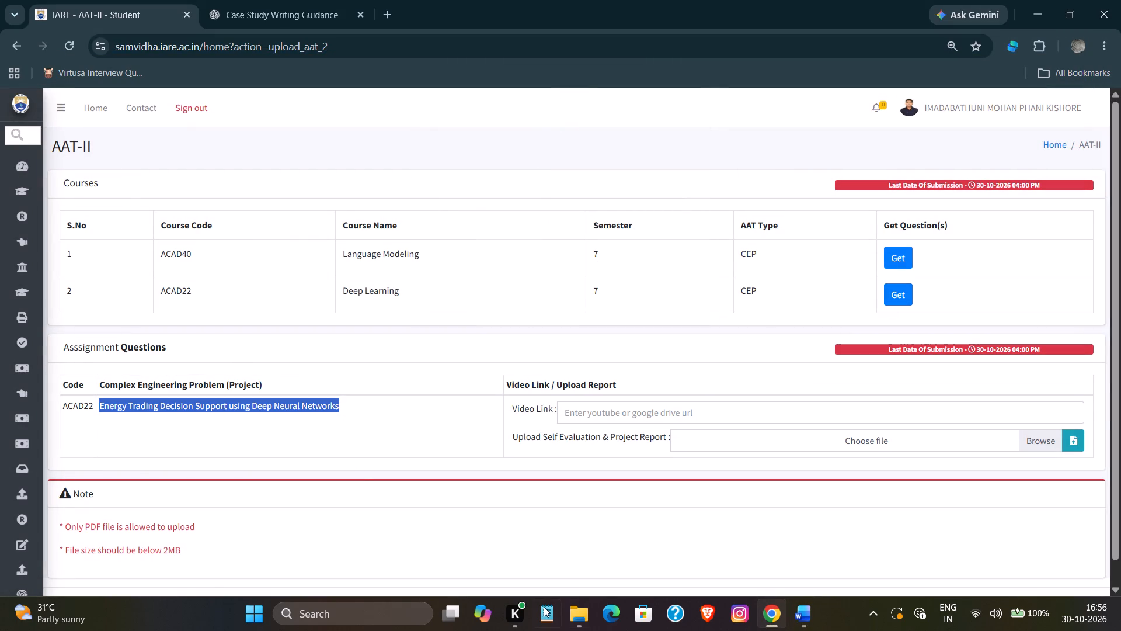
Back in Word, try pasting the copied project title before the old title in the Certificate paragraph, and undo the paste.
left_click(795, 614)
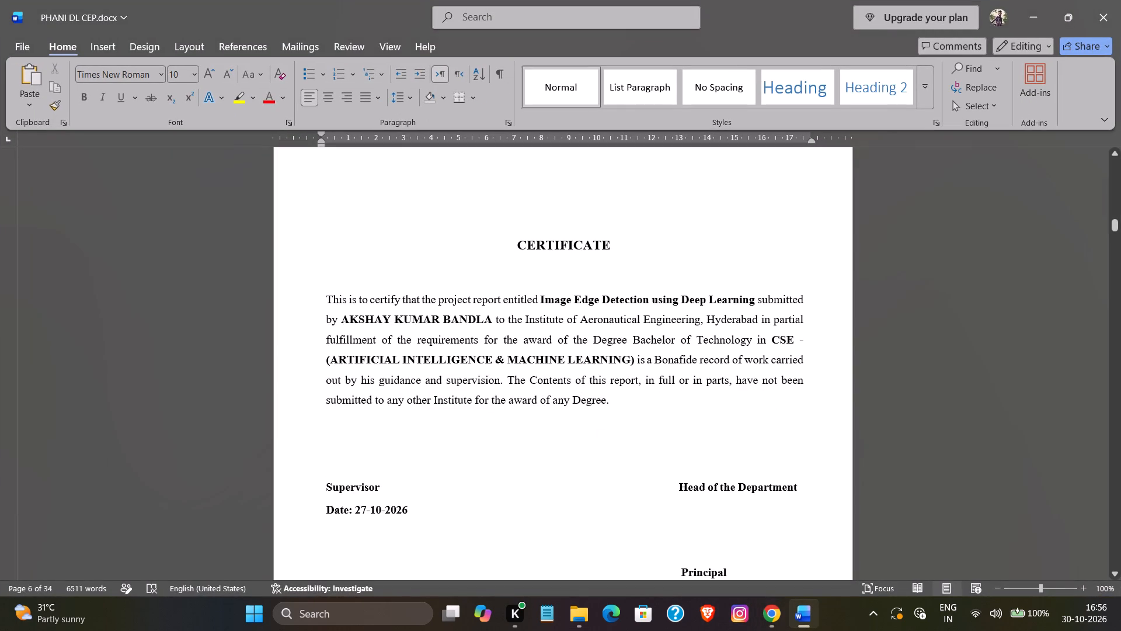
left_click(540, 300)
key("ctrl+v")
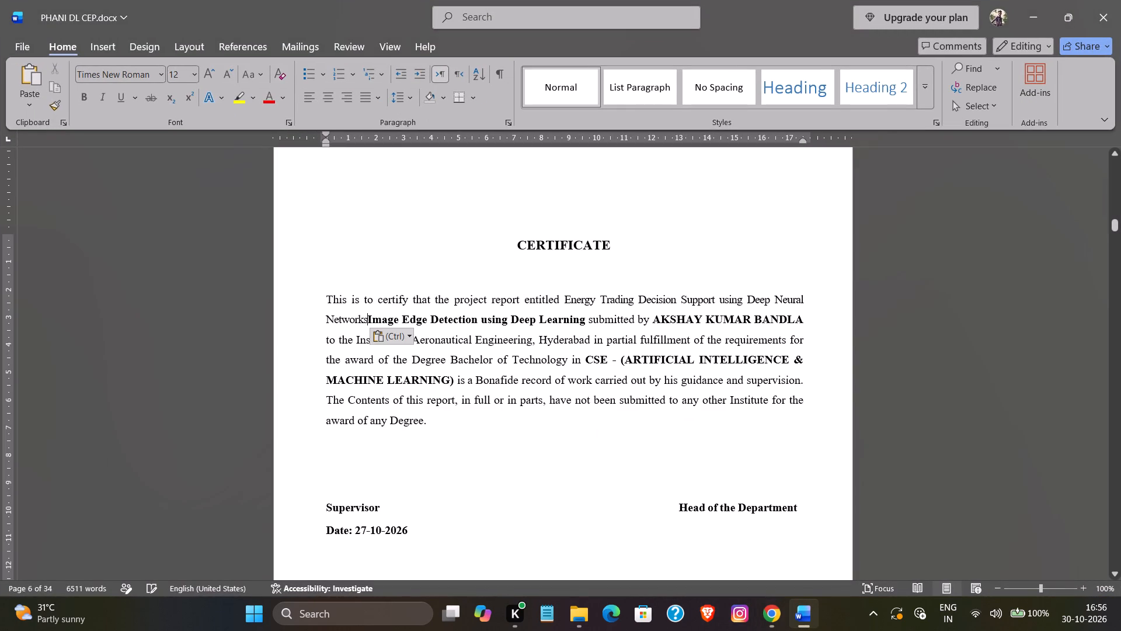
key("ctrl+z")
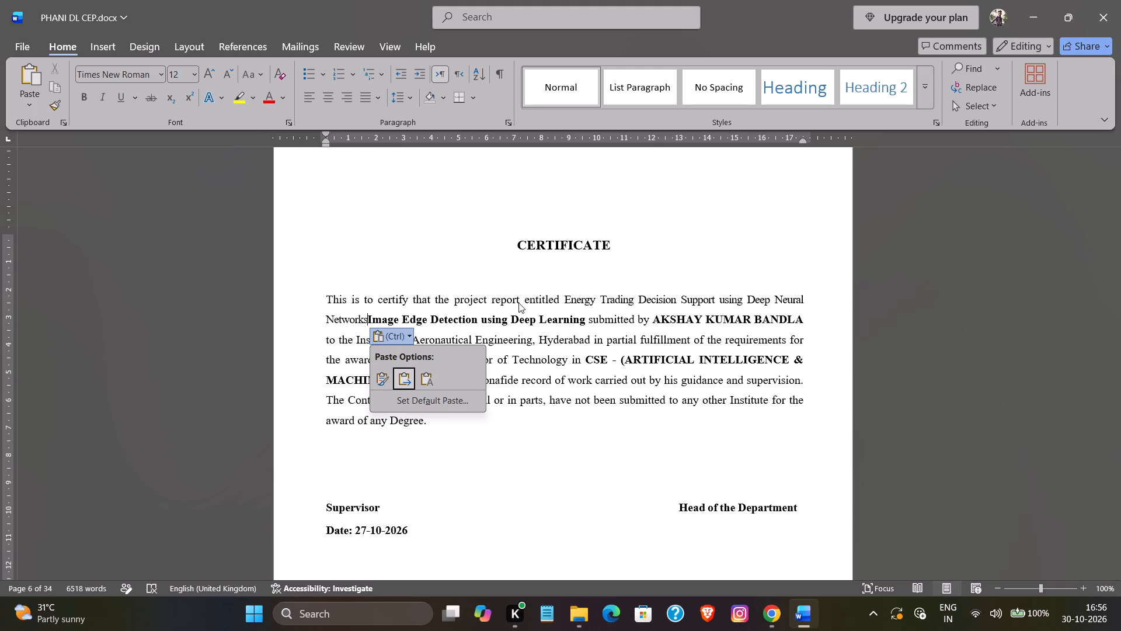
Undo the misplaced paste and replace the old project title in the Certificate paragraph with "Energy Trading Decision Support using Deep Neural Networks".
left_click(475, 308)
key("ctrl+z")
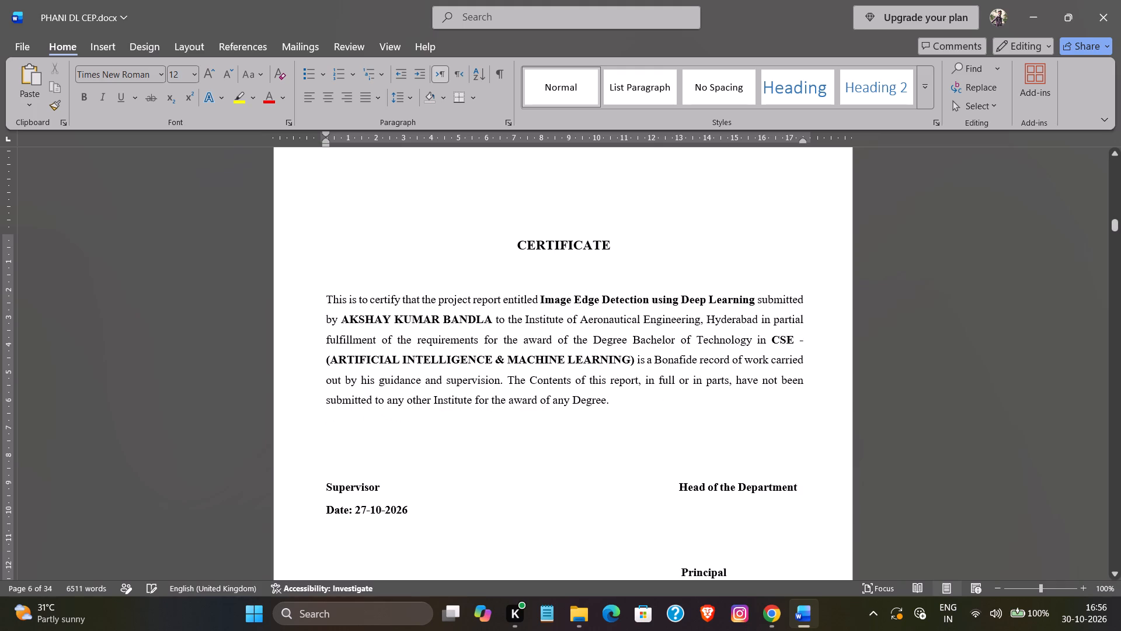
left_click_drag(539, 297, 718, 302)
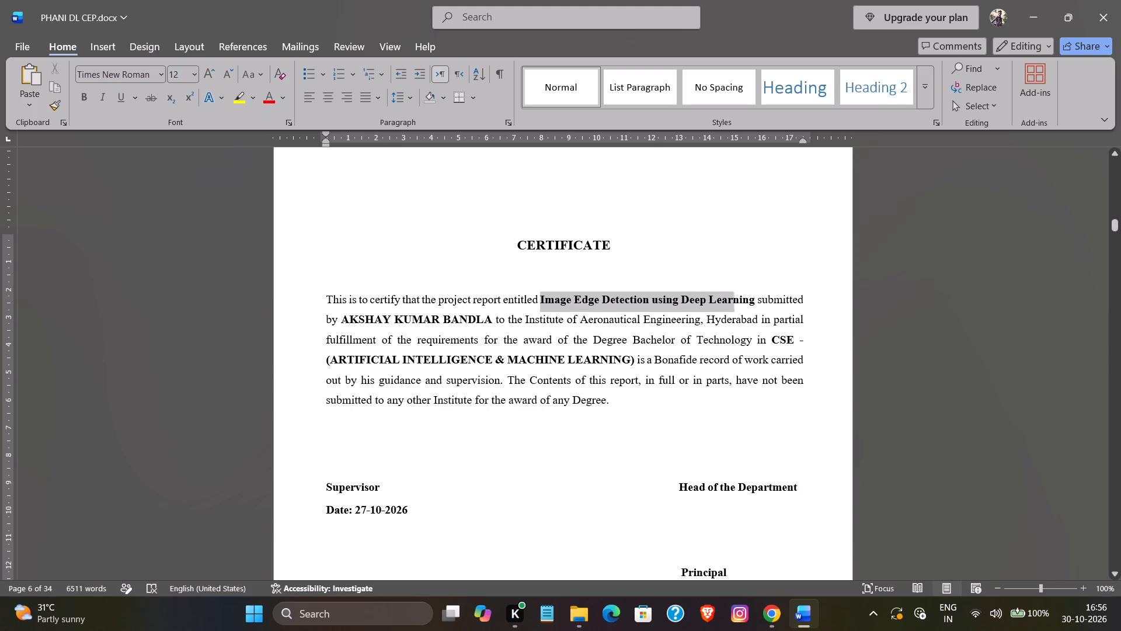
left_click_drag(718, 302, 723, 302)
key("shift+Left")
key("ctrl+v")
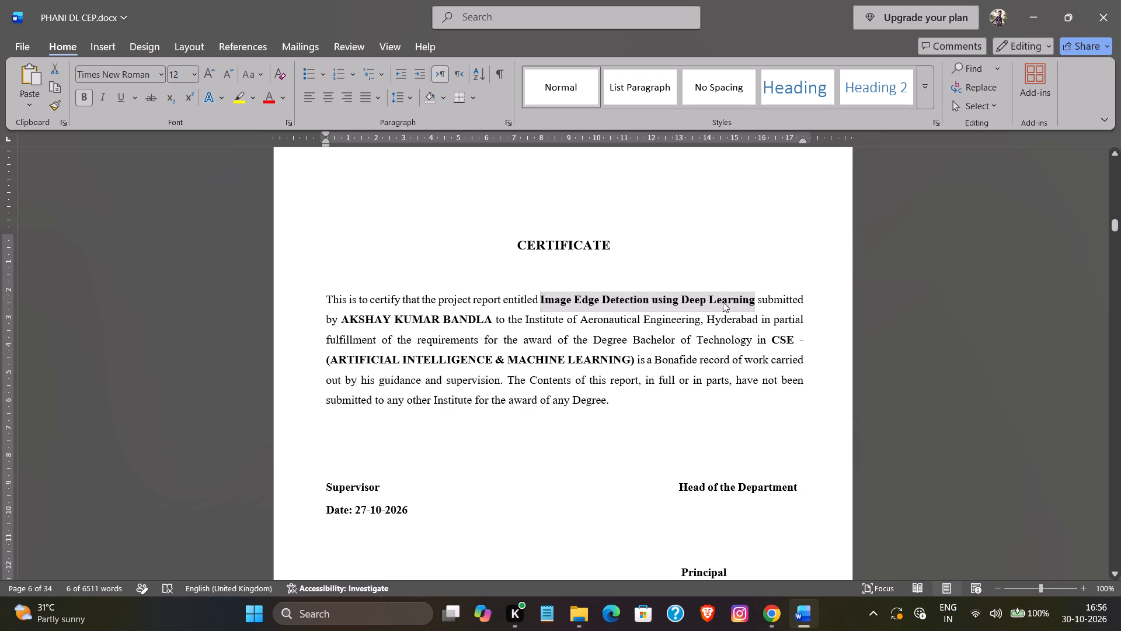
left_click(493, 353)
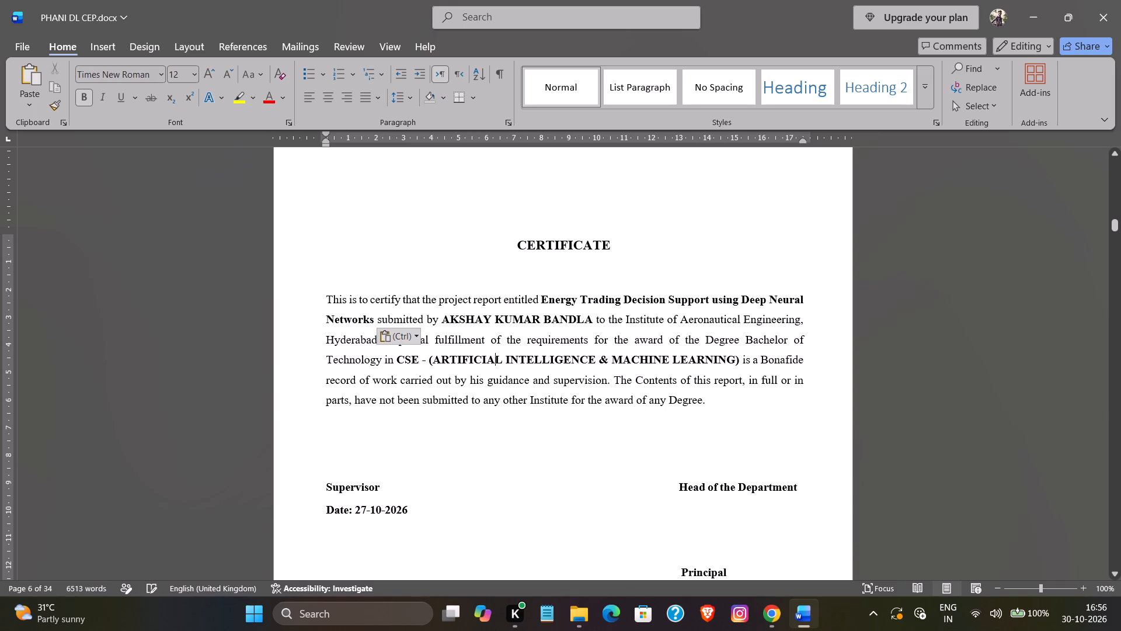
left_click(649, 298)
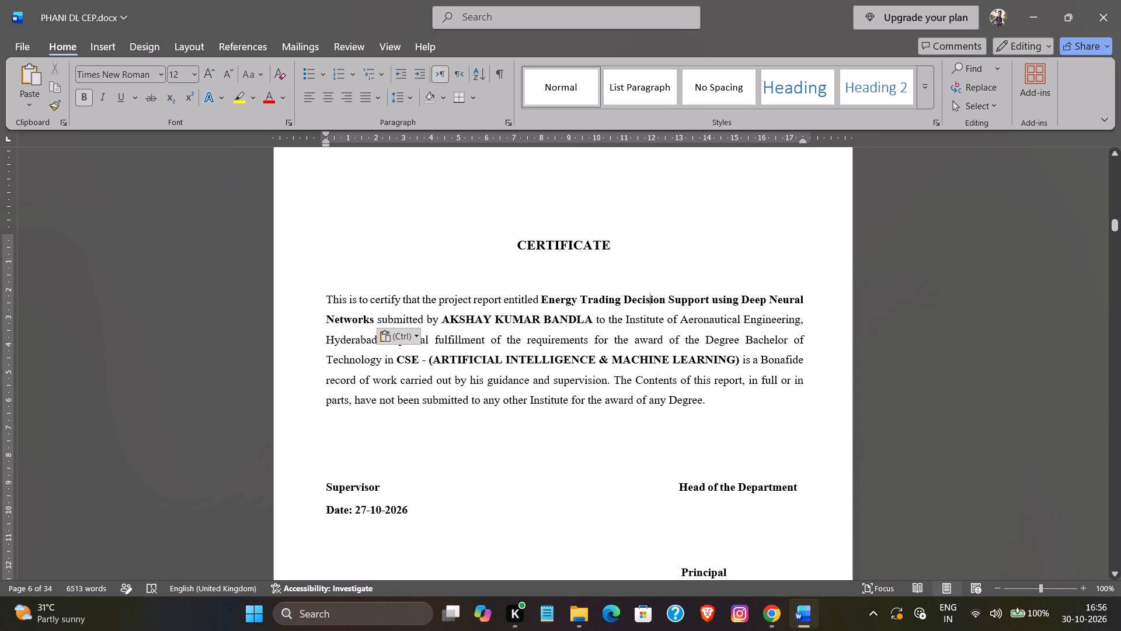
Replace the name after "submitted by" in the Certificate paragraph with the new student's name in bold capitals.
left_click(445, 316)
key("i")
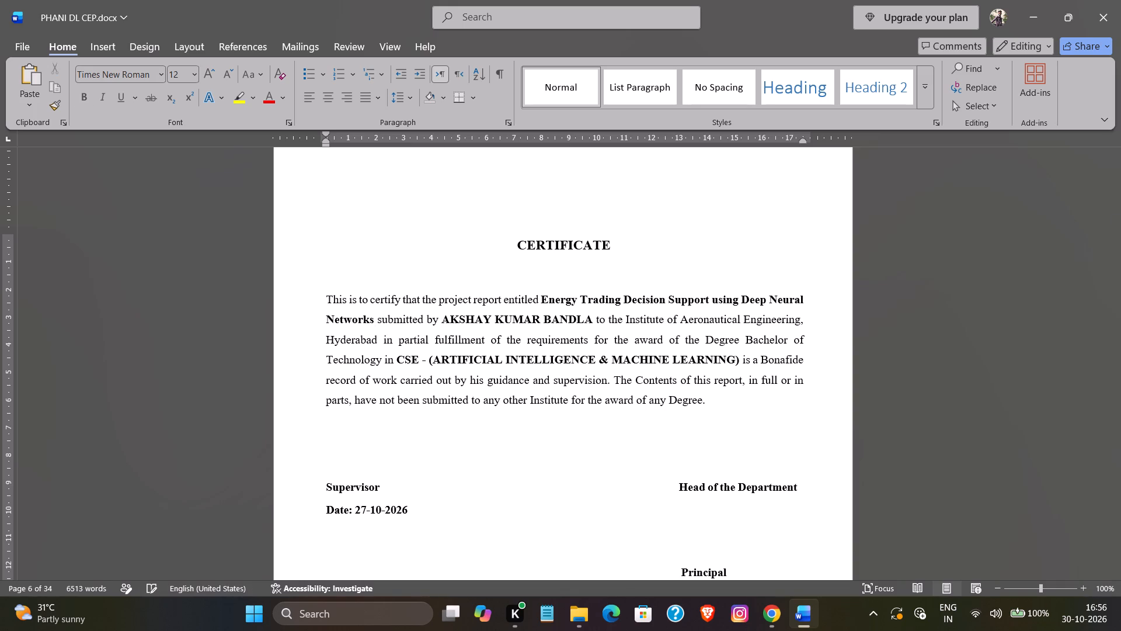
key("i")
key("BackSpace")
key("Right")
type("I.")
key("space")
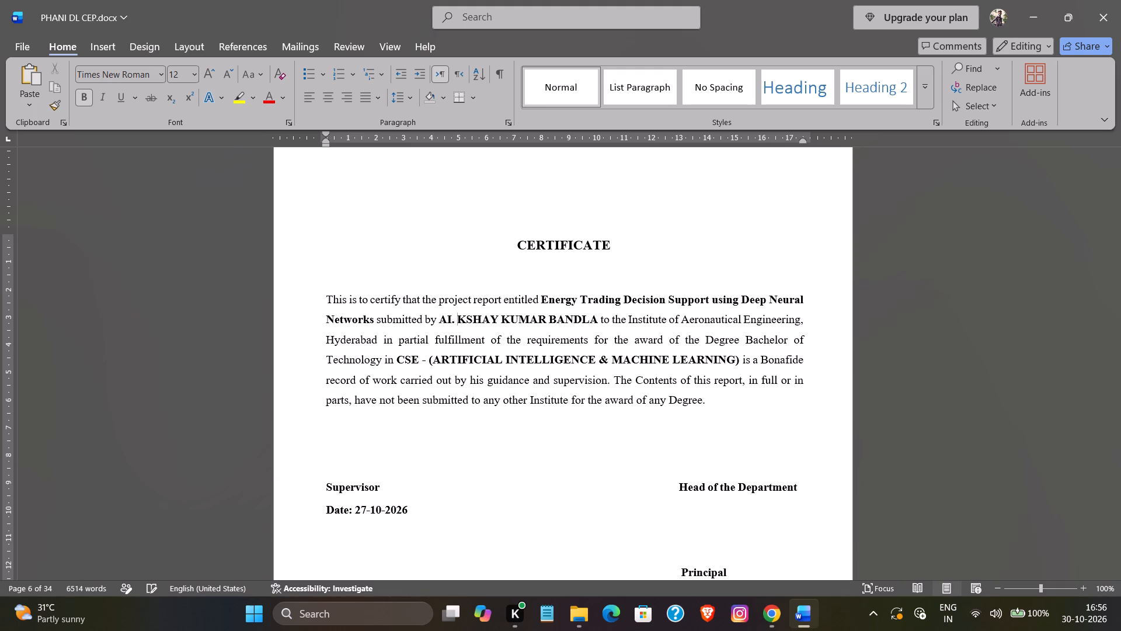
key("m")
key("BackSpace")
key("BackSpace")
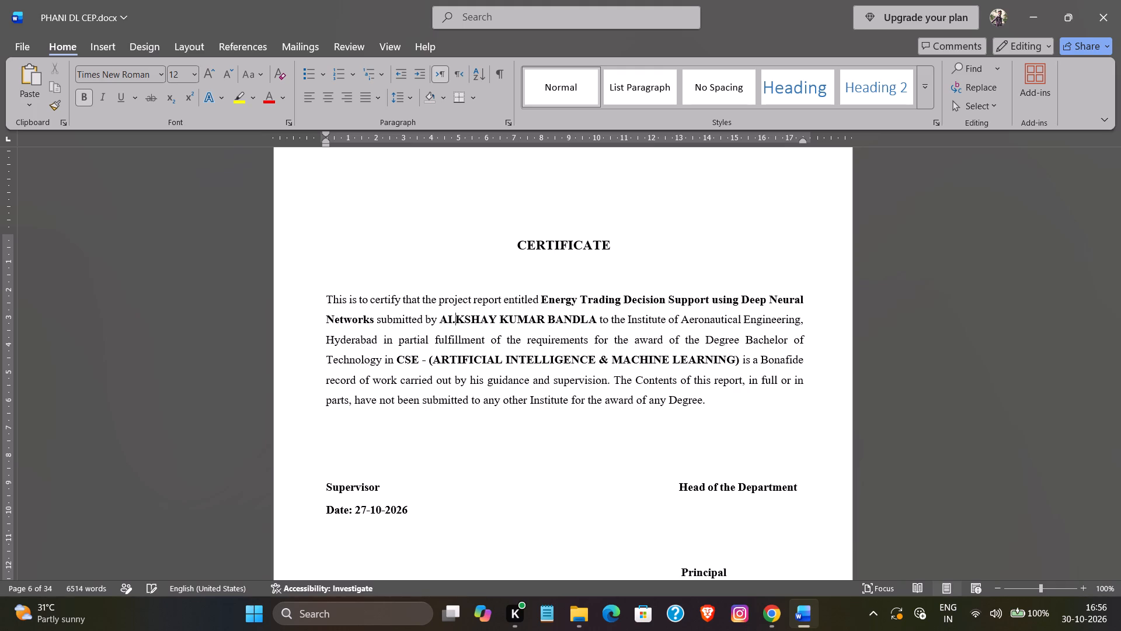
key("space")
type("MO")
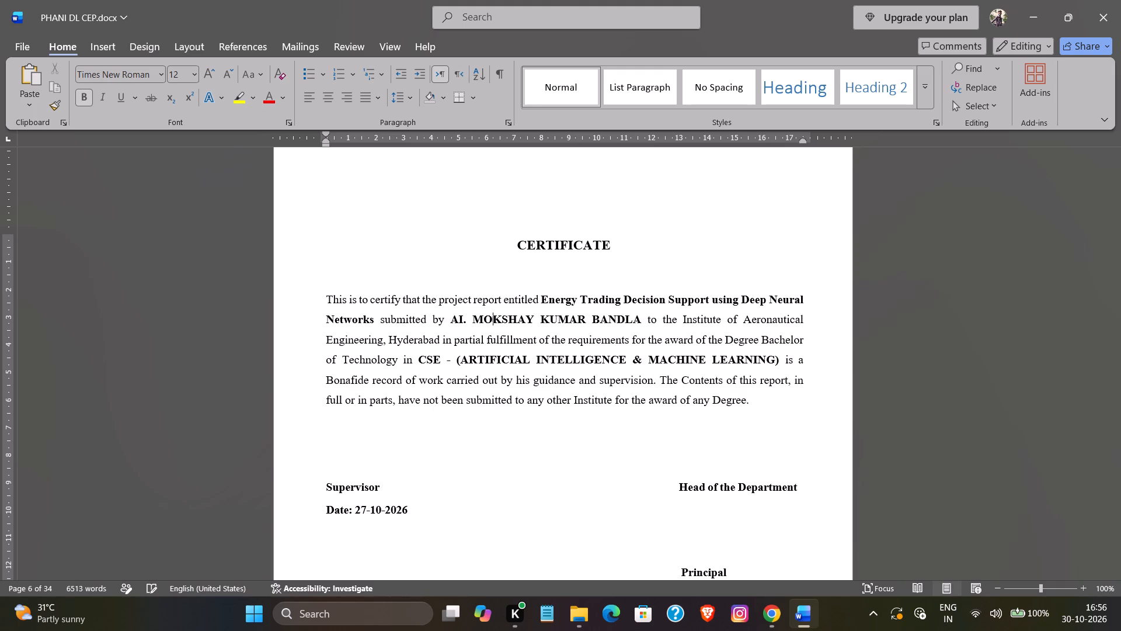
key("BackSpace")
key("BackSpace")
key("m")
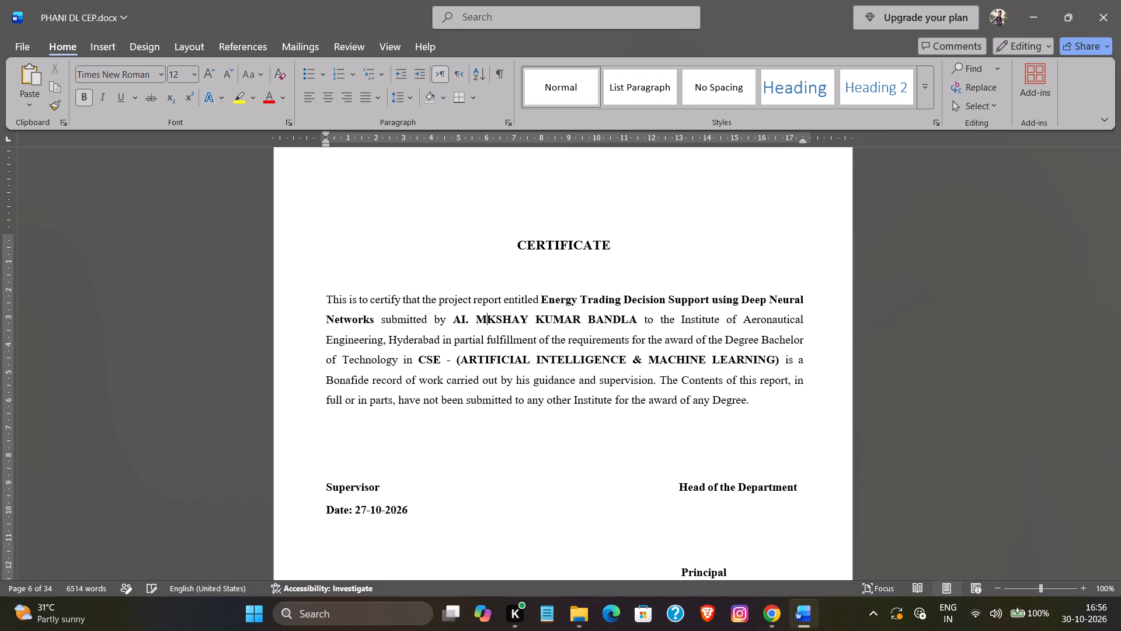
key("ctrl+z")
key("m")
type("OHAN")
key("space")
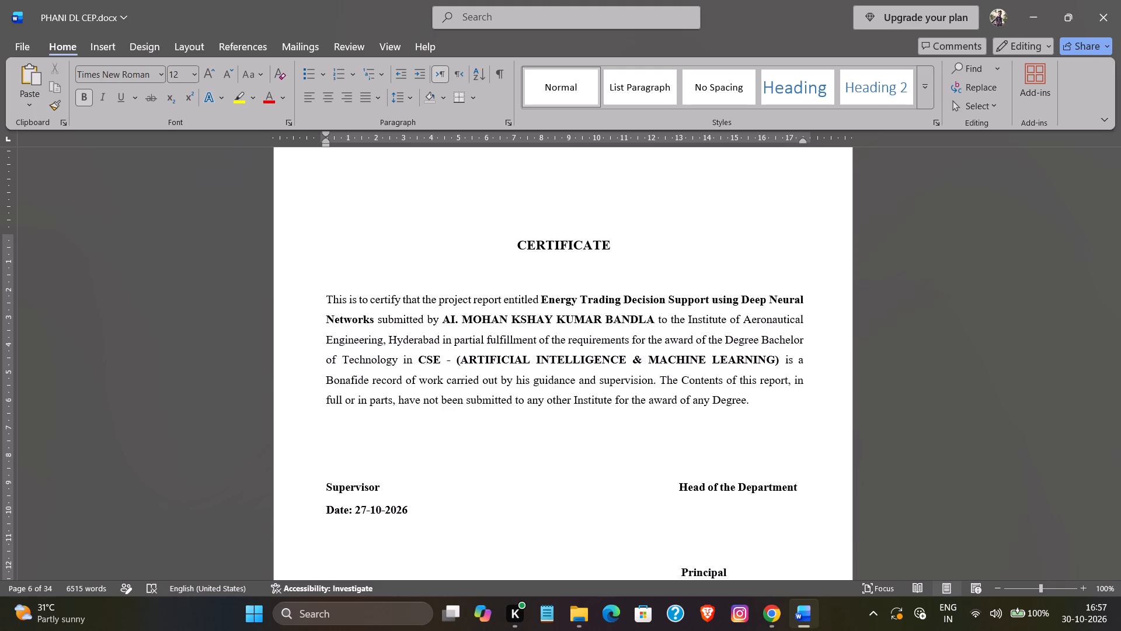
Complete the new student's name in capitals in the Certificate paragraph and remove all leftover letters of the old name.
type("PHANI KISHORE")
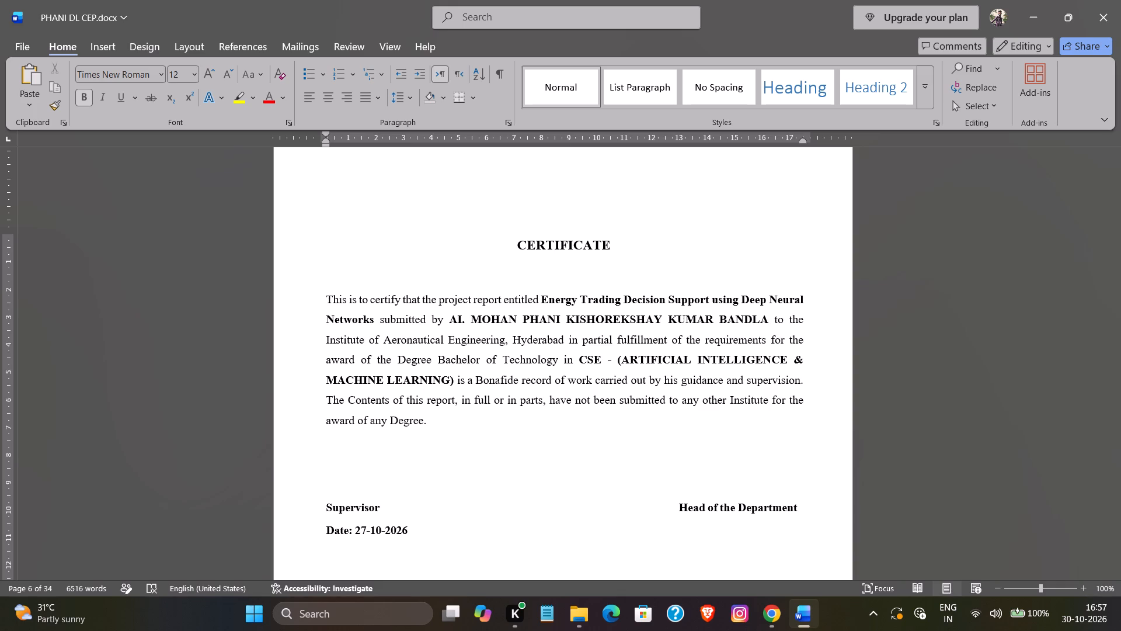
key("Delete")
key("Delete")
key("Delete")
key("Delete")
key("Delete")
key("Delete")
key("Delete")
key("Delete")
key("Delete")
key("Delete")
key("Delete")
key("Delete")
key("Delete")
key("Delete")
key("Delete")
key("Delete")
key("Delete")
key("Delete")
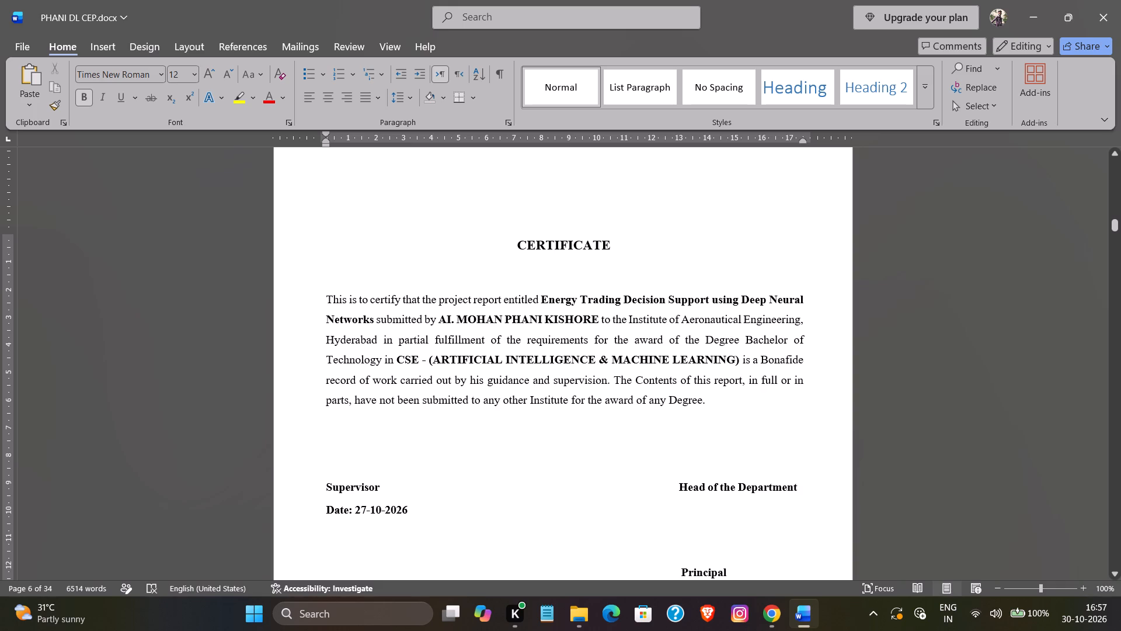
left_click(448, 318)
key("BackSpace")
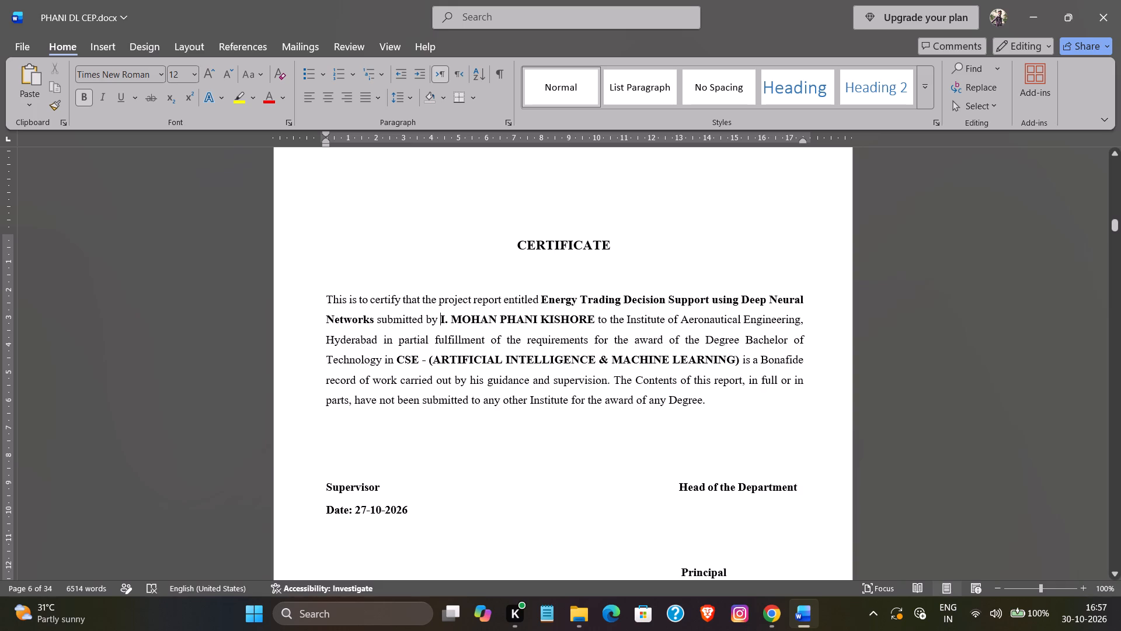
Replace the project title in the Approval Sheet paragraph with "Energy Trading Decision Support using Deep Neural Networks".
scroll(531, 409, "down", 7)
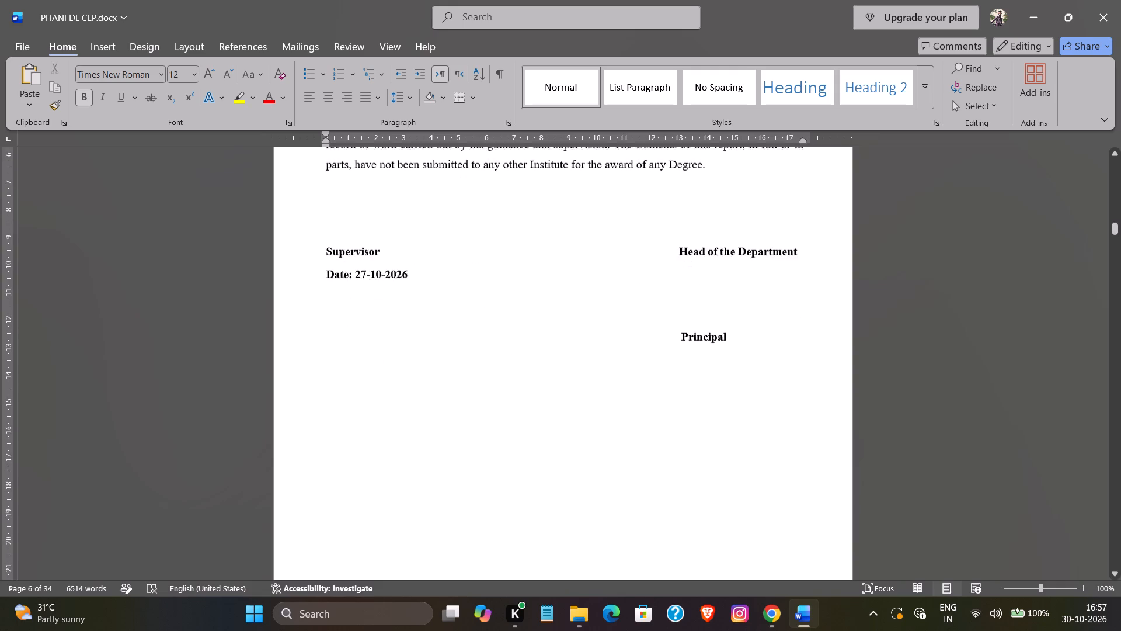
scroll(724, 355, "down", 13)
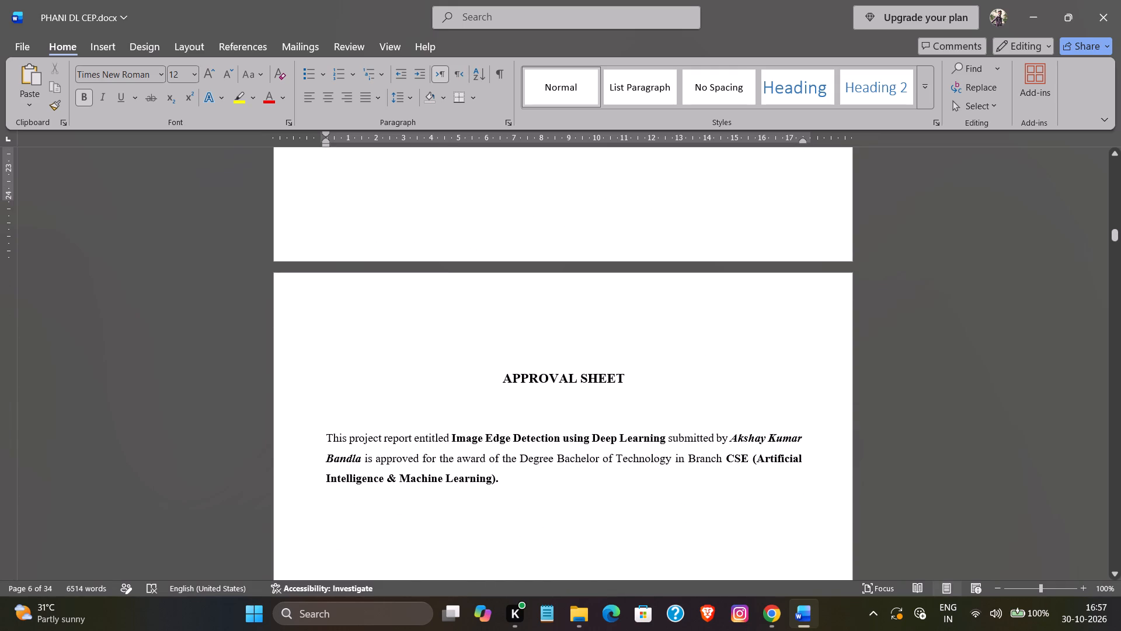
left_click_drag(451, 436, 637, 437)
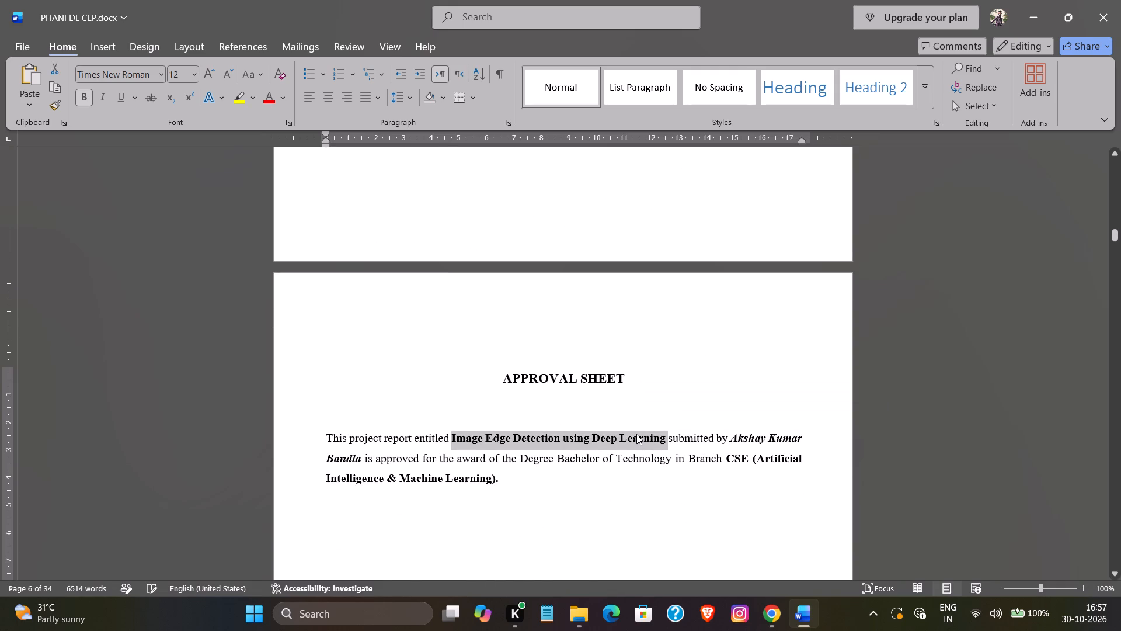
key("shift+Left")
key("ctrl+v")
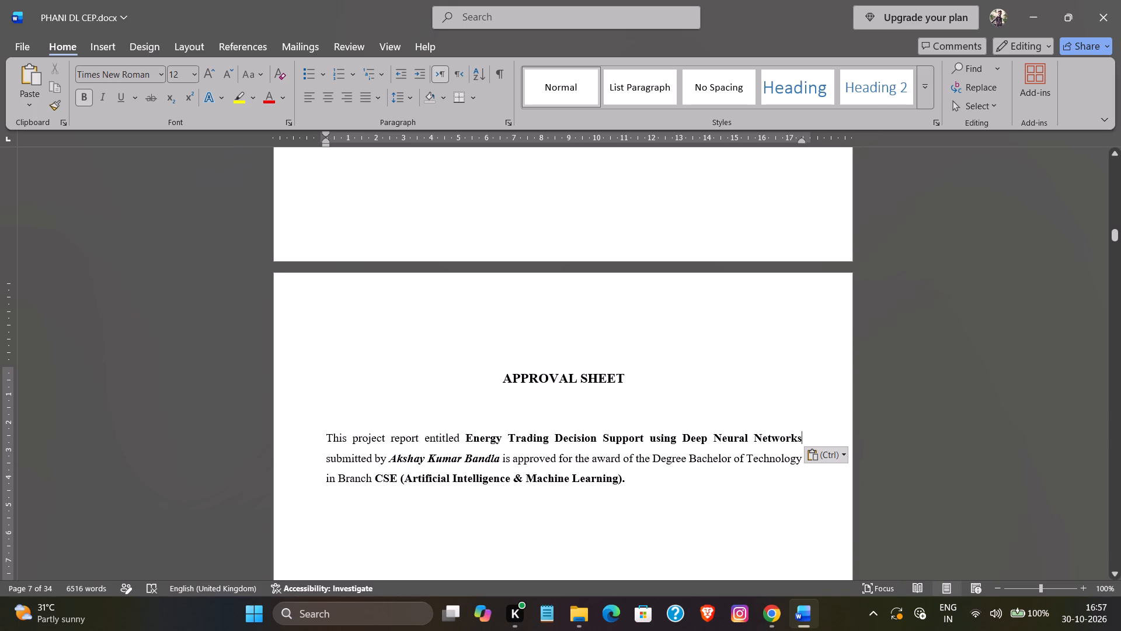
Replace the old student's name in the Approval Sheet paragraph with the new student's initial and name in the same bold italic.
left_click(391, 457)
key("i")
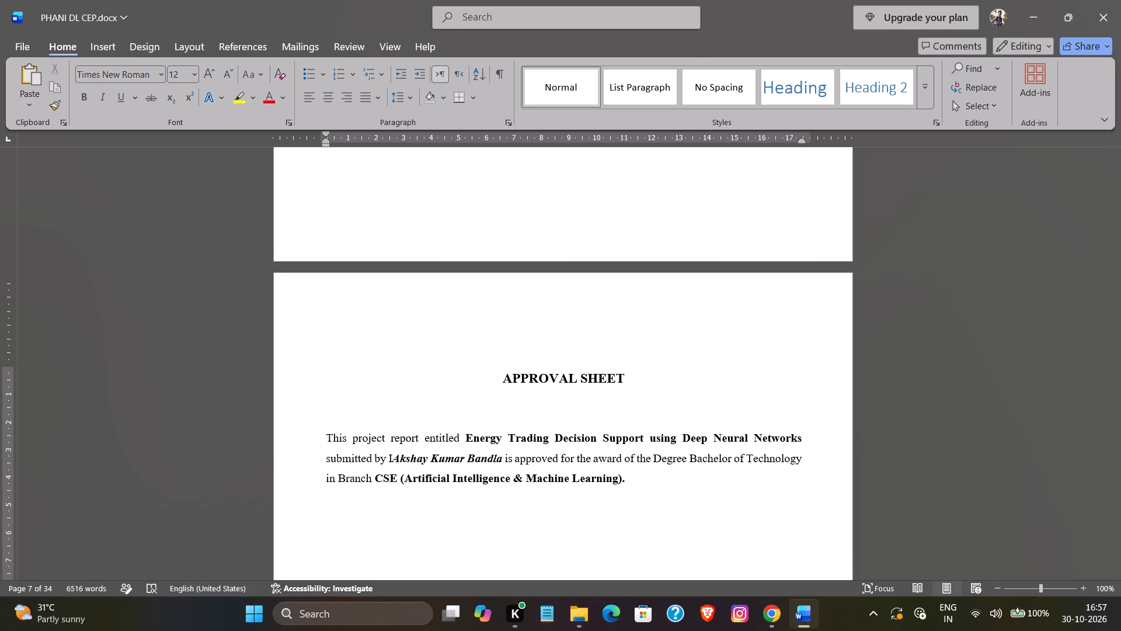
key("BackSpace")
key("Right")
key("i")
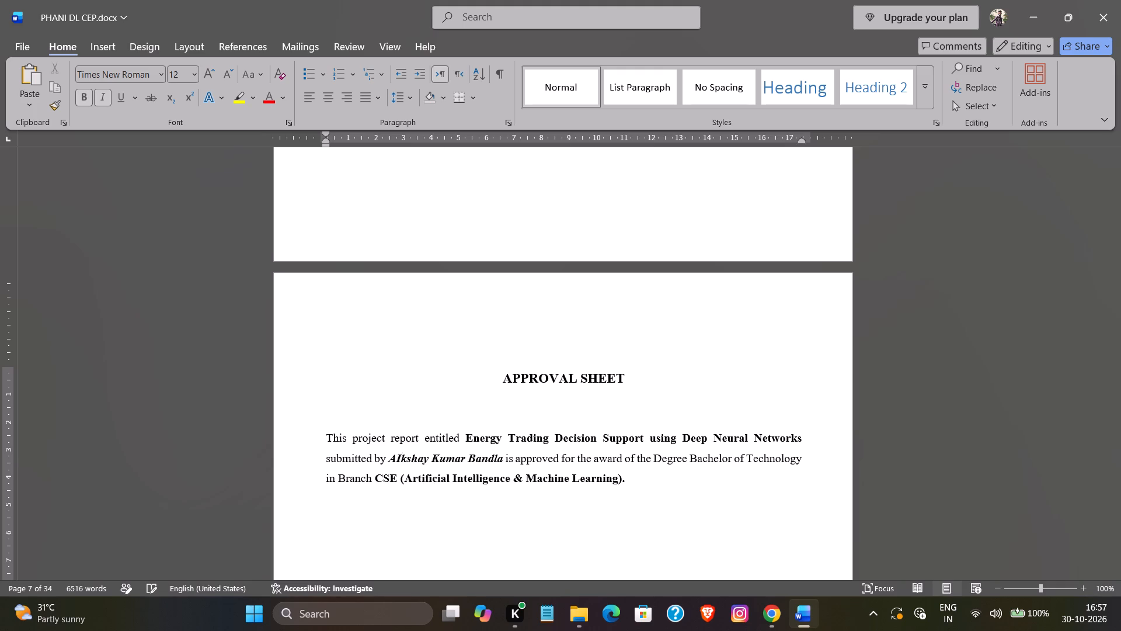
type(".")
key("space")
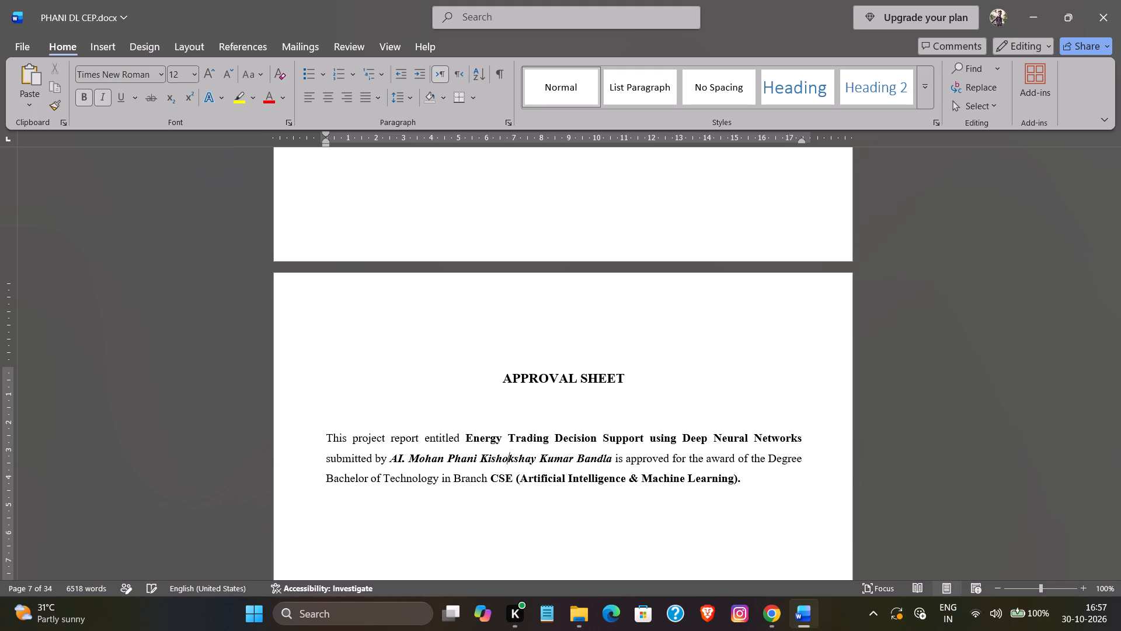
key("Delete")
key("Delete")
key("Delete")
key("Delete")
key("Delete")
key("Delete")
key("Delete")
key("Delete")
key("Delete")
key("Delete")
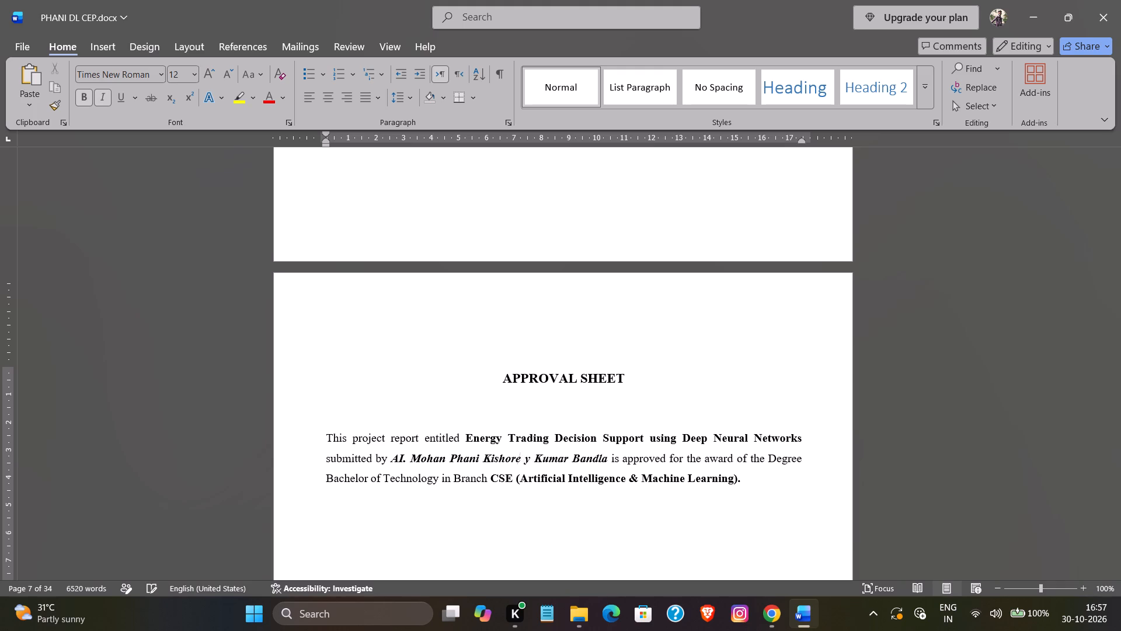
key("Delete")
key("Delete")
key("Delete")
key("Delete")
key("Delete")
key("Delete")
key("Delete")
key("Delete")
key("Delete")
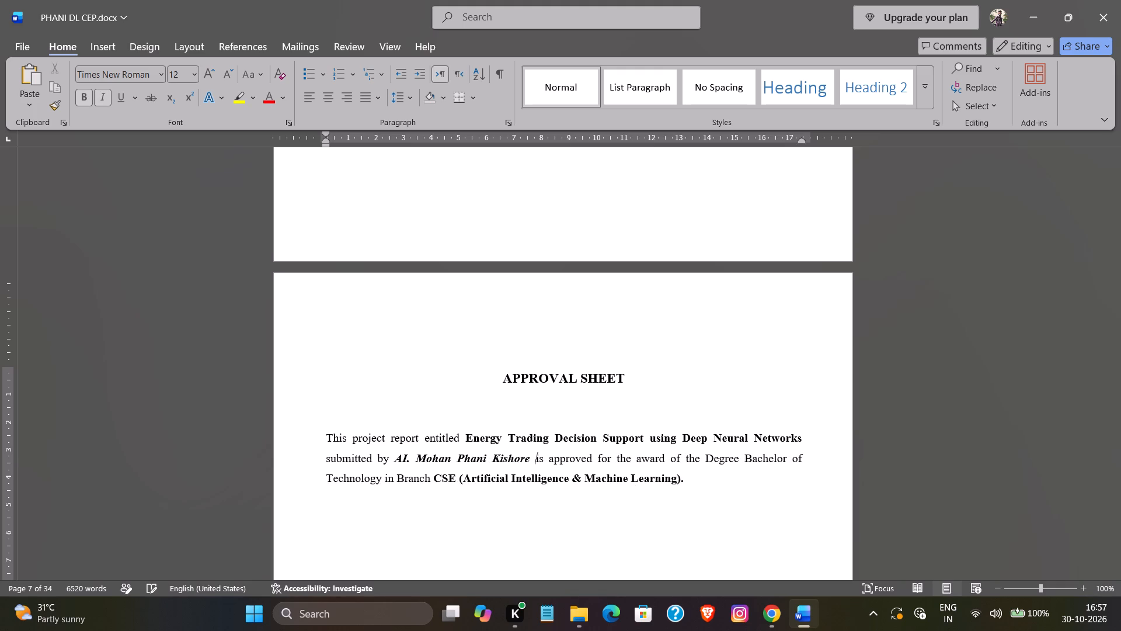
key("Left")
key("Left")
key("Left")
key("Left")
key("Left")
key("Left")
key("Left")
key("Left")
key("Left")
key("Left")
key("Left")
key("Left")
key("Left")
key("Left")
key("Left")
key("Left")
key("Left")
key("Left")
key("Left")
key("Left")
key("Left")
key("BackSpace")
After reaching the Acknowledgement's project guide paragraph, switch to Chrome and display the class section's 2026-27 timetable on the college portal.
scroll(475, 435, "down", 4)
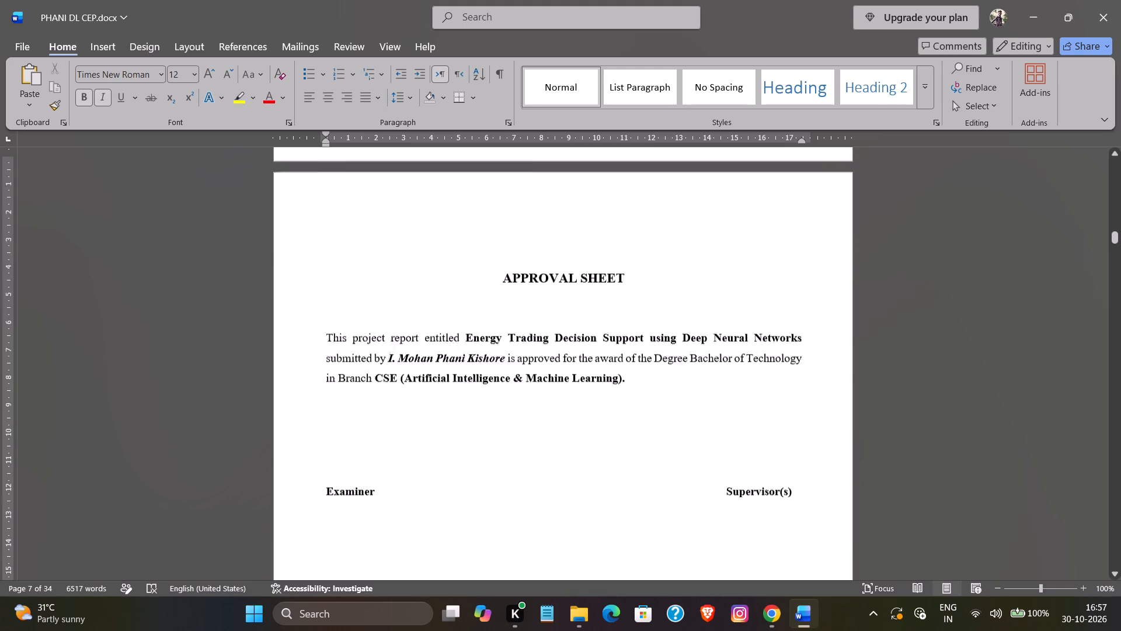
scroll(486, 427, "down", 20)
scroll(486, 427, "down", 5)
scroll(476, 347, "down", 1)
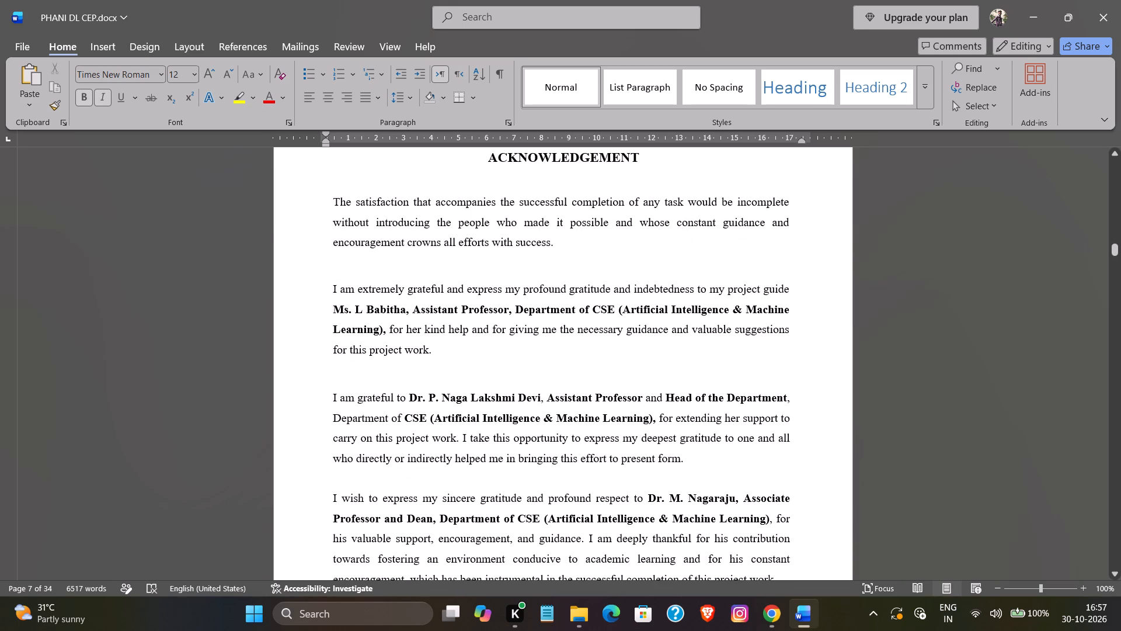
scroll(496, 400, "down", 2)
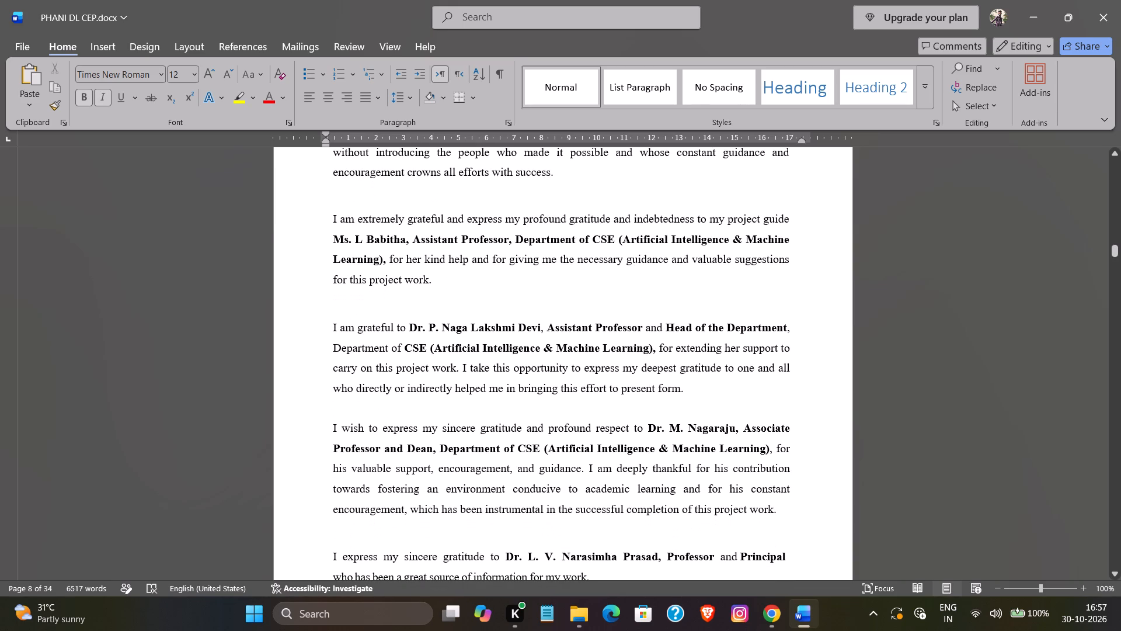
left_click(768, 620)
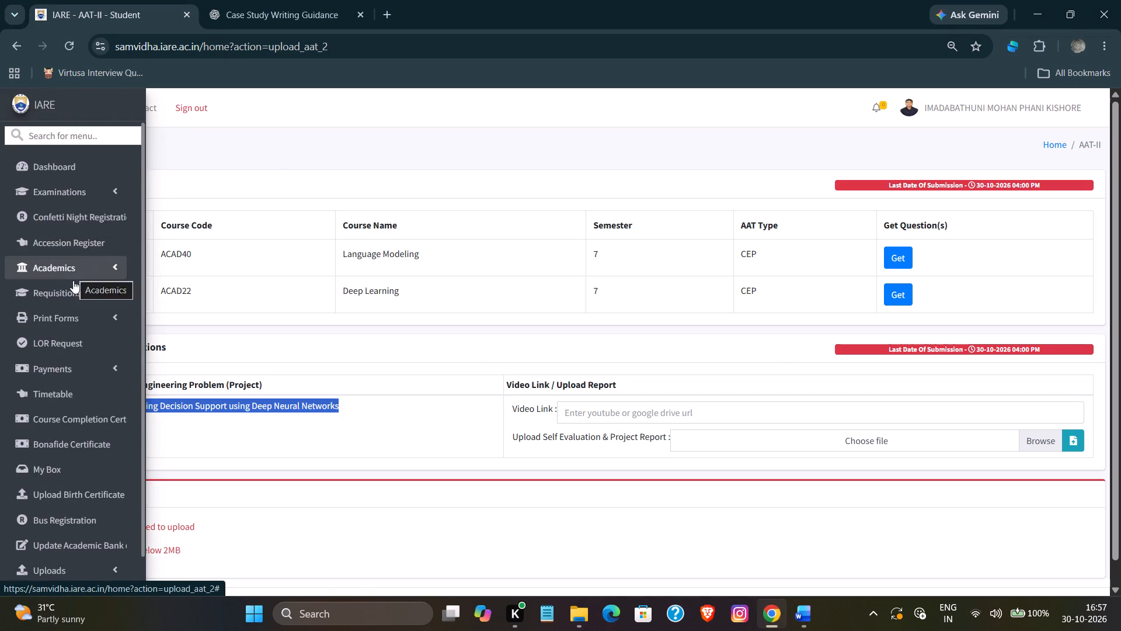
scroll(48, 371, "down", 1)
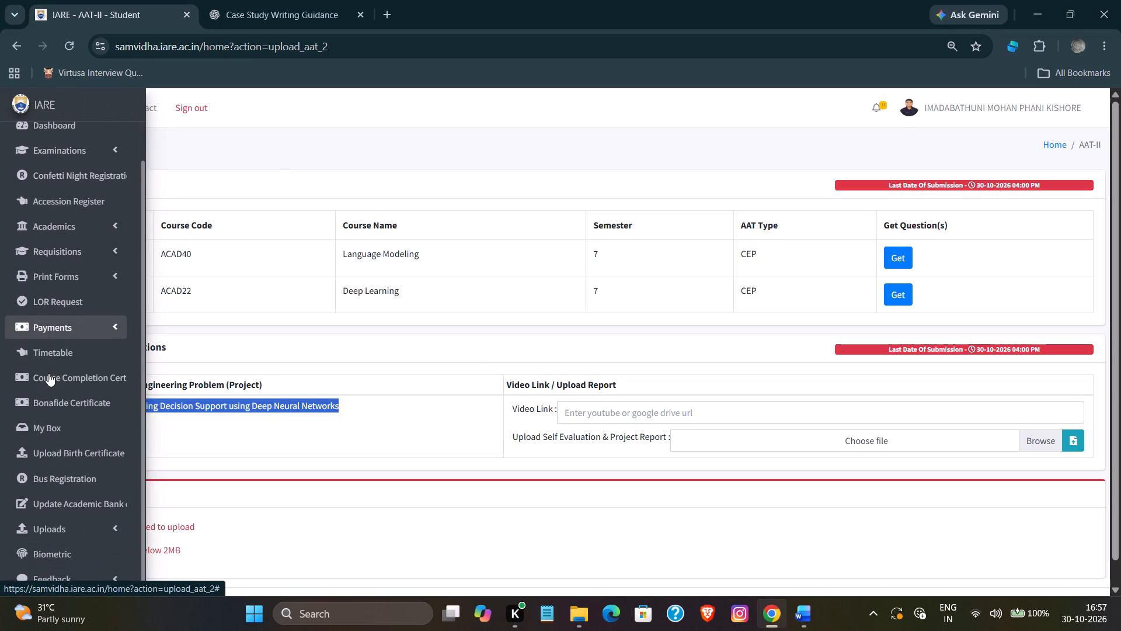
scroll(48, 375, "down", 3)
left_click(86, 351)
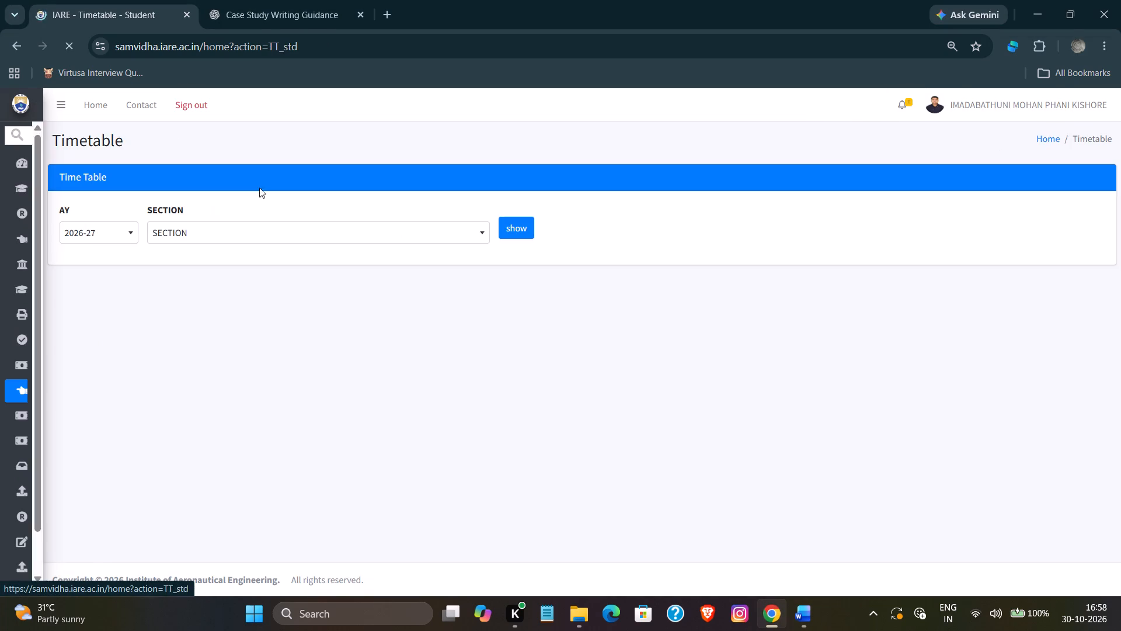
left_click(203, 234)
left_click(204, 292)
left_click(516, 235)
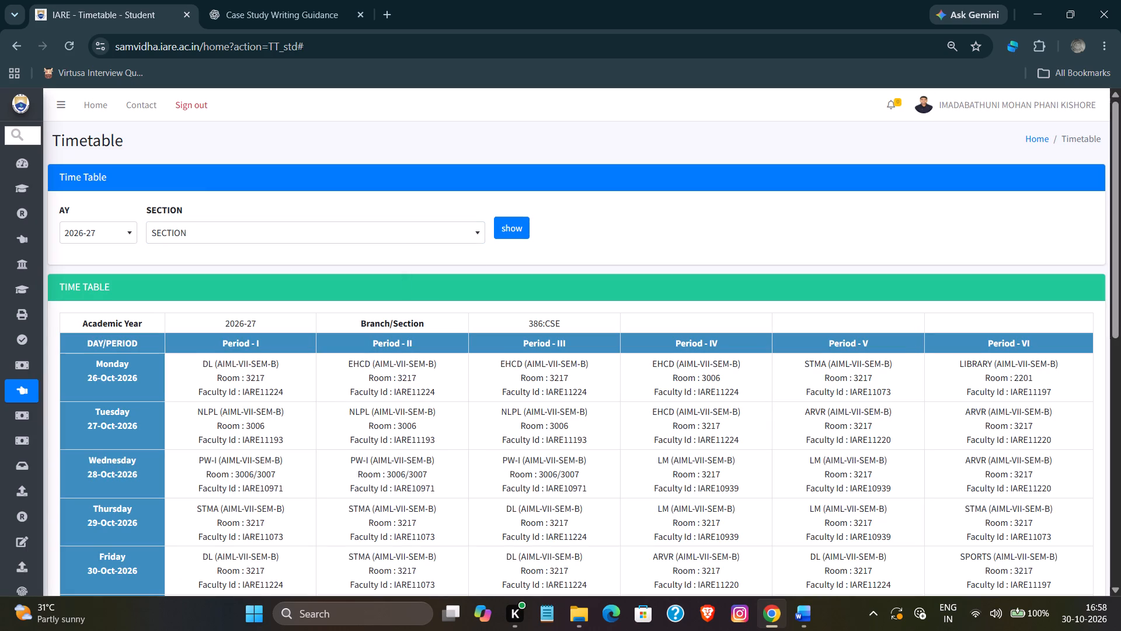
Copy the faculty ID of Monday's first-period DL class from the timetable and search the web for it in a new tab.
left_click_drag(286, 394, 248, 396)
left_click_drag(248, 396, 242, 398)
key("ctrl+c")
left_click(384, 4)
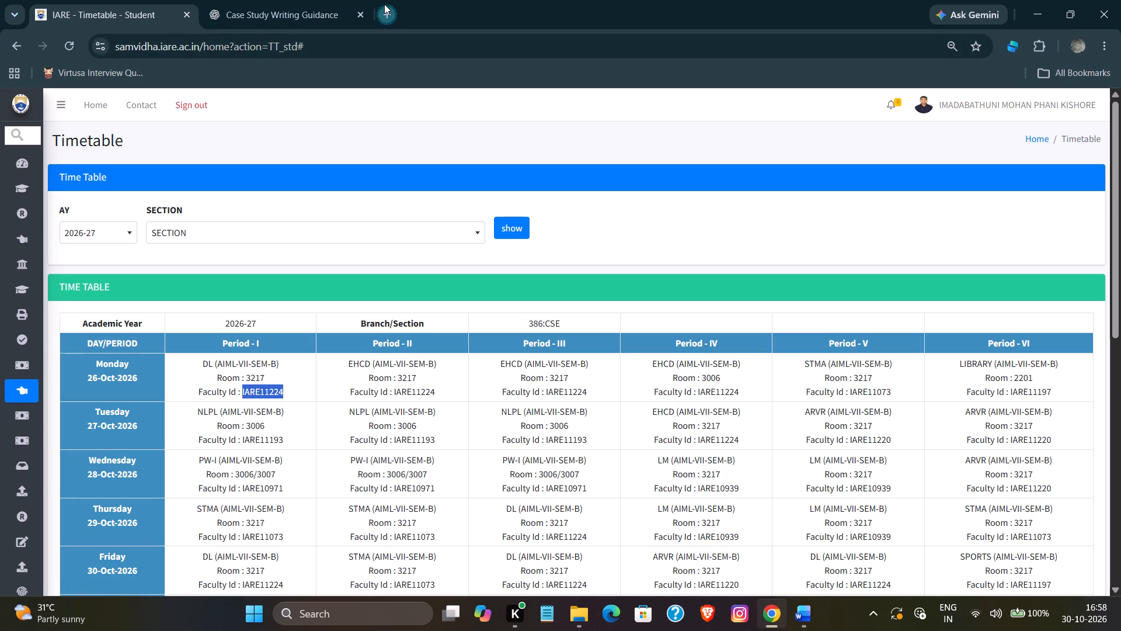
key("ctrl+v")
key("ctrl+Return")
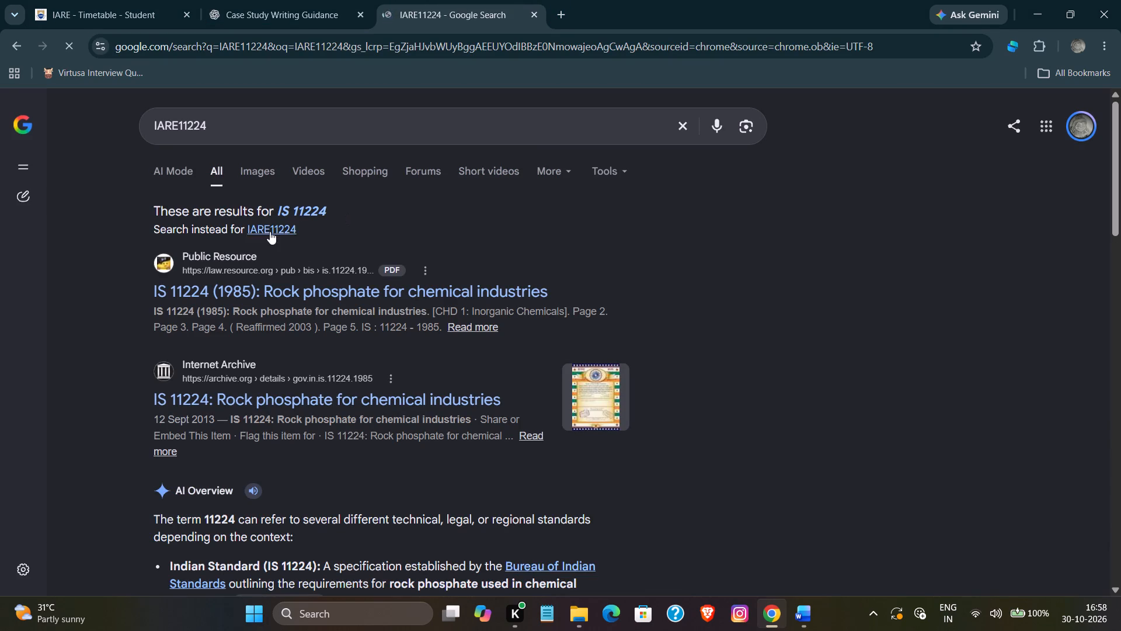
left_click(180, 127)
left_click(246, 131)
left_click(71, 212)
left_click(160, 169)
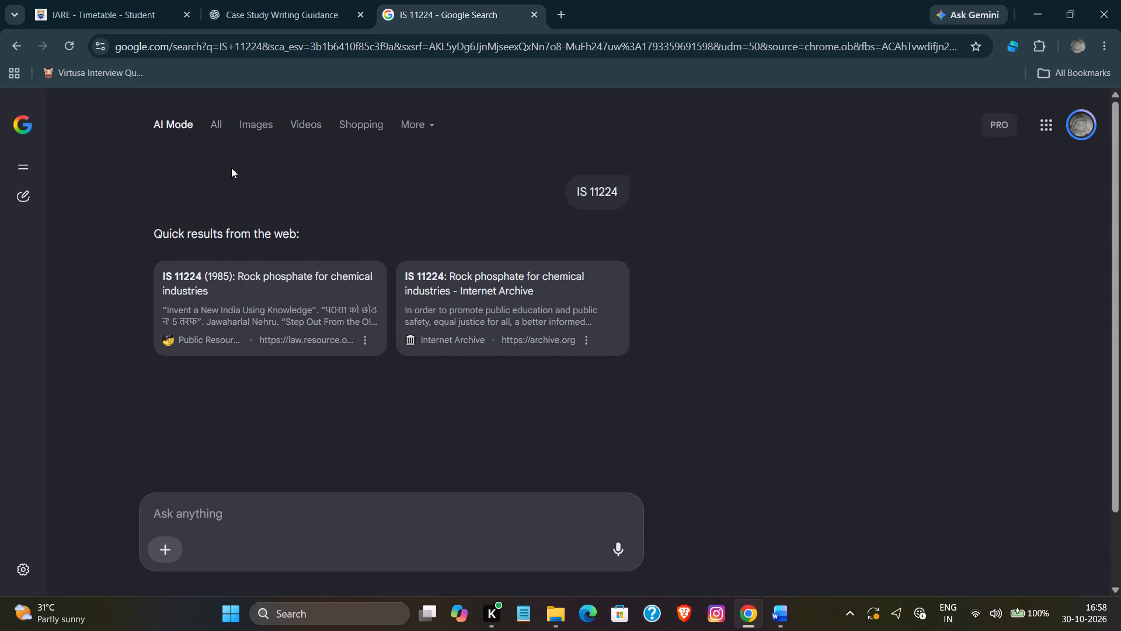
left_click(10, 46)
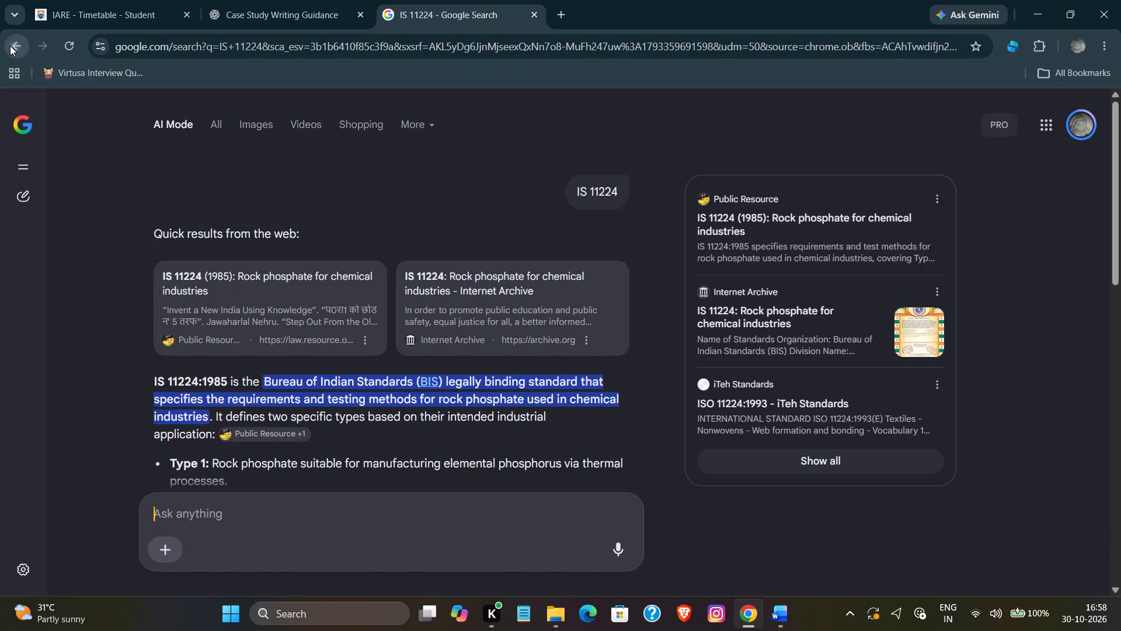
Rerun the web search for the exact faculty ID instead of the automatically corrected term.
left_click_drag(250, 129, 119, 127)
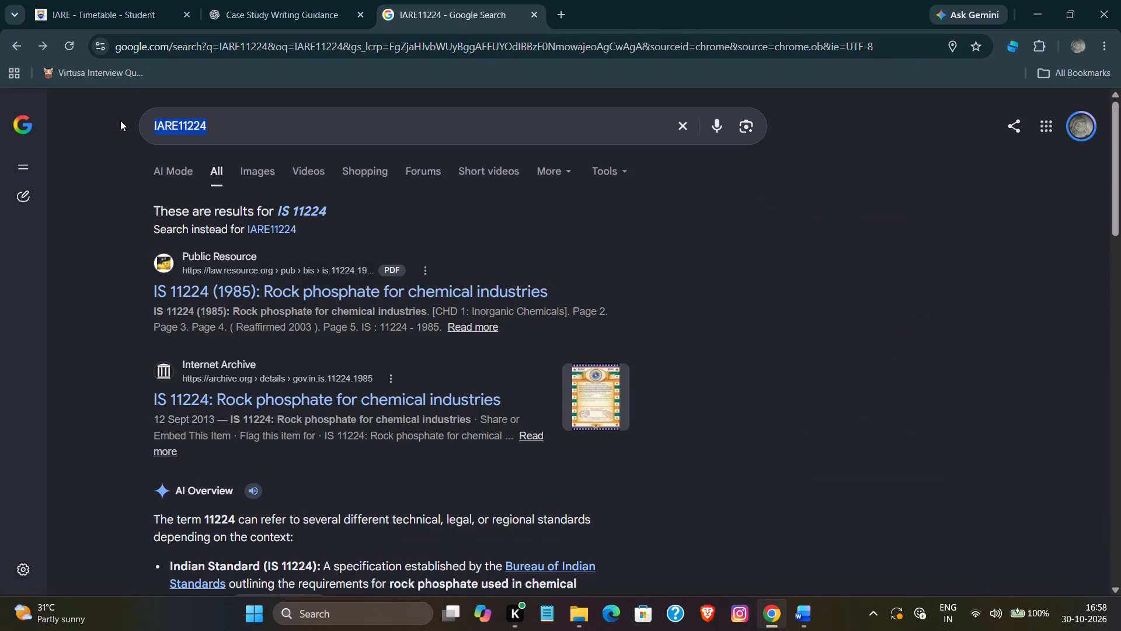
key("ctrl+c")
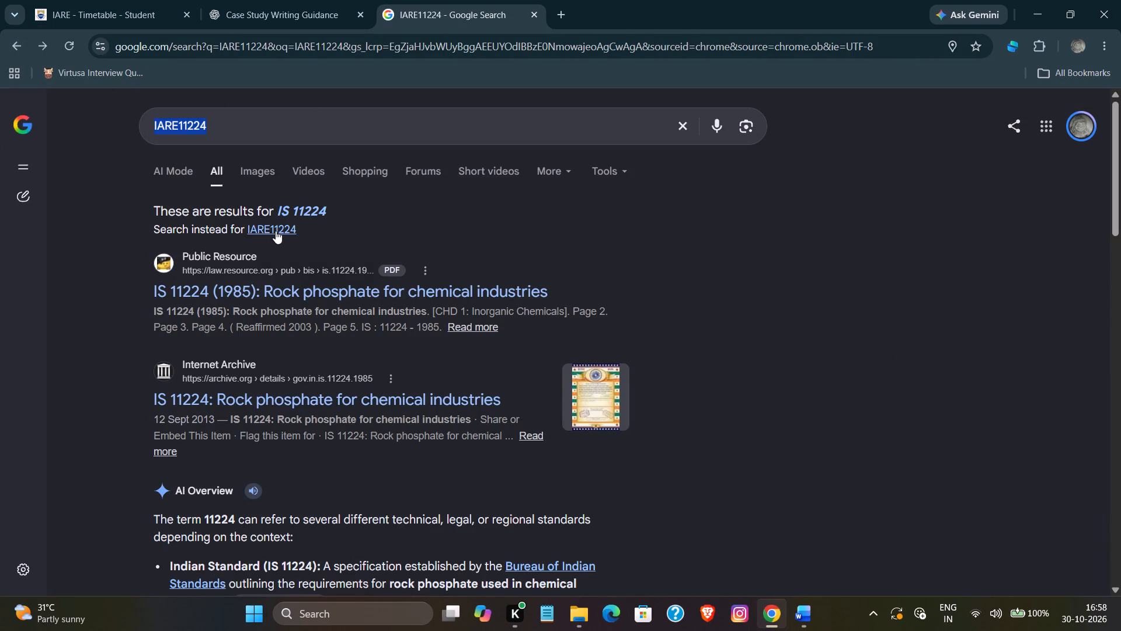
left_click(276, 230)
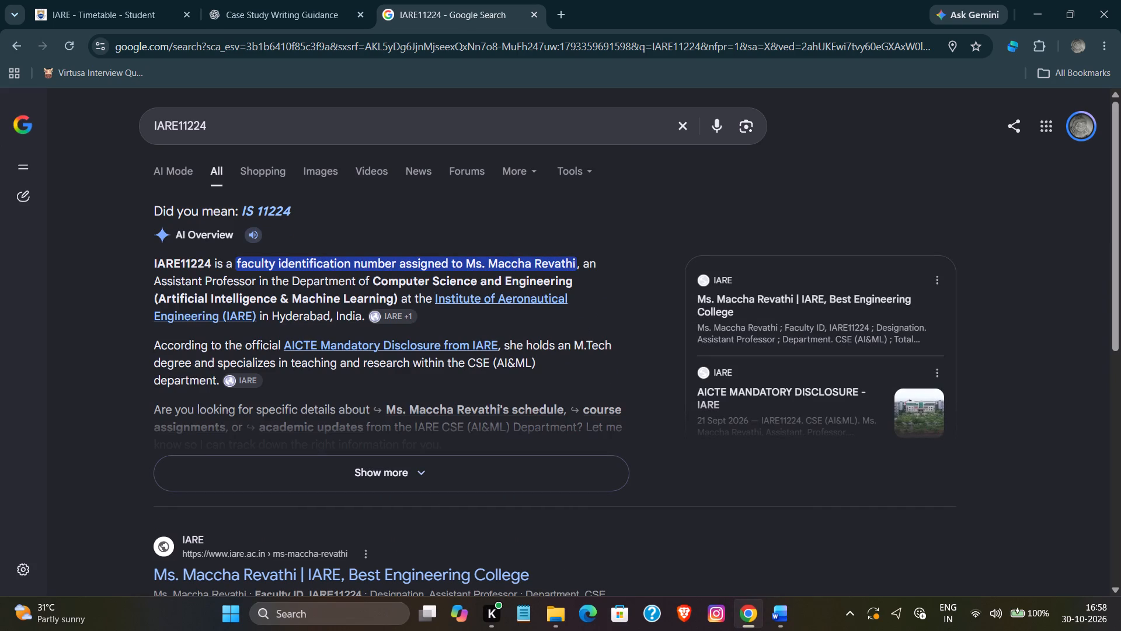
Copy the faculty member's name with its "Ms." title from the AI Overview of the search results.
left_click_drag(466, 264, 560, 266)
left_click_drag(566, 265, 573, 265)
left_click(597, 269)
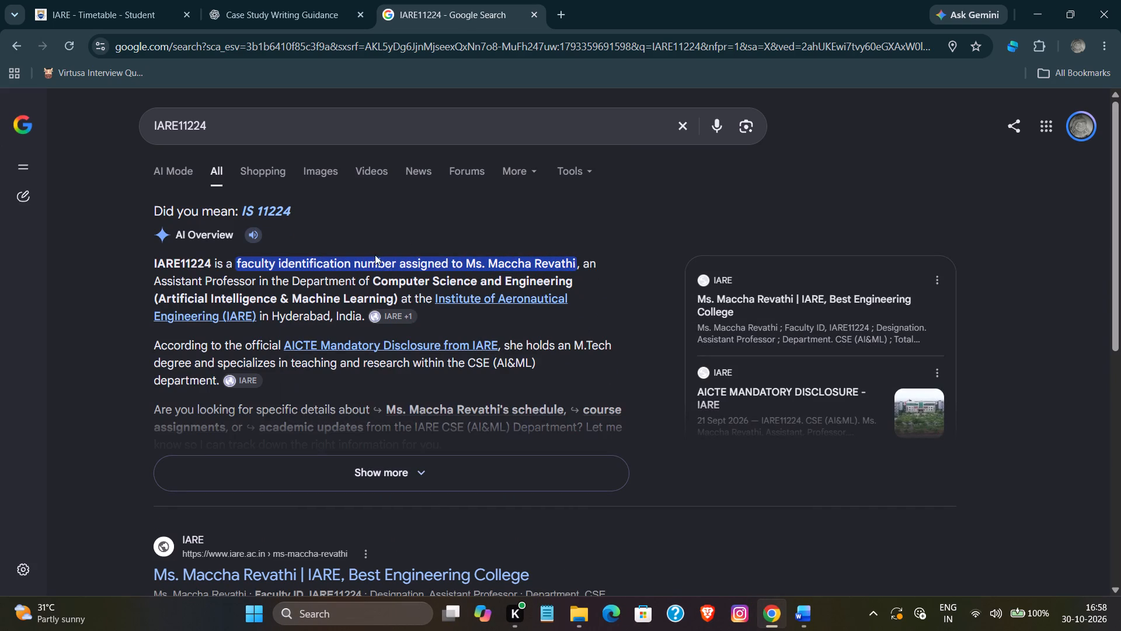
left_click(482, 279)
left_click_drag(468, 262, 494, 267)
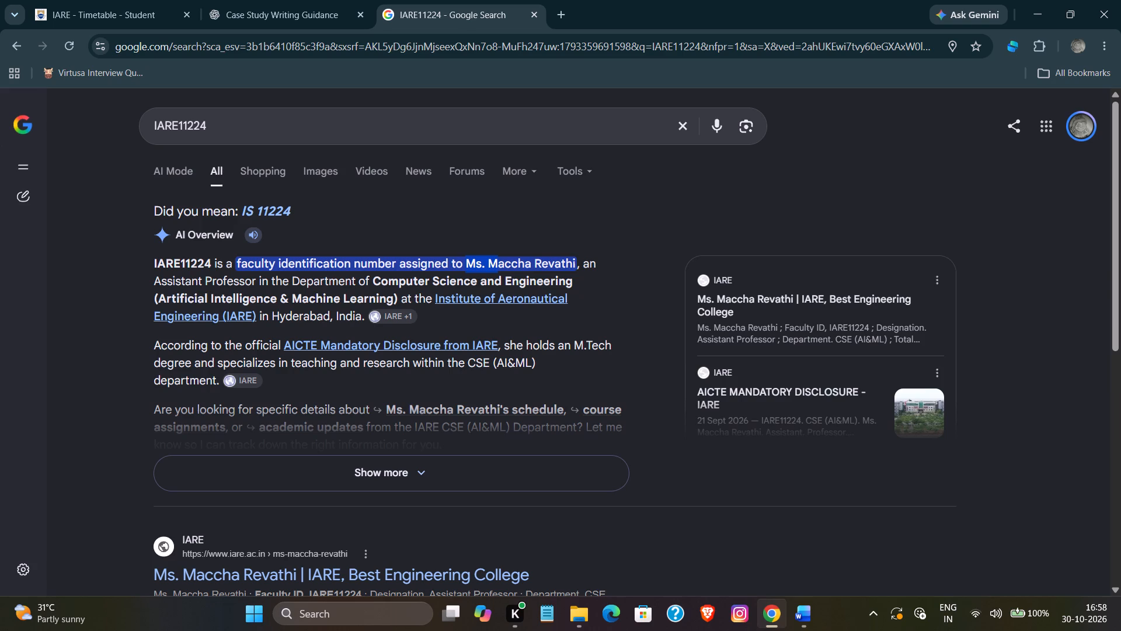
left_click_drag(494, 267, 577, 267)
key("ctrl+c")
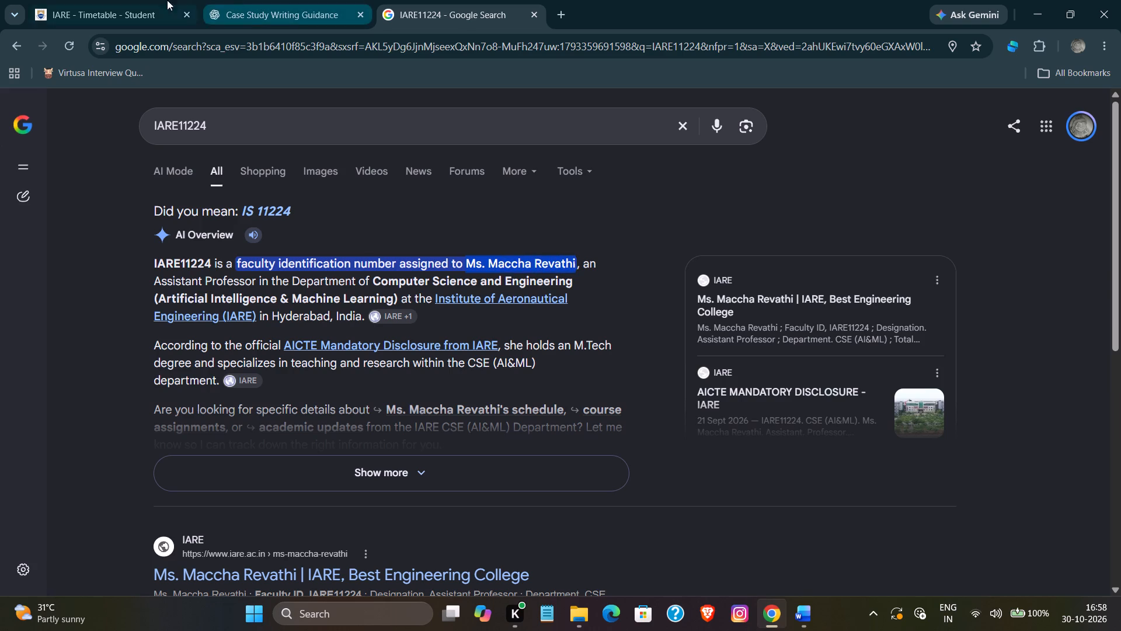
Switch to Word, replace the project guide's titled name in the Acknowledgement with the copied faculty name, and save the report.
left_click(795, 615)
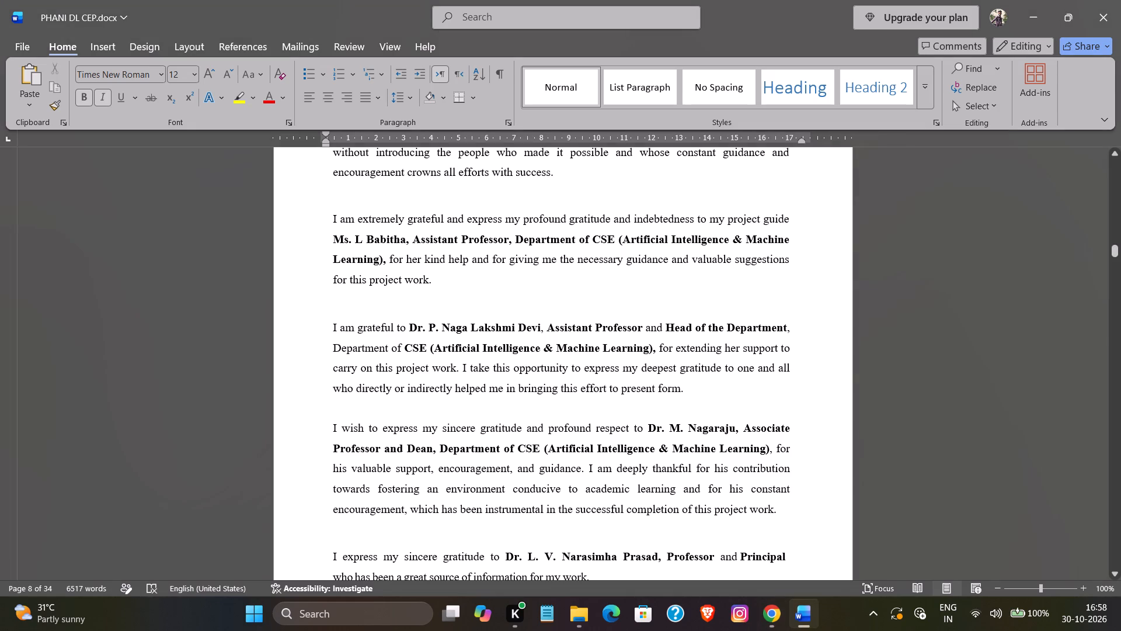
left_click_drag(334, 244, 380, 243)
key("ctrl+v")
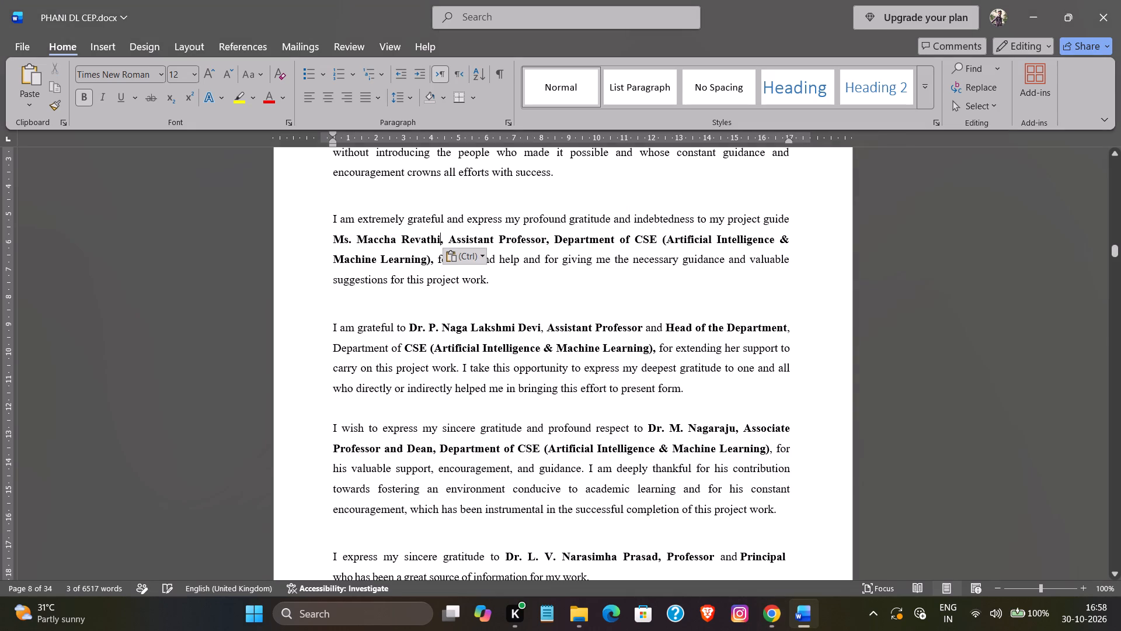
left_click(623, 258)
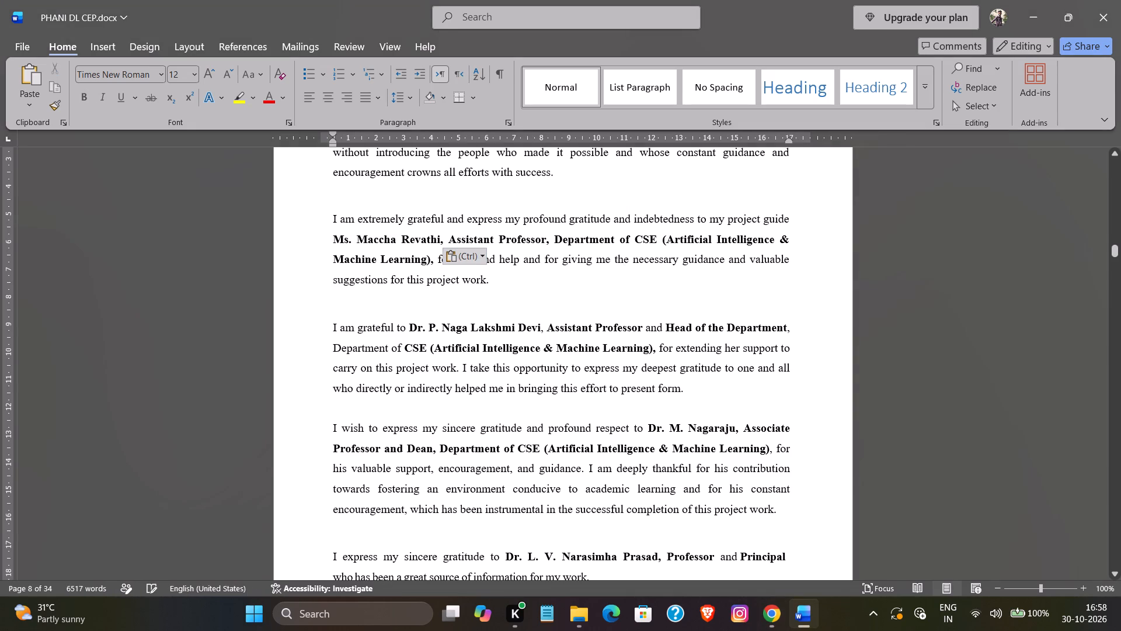
scroll(508, 335, "down", 5)
key("ctrl+s")
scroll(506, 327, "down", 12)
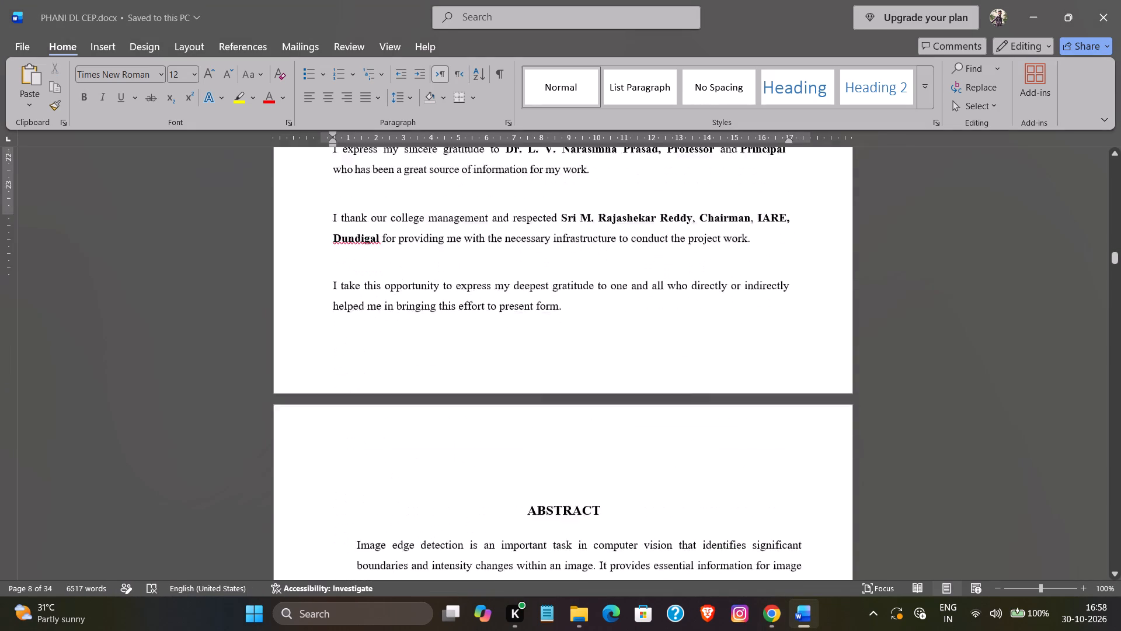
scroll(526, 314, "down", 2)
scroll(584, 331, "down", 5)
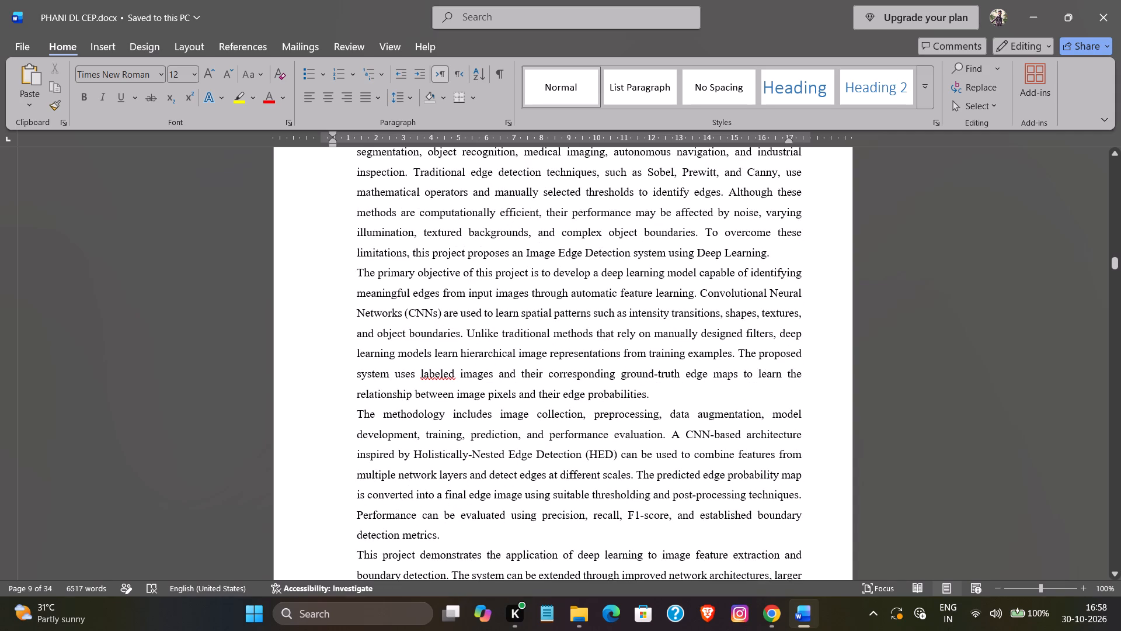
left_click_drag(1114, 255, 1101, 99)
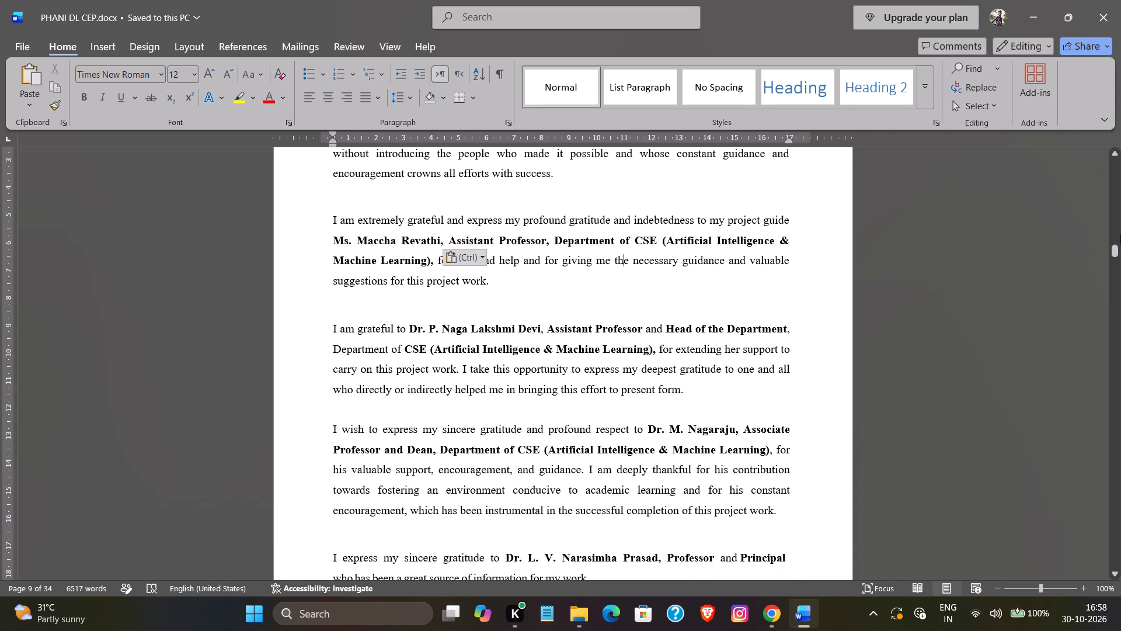
In the Word document, review the student details, signature, cover page and title page starting from the self-assessment form.
left_click_drag(1112, 255, 1104, 139)
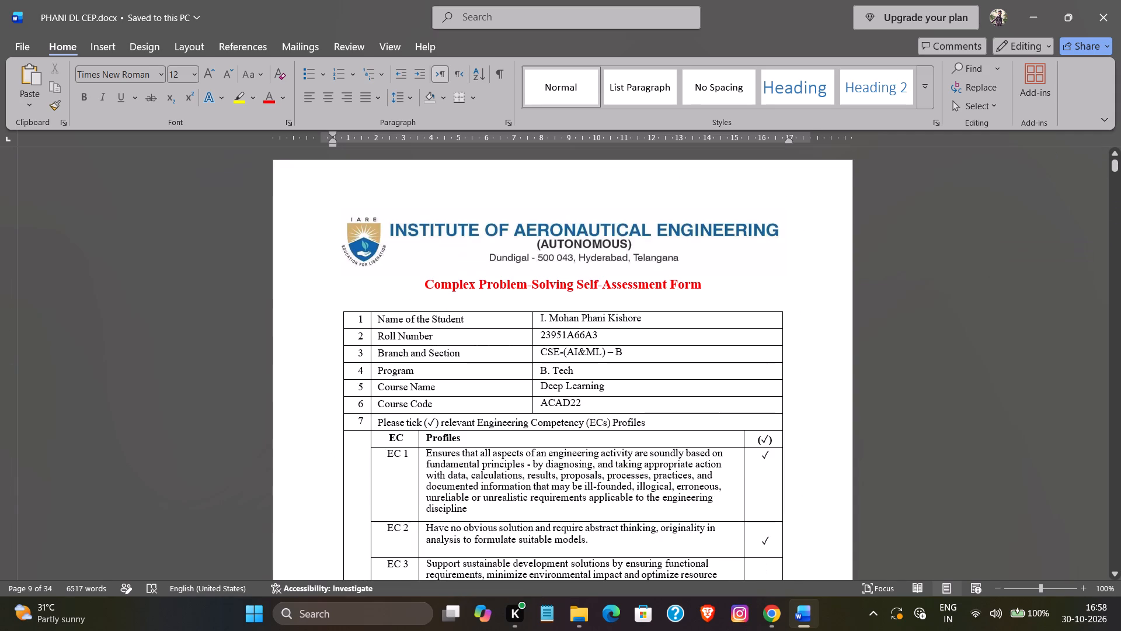
scroll(635, 235, "down", 5)
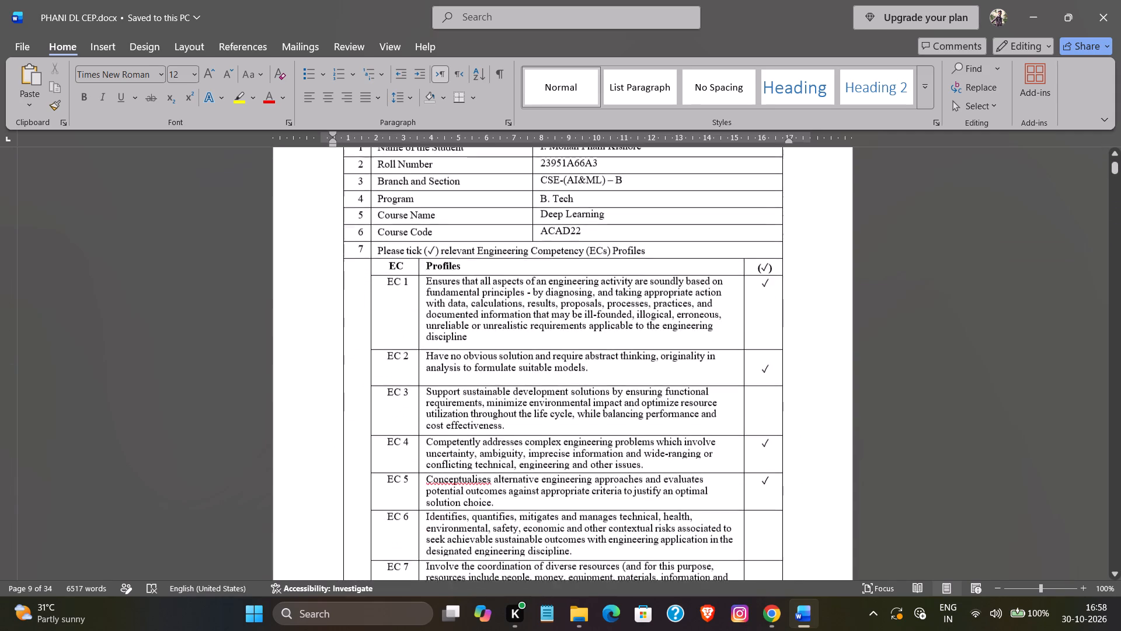
scroll(624, 245, "down", 20)
scroll(624, 245, "down", 13)
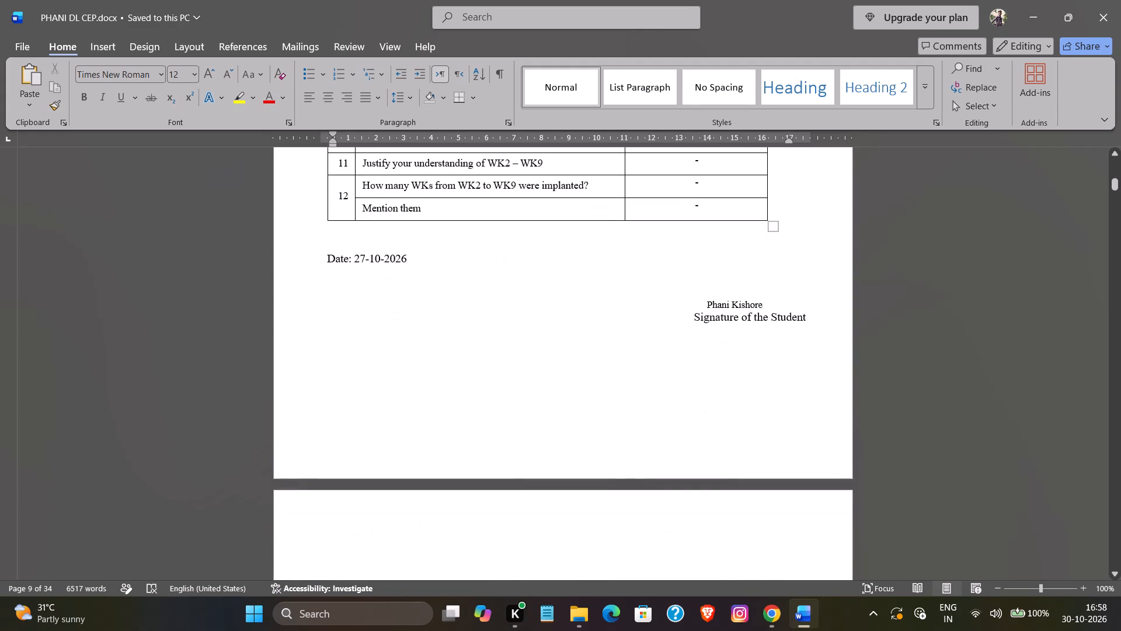
scroll(633, 248, "down", 14)
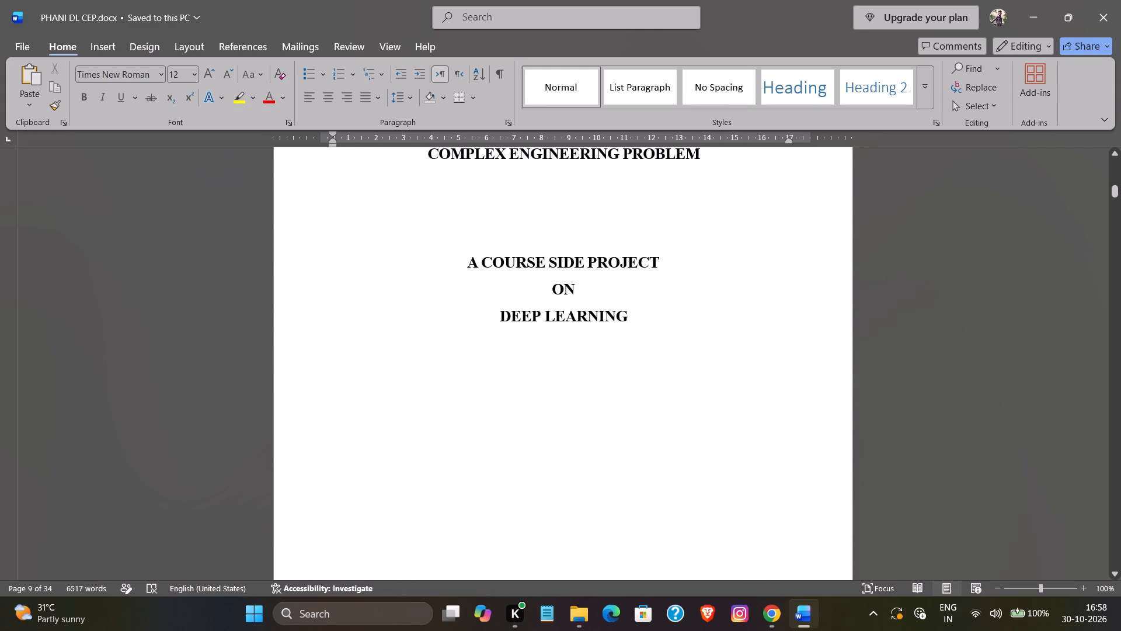
scroll(631, 247, "down", 8)
scroll(631, 247, "up", 2)
scroll(629, 244, "down", 9)
scroll(629, 242, "up", 11)
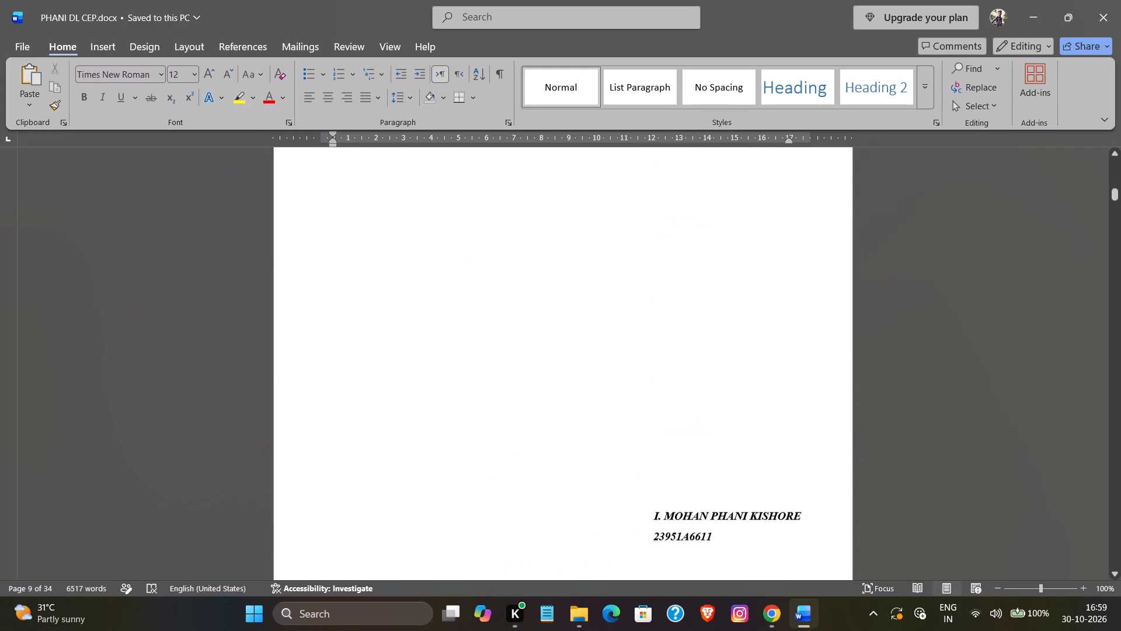
scroll(633, 231, "up", 8)
scroll(633, 230, "down", 20)
scroll(631, 228, "up", 5)
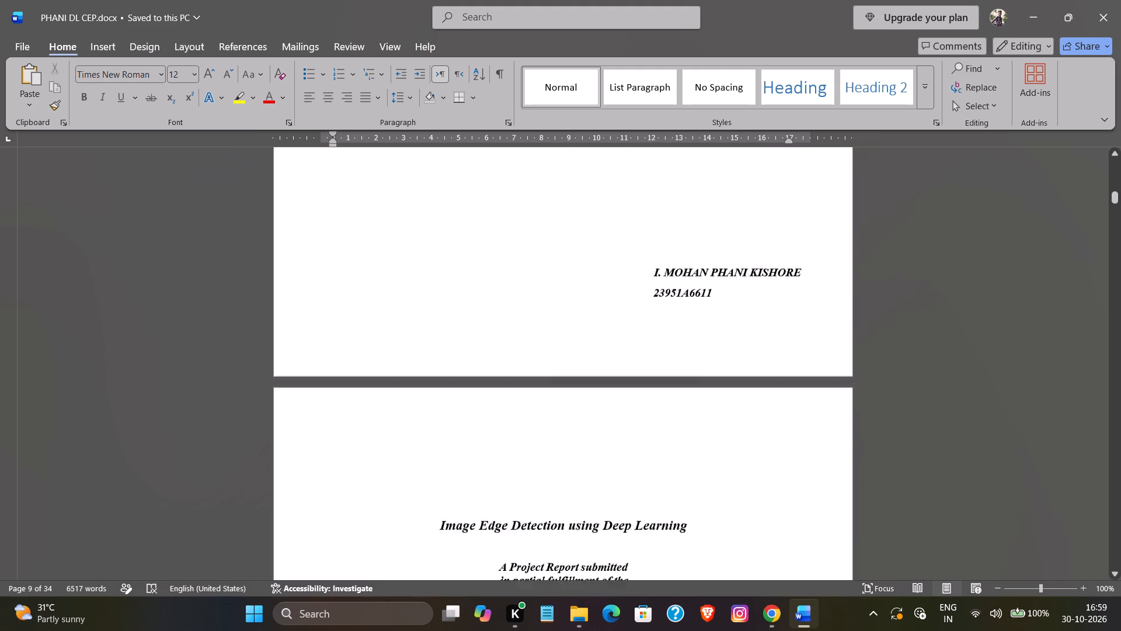
scroll(631, 228, "down", 7)
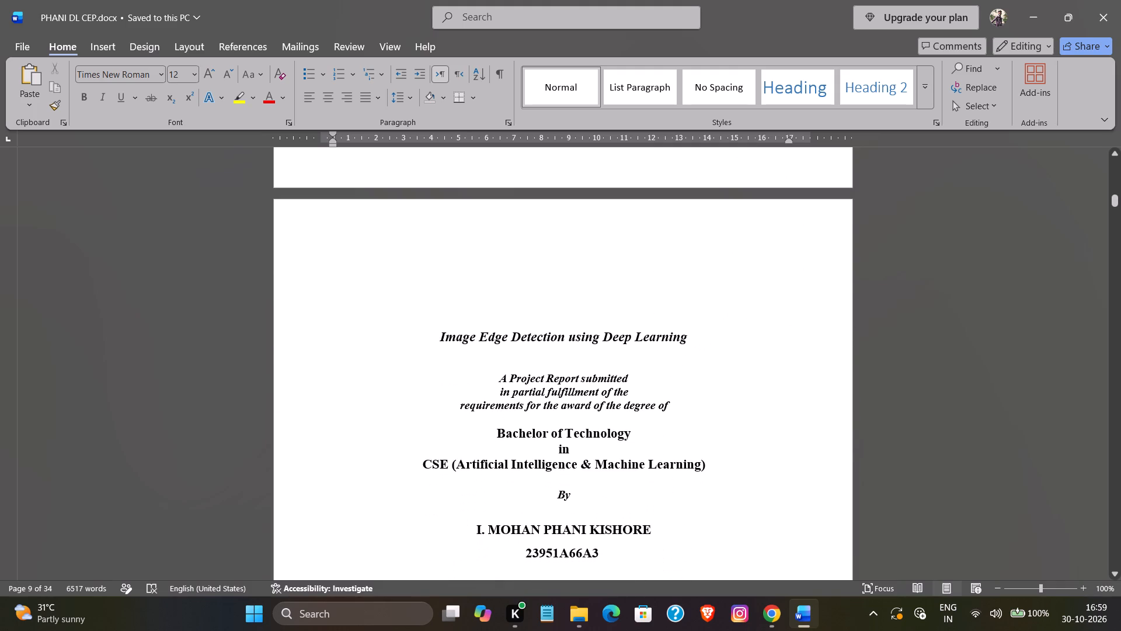
scroll(629, 228, "down", 4)
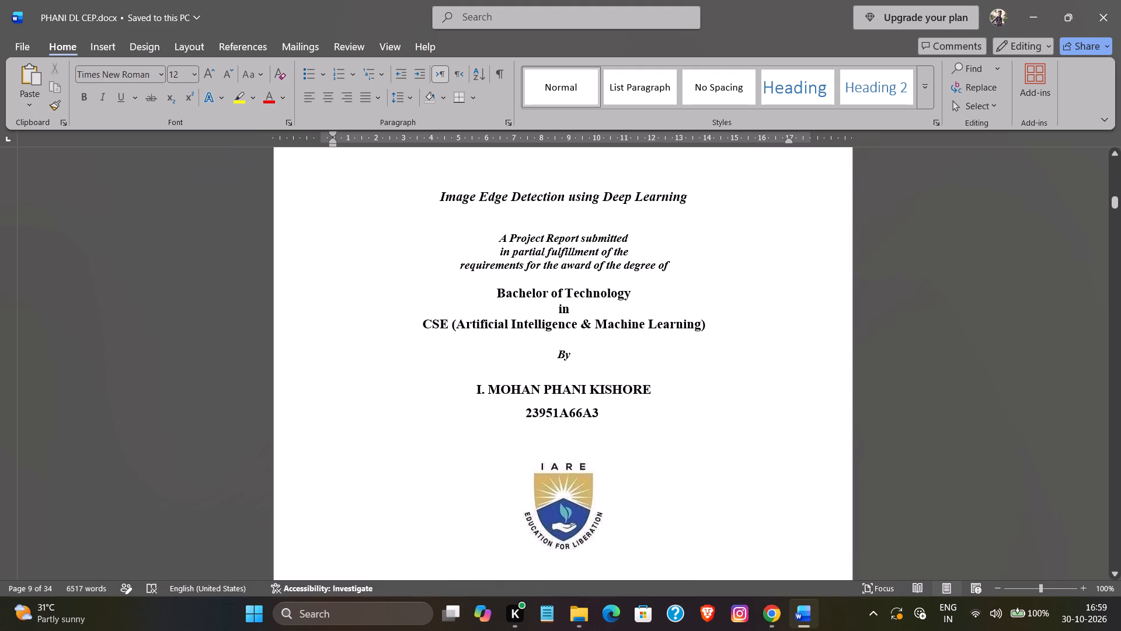
scroll(779, 425, "up", 4)
In Chrome, reopen the portal's AAT-II uploads page, get the Deep Learning question and copy its assigned project title.
left_click(777, 615)
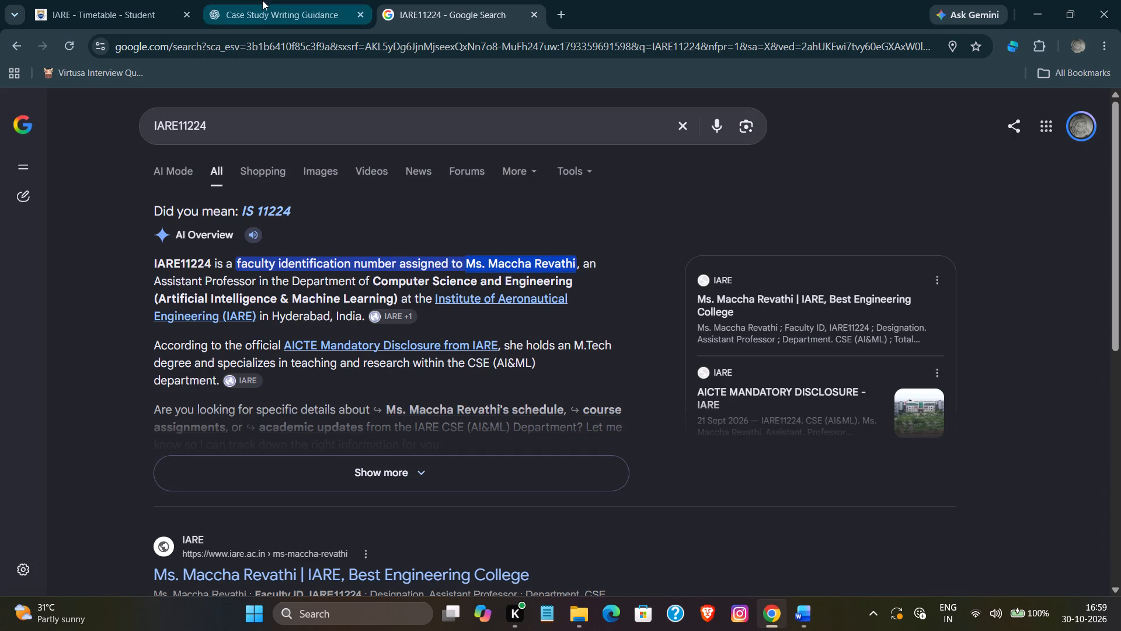
left_click(270, 0)
left_click(116, 0)
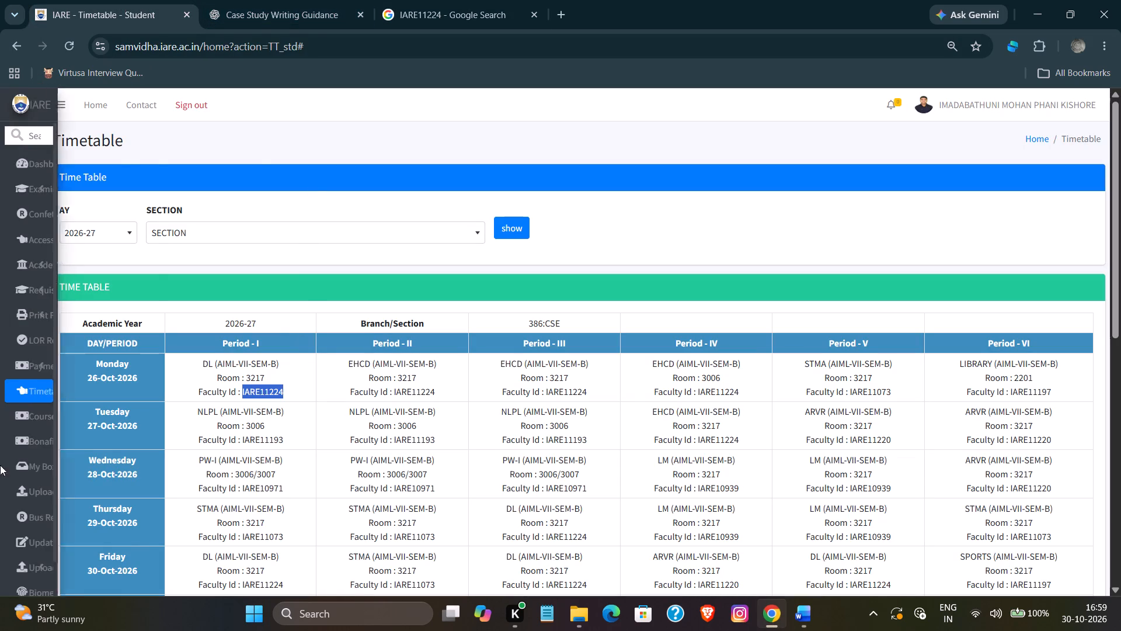
scroll(53, 518, "down", 5)
left_click(59, 522)
scroll(58, 512, "down", 6)
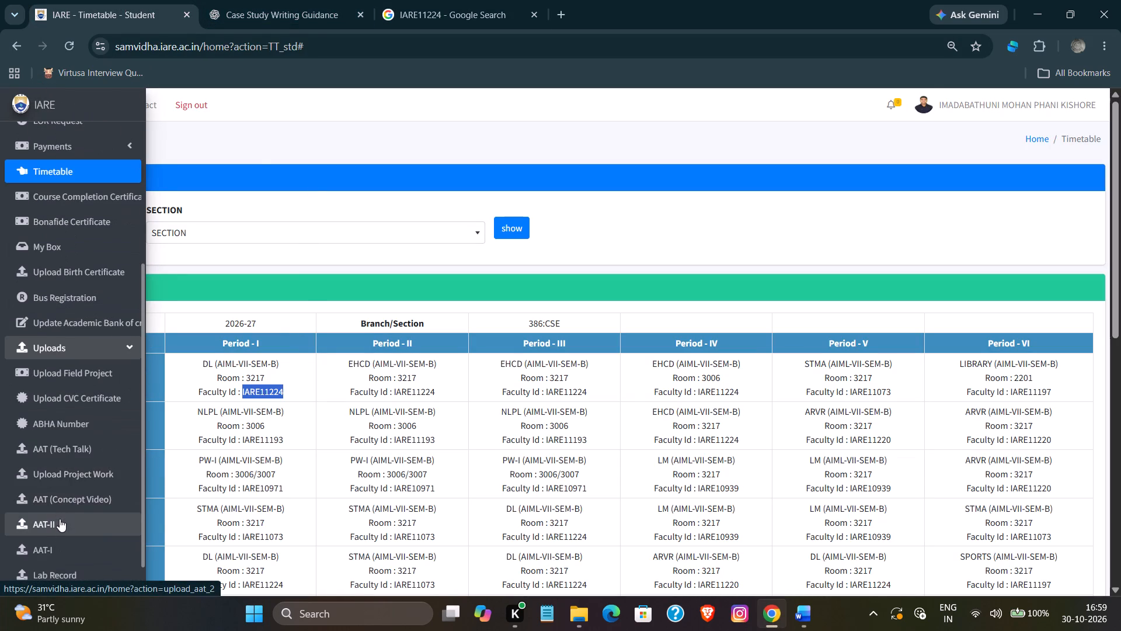
left_click(62, 518)
left_click(351, 409)
left_click(902, 298)
left_click(951, 281)
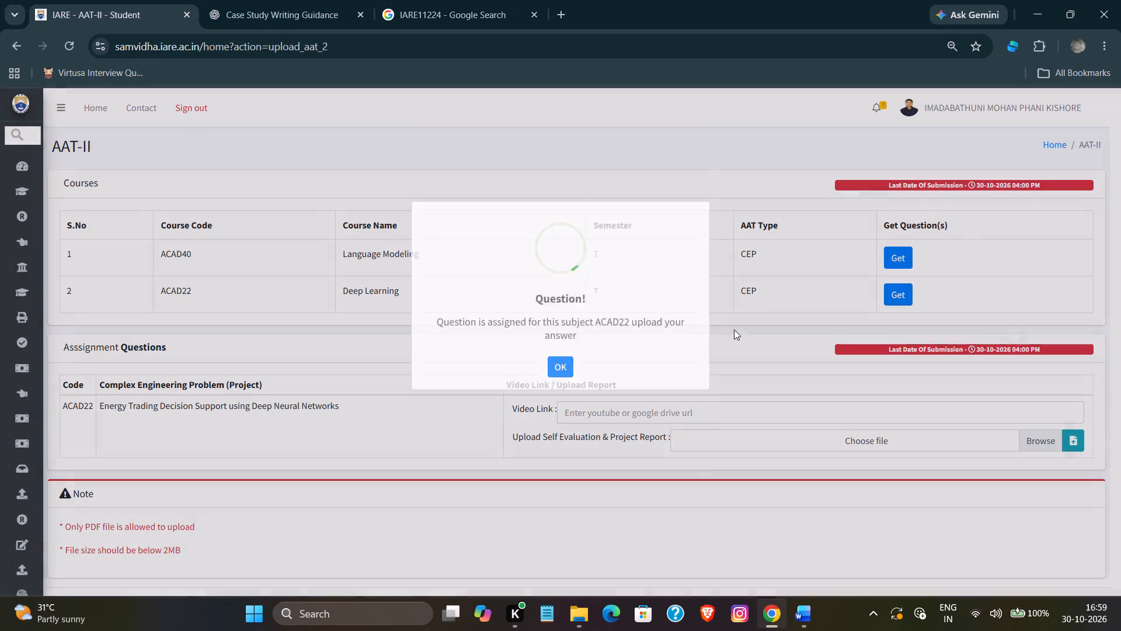
left_click_drag(360, 408, 103, 415)
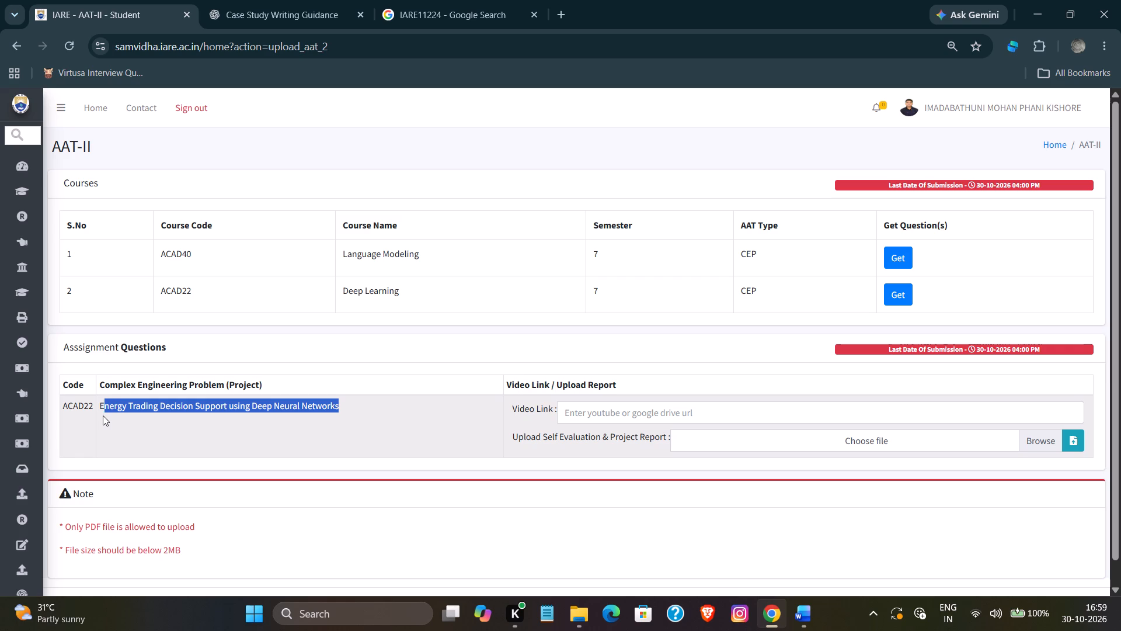
left_click_drag(103, 415, 100, 414)
key("ctrl+c")
In Word, replace the title page's project title with "Energy Trading Decision Support using Deep Neural Networks", keeping the line's bold italic formatting.
left_click(792, 611)
scroll(558, 379, "down", 1)
middle_click(556, 379)
scroll(556, 376, "up", 1)
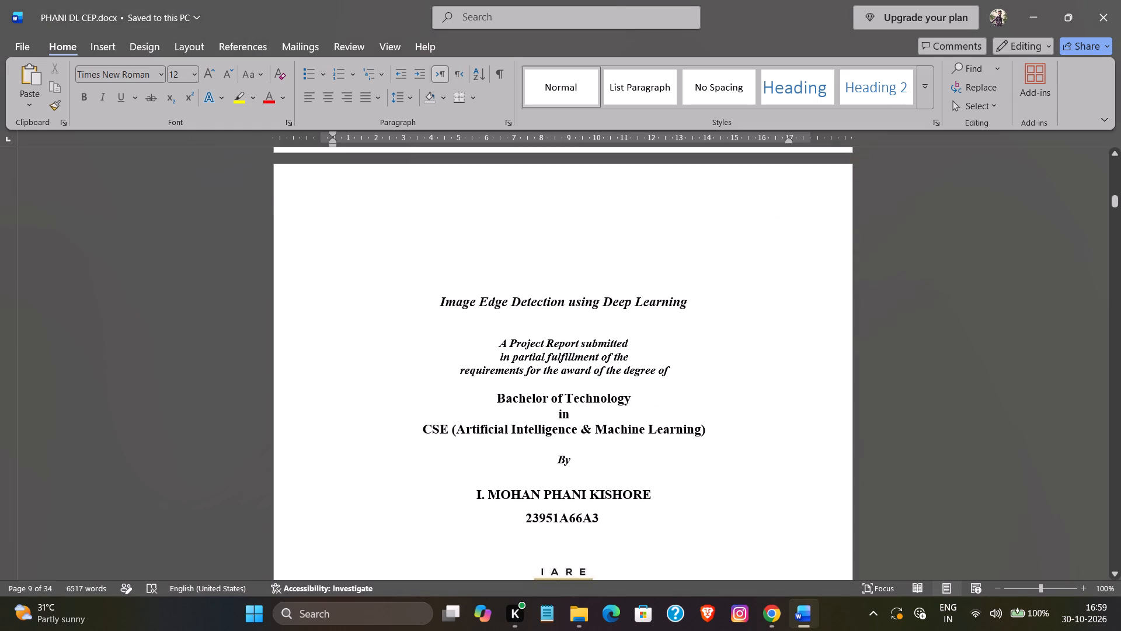
left_click_drag(435, 303, 644, 308)
key("ctrl+v")
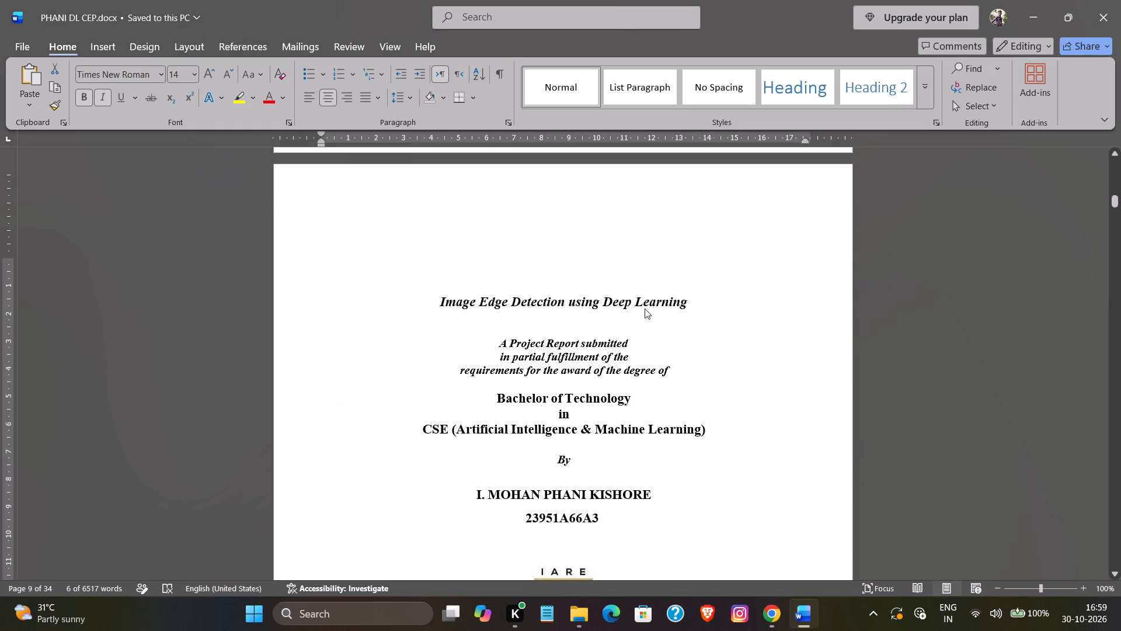
key("ctrl+z")
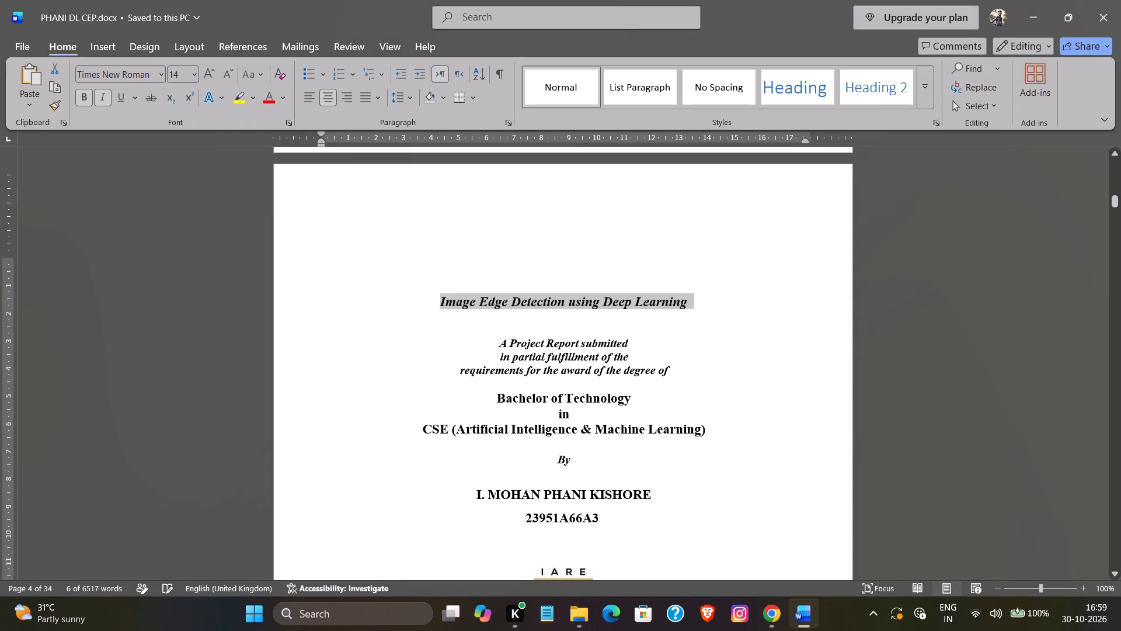
key("shift+Left")
key("ctrl+v")
scroll(587, 318, "down", 2)
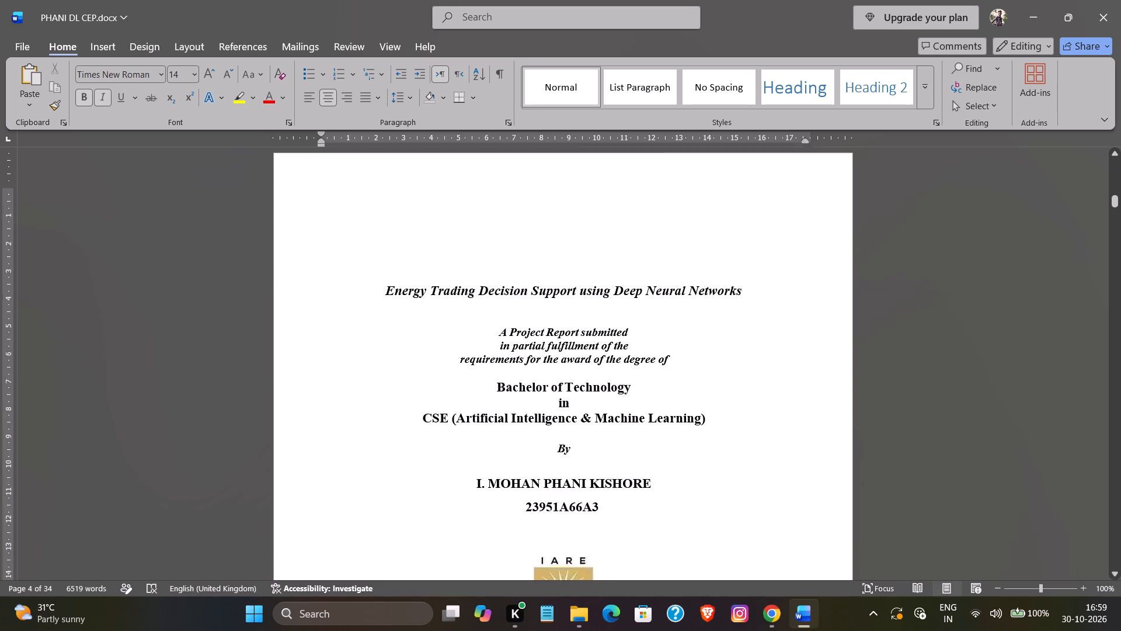
scroll(586, 321, "down", 15)
scroll(579, 312, "down", 16)
scroll(577, 304, "down", 16)
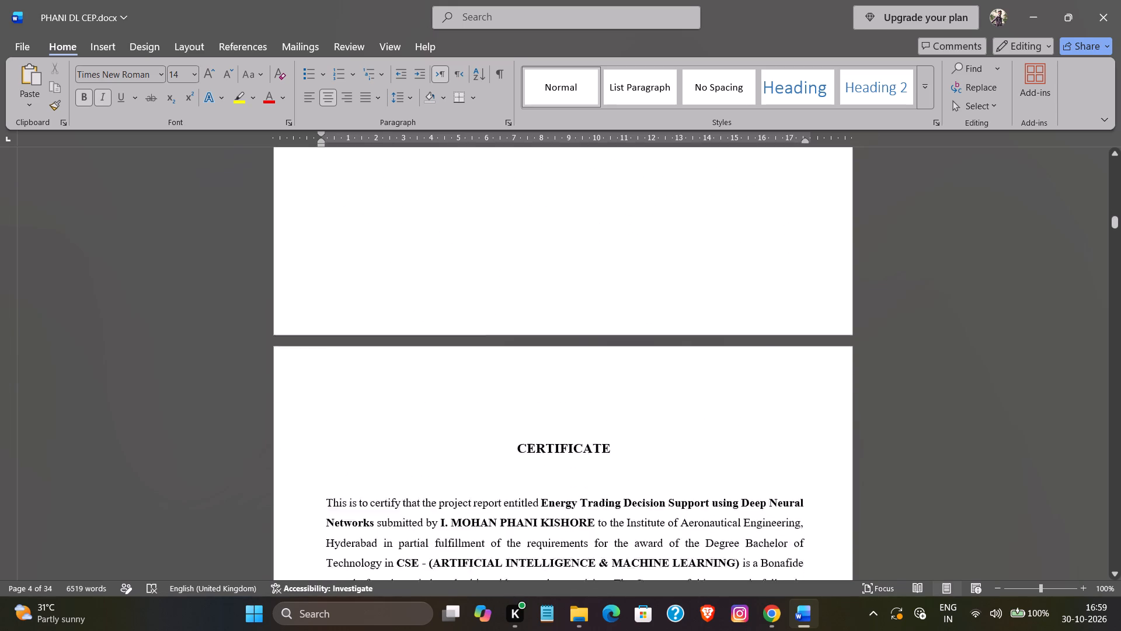
scroll(574, 301, "down", 2)
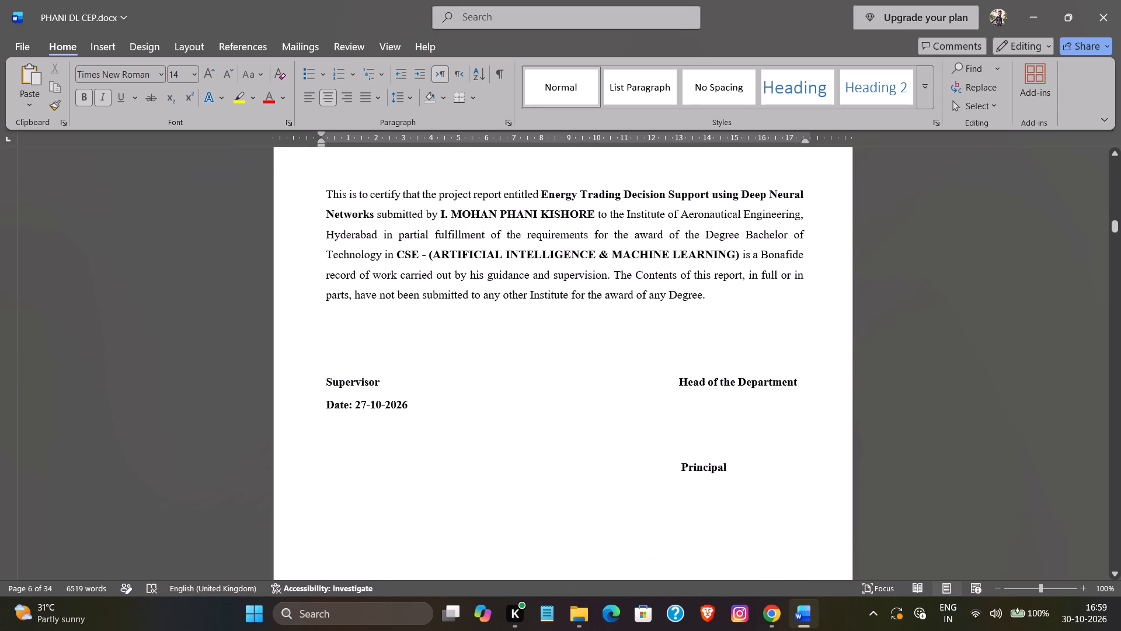
left_click(768, 630)
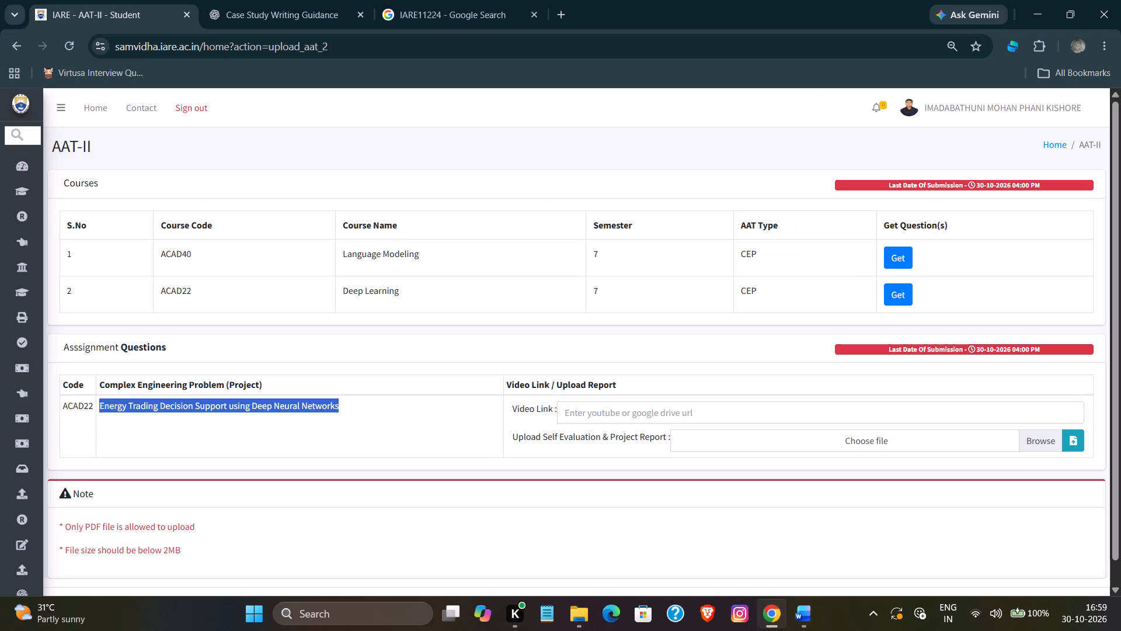
left_click(768, 630)
scroll(586, 338, "down", 10)
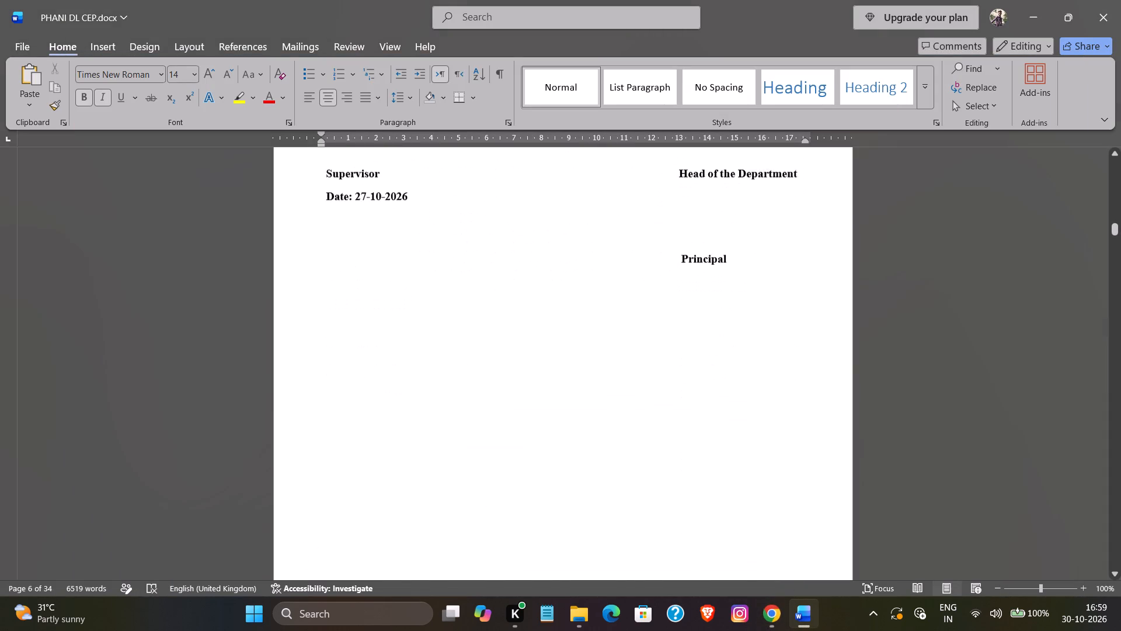
scroll(591, 350, "down", 13)
scroll(588, 337, "down", 16)
scroll(578, 327, "up", 2)
scroll(576, 325, "down", 5)
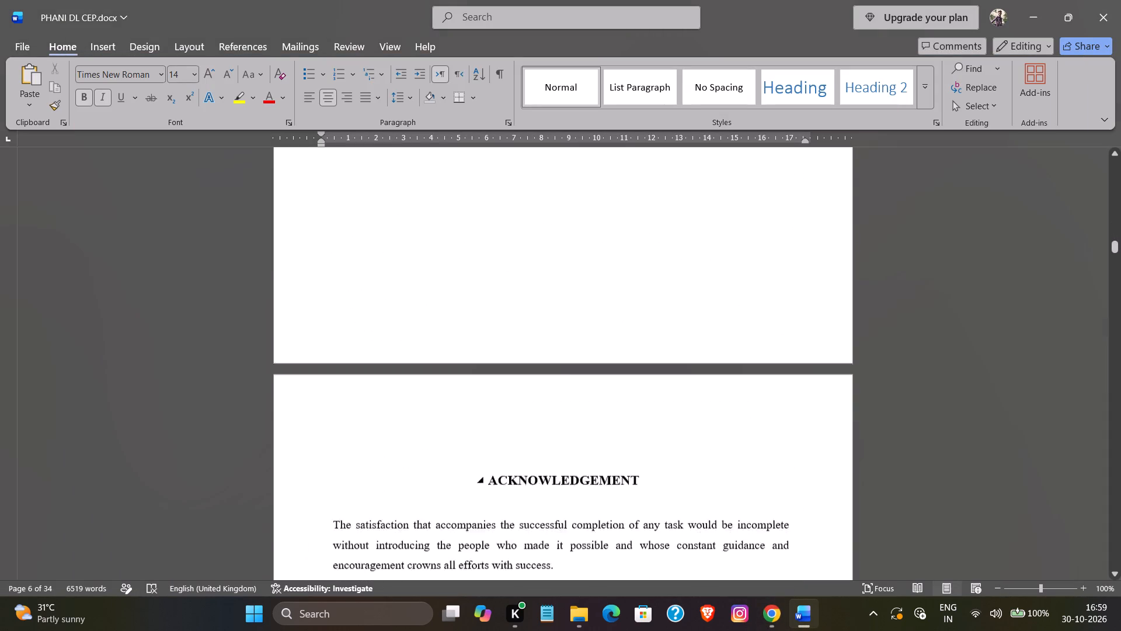
scroll(576, 325, "down", 3)
scroll(612, 392, "down", 20)
scroll(612, 392, "down", 9)
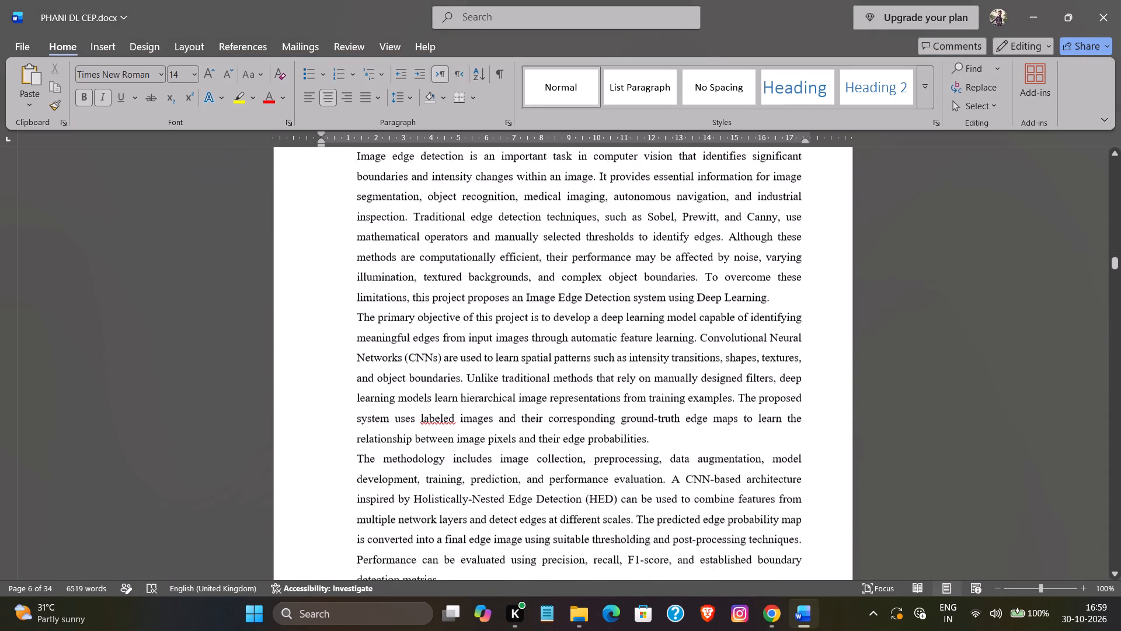
left_click_drag(1112, 262, 1098, 103)
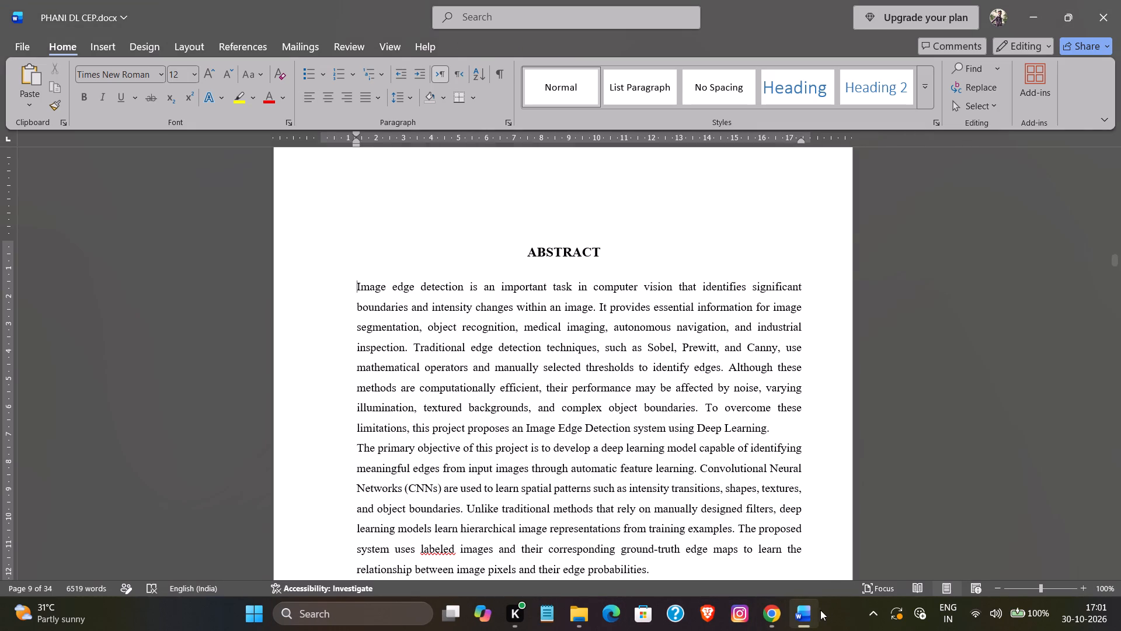
left_click(481, 278)
left_click(18, 48)
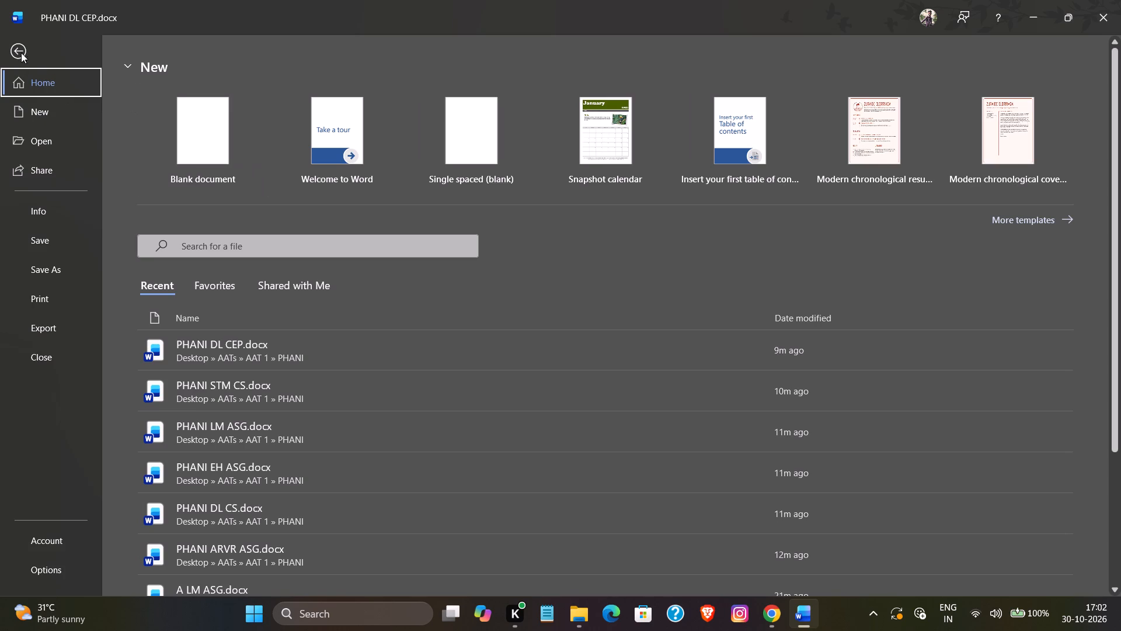
right_click(183, 162)
left_click(192, 144)
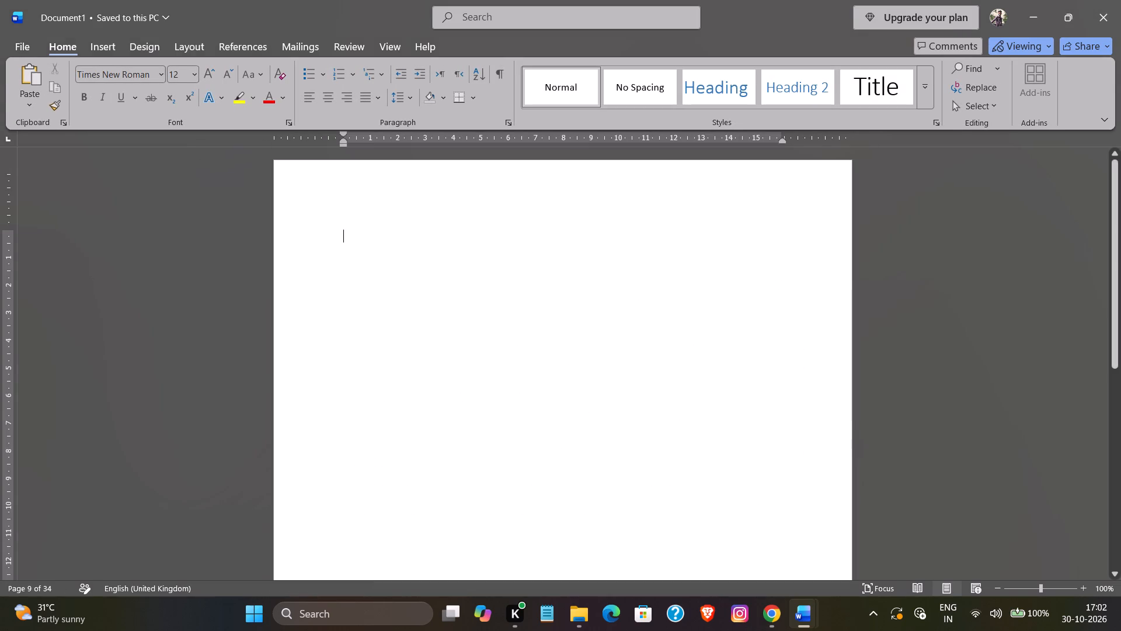
left_click(392, 223)
key("ctrl+v")
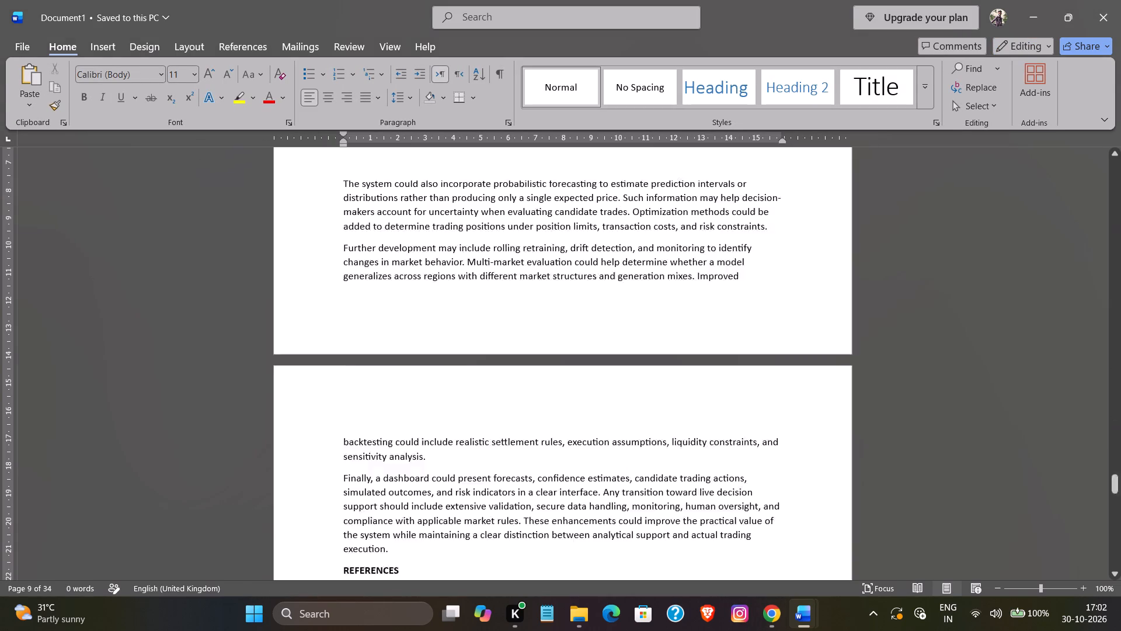
Cut the abstract paragraph from the pasted report and insert it under the ABSTRACT heading in PHANI DL CEP.docx, matching that document's formatting.
middle_click(519, 434)
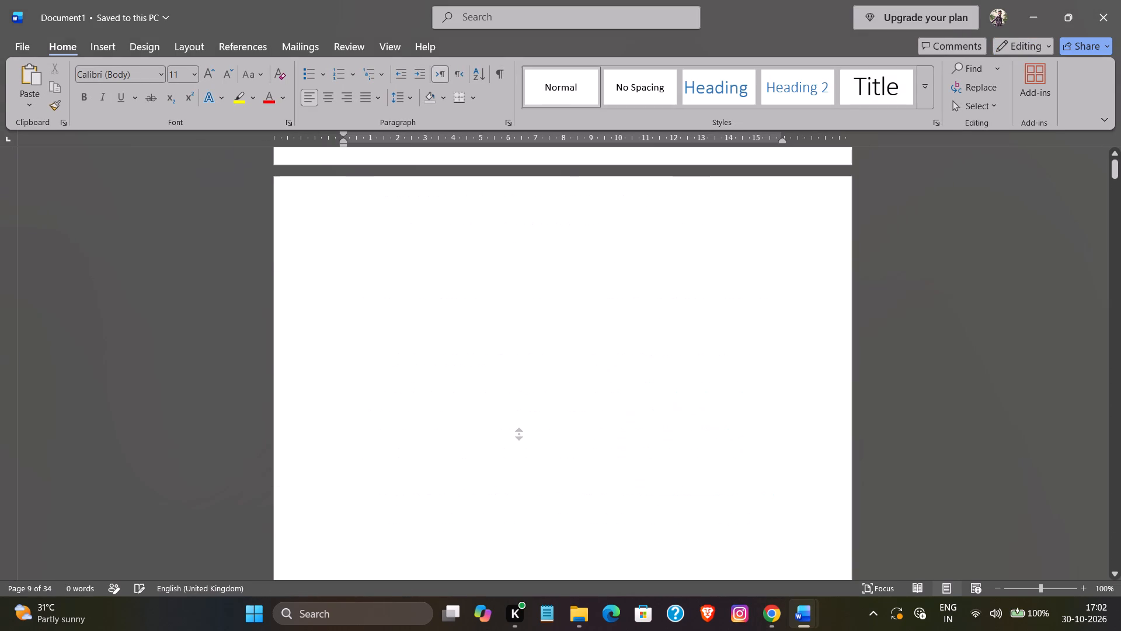
middle_click(539, 339)
scroll(539, 339, "down", 1)
left_click(378, 480)
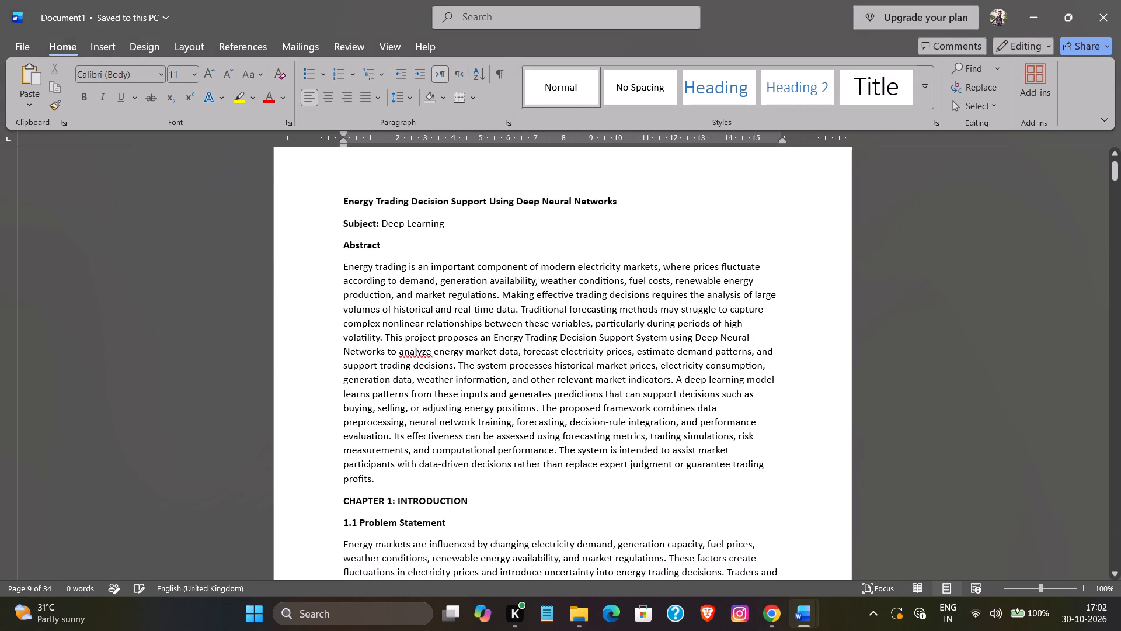
left_click(810, 614)
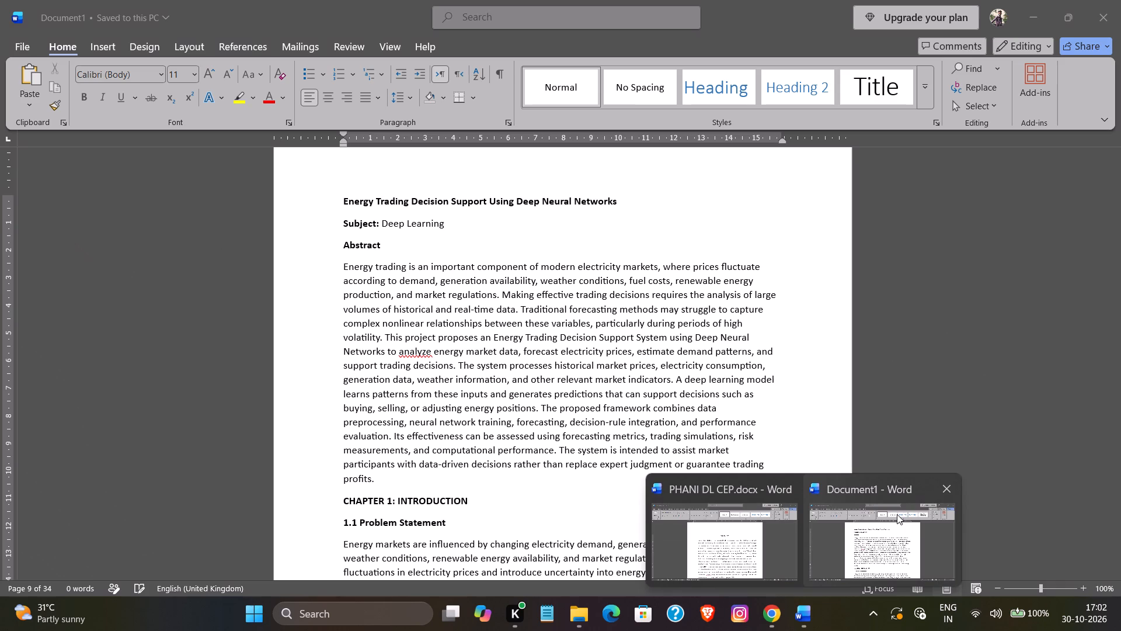
left_click(428, 244)
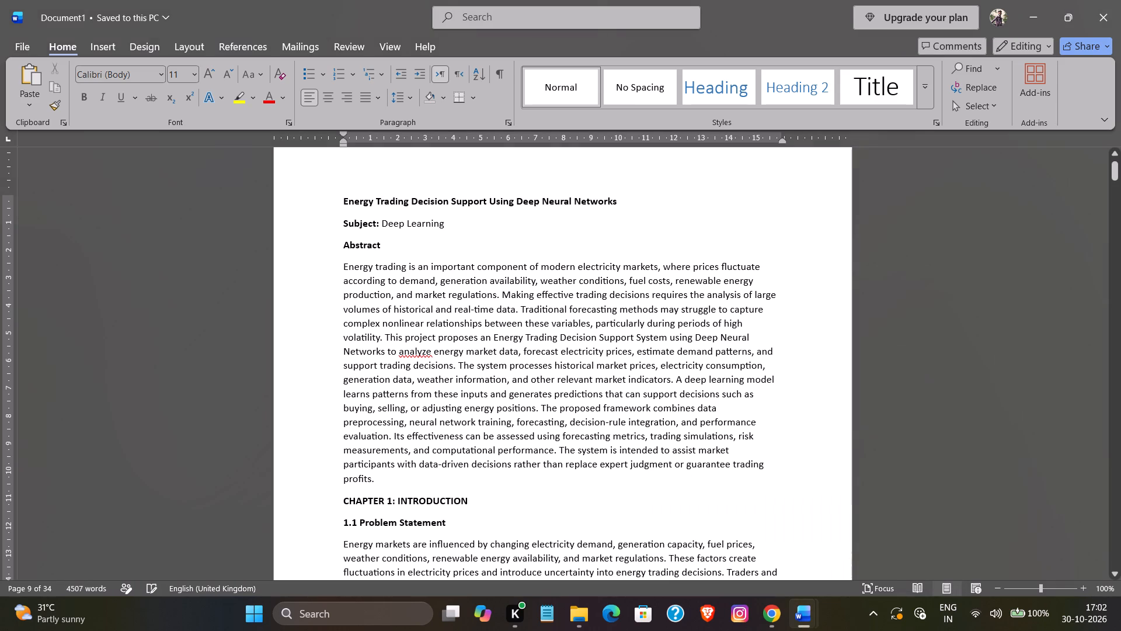
left_click(434, 401)
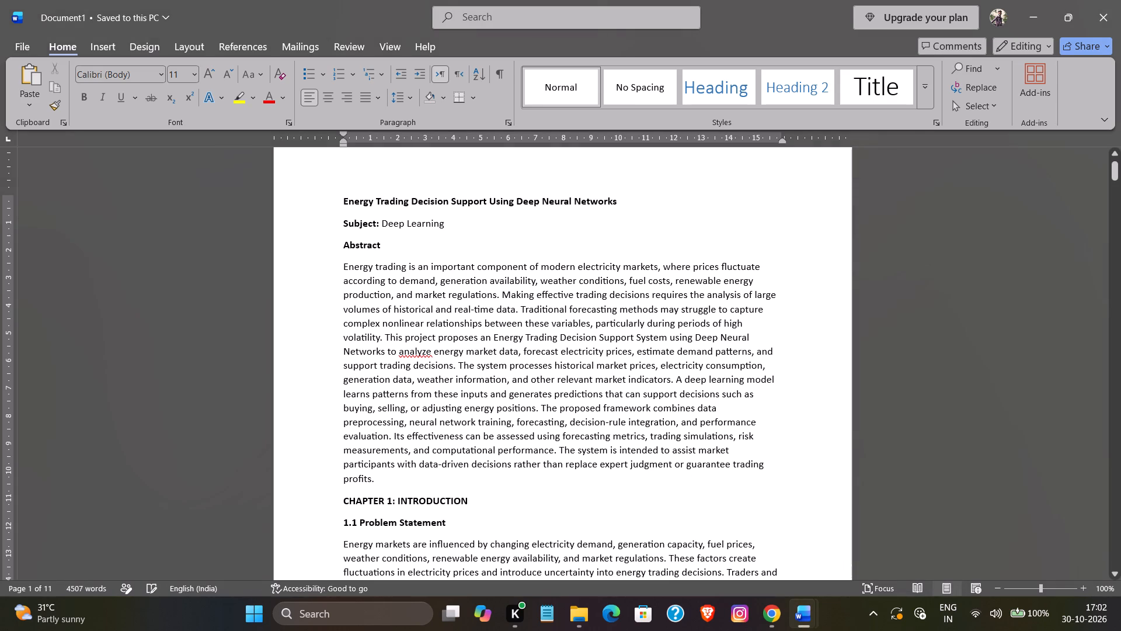
left_click_drag(379, 483, 312, 270)
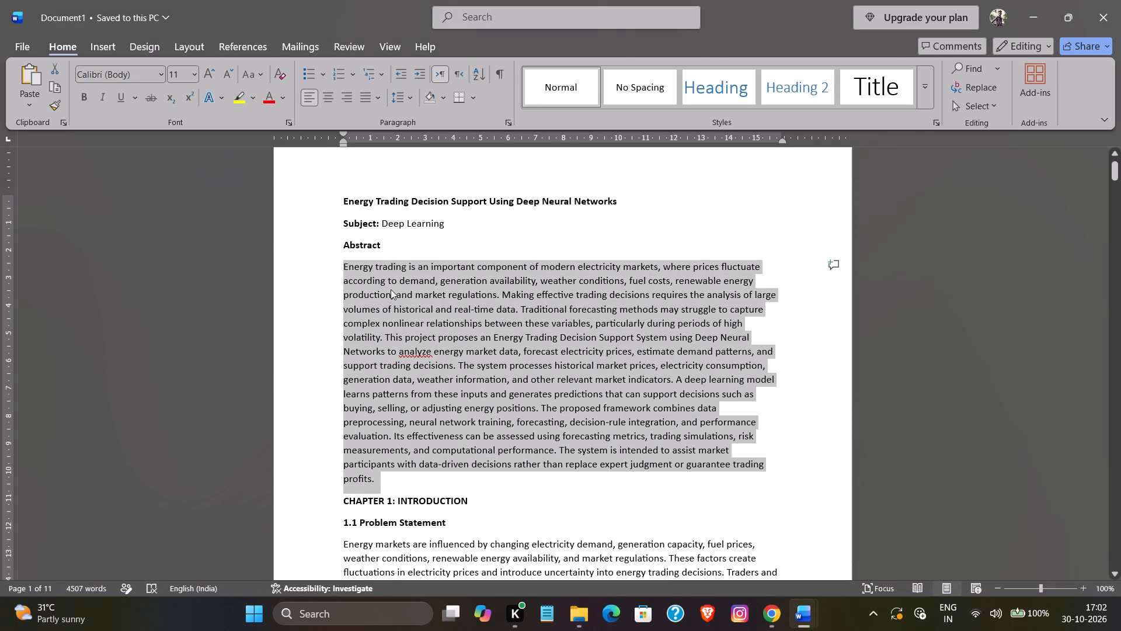
key("ctrl+x")
left_click(804, 607)
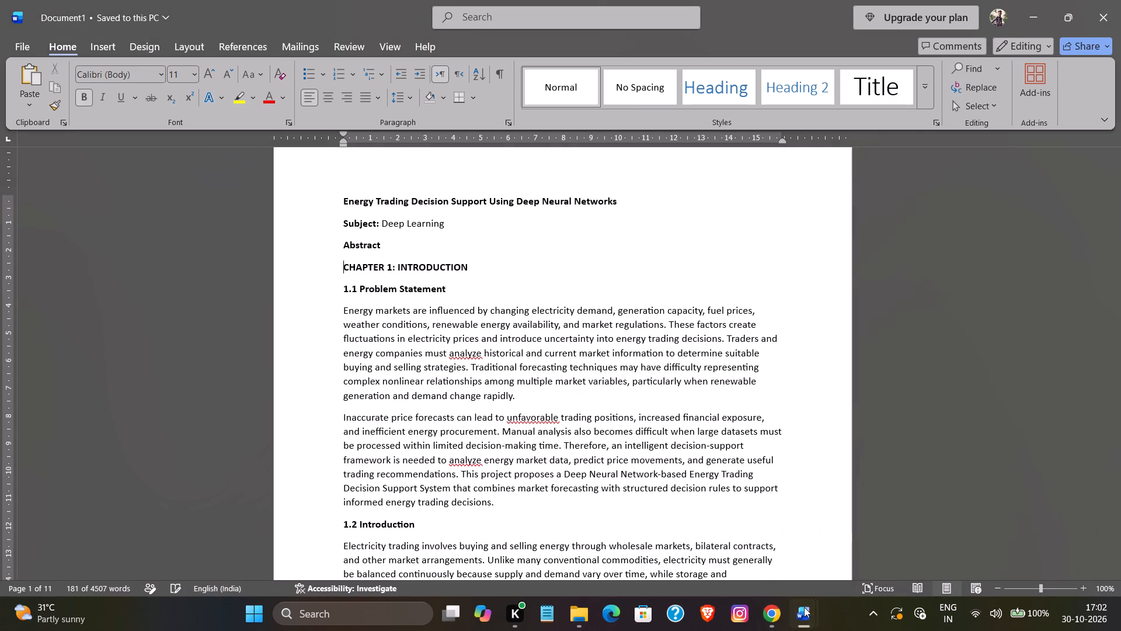
left_click(694, 512)
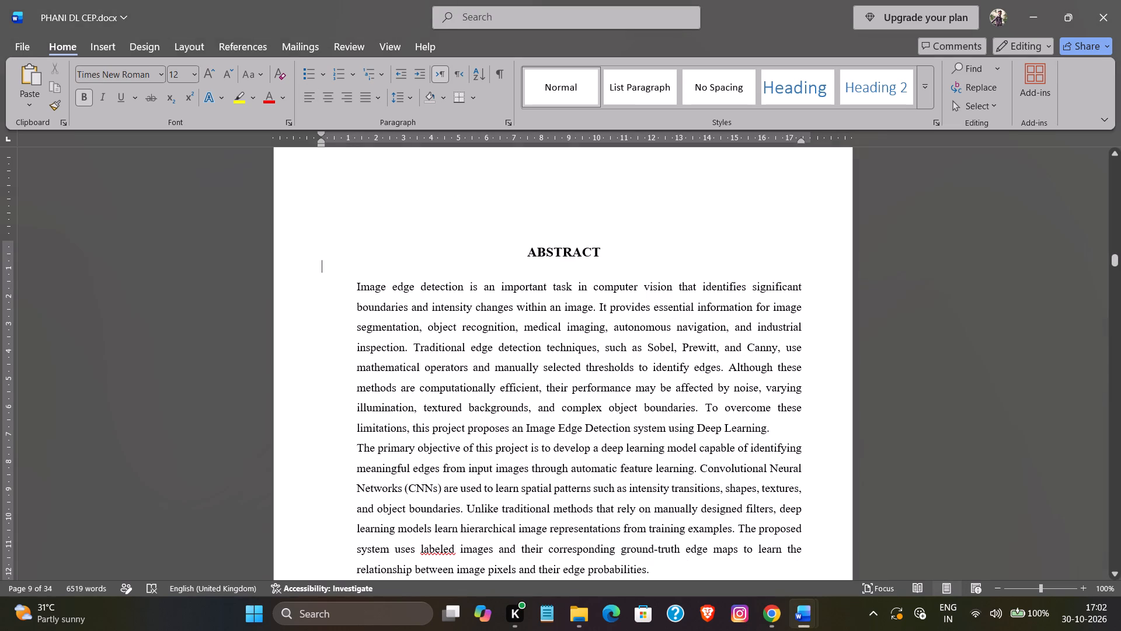
left_click(356, 282)
key("ctrl+v")
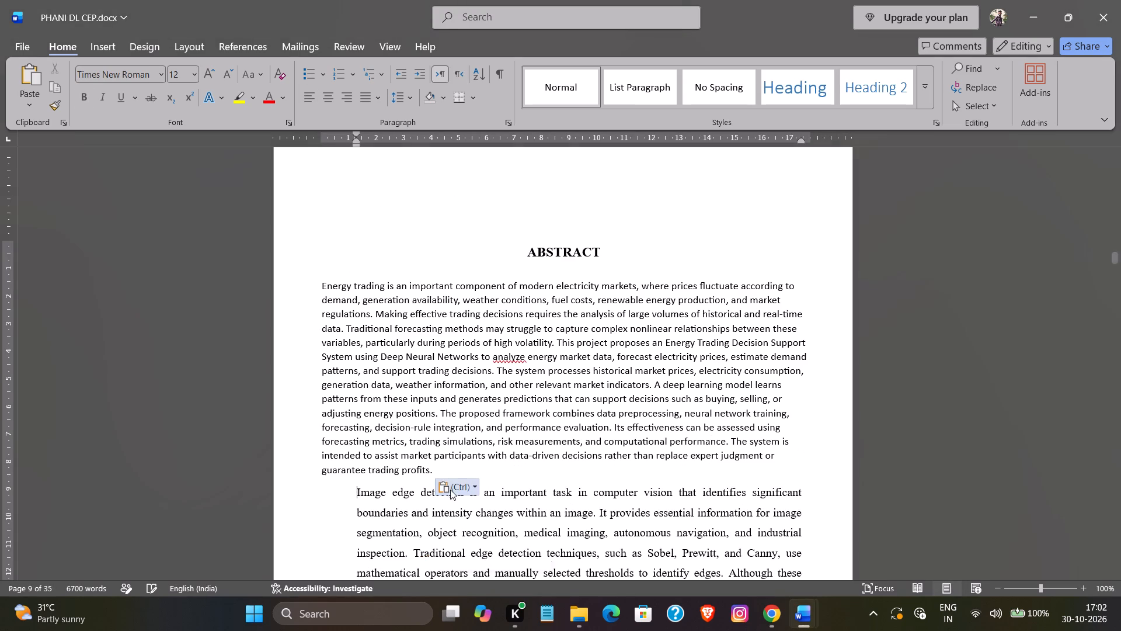
left_click(450, 490)
left_click(513, 538)
Delete the old image edge detection abstract that follows the inserted text, including its keywords line.
scroll(401, 384, "down", 7)
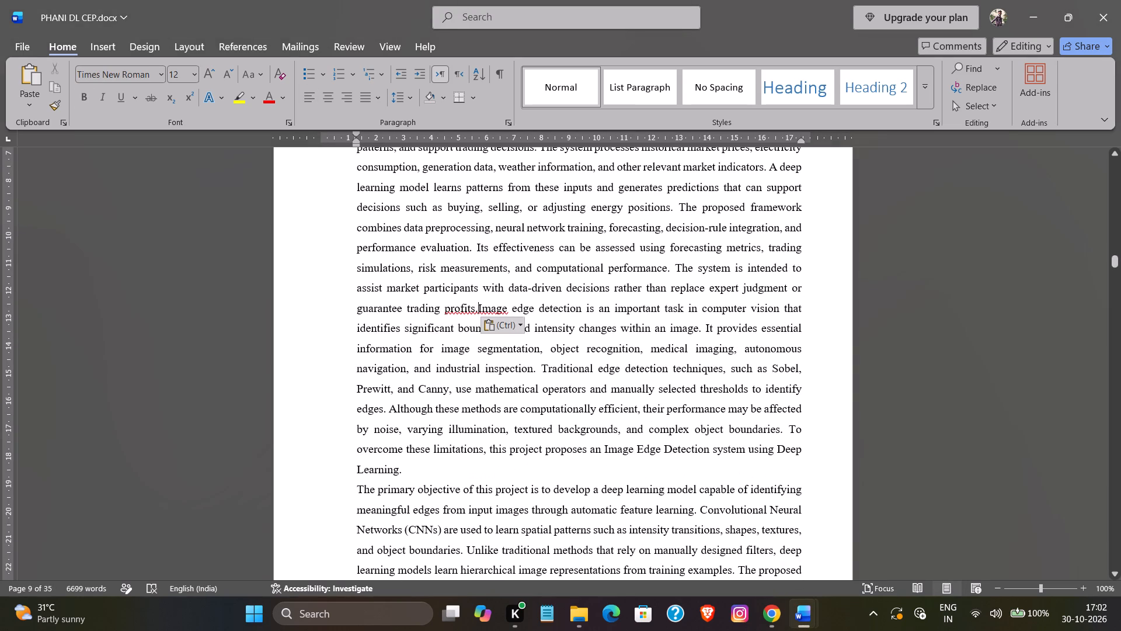
key("shift+Down")
key("shift+Down")
key("shift+Down")
key("shift+Down")
key("shift+Down")
key("shift+Down")
key("shift+Down")
key("shift+Down")
key("shift+Down")
key("shift+Down")
key("shift+Down")
key("shift+Down")
key("shift+Down")
key("shift+Down")
key("shift+Down")
key("shift+Down")
key("shift+Down")
key("shift+Down")
key("shift+Down")
key("shift+Down")
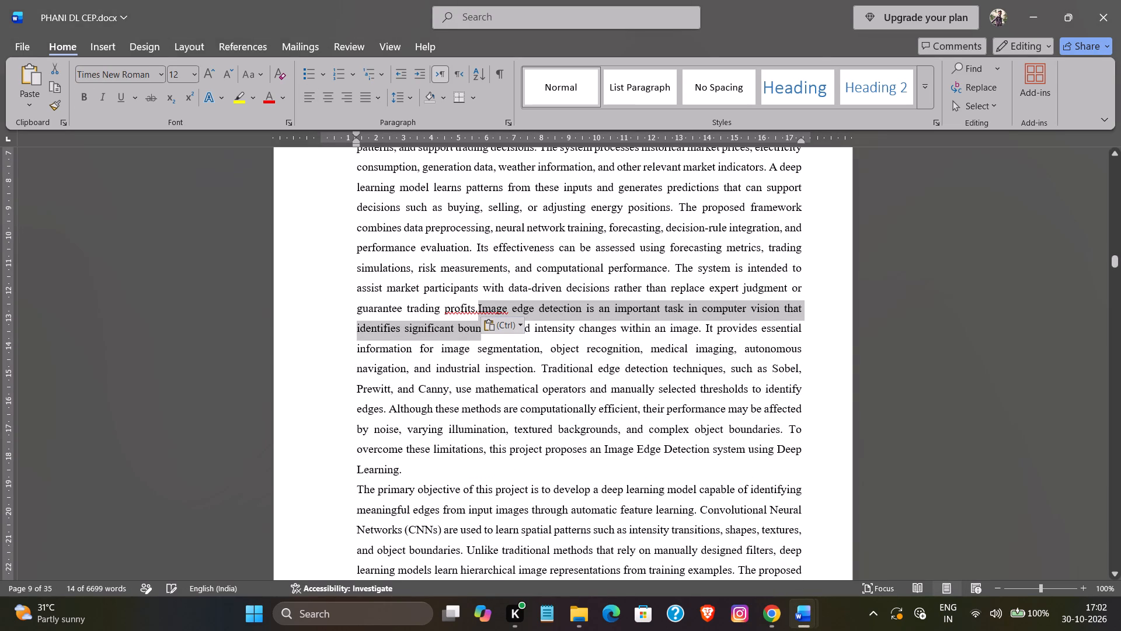
key("shift+Up")
key("shift+Down")
key("shift+Down")
key("shift+Down")
key("shift+Down")
key("shift+Down")
key("shift+Down")
key("shift+Down")
key("shift+Down")
key("shift+Down")
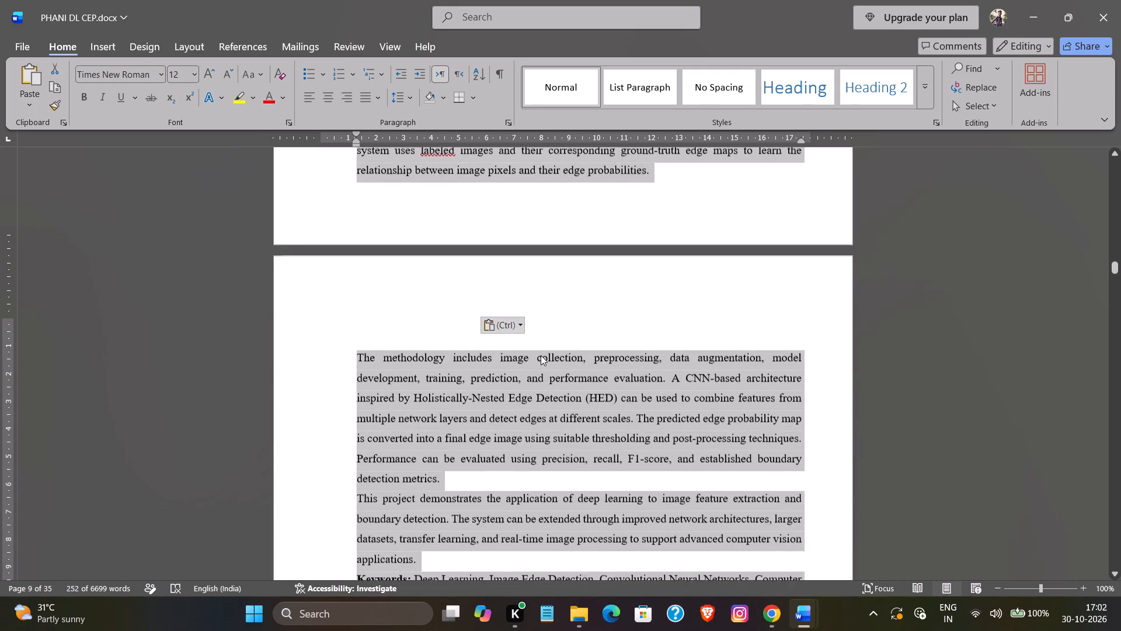
key("shift+Up")
key("shift+Up")
key("BackSpace")
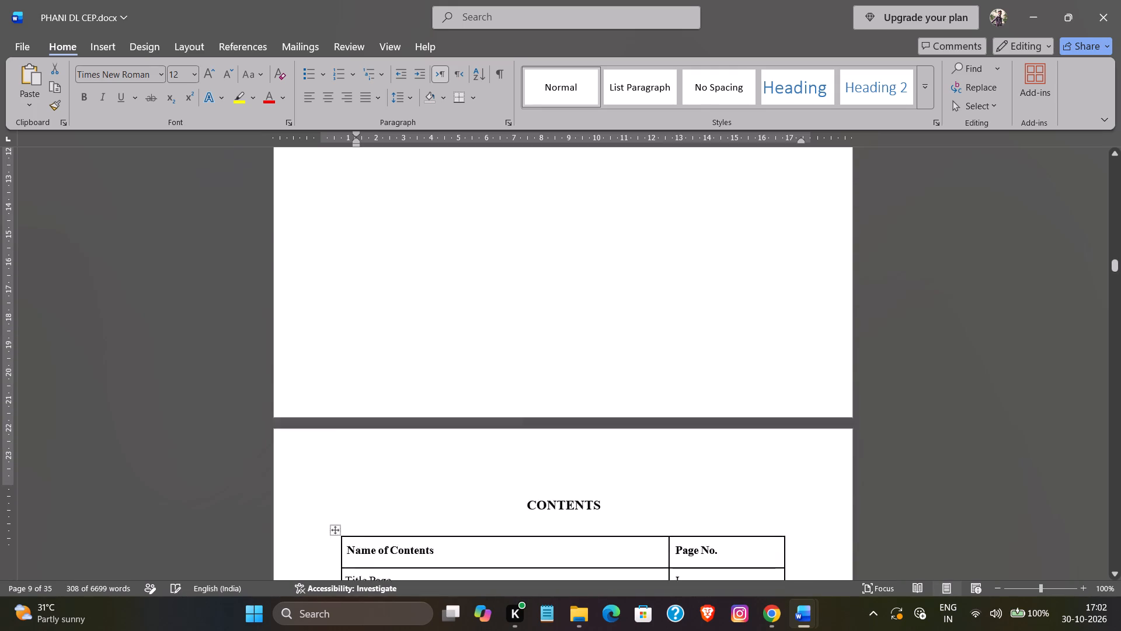
Examine the Chapter 1 problem statement section of the generated energy trading report in ChatGPT.
scroll(547, 365, "down", 8)
left_click(784, 614)
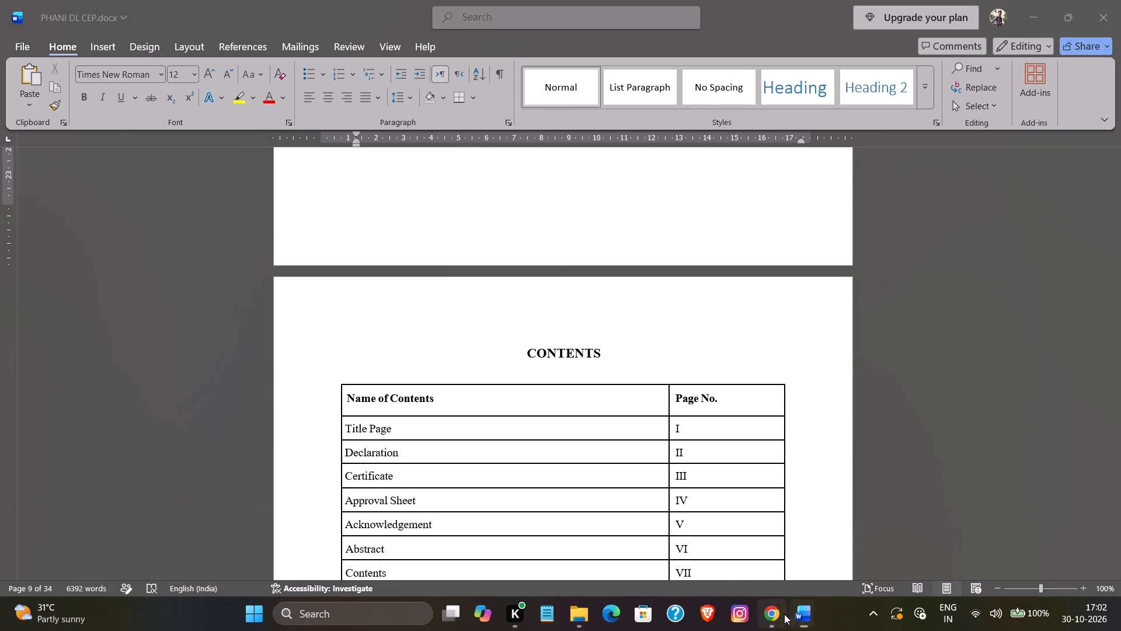
scroll(388, 299, "down", 7)
scroll(411, 241, "down", 2)
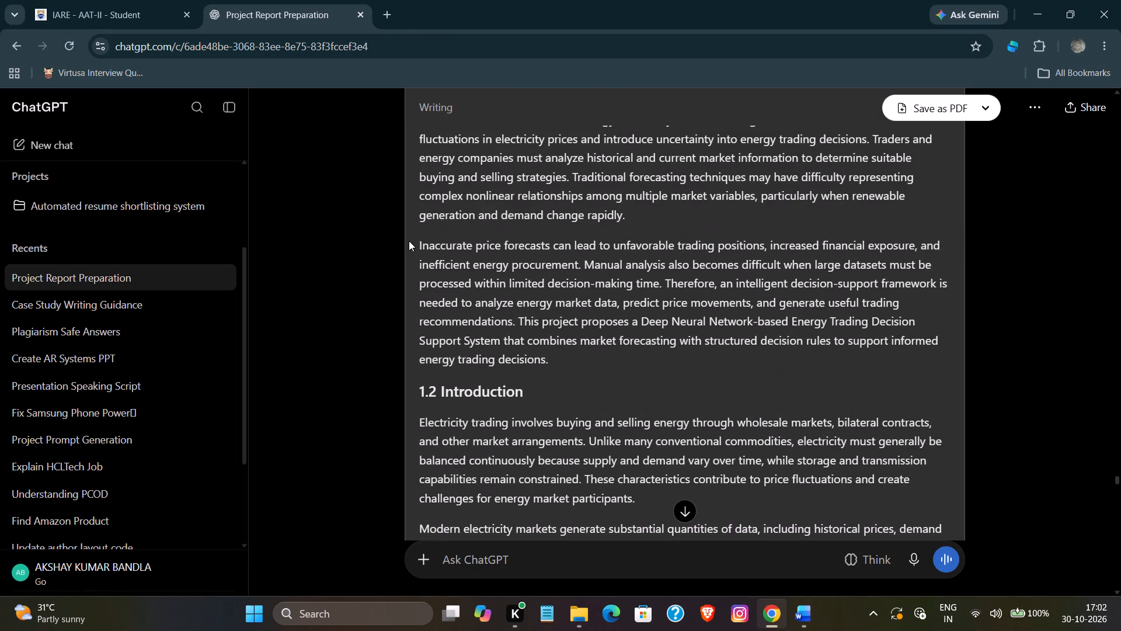
scroll(420, 238, "up", 2)
left_click_drag(417, 245, 453, 252)
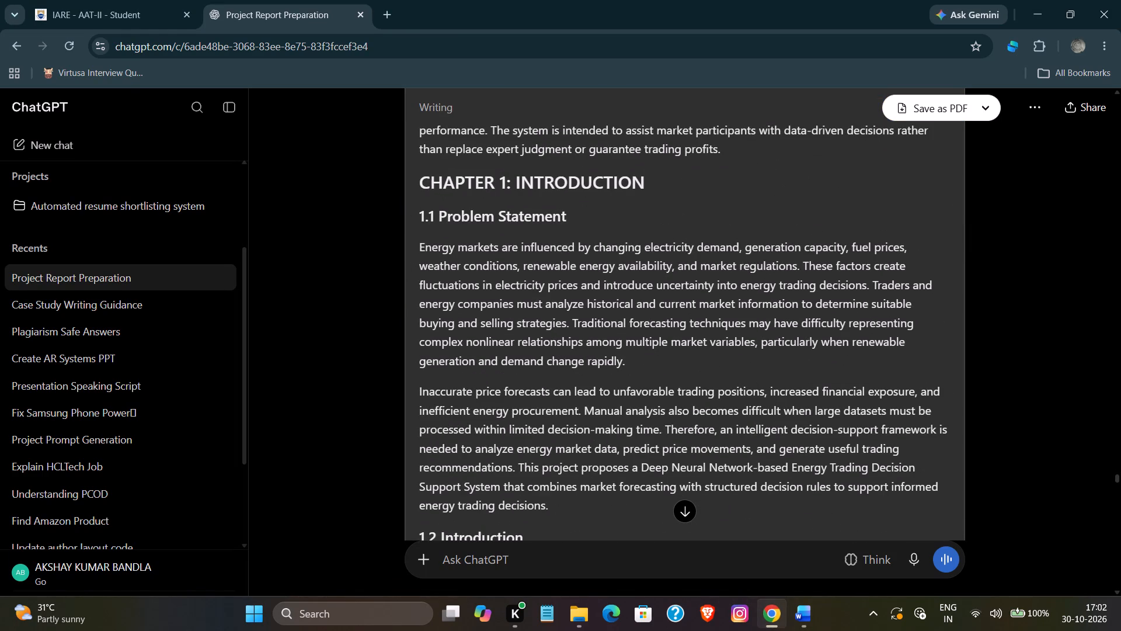
scroll(454, 254, "down", 3)
left_click_drag(453, 252, 454, 256)
scroll(440, 244, "up", 3)
scroll(421, 230, "down", 1)
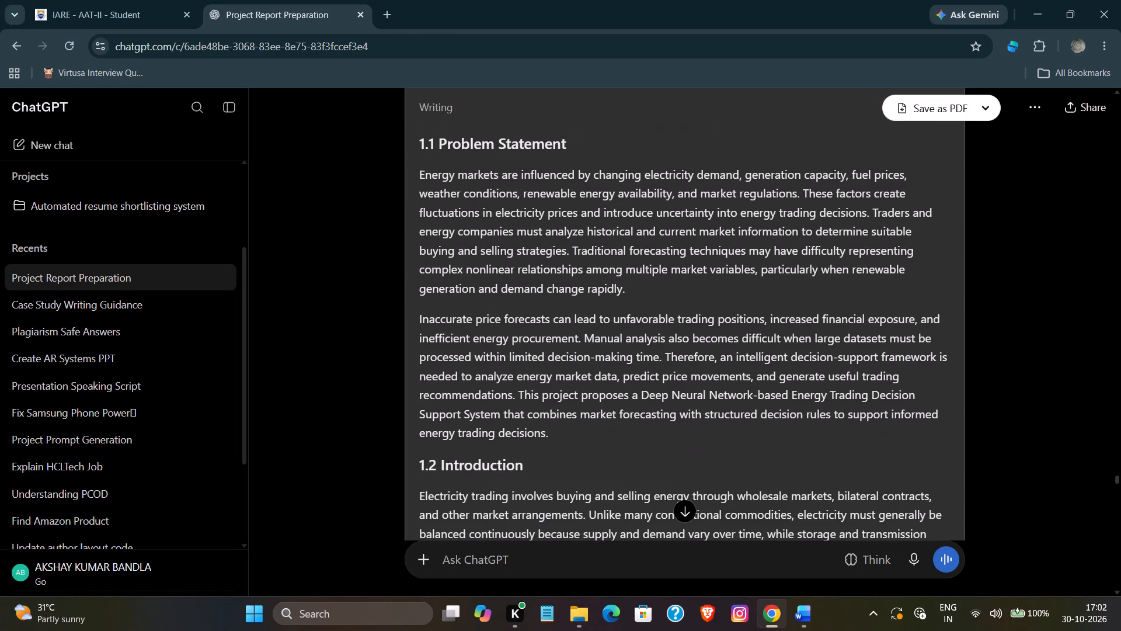
left_click(1032, 19)
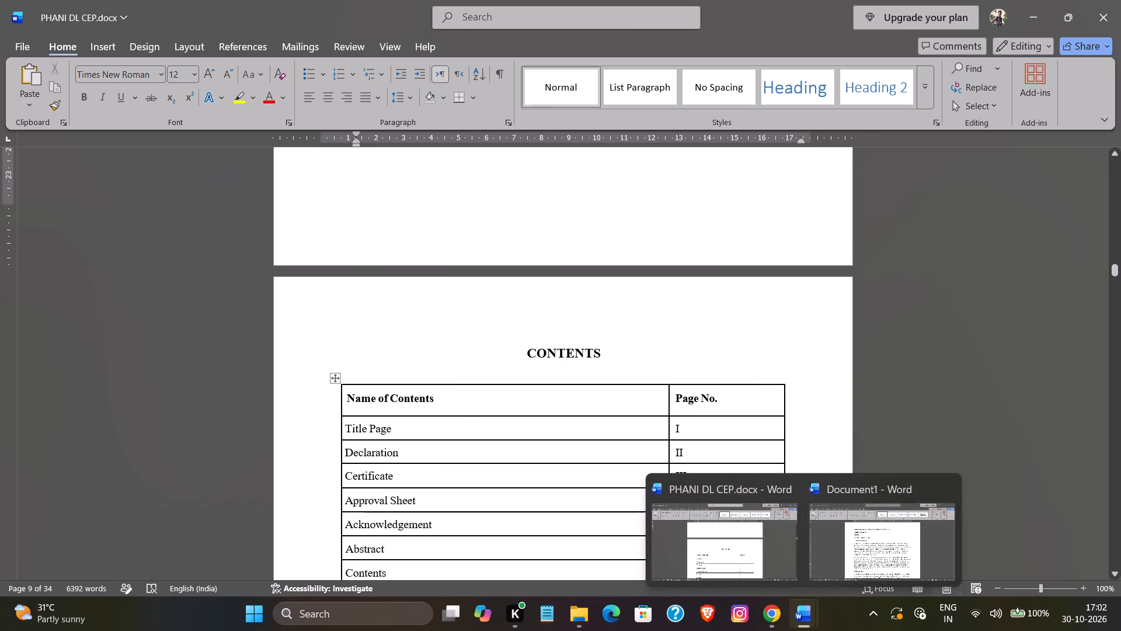
Copy the two paragraphs under 1.1 Problem Statement from the pasted energy trading report in Document1.
left_click(804, 607)
left_click(883, 542)
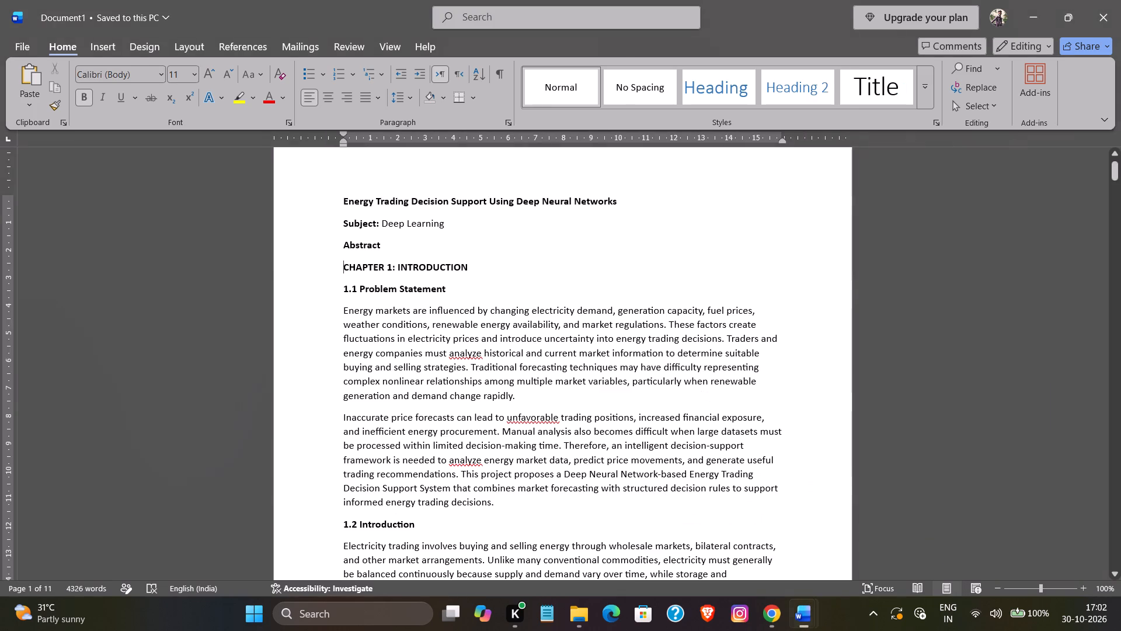
scroll(344, 247, "down", 5)
scroll(363, 246, "up", 2)
left_click_drag(343, 203, 487, 362)
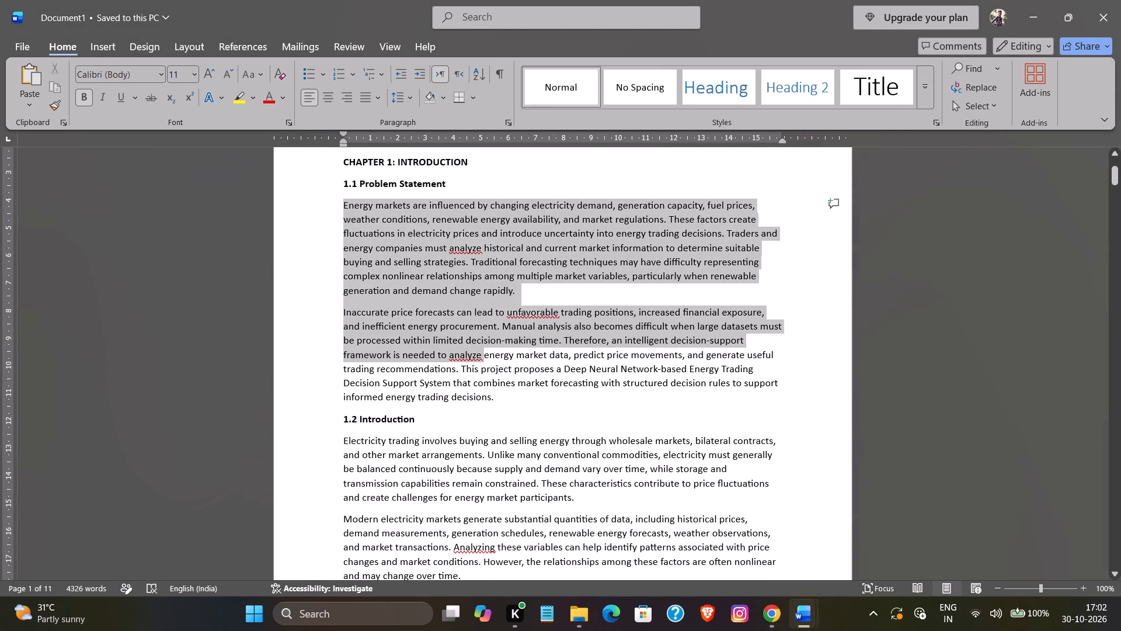
left_click_drag(487, 362, 491, 391)
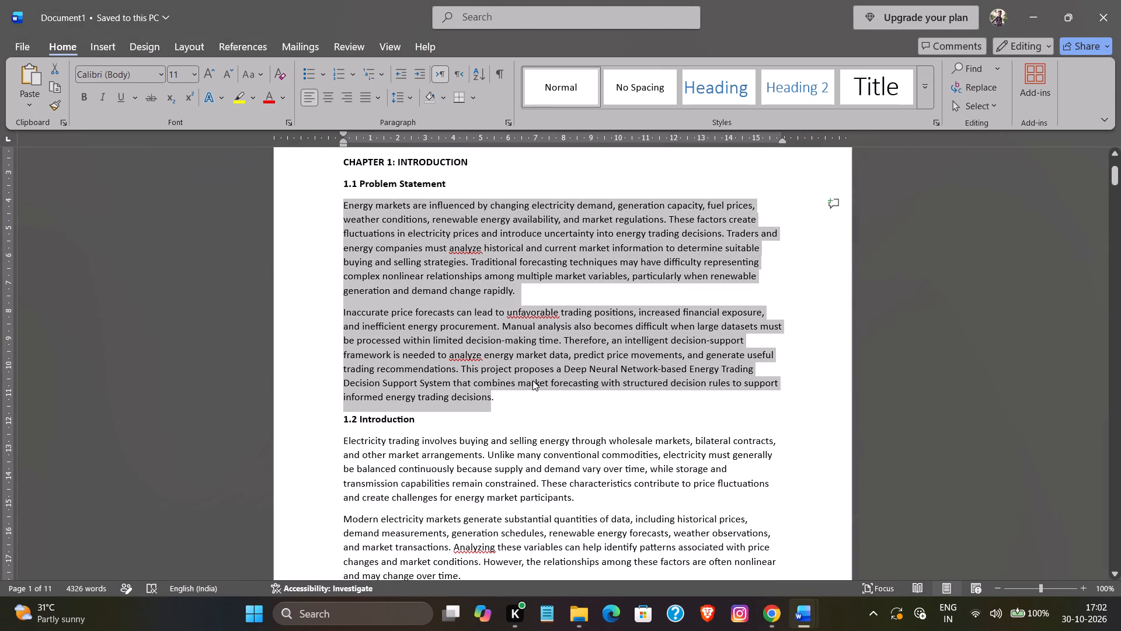
key("ctrl+c")
In PHANI DL CEP.docx, replace the old image edge detection text under 1.1 Problem Statement with the copied energy trading paragraphs.
left_click(806, 610)
left_click(731, 546)
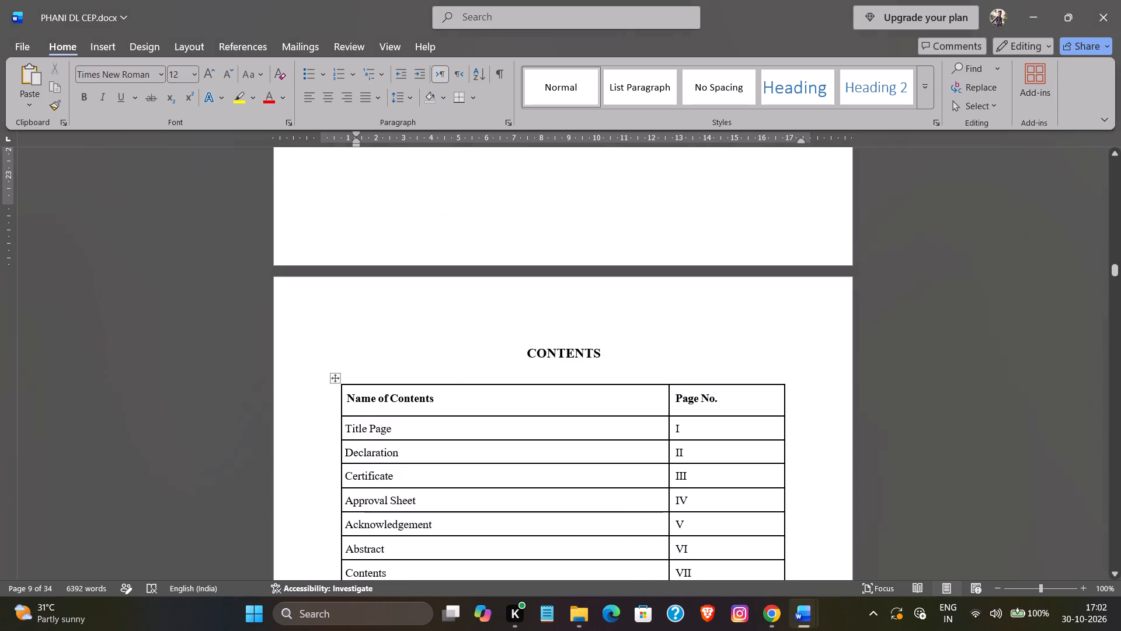
scroll(440, 346, "down", 8)
scroll(446, 314, "up", 1)
scroll(452, 278, "down", 20)
scroll(452, 278, "down", 1)
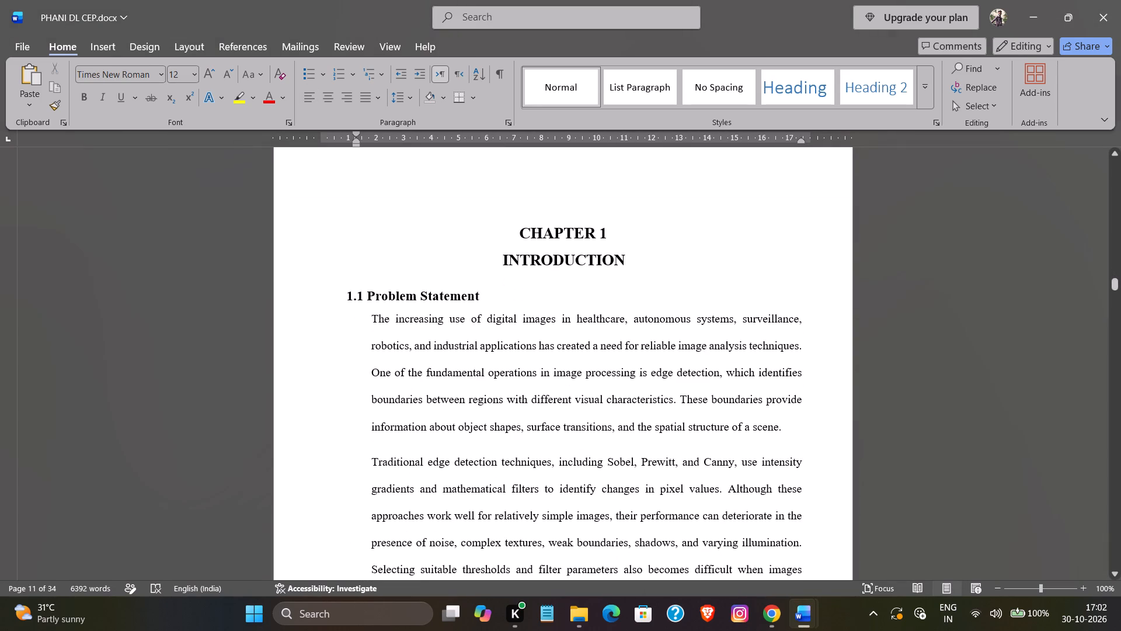
left_click_drag(373, 319, 650, 432)
scroll(455, 384, "down", 4)
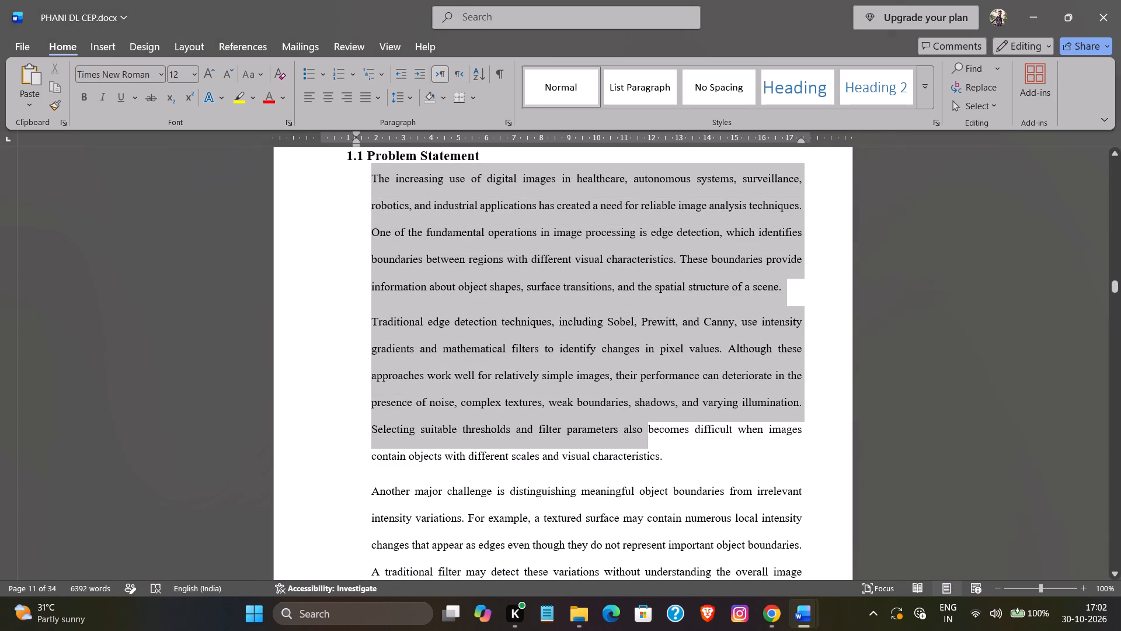
left_click_drag(650, 432, 640, 431)
right_click(645, 449)
scroll(645, 448, "down", 6)
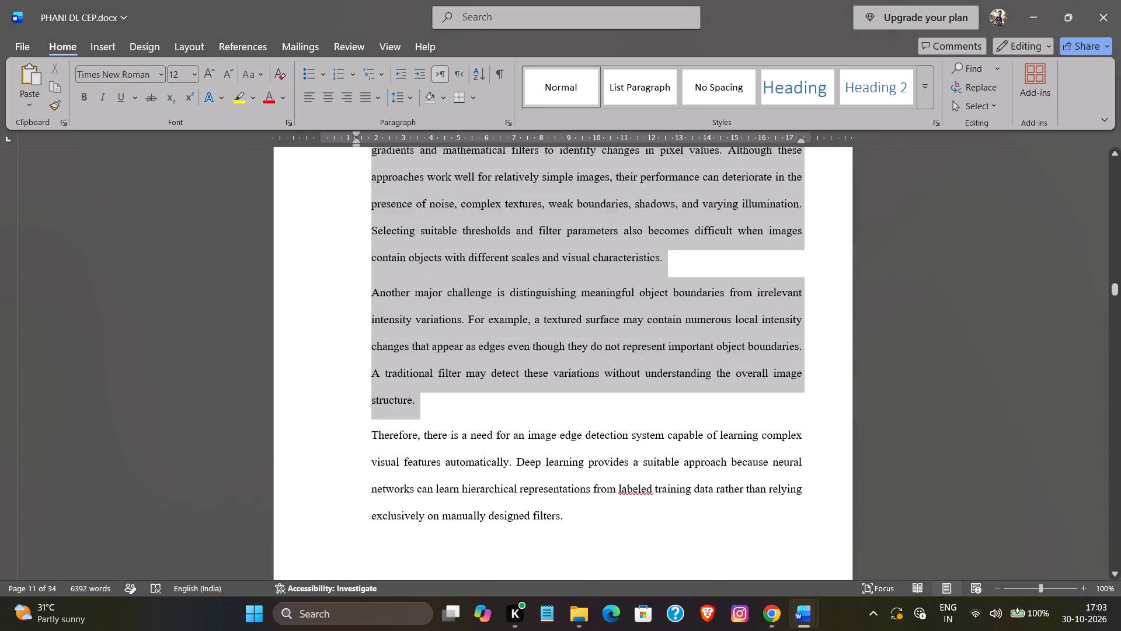
left_click_drag(640, 431, 635, 327)
scroll(636, 426, "down", 16)
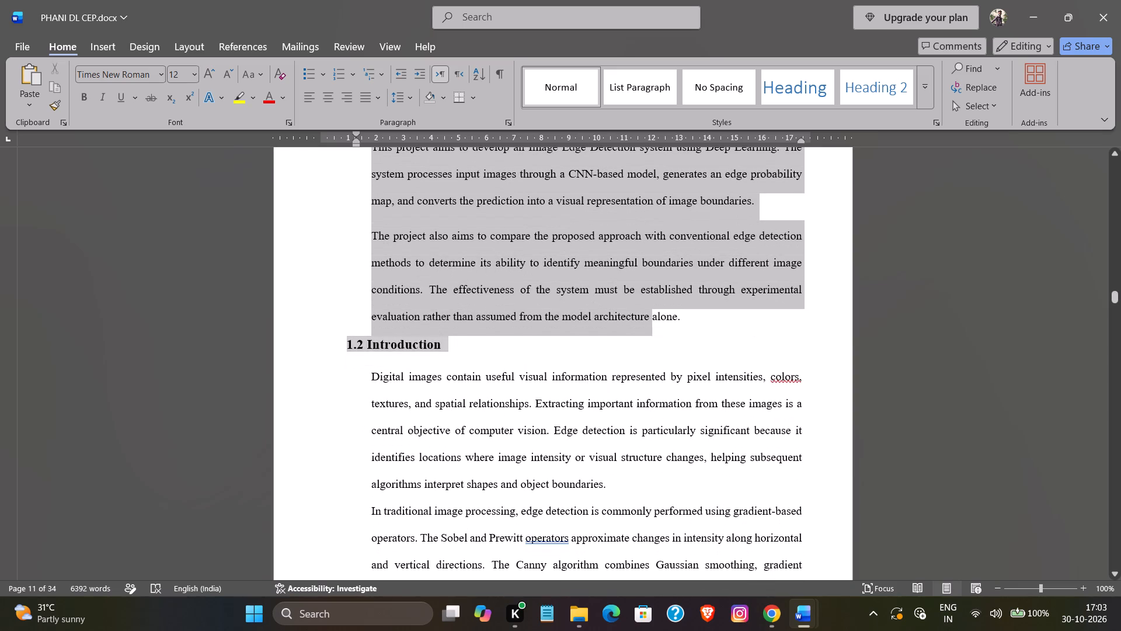
left_click_drag(635, 327, 655, 318)
key("ctrl+v")
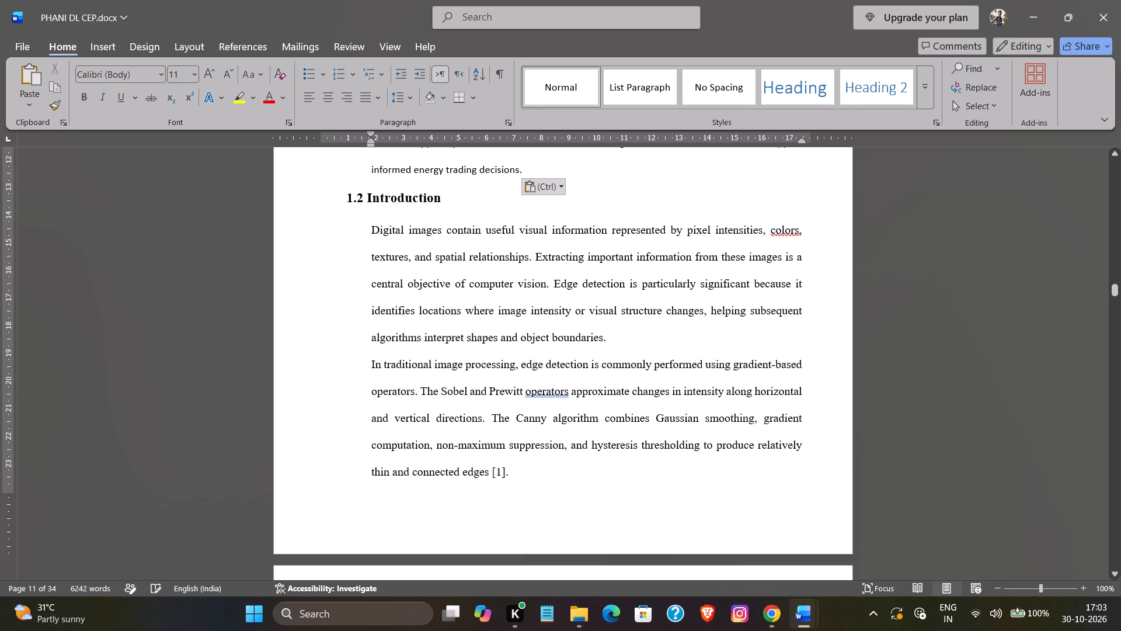
Copy all the body paragraphs under 1.2 Introduction from the energy trading report in Document1, leaving out the 1.3 heading.
left_click(762, 607)
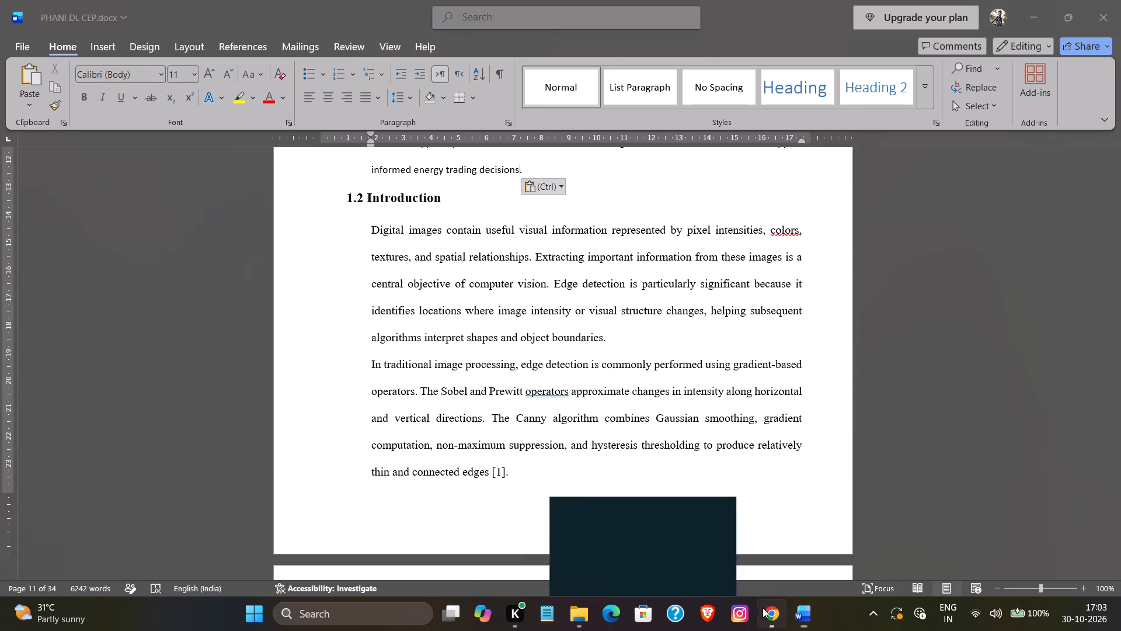
scroll(434, 313, "down", 3)
left_click(790, 619)
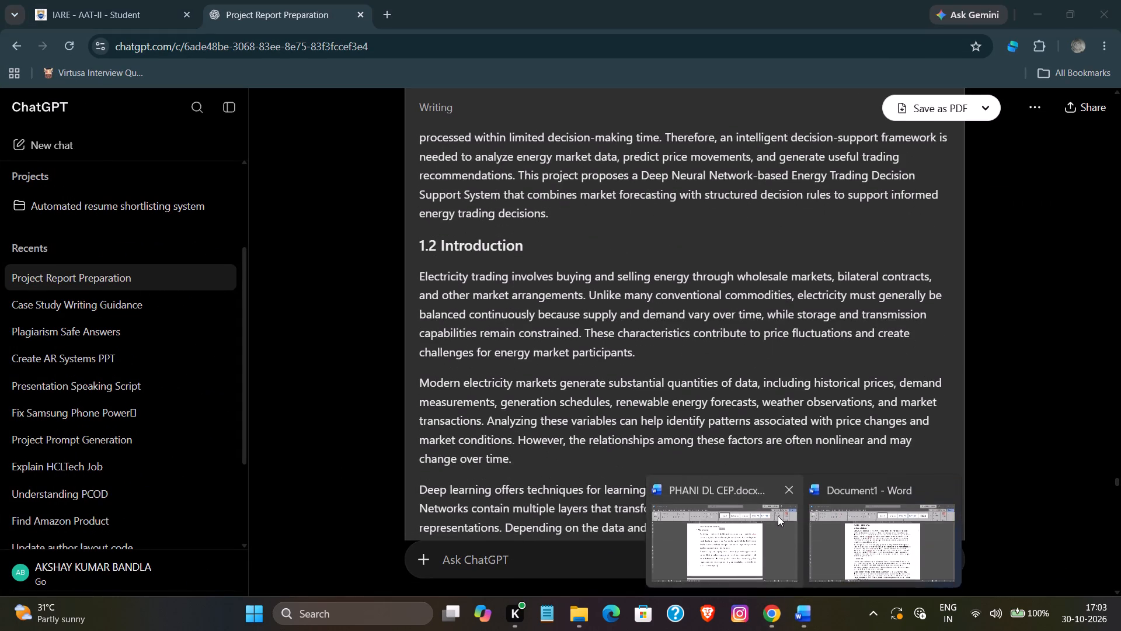
left_click(889, 551)
scroll(406, 347, "down", 3)
left_click_drag(336, 335, 411, 354)
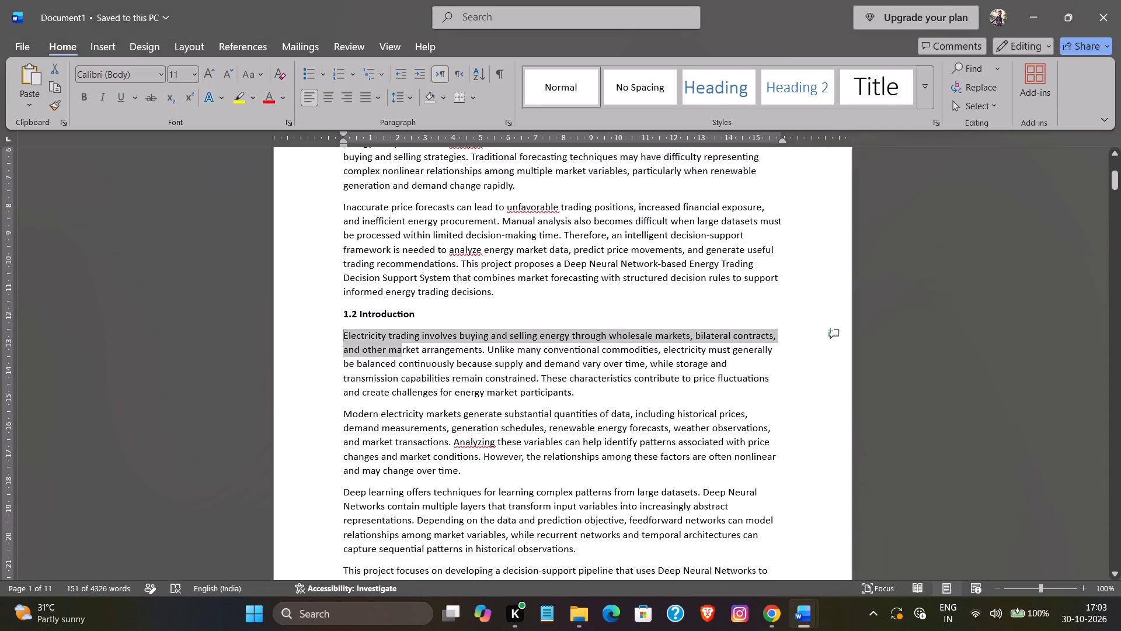
left_click_drag(411, 354, 445, 389)
scroll(444, 364, "down", 4)
scroll(532, 418, "down", 10)
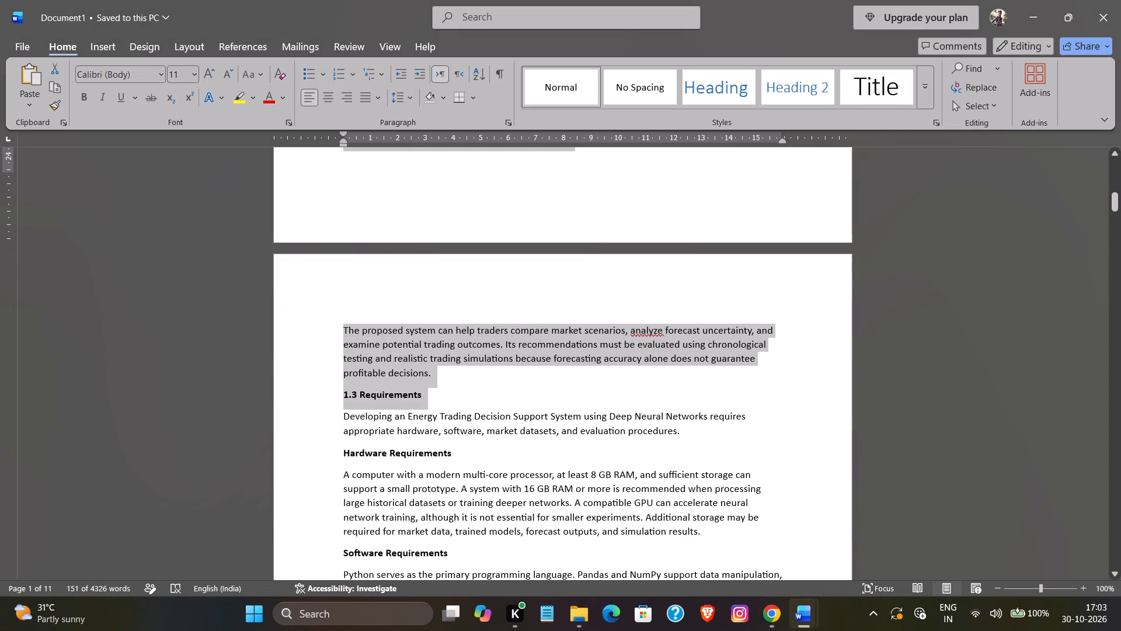
left_click_drag(445, 389, 431, 372)
key("shift+Left")
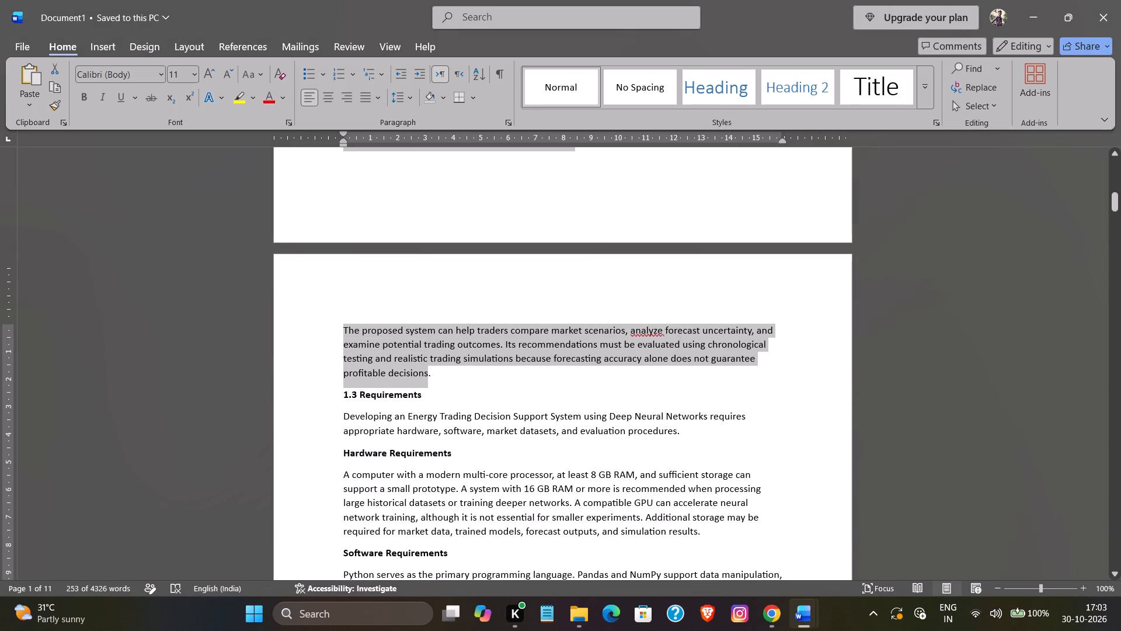
key("ctrl+c")
In PHANI DL CEP.docx, replace the old edge detection text under 1.2 Introduction with the copied energy trading introduction.
left_click(756, 611)
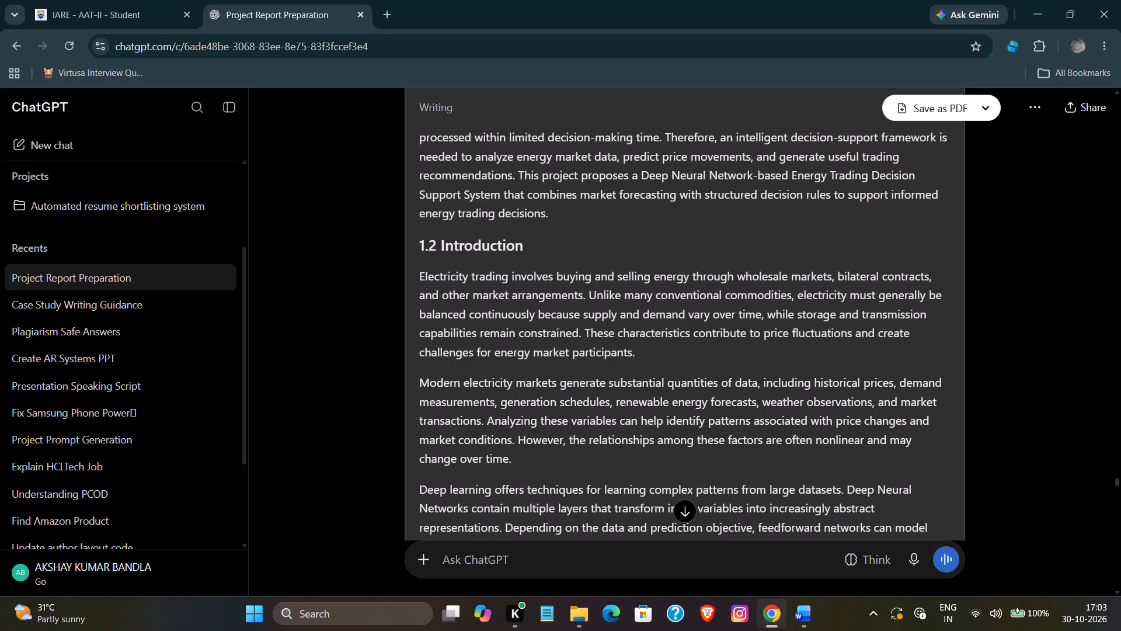
left_click(798, 609)
left_click(723, 552)
scroll(413, 353, "down", 3)
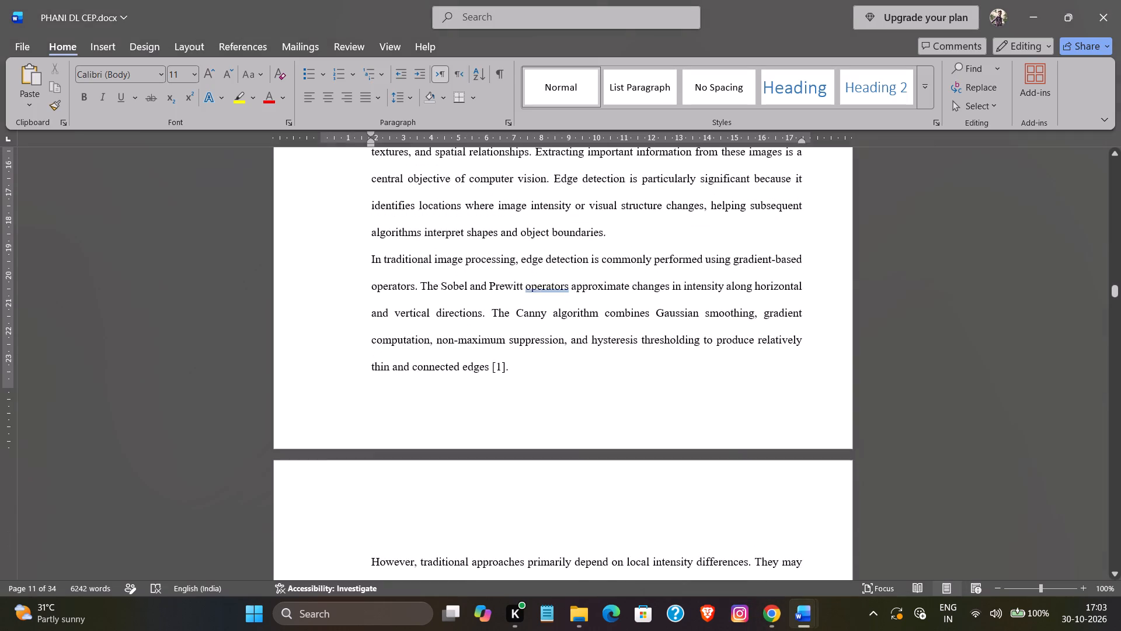
scroll(416, 313, "up", 4)
left_click_drag(369, 265, 478, 315)
scroll(466, 306, "down", 15)
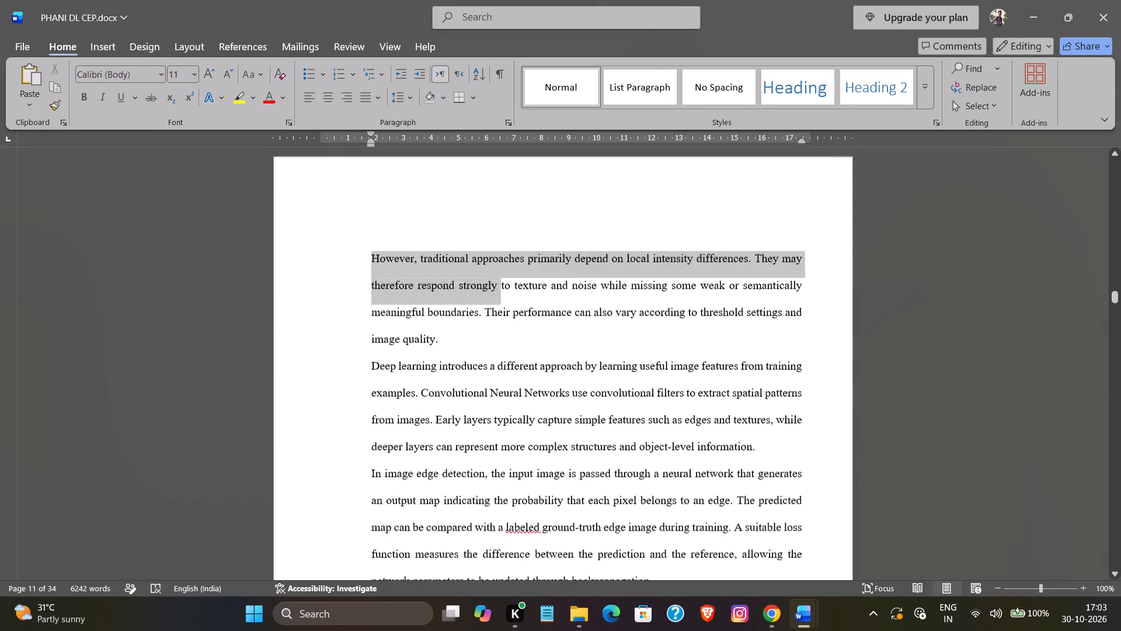
scroll(478, 315, "down", 13)
left_click_drag(478, 315, 433, 360)
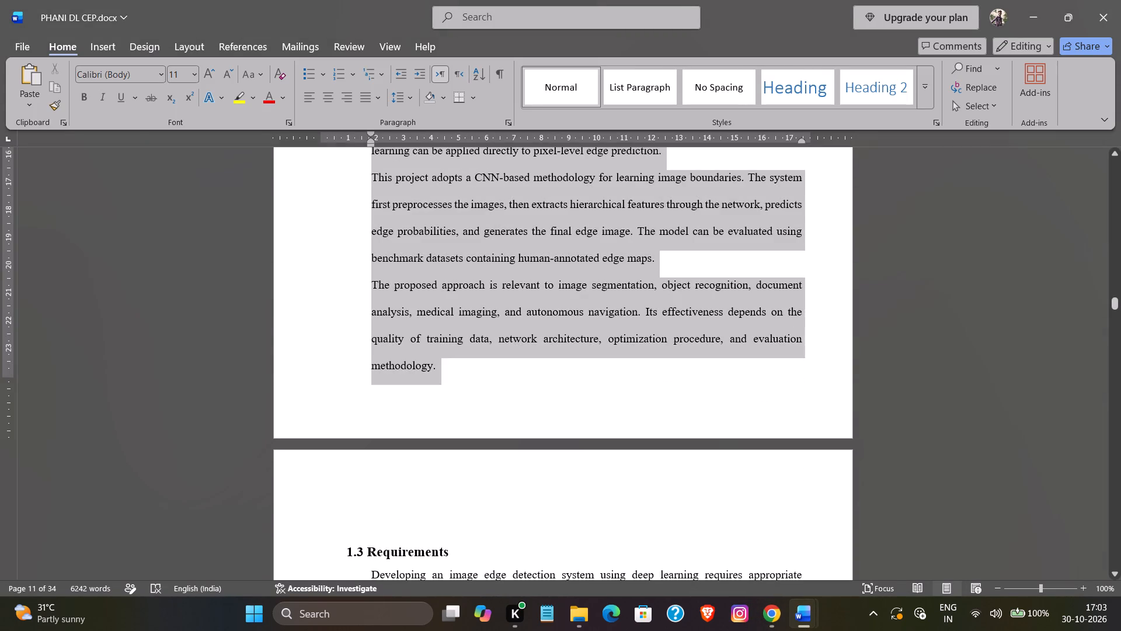
left_click_drag(433, 360, 430, 366)
key("ctrl+v")
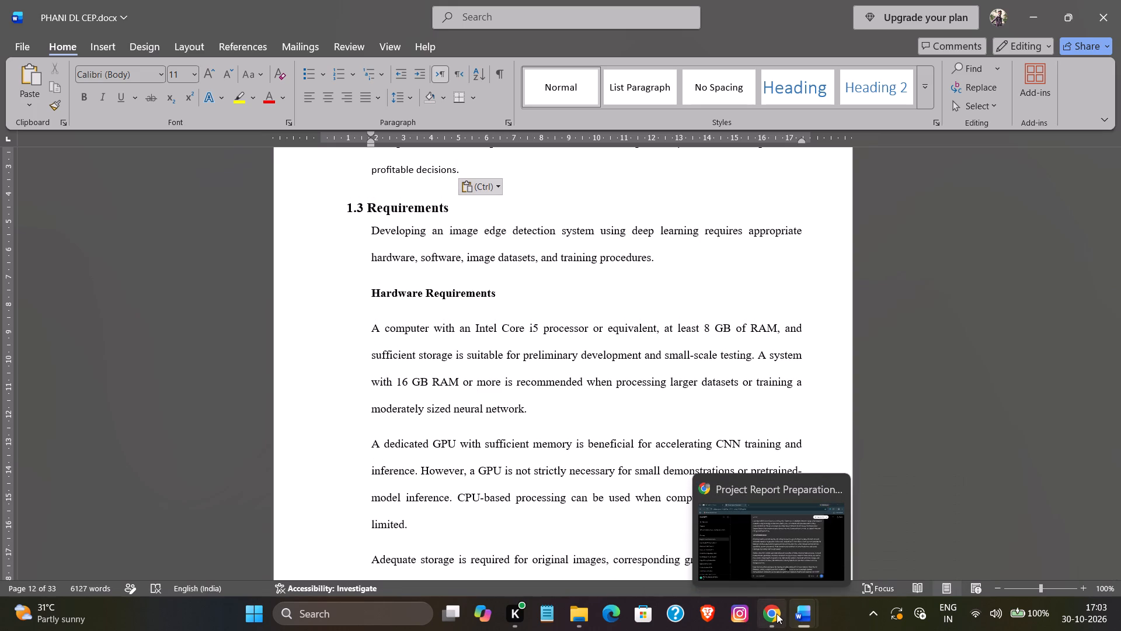
Copy the 1.3 Requirements body text from Document1, from the opening sentence through the Data Requirements paragraph.
left_click(904, 518)
scroll(485, 285, "down", 4)
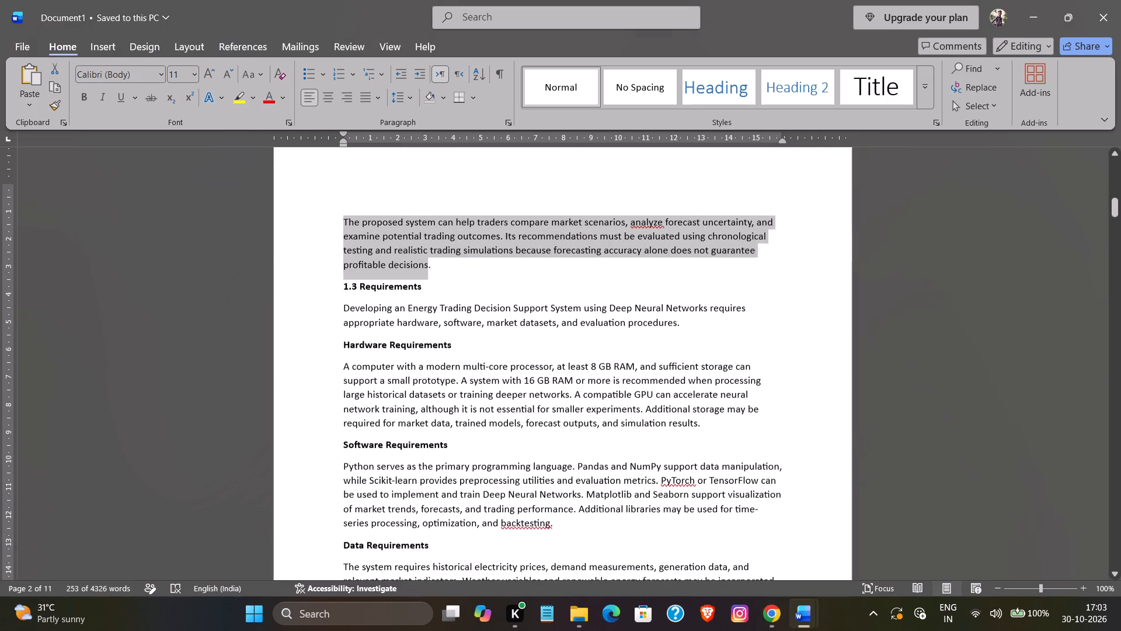
left_click(345, 313)
left_click_drag(340, 278, 435, 300)
scroll(428, 301, "down", 9)
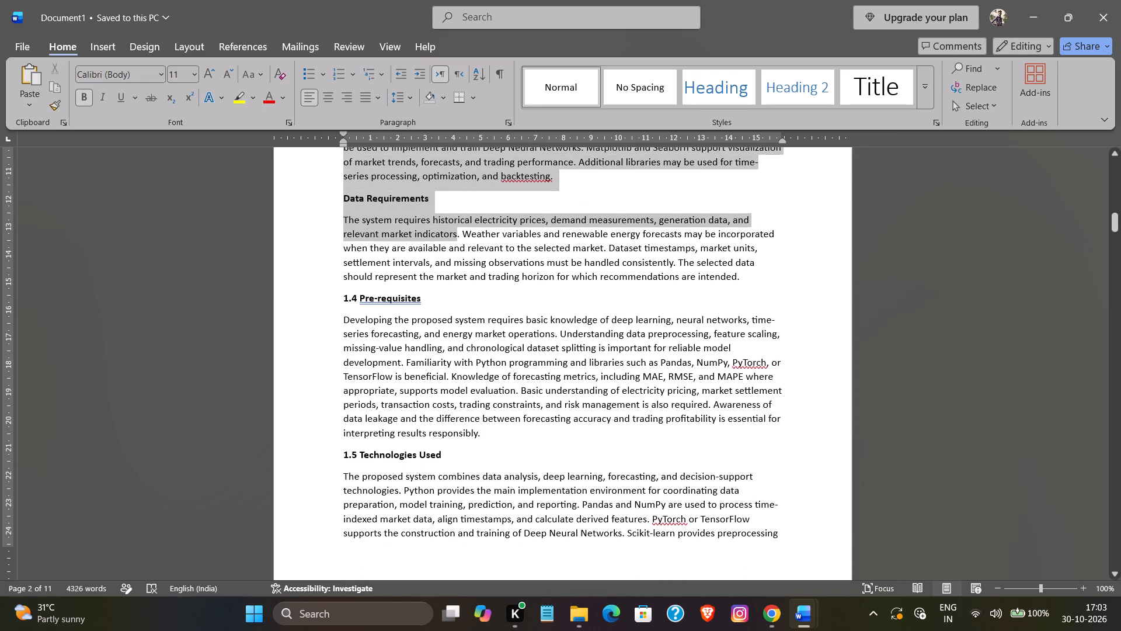
left_click_drag(435, 300, 734, 273)
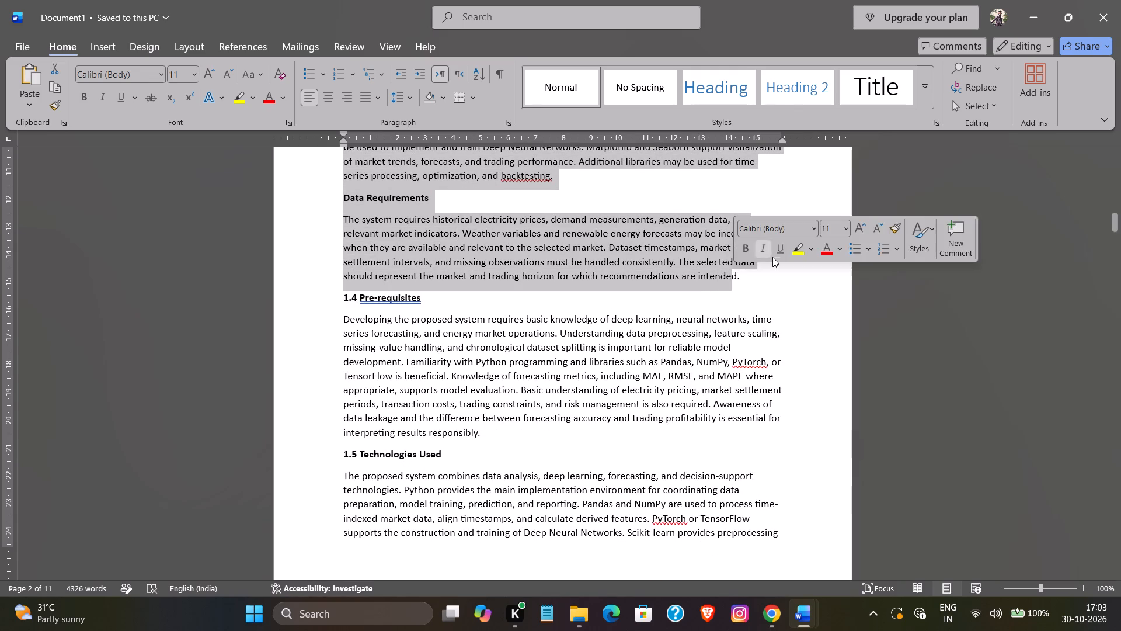
key("shift+Right")
key("ctrl+c")
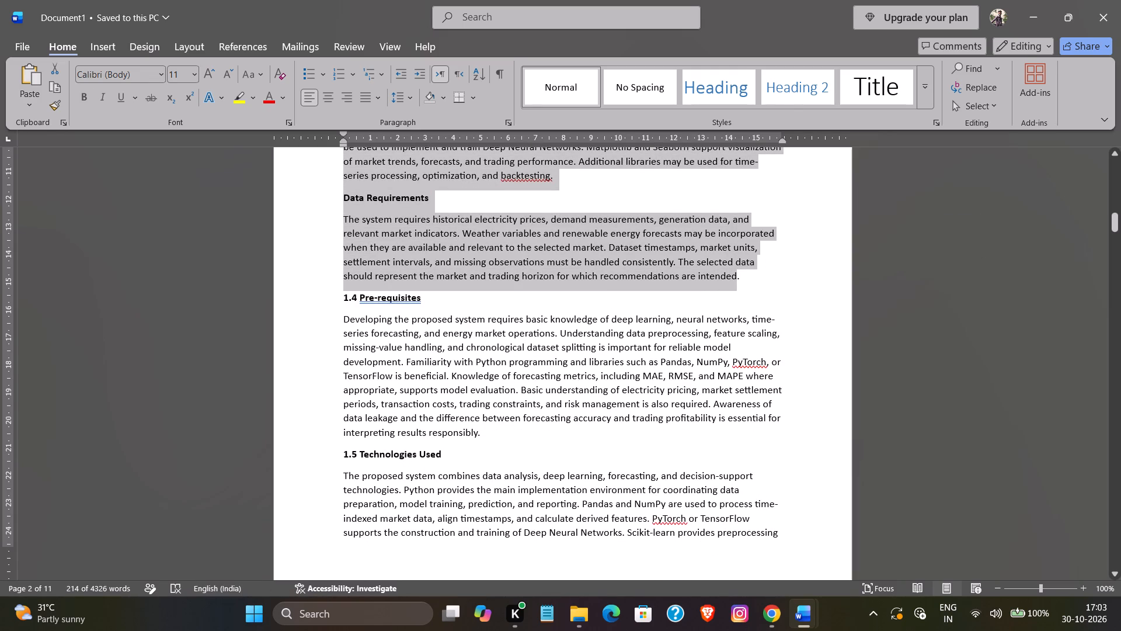
In PHANI DL CEP.docx, replace the old text under 1.3 Requirements with the copied requirements and remove the stray leftover "s" at the end.
left_click(805, 615)
left_click(720, 527)
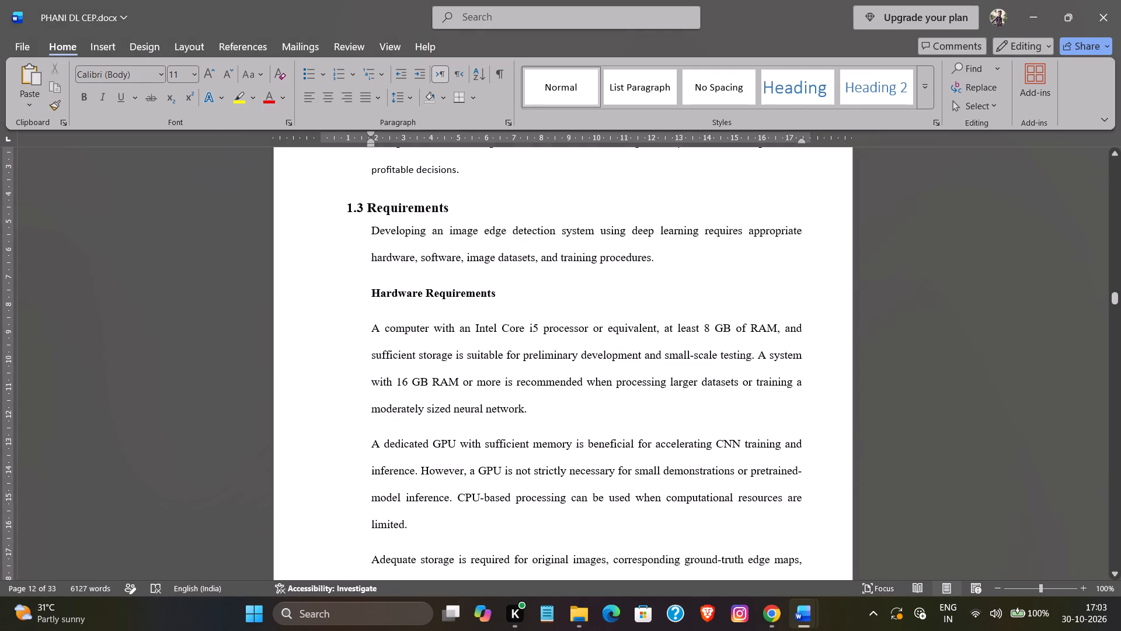
left_click_drag(371, 234, 474, 289)
scroll(452, 283, "down", 19)
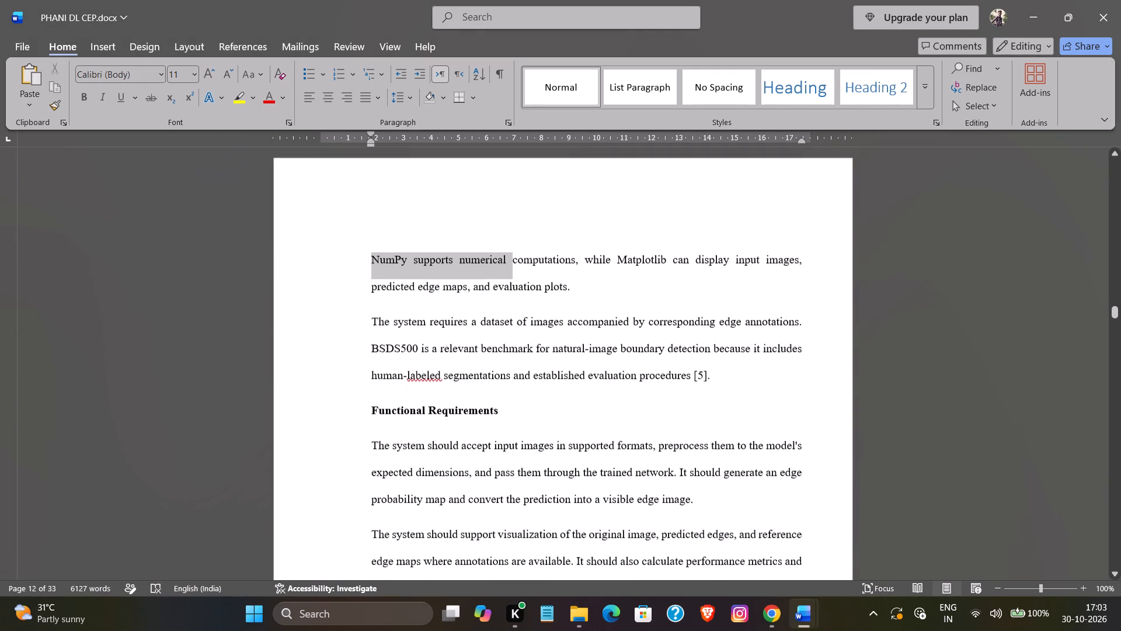
left_click_drag(474, 289, 585, 290)
scroll(632, 322, "down", 16)
scroll(587, 309, "up", 3)
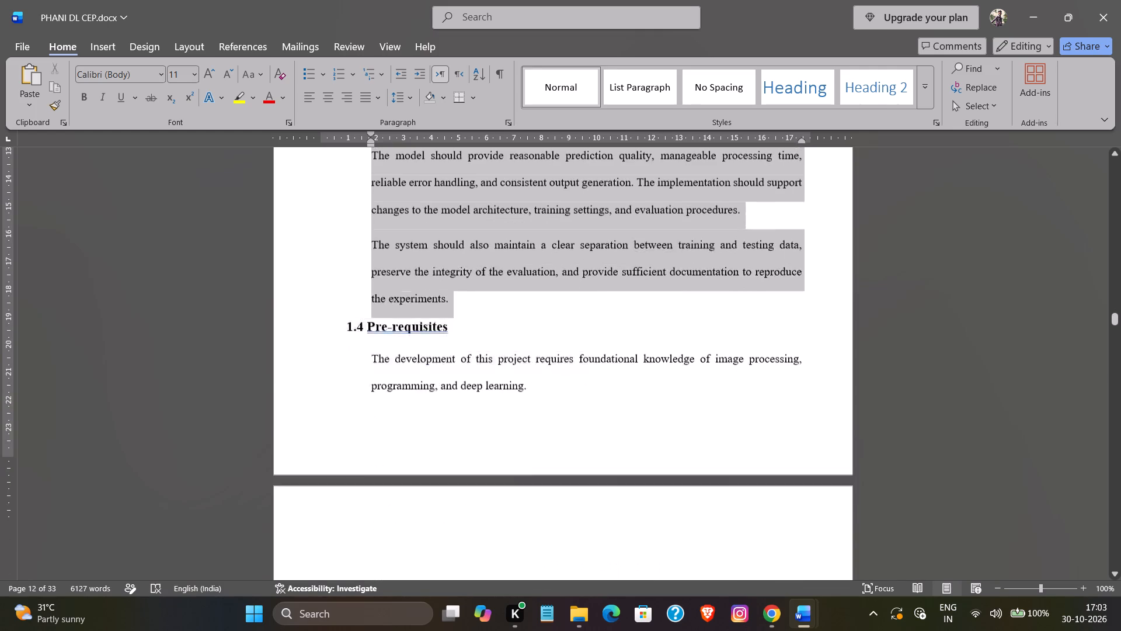
left_click_drag(585, 290, 442, 339)
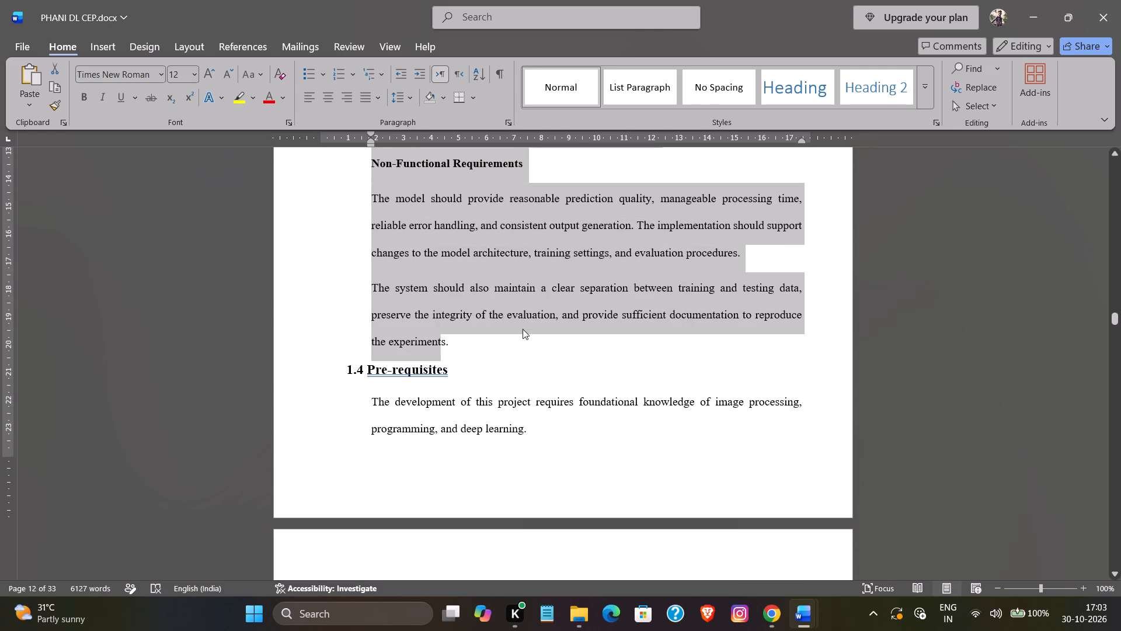
key("ctrl+v")
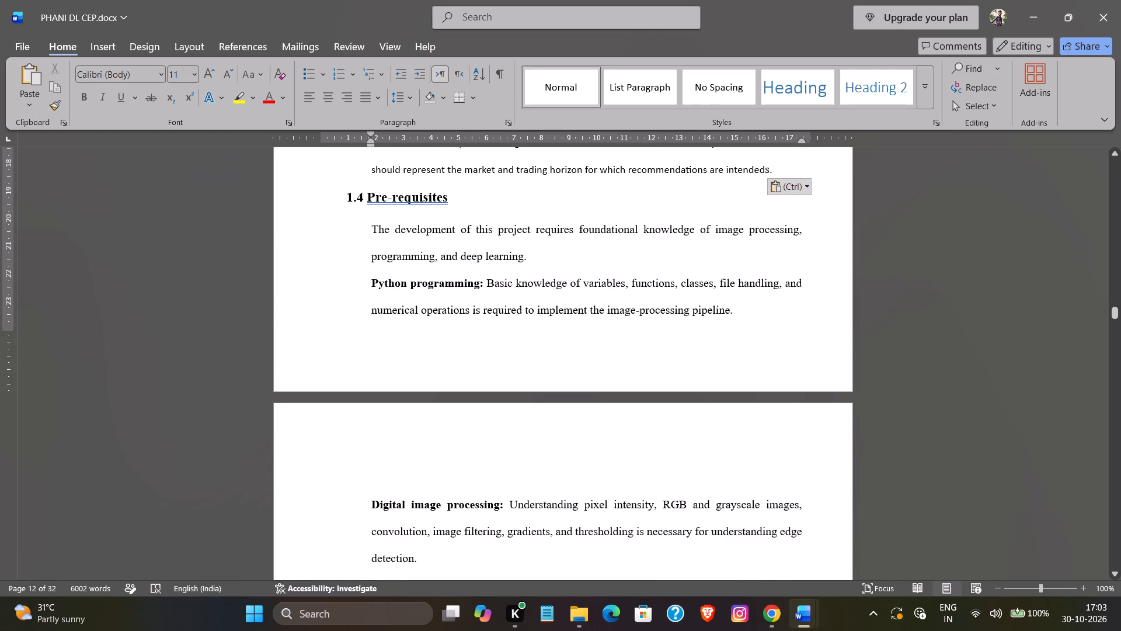
key("Delete")
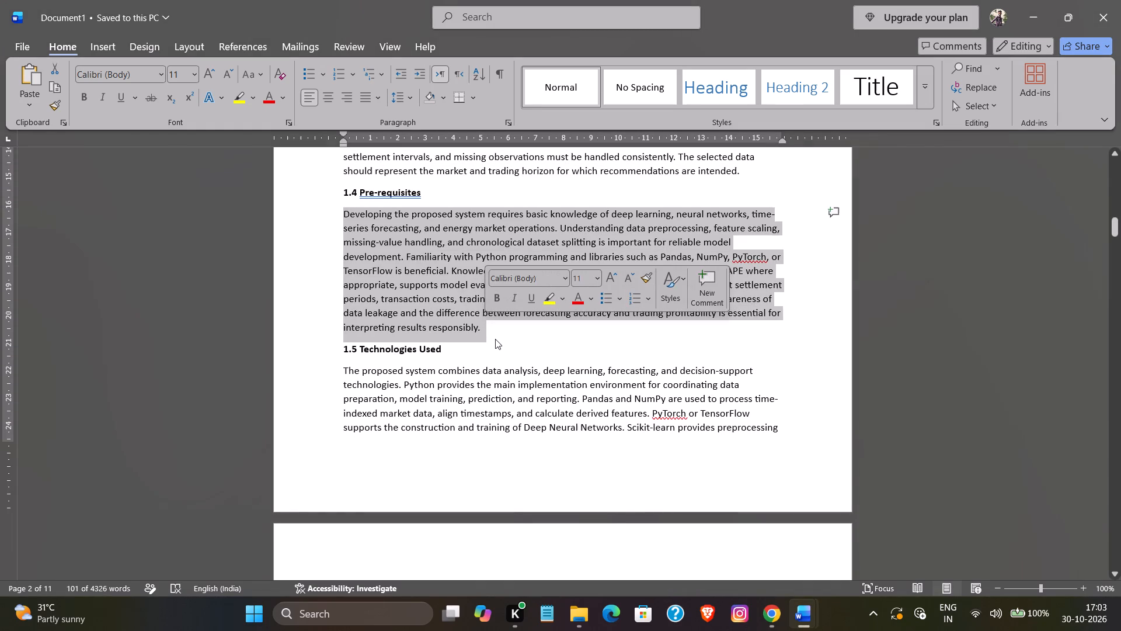
key("shift+Left")
key("shift+Left")
key("ctrl+c")
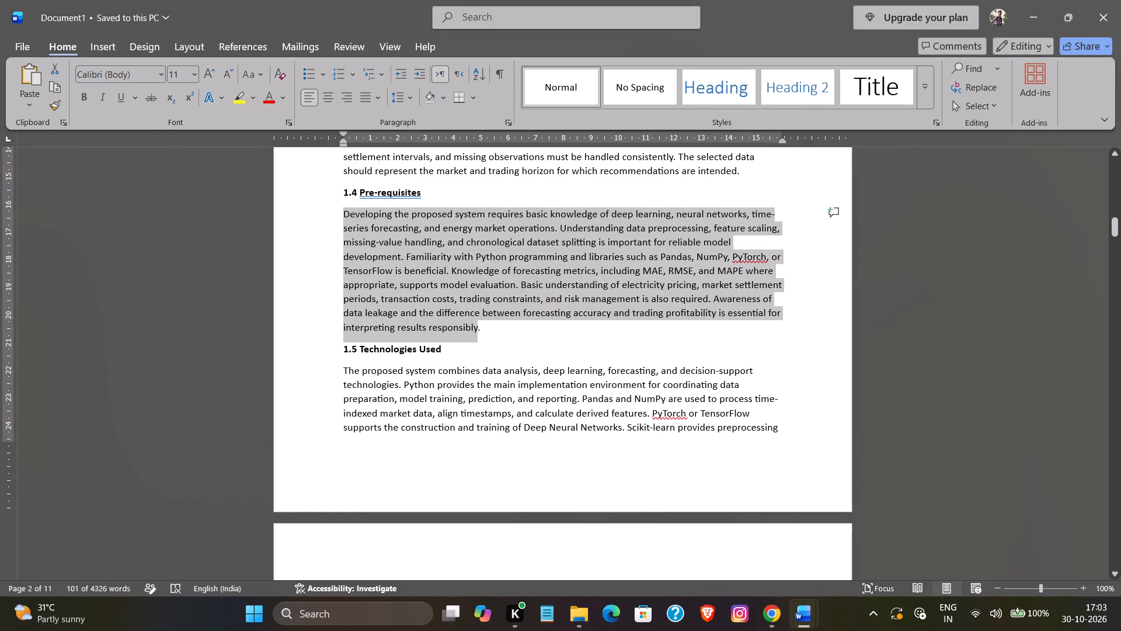
In PHANI DL CEP.docx, replace all the old image-processing text under 1.4 Pre-requisites with the copied prerequisites paragraph.
left_click(768, 617)
left_click(806, 603)
left_click(694, 482)
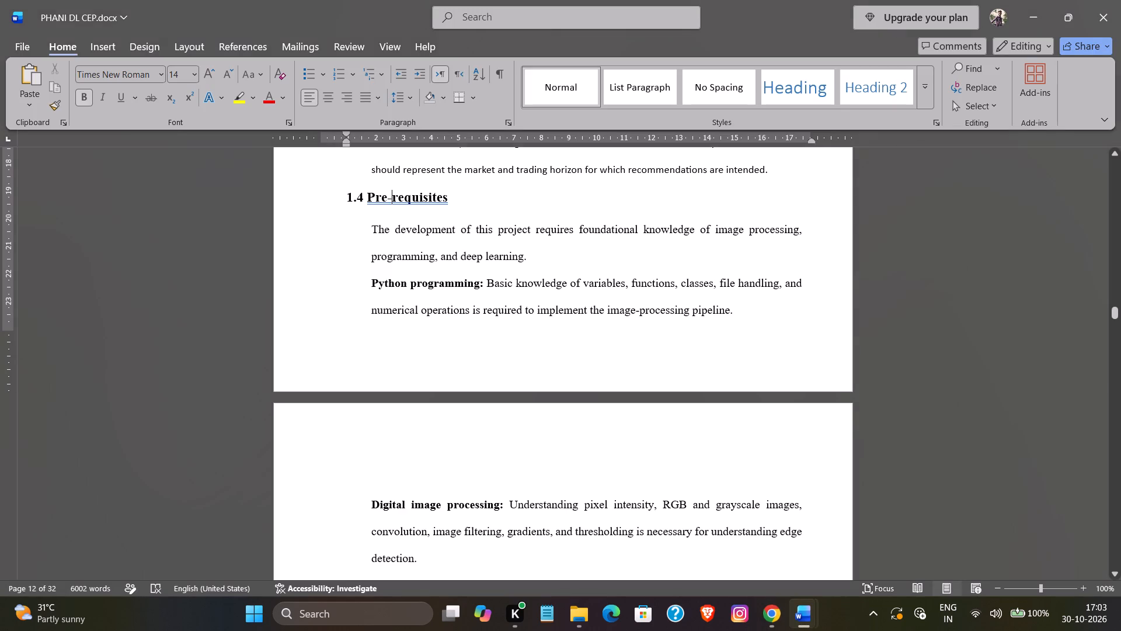
left_click_drag(369, 232, 477, 351)
scroll(447, 321, "down", 17)
left_click_drag(477, 351, 409, 335)
key("ctrl+v")
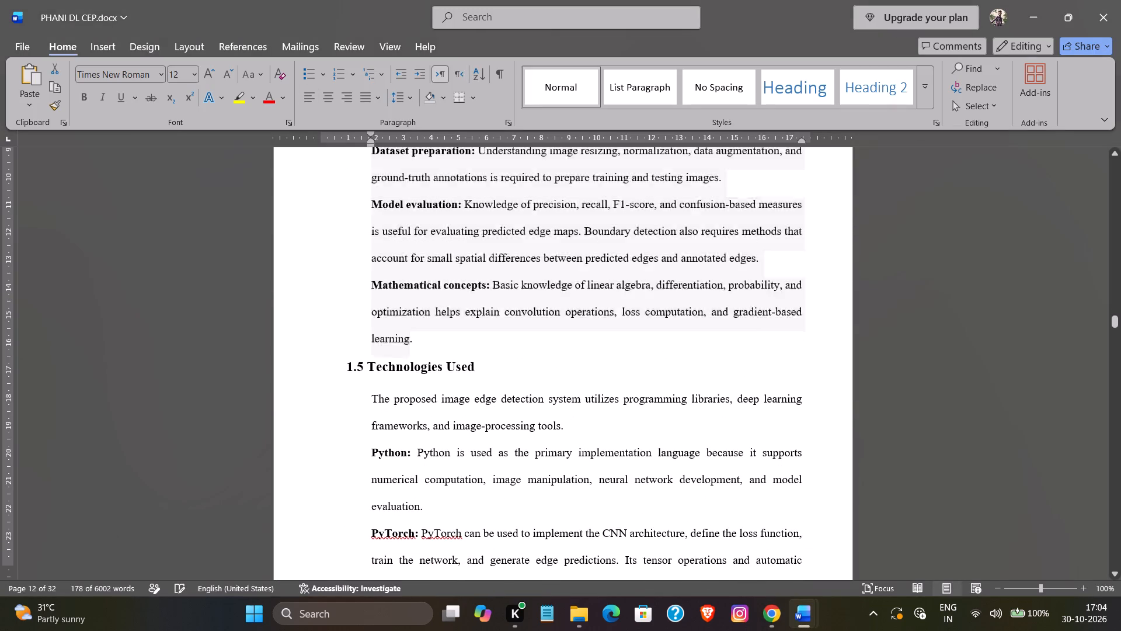
Copy the whole paragraph under 1.5 Technologies Used from Document1, stopping before the Chapter 2 heading.
left_click(798, 626)
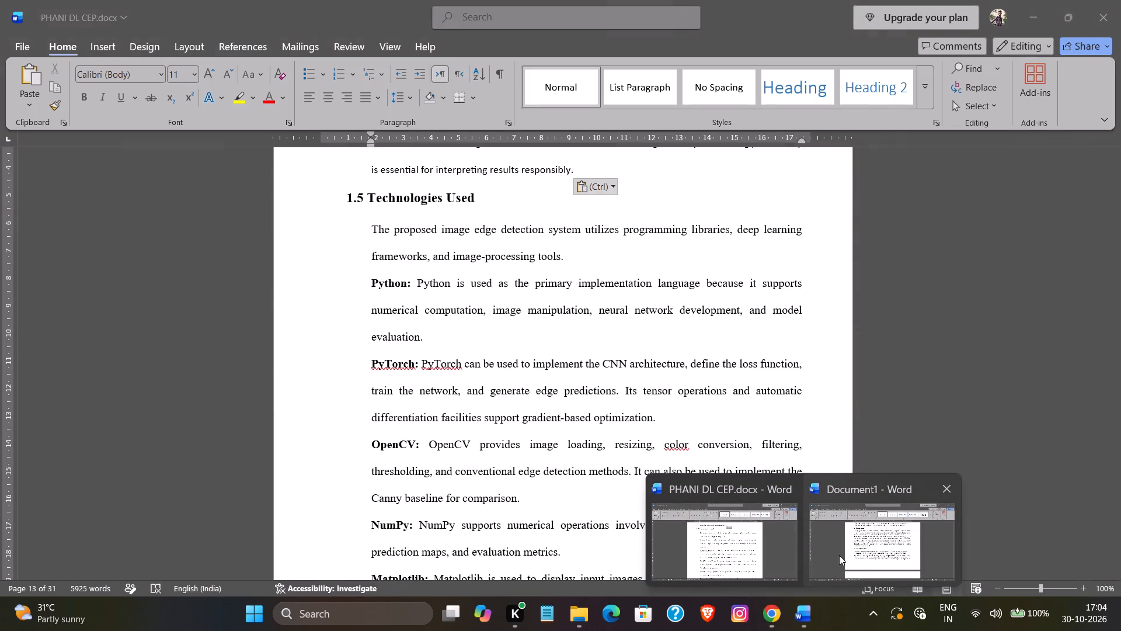
left_click(855, 544)
left_click_drag(332, 371, 525, 424)
scroll(521, 421, "down", 4)
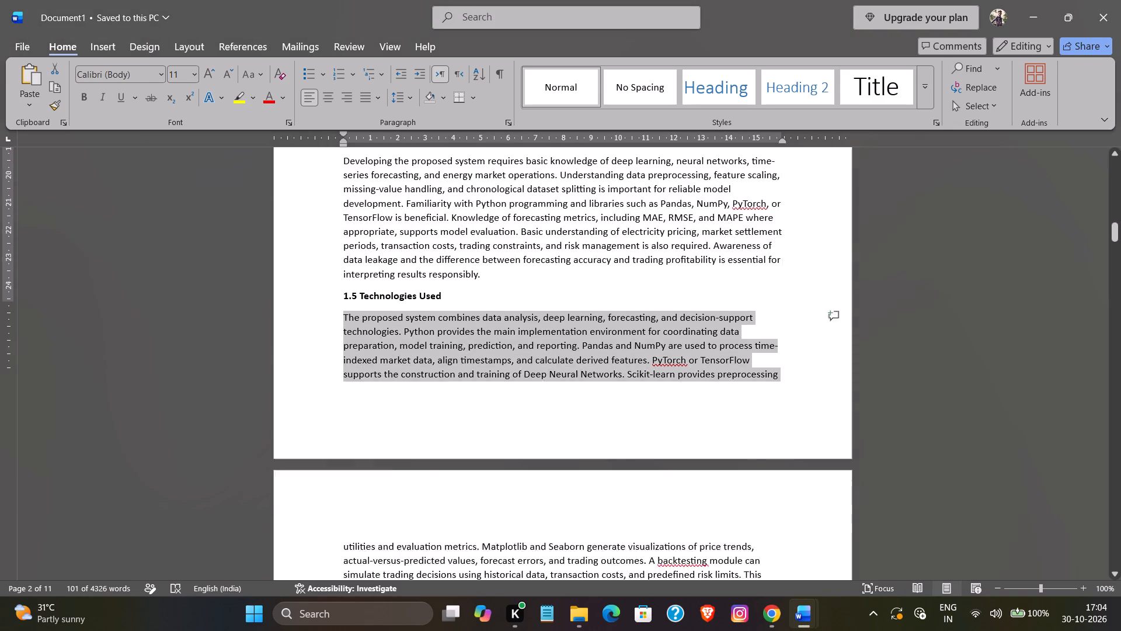
scroll(525, 424, "down", 2)
left_click_drag(525, 424, 780, 427)
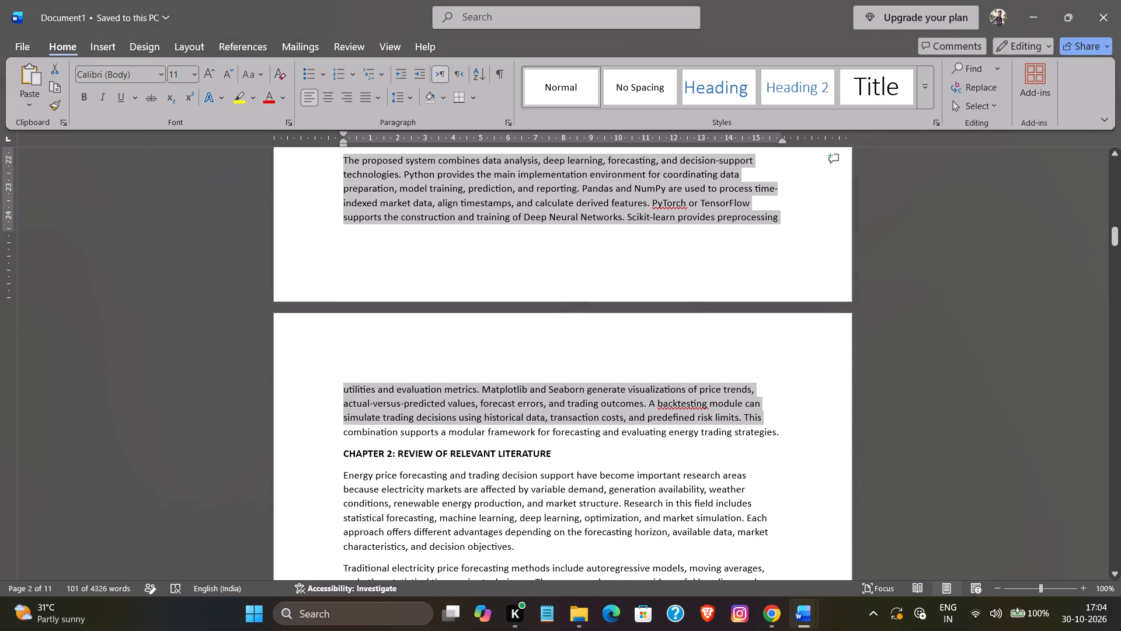
left_click_drag(780, 427, 767, 434)
key("shift+Left")
key("shift+Left")
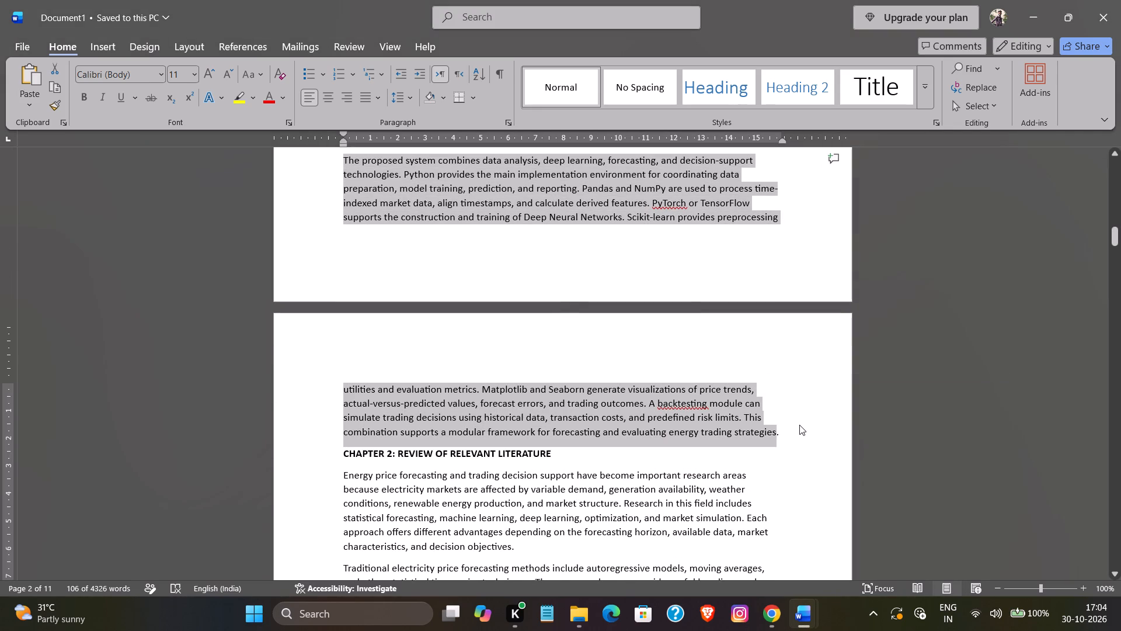
key("ctrl+c")
In PHANI DL CEP.docx, replace the old edge detection text under 1.5 Technologies Used with the copied technologies paragraph.
left_click(805, 619)
left_click(739, 526)
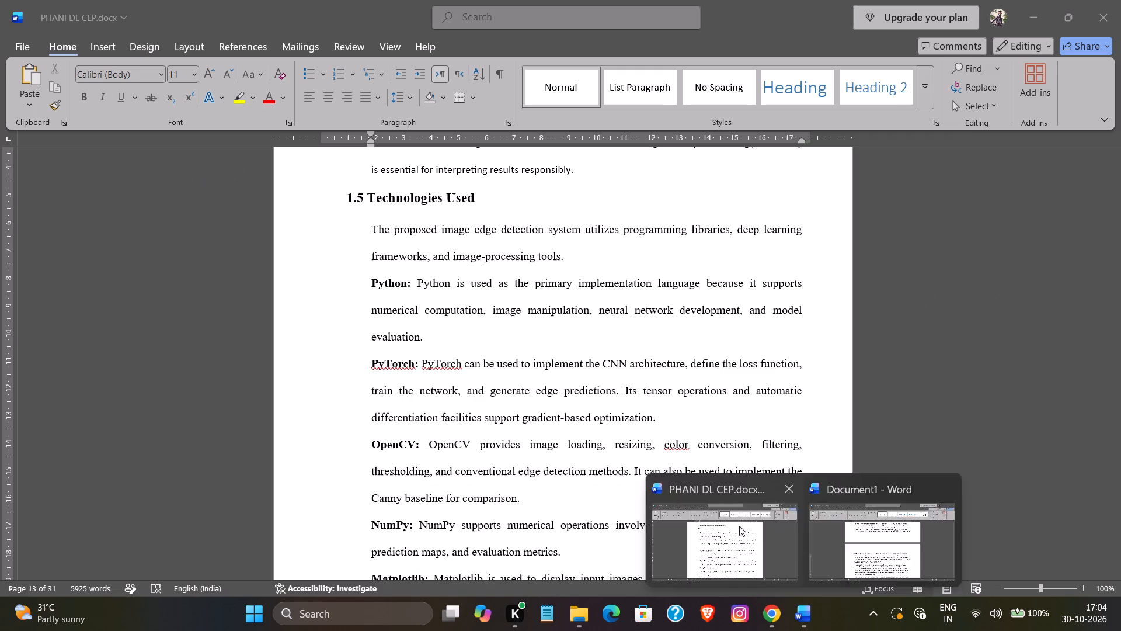
left_click_drag(368, 228, 539, 293)
scroll(530, 280, "down", 8)
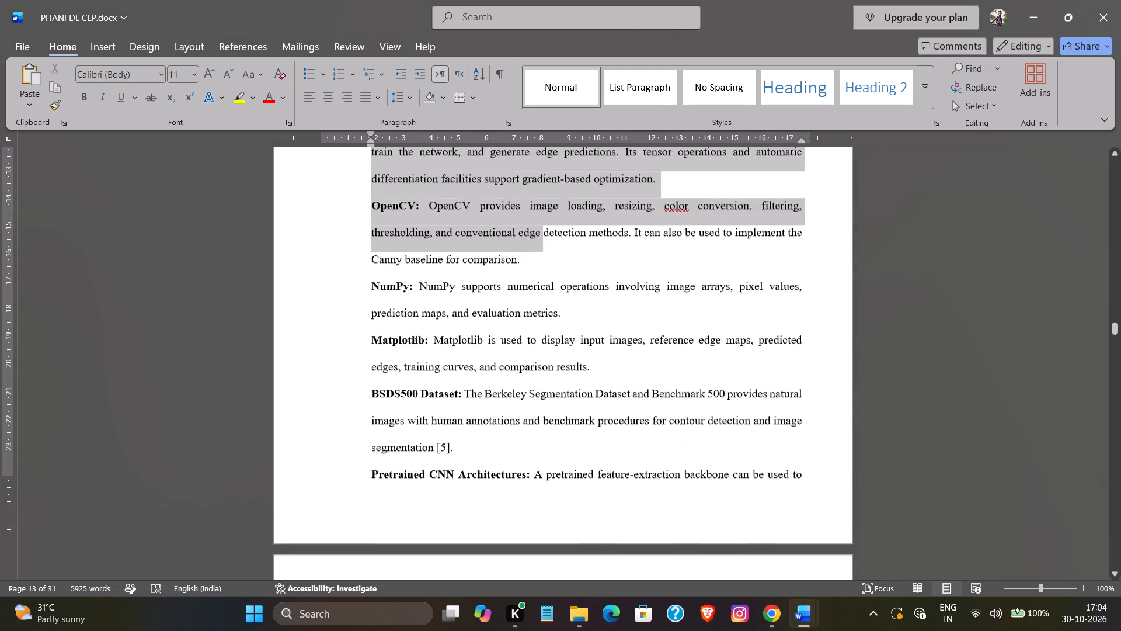
scroll(539, 293, "down", 12)
left_click_drag(539, 293, 512, 325)
key("ctrl+v")
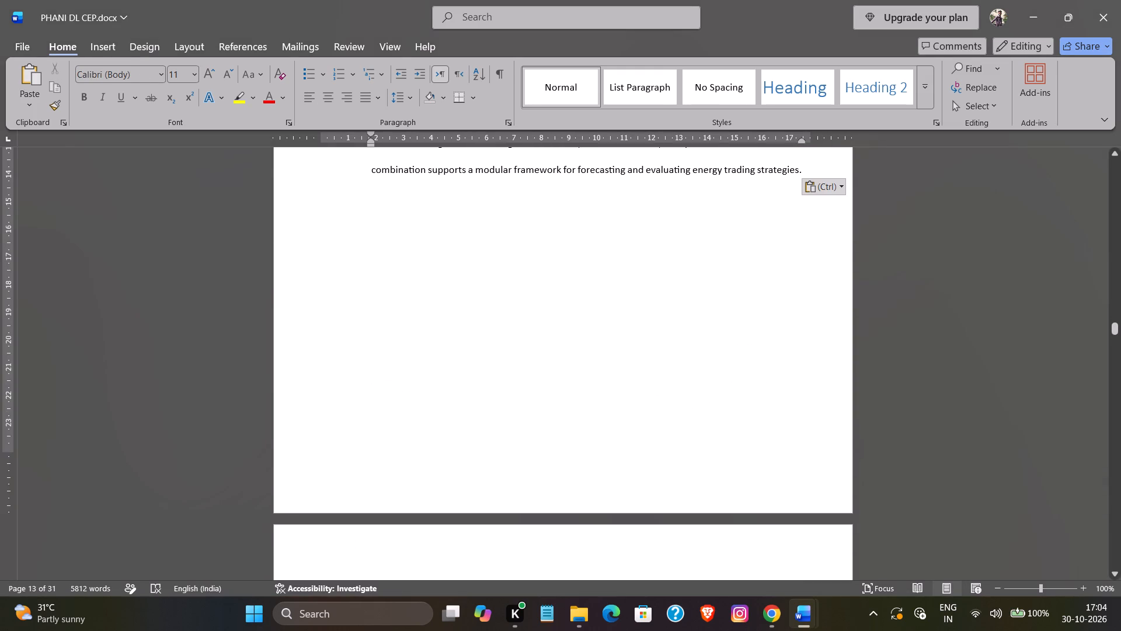
Delete the leftover blank lines between the 1.5 Technologies Used text and the Chapter 2 heading.
scroll(532, 386, "down", 9)
left_click_drag(553, 412, 446, 242)
key("BackSpace")
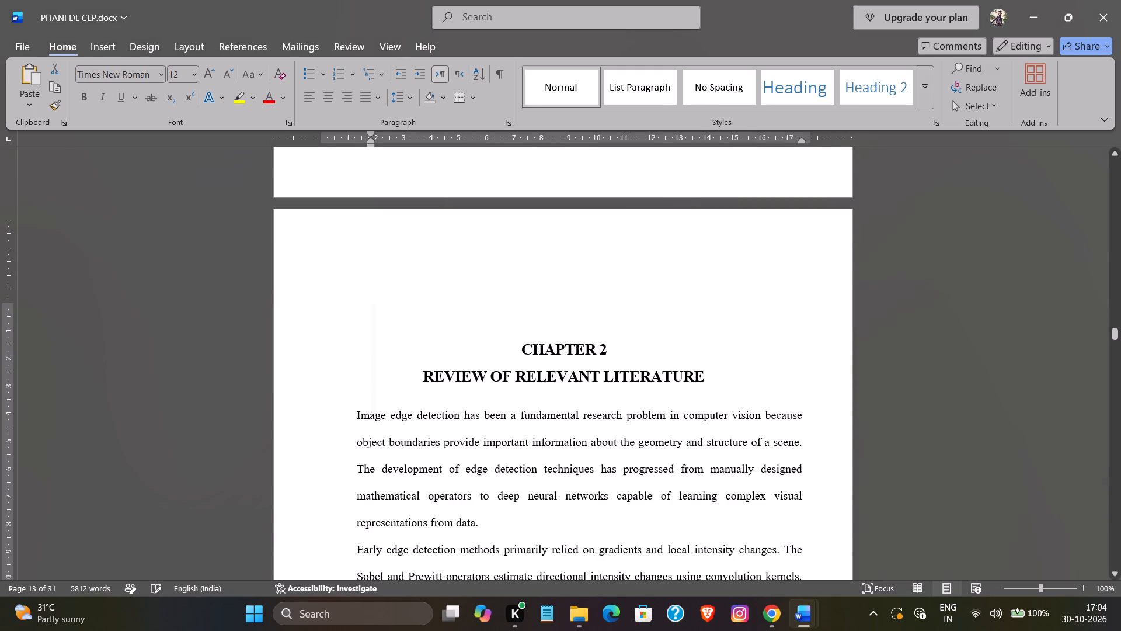
key("Delete")
left_click(494, 269)
scroll(596, 384, "down", 3)
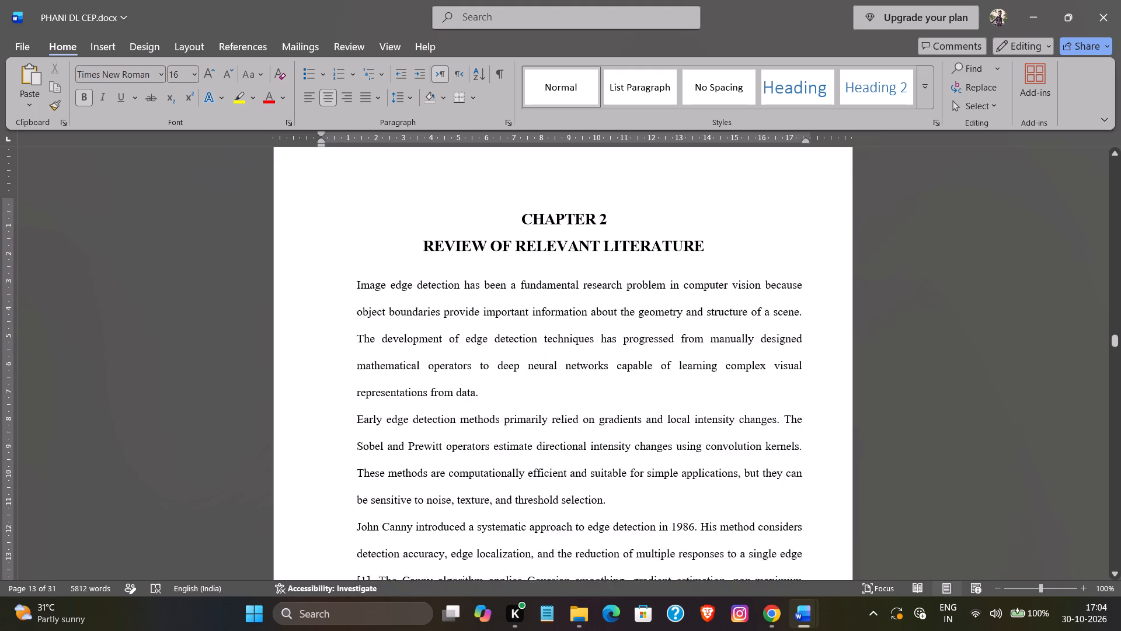
Copy all the Chapter 2 Review of Relevant Literature paragraphs from Document1, leaving out the Chapter 3 heading.
left_click(770, 612)
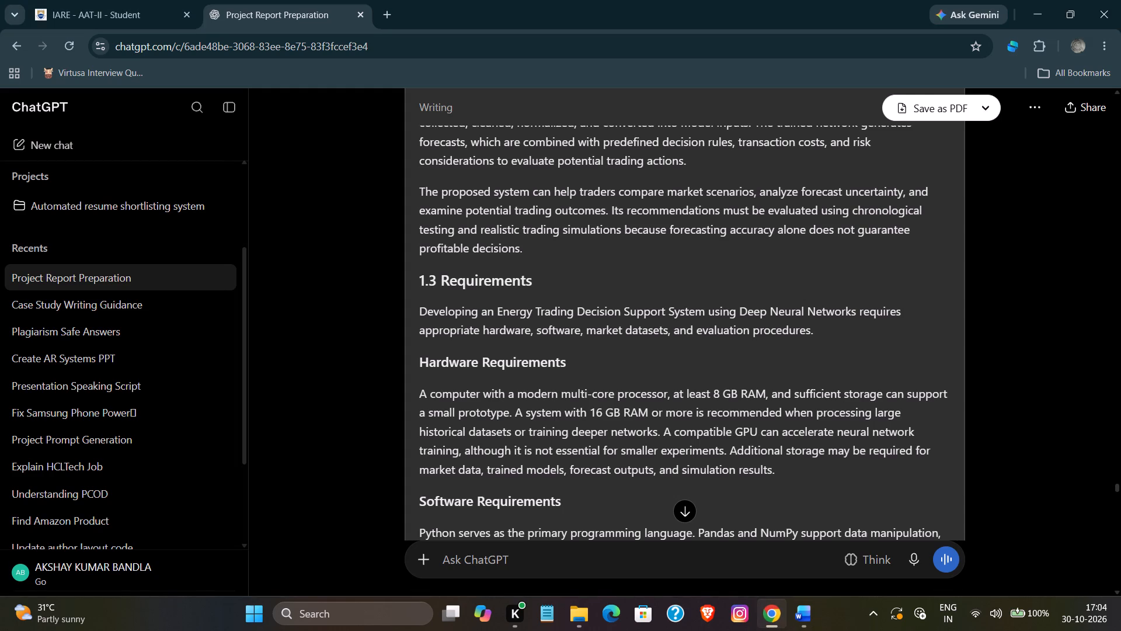
left_click(806, 620)
left_click(844, 536)
scroll(524, 330, "down", 4)
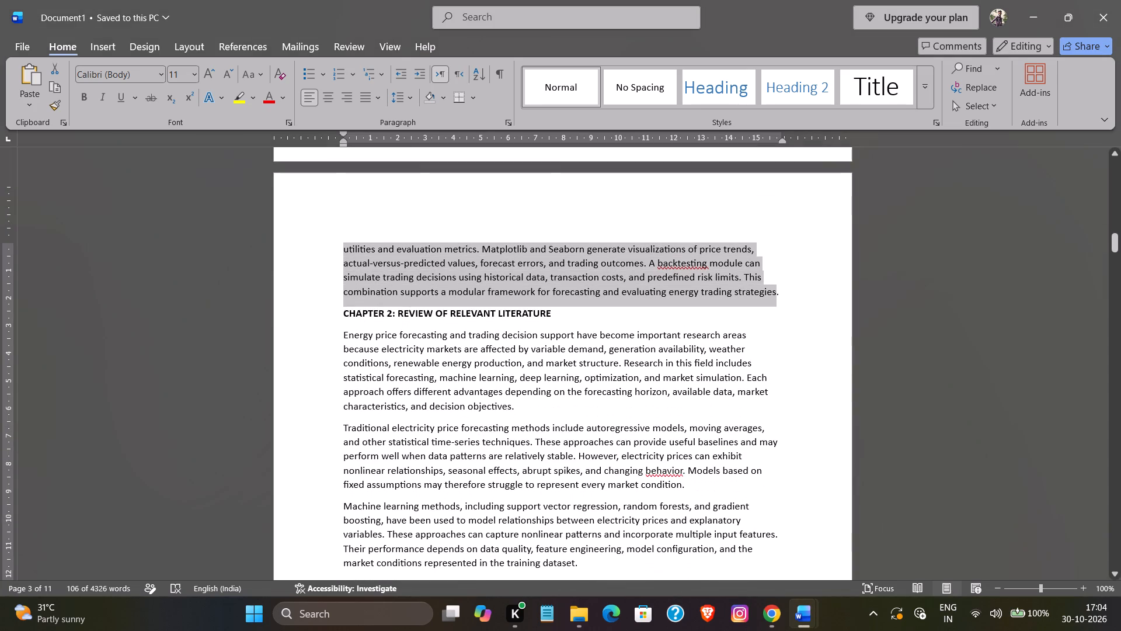
left_click_drag(341, 336, 469, 381)
scroll(463, 379, "down", 5)
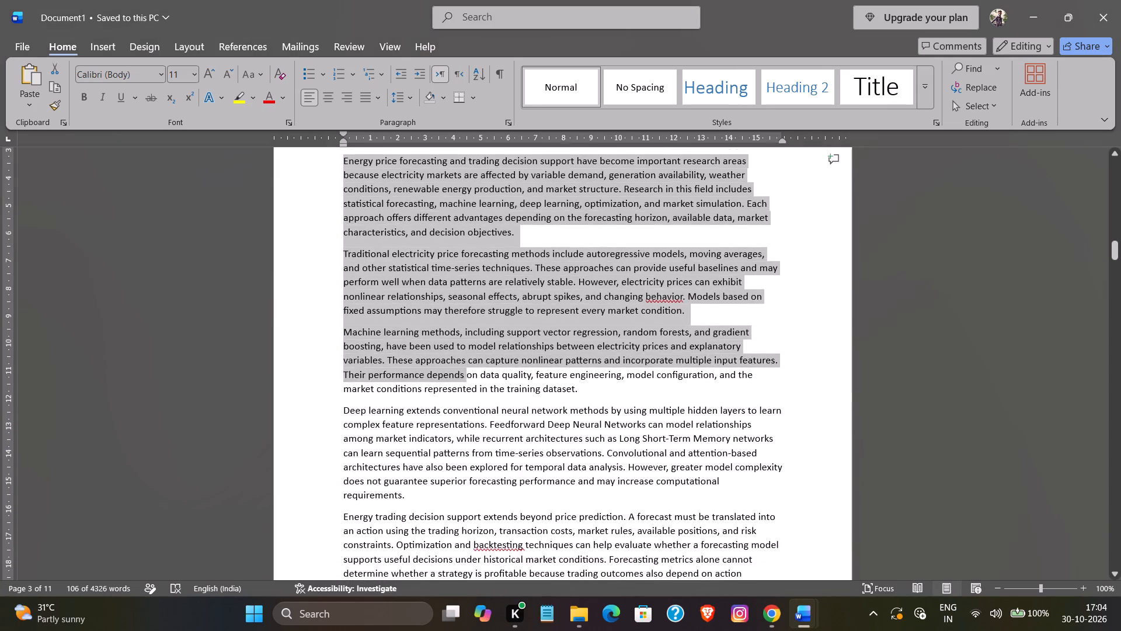
left_click_drag(469, 381, 514, 377)
scroll(533, 369, "down", 16)
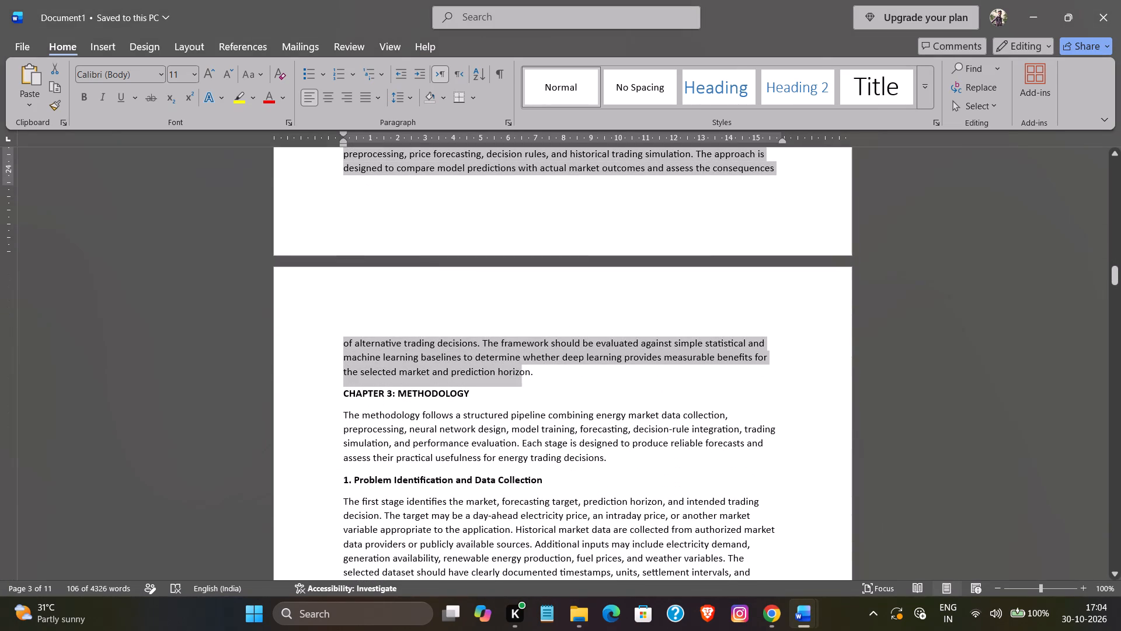
left_click_drag(514, 377, 528, 372)
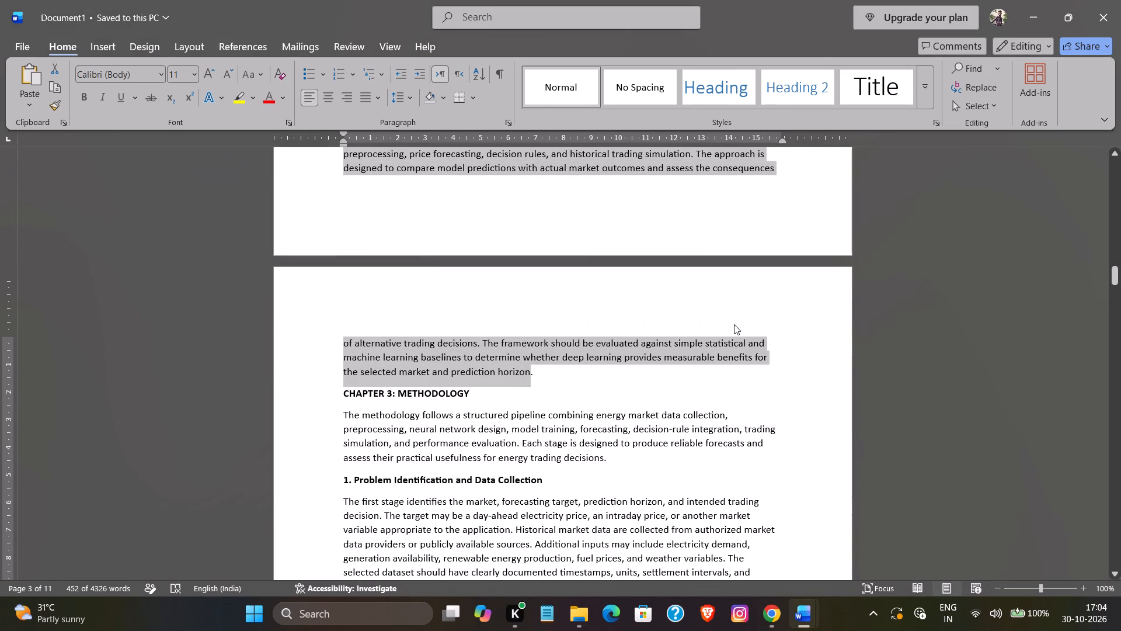
key("ctrl+c")
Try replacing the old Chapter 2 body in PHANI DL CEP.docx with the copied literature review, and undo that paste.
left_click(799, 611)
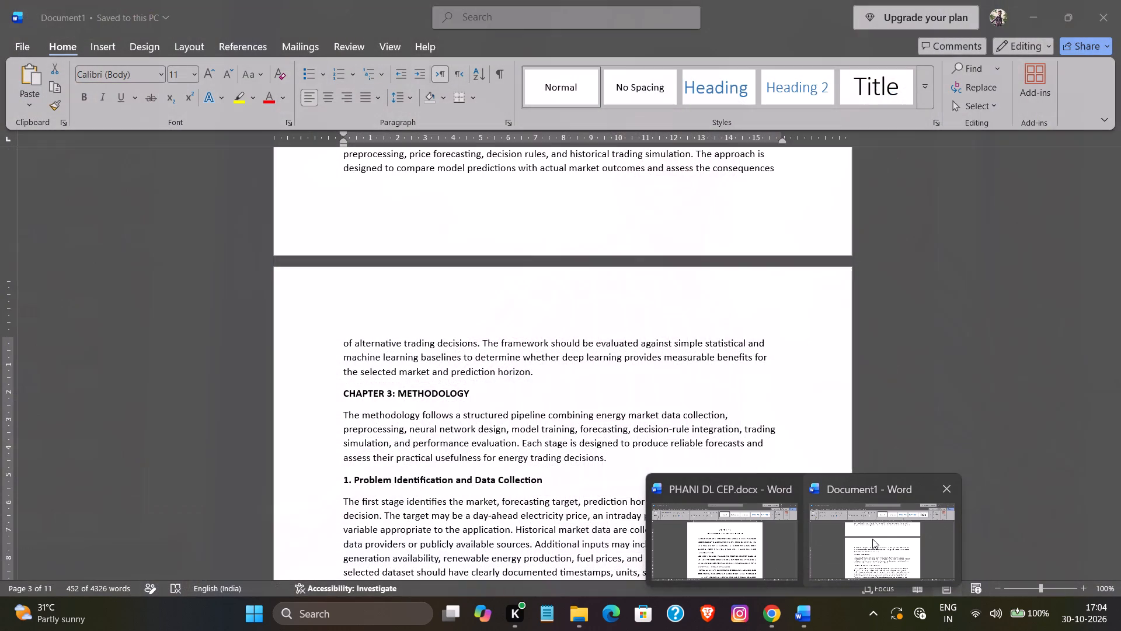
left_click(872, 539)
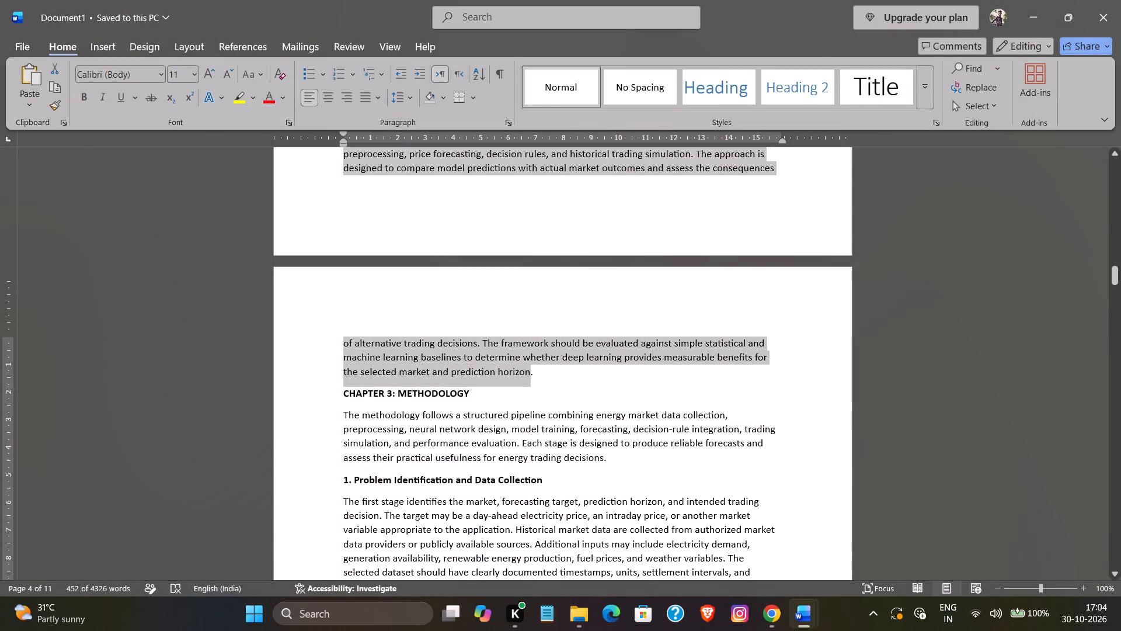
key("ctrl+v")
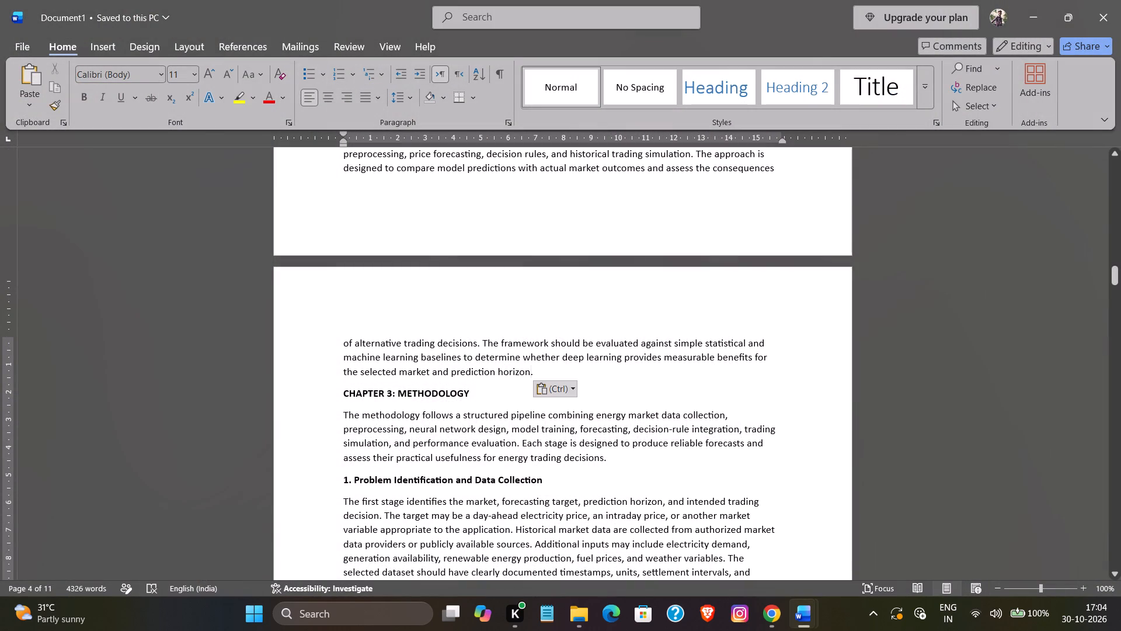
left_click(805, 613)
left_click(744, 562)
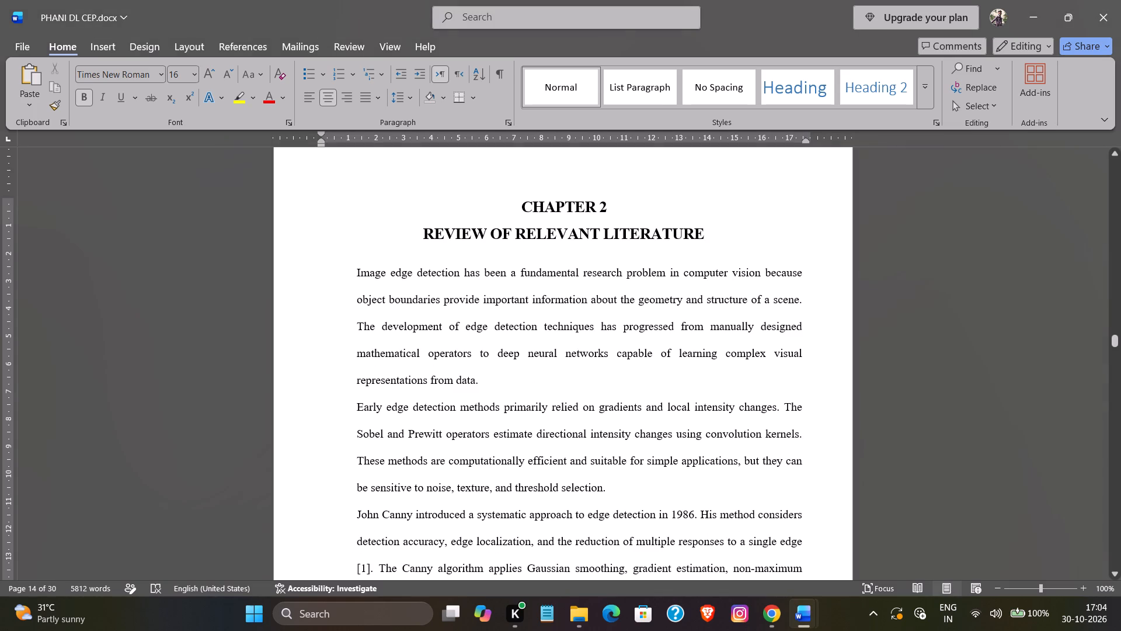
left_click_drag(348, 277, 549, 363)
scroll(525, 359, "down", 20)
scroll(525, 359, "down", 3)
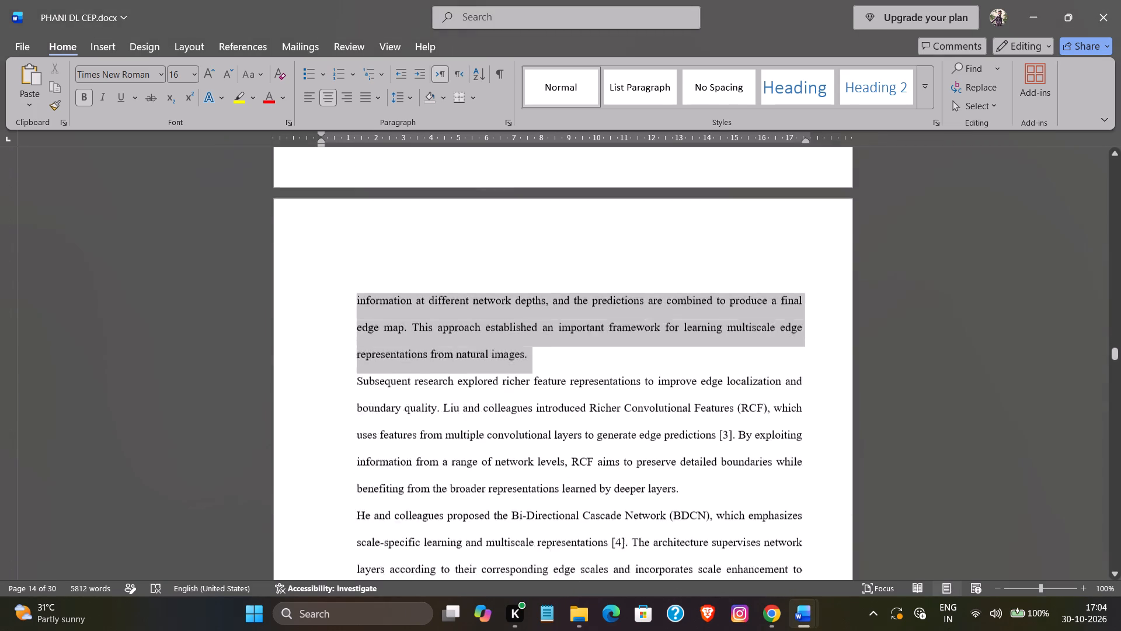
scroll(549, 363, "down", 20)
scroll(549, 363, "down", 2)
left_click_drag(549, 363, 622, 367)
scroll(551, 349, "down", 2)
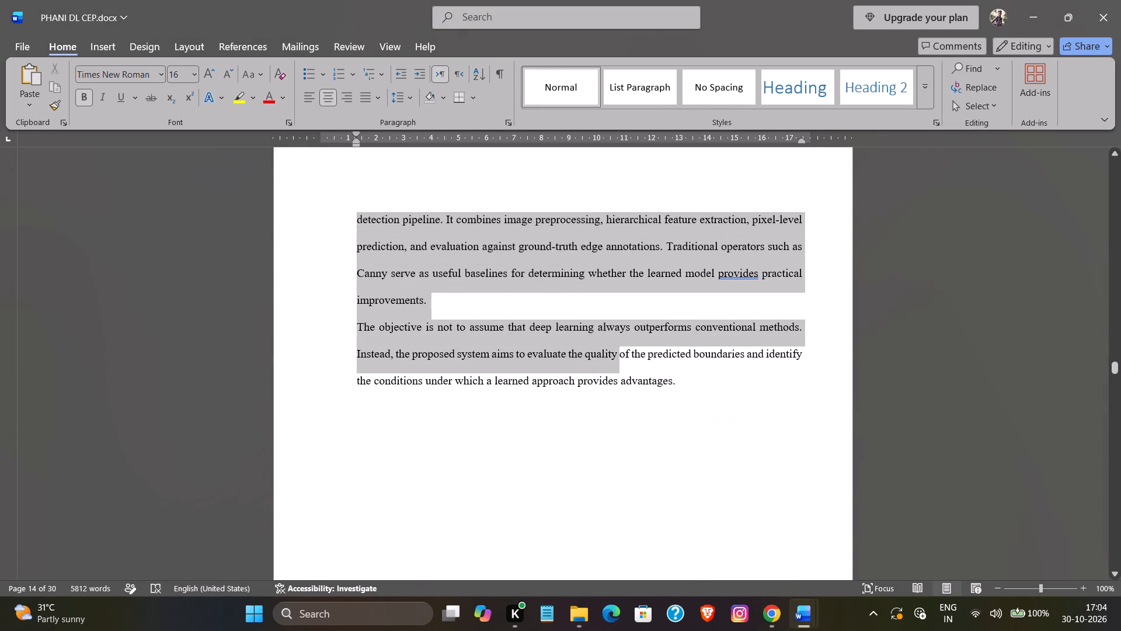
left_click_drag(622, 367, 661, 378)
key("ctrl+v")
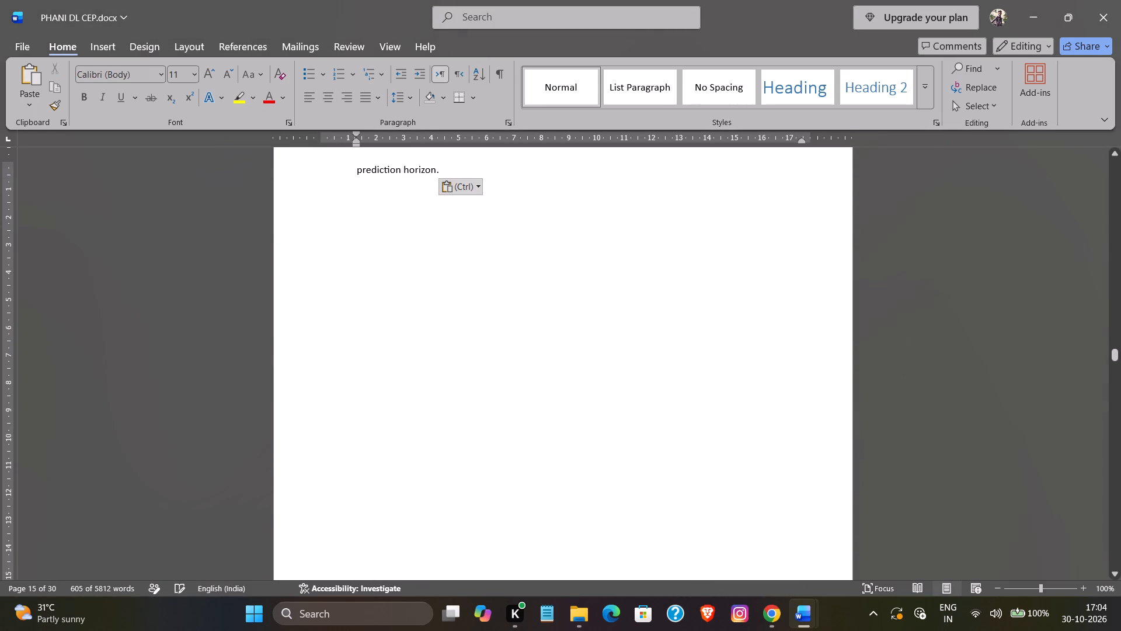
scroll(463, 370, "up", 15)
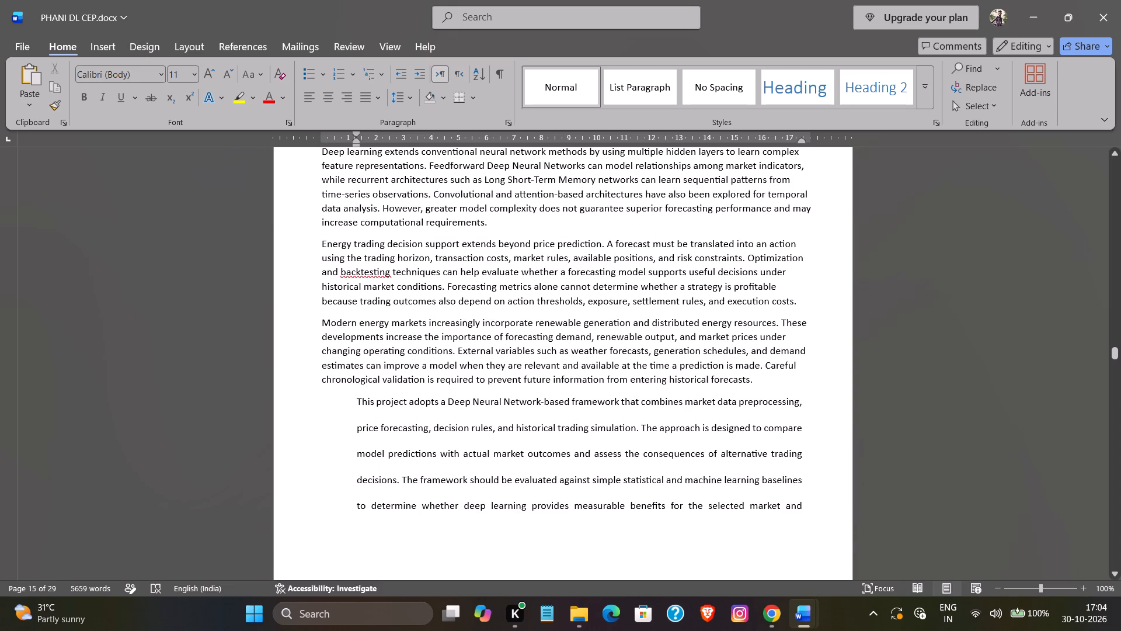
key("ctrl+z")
Insert the copied literature review before the "Early edge detection methods" paragraph in Chapter 2, matching the document's Times New Roman formatting.
scroll(468, 365, "up", 2)
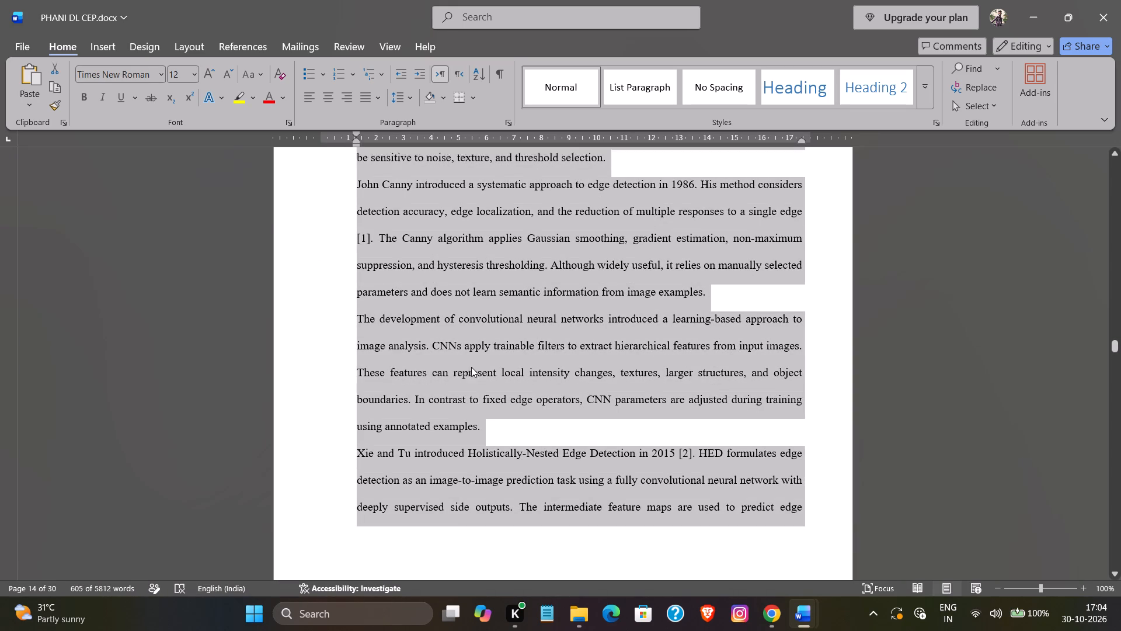
scroll(471, 367, "up", 13)
left_click(380, 505)
scroll(383, 542, "down", 2)
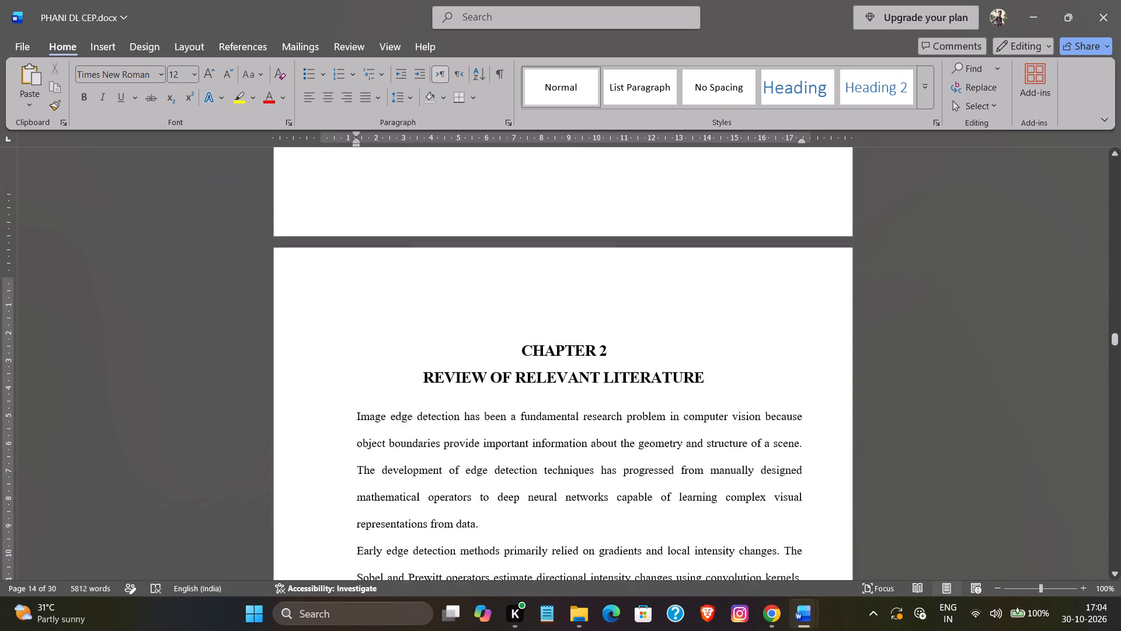
scroll(379, 537, "down", 2)
left_click(357, 450)
key("ctrl+v")
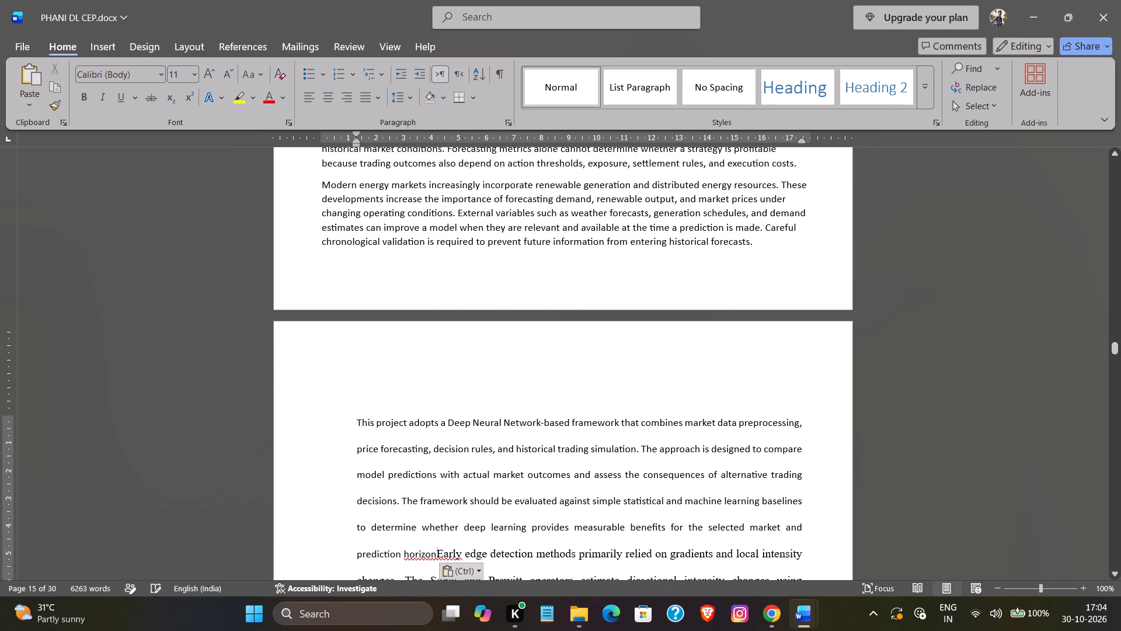
left_click(471, 570)
left_click(527, 521)
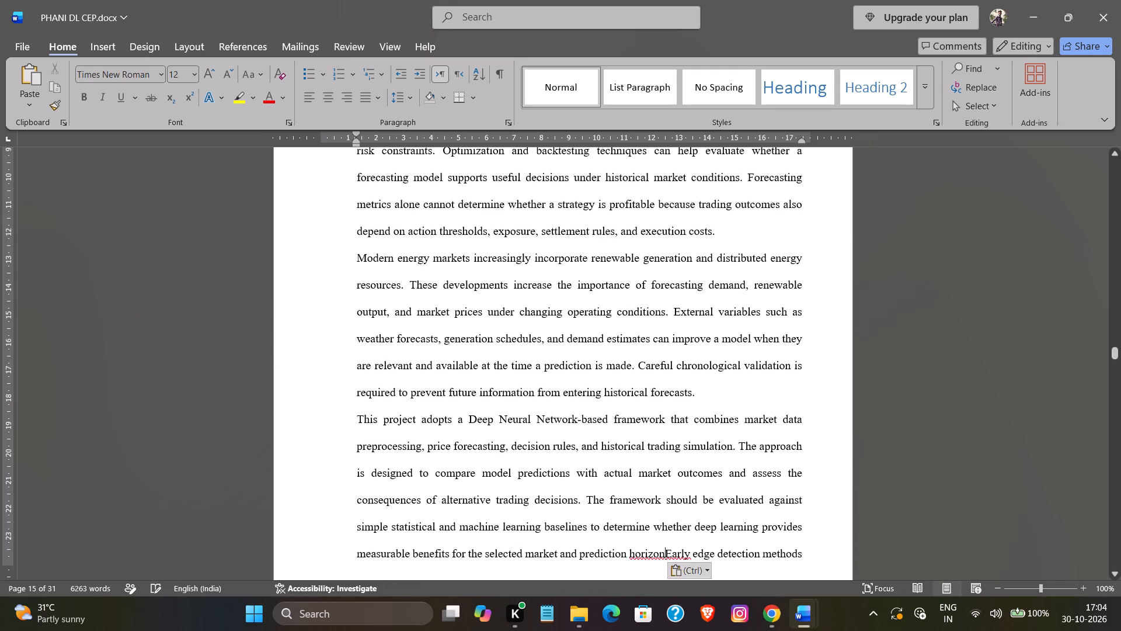
Split the old text off after "prediction horizon" and delete the old Chapter 2 paragraphs from "Early edge detection methods" to the chapter's end.
scroll(418, 427, "down", 6)
key("Return")
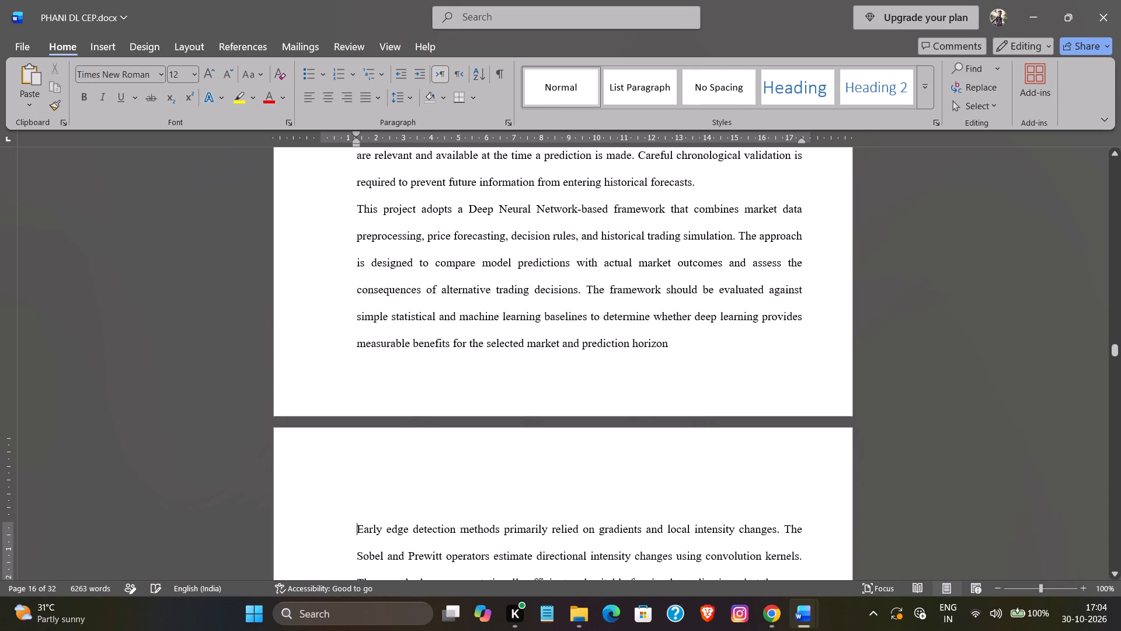
left_click_drag(353, 538, 543, 525)
scroll(523, 571, "down", 4)
scroll(538, 549, "down", 20)
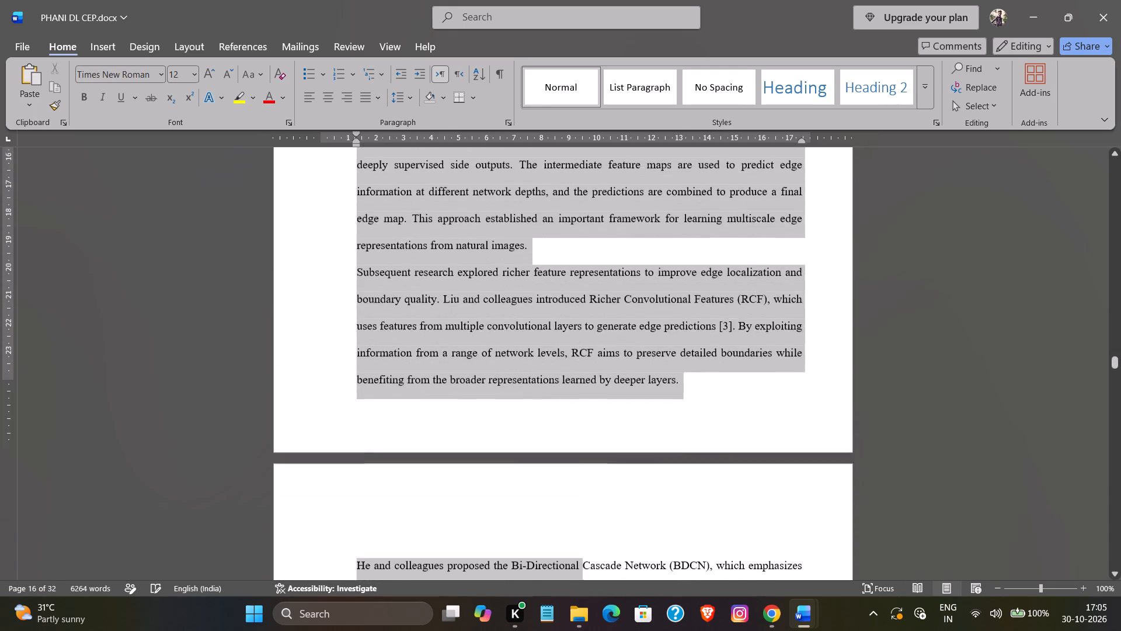
scroll(543, 525, "down", 20)
scroll(543, 525, "down", 6)
left_click_drag(543, 525, 531, 469)
key("BackSpace")
scroll(531, 469, "up", 5)
scroll(537, 493, "down", 4)
scroll(518, 491, "up", 8)
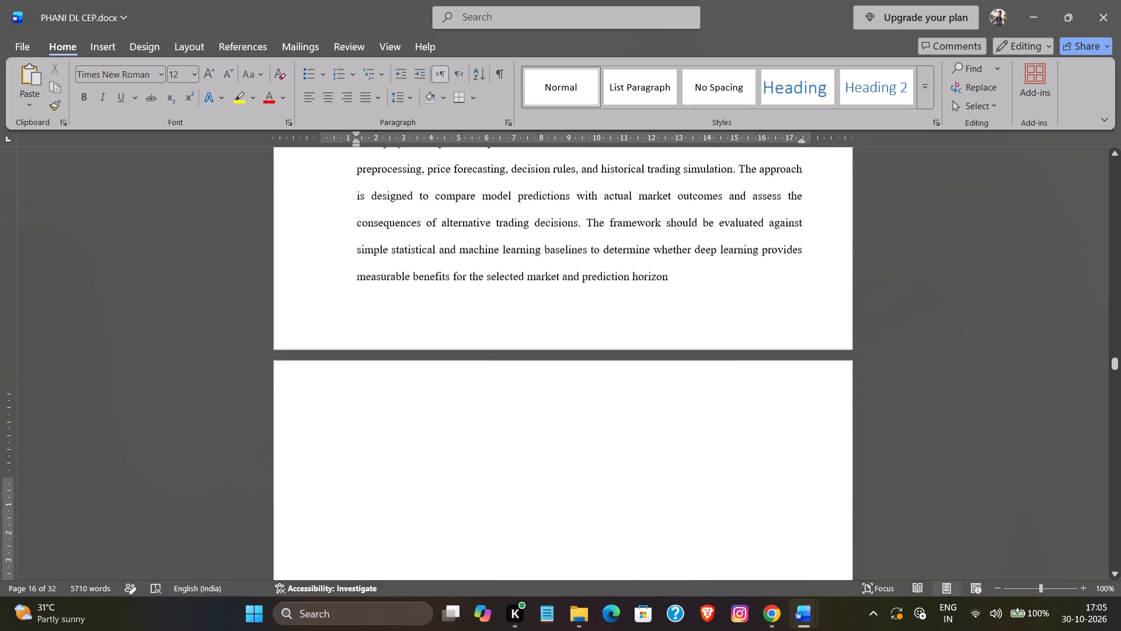
Delete the old opening paragraph of Chapter 2 that begins "Image edge detection has been a fundamental research problem".
scroll(514, 478, "up", 20)
scroll(514, 478, "up", 20)
scroll(514, 478, "up", 3)
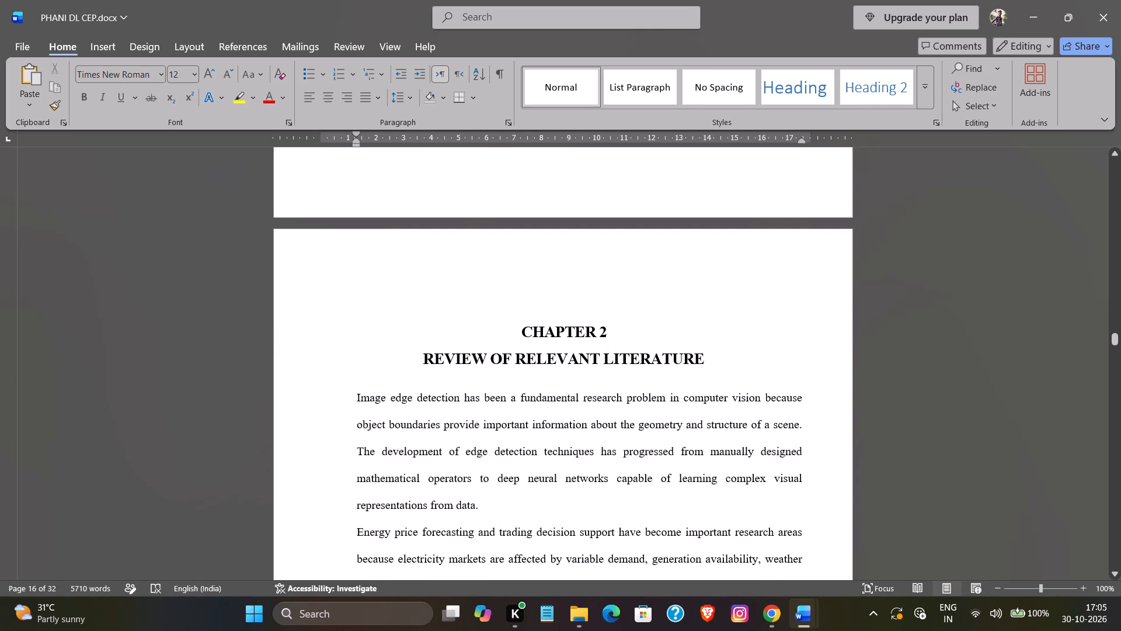
left_click_drag(489, 514, 340, 403)
key("BackSpace")
scroll(629, 530, "down", 4)
scroll(629, 532, "up", 1)
scroll(629, 532, "down", 3)
scroll(620, 518, "up", 1)
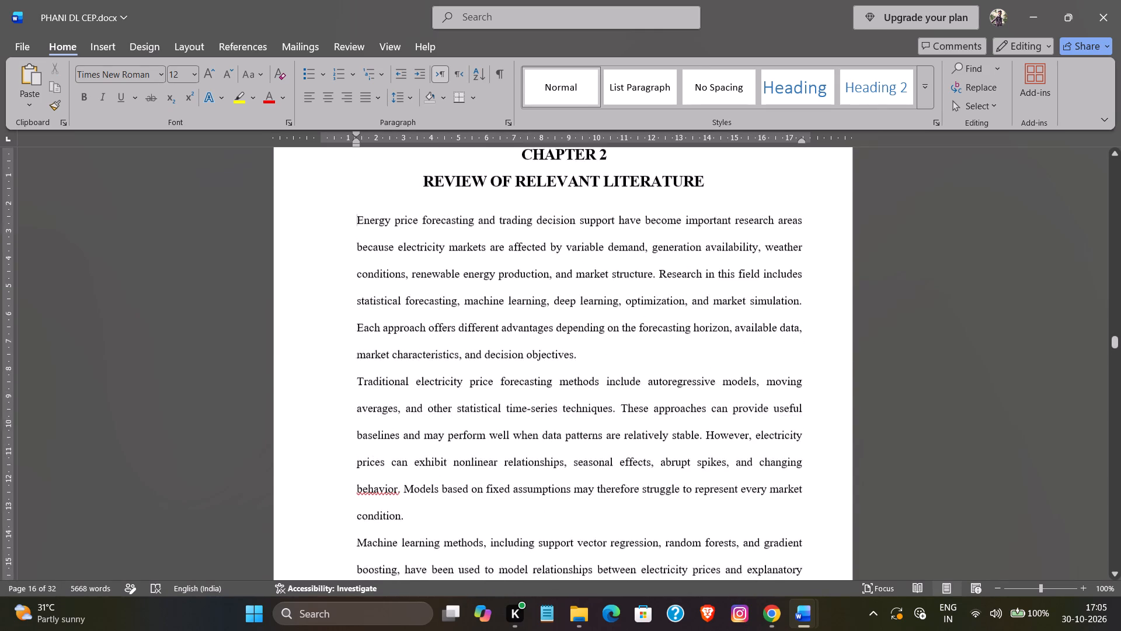
Remove the surplus blank lines above the CHAPTER 3 heading so it starts near the top of its page.
scroll(615, 509, "down", 19)
scroll(554, 443, "down", 7)
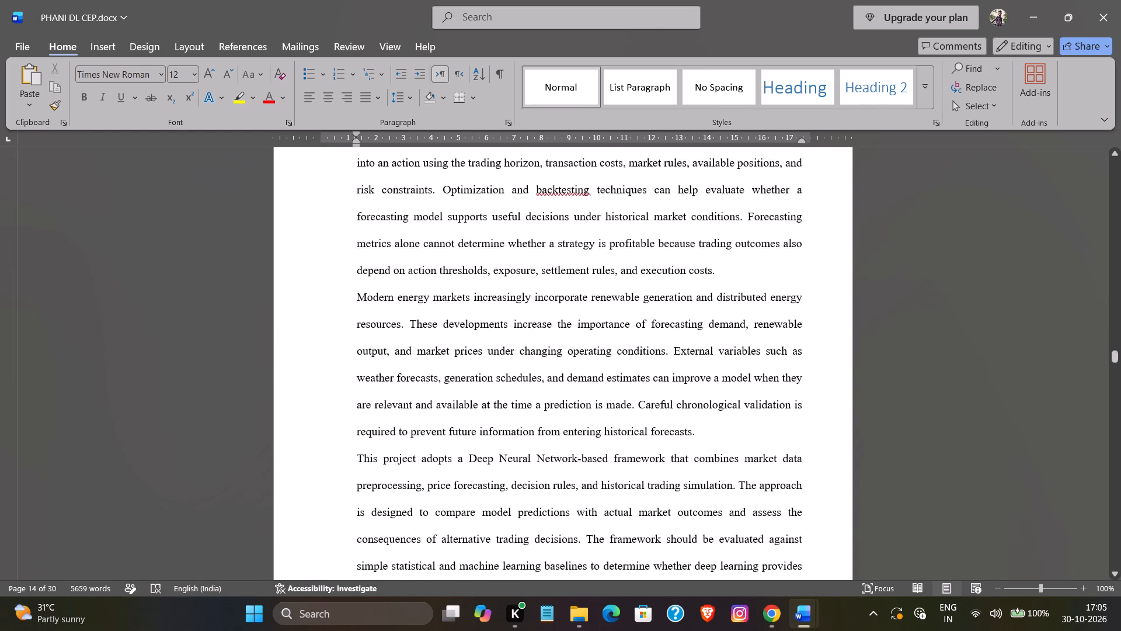
scroll(547, 429, "down", 3)
scroll(681, 330, "up", 4)
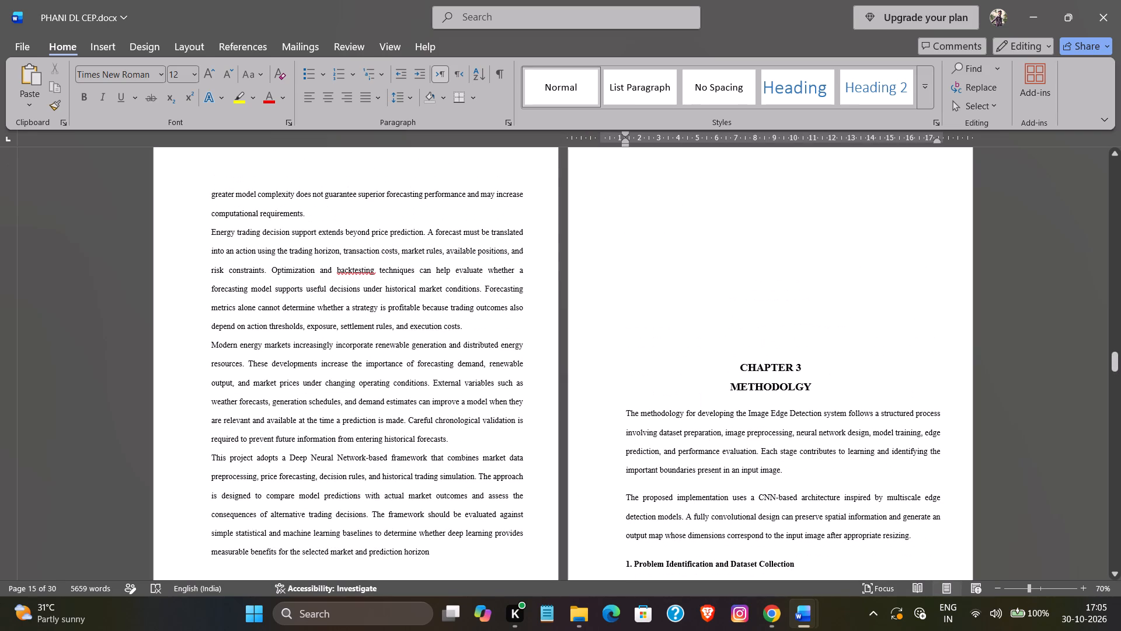
left_click_drag(729, 338, 672, 196)
key("BackSpace")
scroll(689, 212, "up", 3)
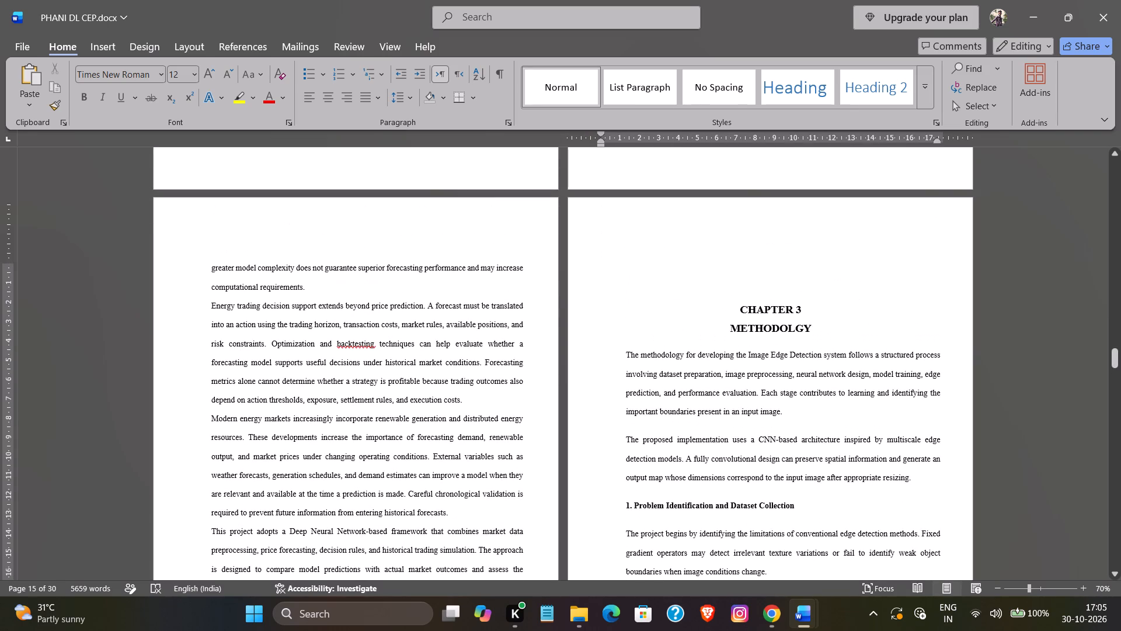
key("Delete")
key("Delete")
key("BackSpace")
scroll(696, 273, "up", 6)
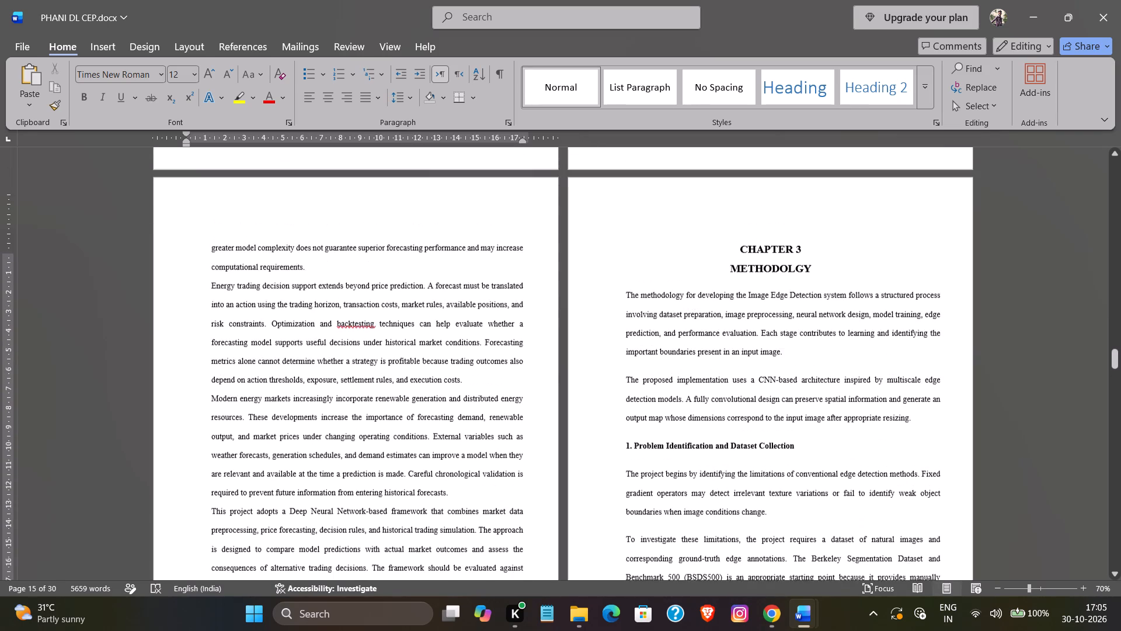
left_click(710, 222)
scroll(707, 299, "down", 7)
scroll(706, 302, "up", 3)
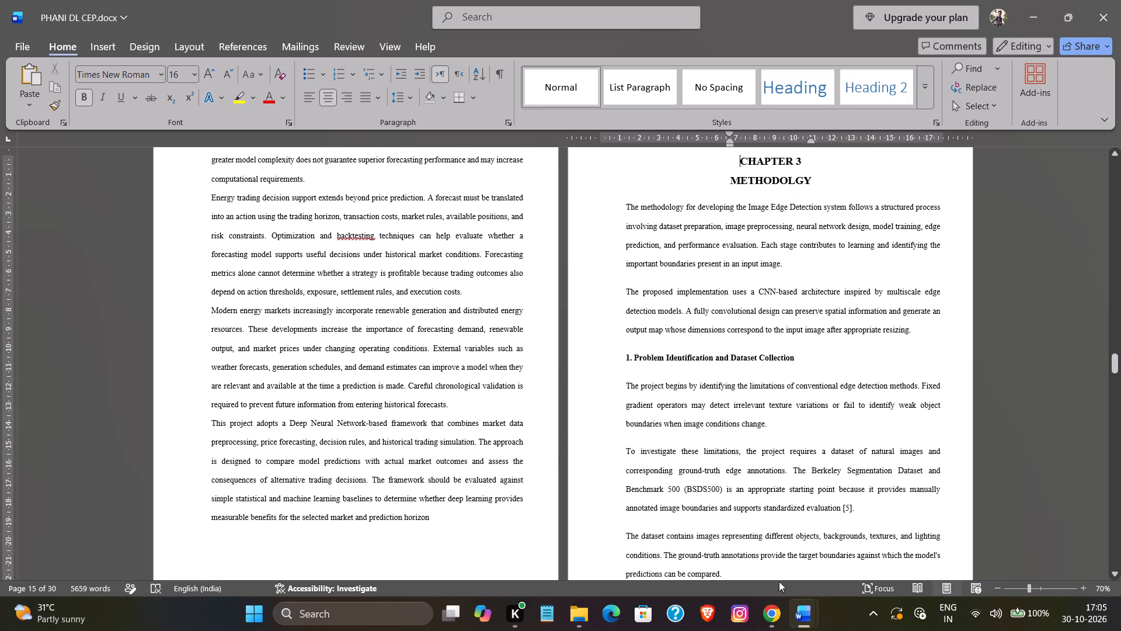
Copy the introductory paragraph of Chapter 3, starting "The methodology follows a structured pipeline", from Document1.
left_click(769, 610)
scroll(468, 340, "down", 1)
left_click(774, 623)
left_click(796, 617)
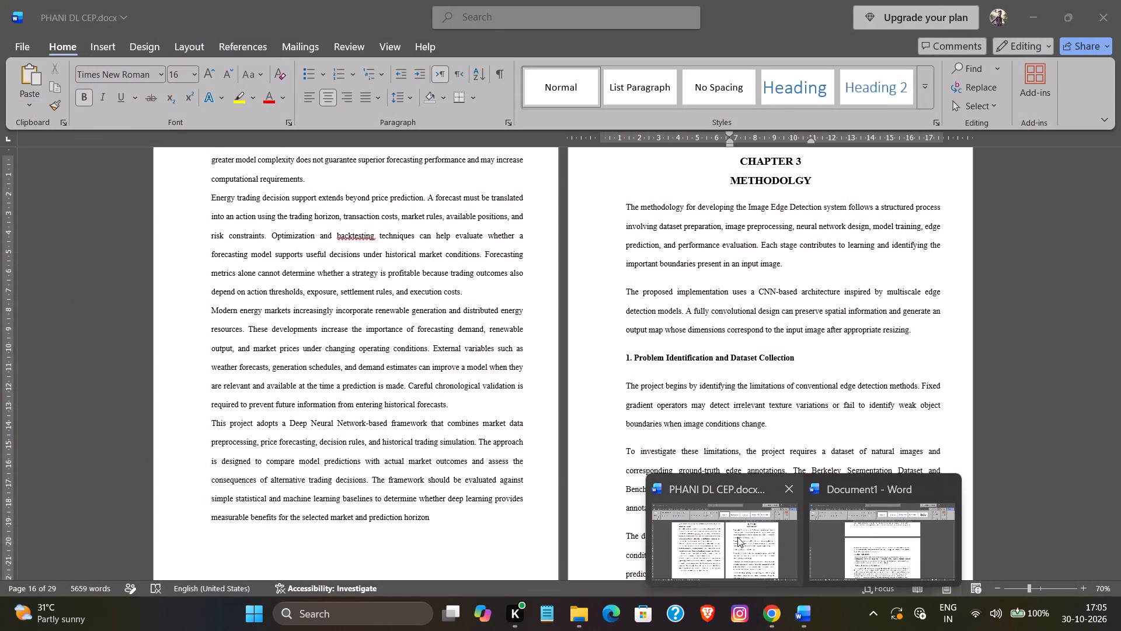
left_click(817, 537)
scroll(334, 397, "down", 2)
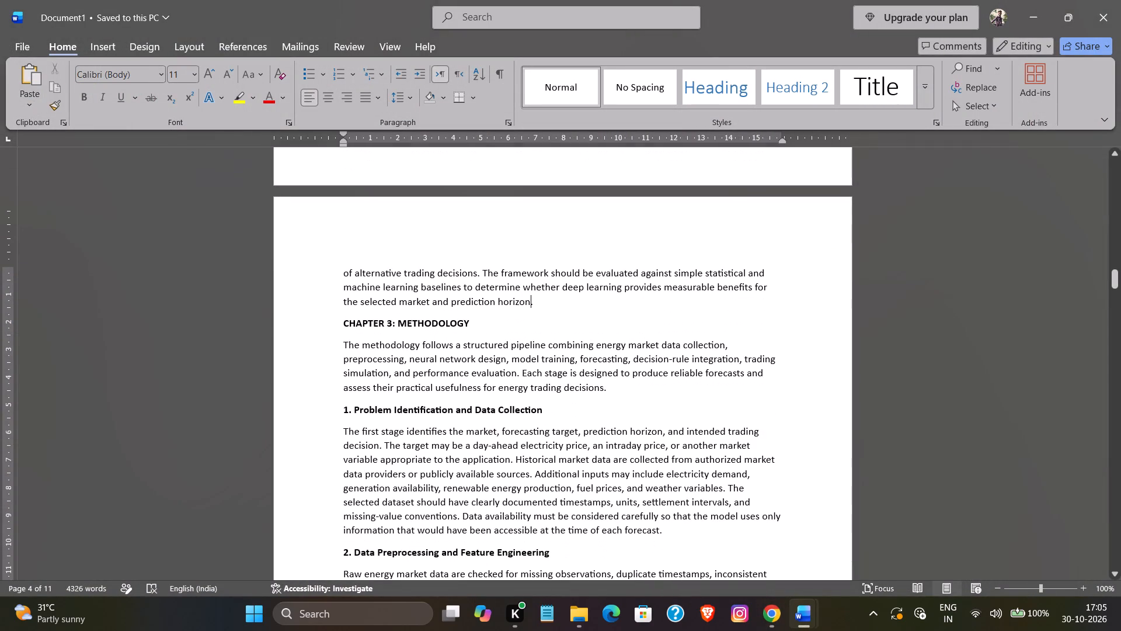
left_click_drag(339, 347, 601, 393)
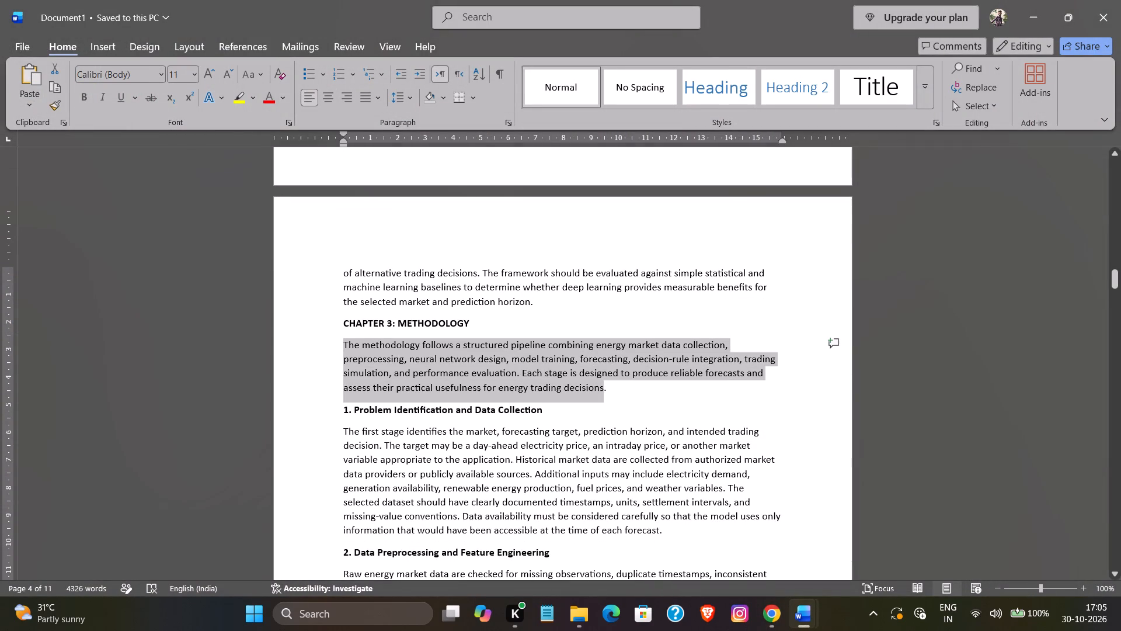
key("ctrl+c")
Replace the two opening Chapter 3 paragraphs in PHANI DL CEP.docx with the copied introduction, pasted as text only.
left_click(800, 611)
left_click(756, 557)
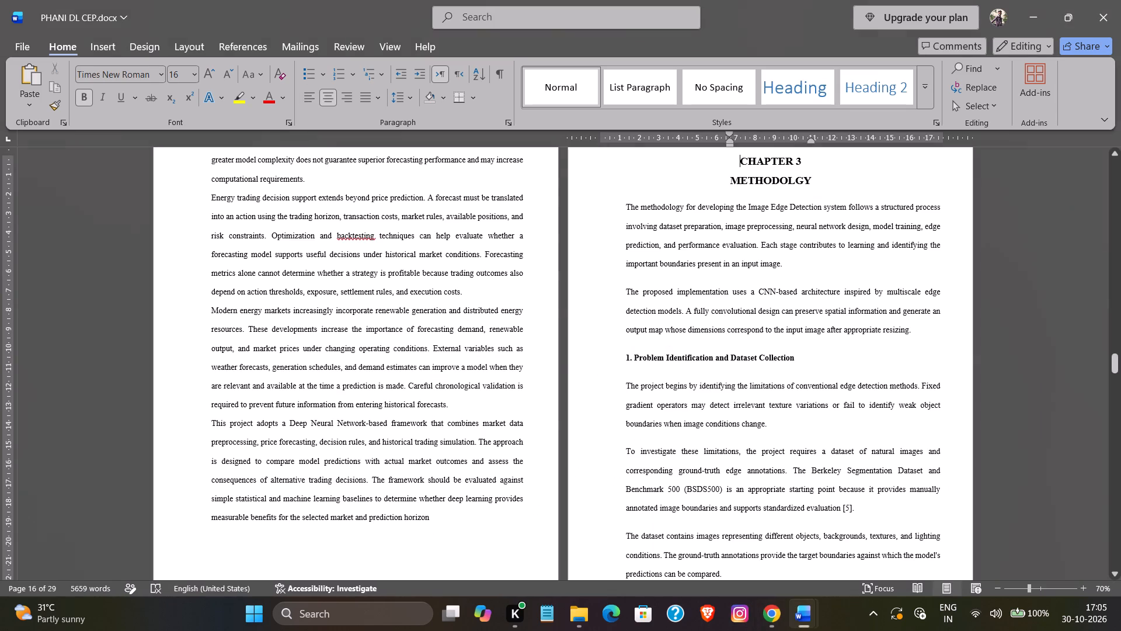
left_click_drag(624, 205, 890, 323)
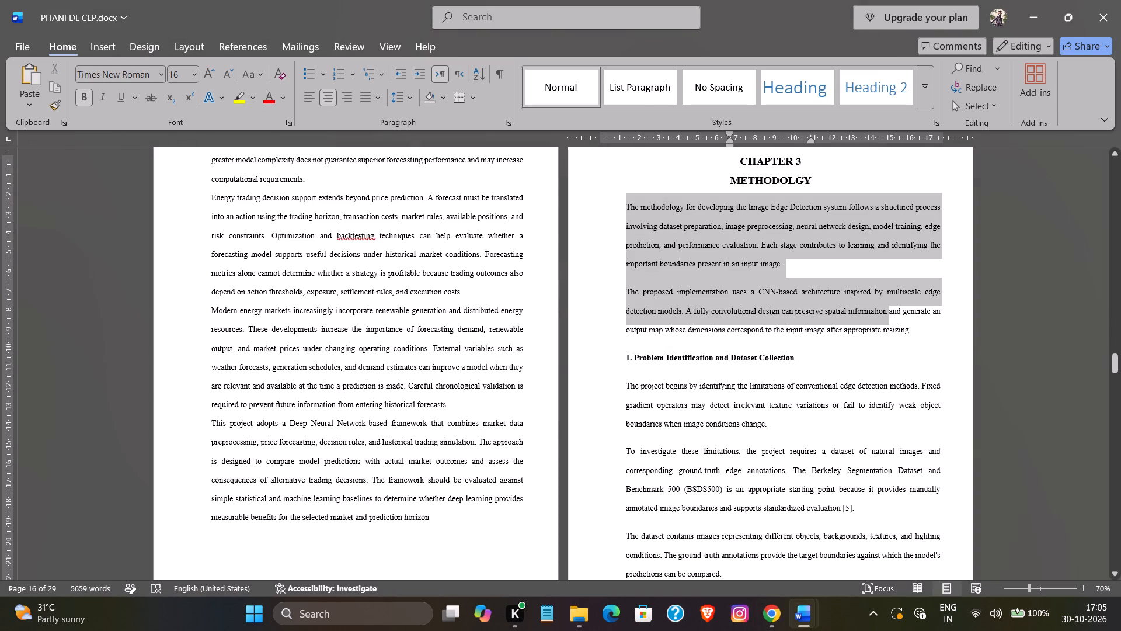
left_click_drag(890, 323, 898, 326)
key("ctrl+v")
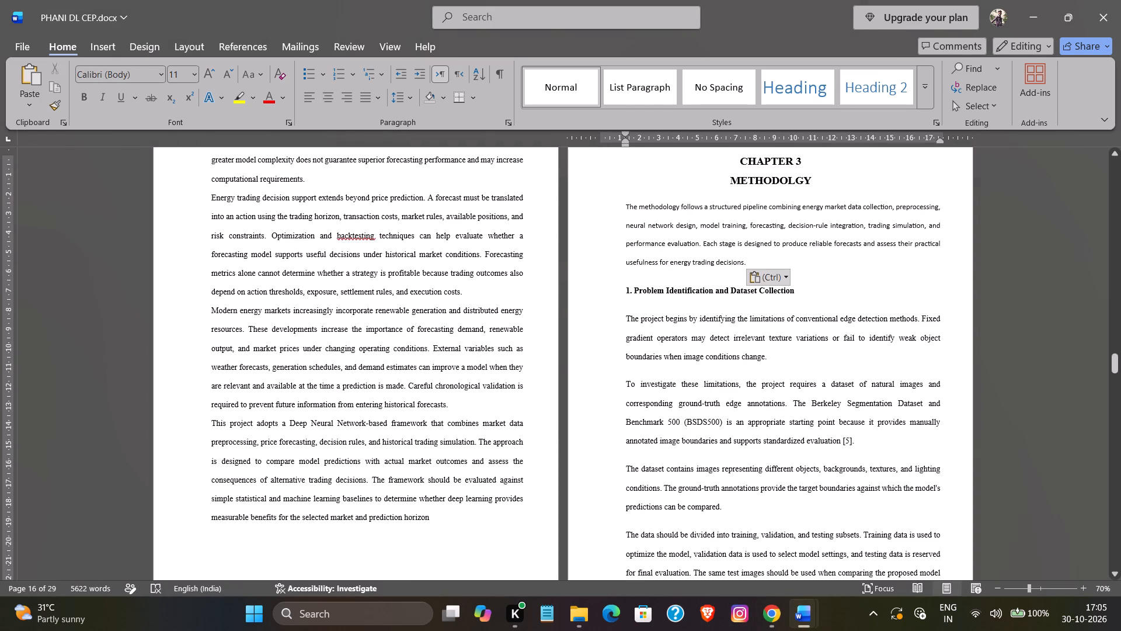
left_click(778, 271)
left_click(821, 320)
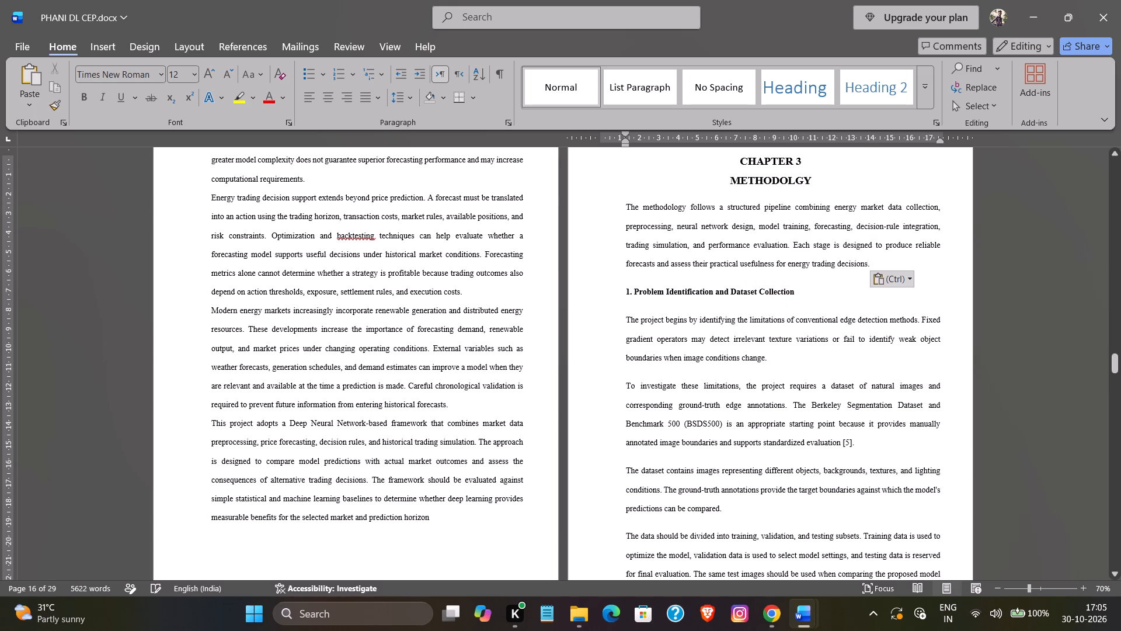
Copy the whole Chapter 3 methodology body from Document1, from "The methodology follows" through "operational limitations", excluding the Chapter 4 heading.
left_click(804, 620)
left_click(752, 538)
left_click(796, 616)
left_click(871, 523)
scroll(597, 324, "down", 3)
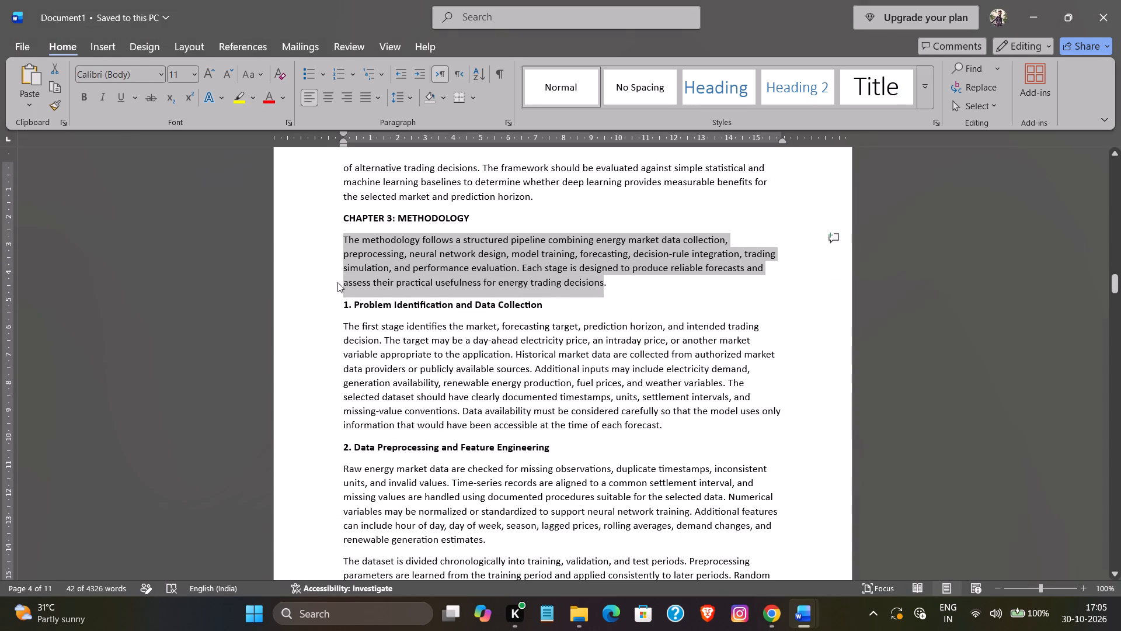
left_click(337, 269)
left_click_drag(339, 242, 342, 241)
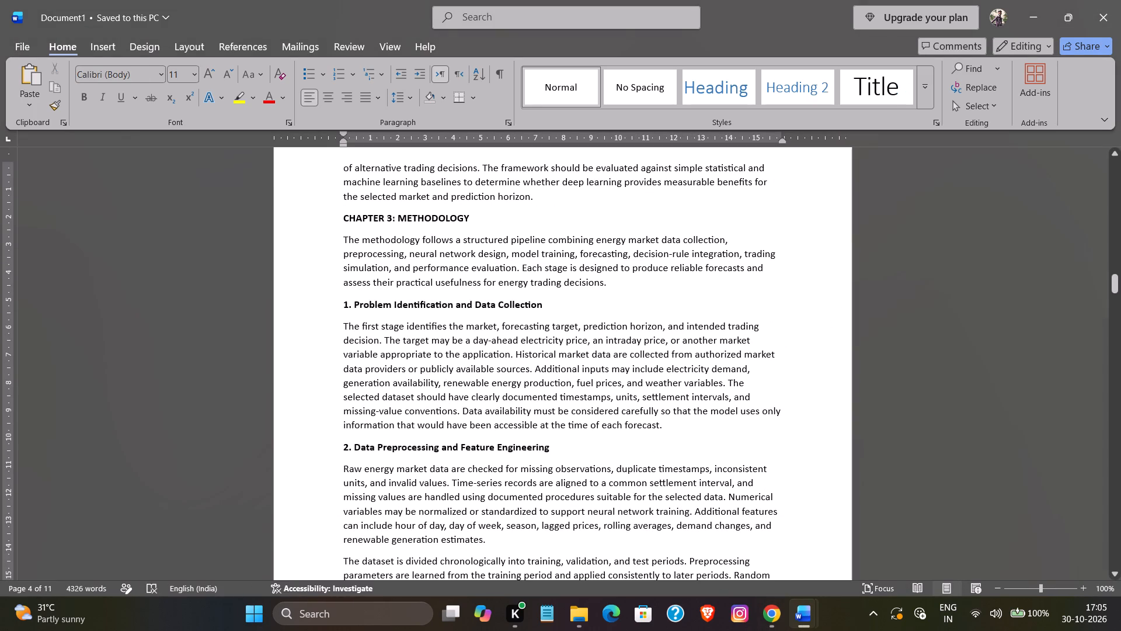
left_click_drag(342, 241, 529, 299)
scroll(451, 280, "down", 20)
scroll(451, 280, "down", 14)
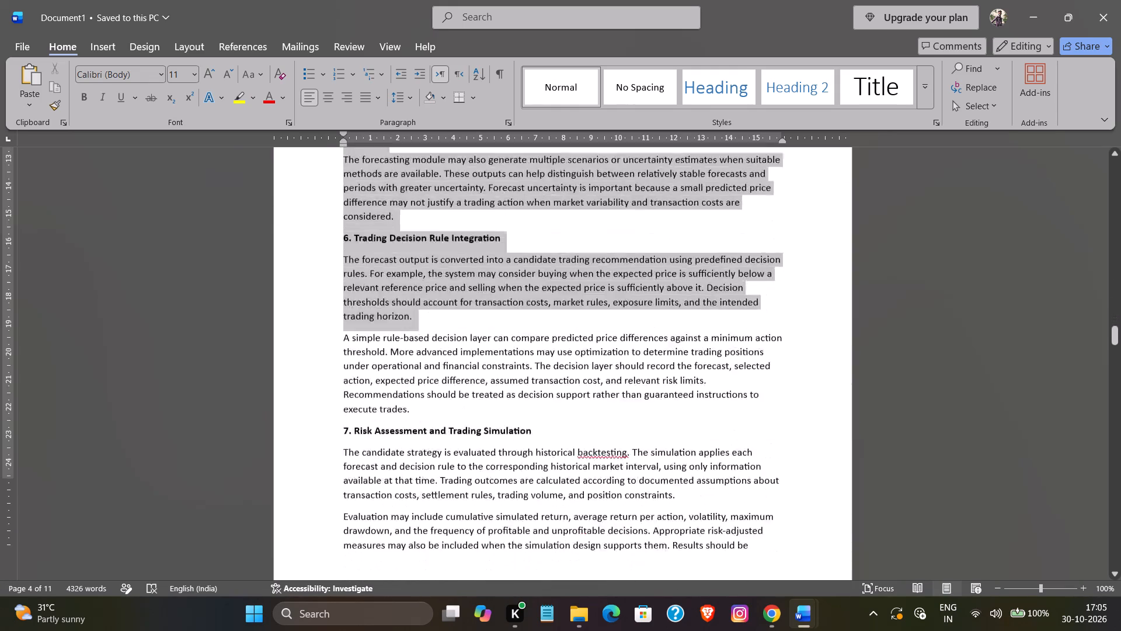
left_click_drag(529, 299, 469, 333)
scroll(529, 299, "down", 20)
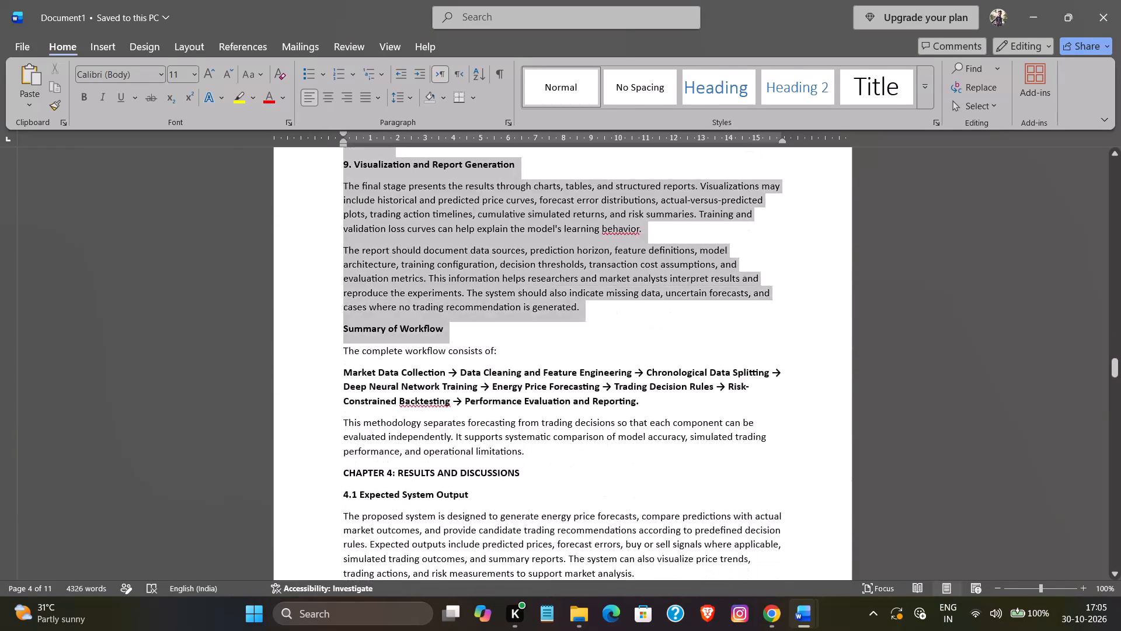
left_click_drag(469, 333, 470, 322)
scroll(529, 328, "down", 2)
scroll(530, 330, "up", 1)
scroll(530, 331, "down", 3)
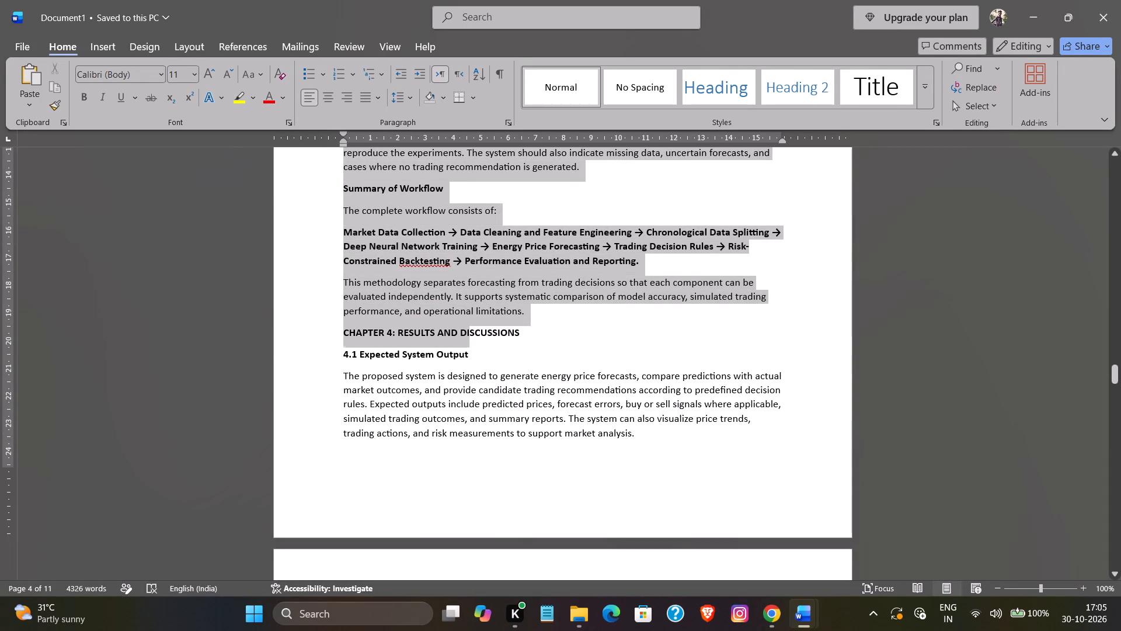
left_click_drag(470, 322, 501, 304)
key("ctrl+c")
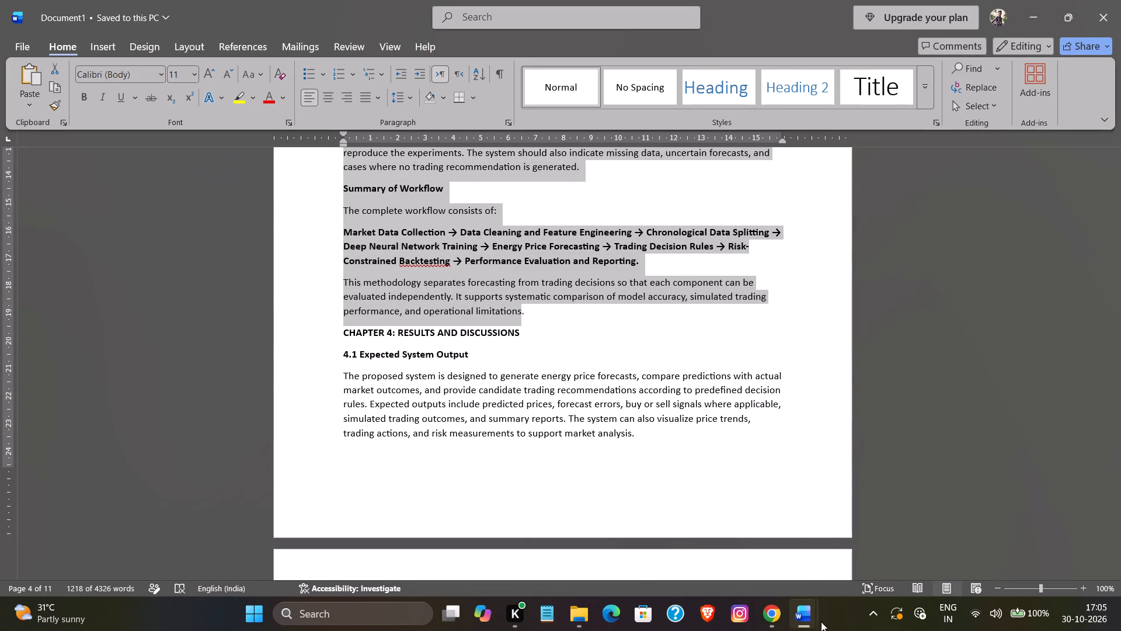
Replace the Chapter 3 body in PHANI DL CEP.docx, through "This methodology" in its last paragraph, with the copied methodology as text only.
left_click(819, 619)
left_click(734, 533)
left_click_drag(622, 209, 724, 299)
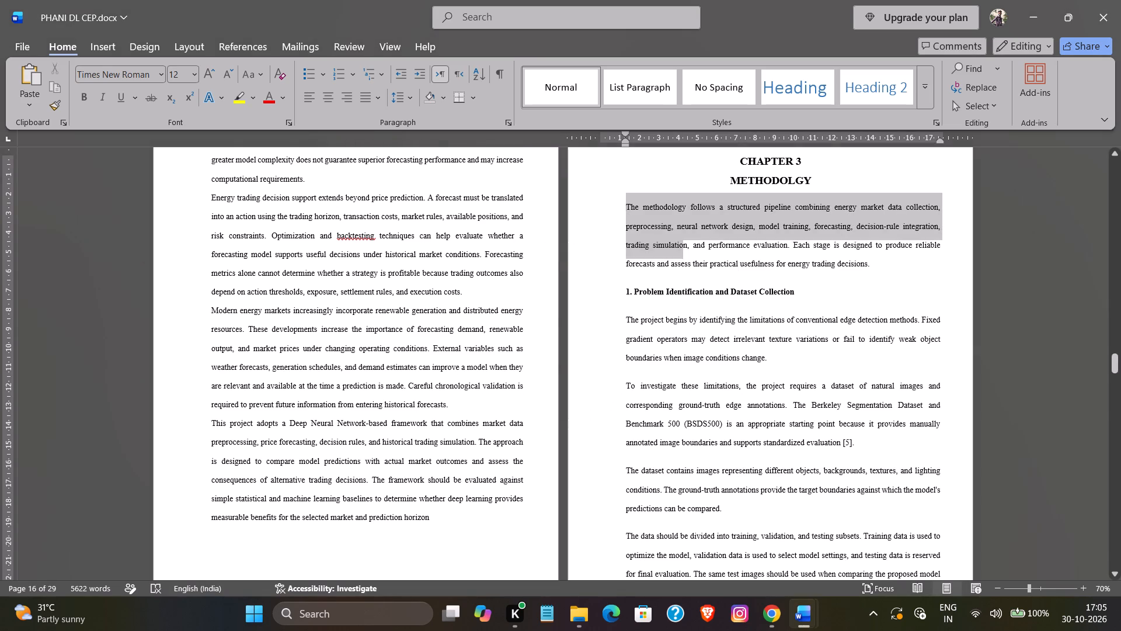
left_click_drag(724, 299, 672, 409)
scroll(785, 422, "down", 6)
scroll(773, 418, "down", 17)
scroll(672, 409, "up", 8)
left_click_drag(672, 409, 673, 384)
scroll(669, 403, "down", 20)
scroll(669, 403, "down", 8)
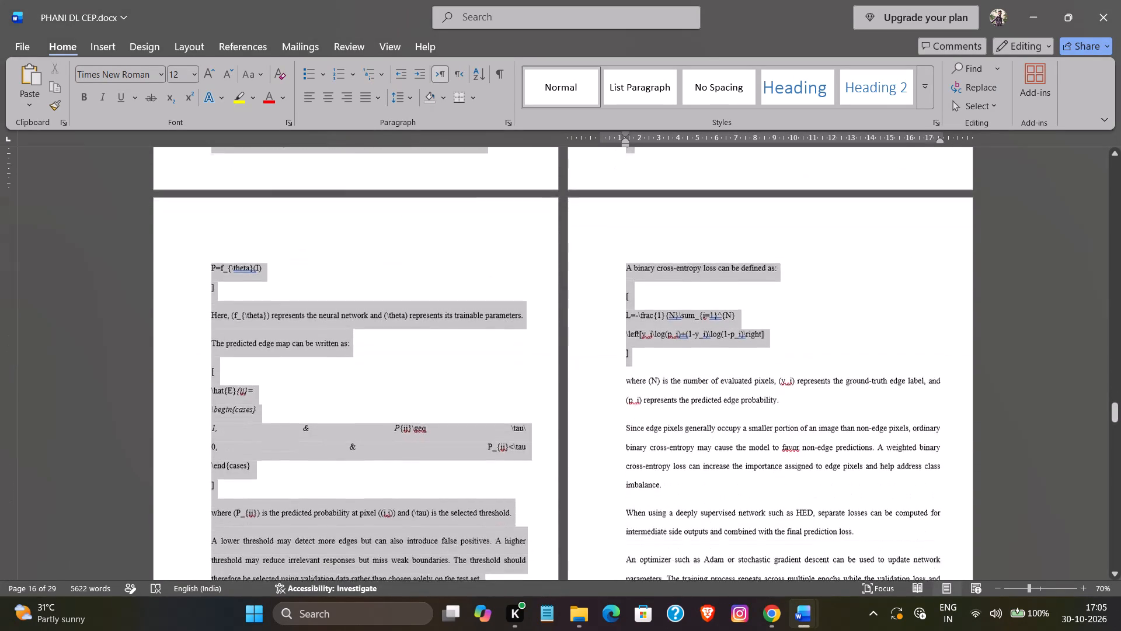
left_click_drag(673, 384, 676, 375)
scroll(674, 382, "down", 20)
scroll(676, 375, "down", 8)
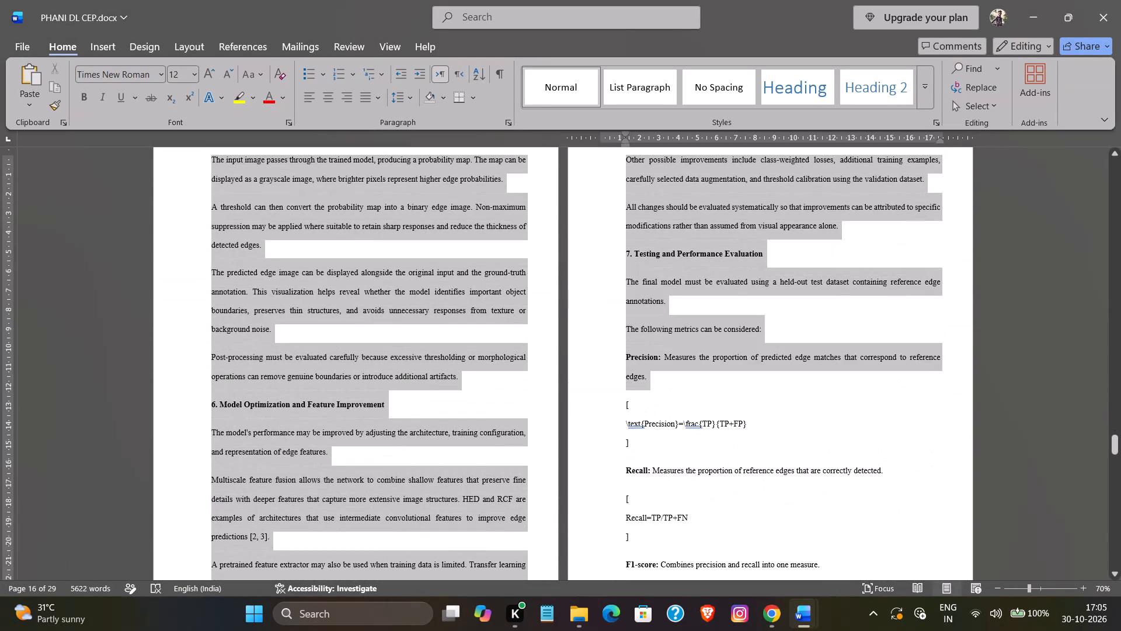
left_click_drag(676, 375, 685, 369)
scroll(676, 375, "down", 18)
scroll(685, 369, "down", 8)
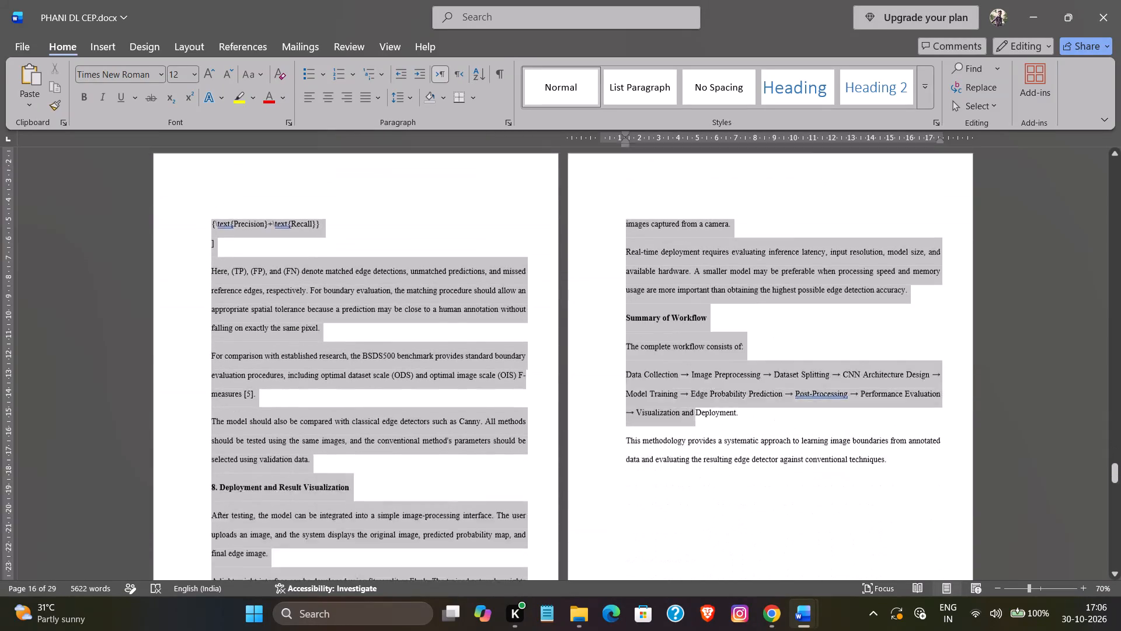
left_click_drag(685, 369, 679, 330)
key("ctrl+v")
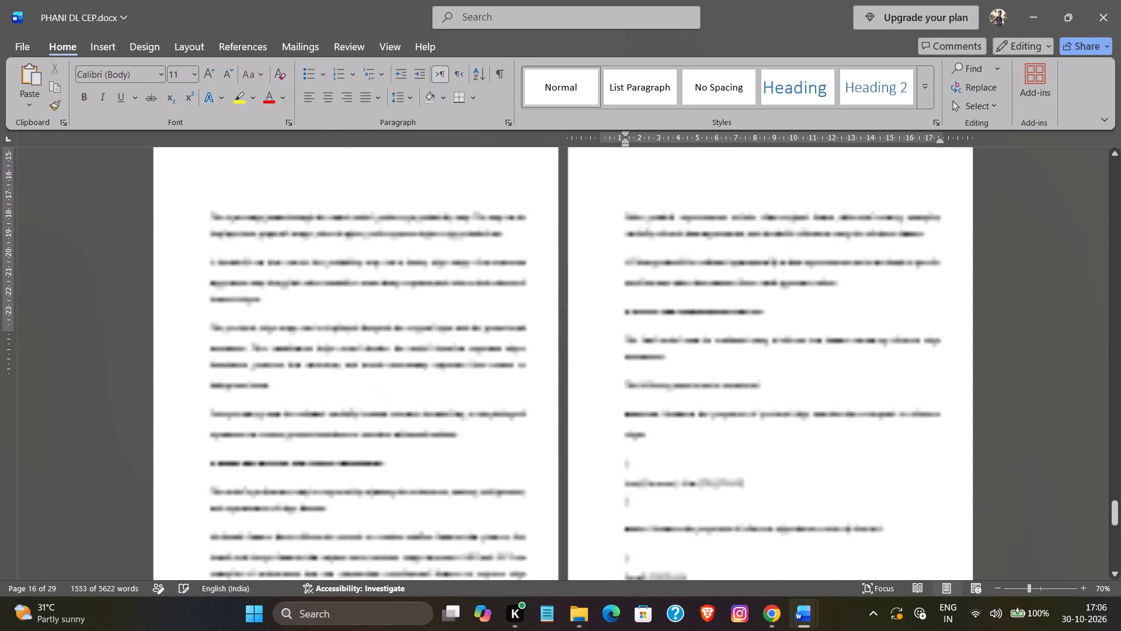
left_click(742, 172)
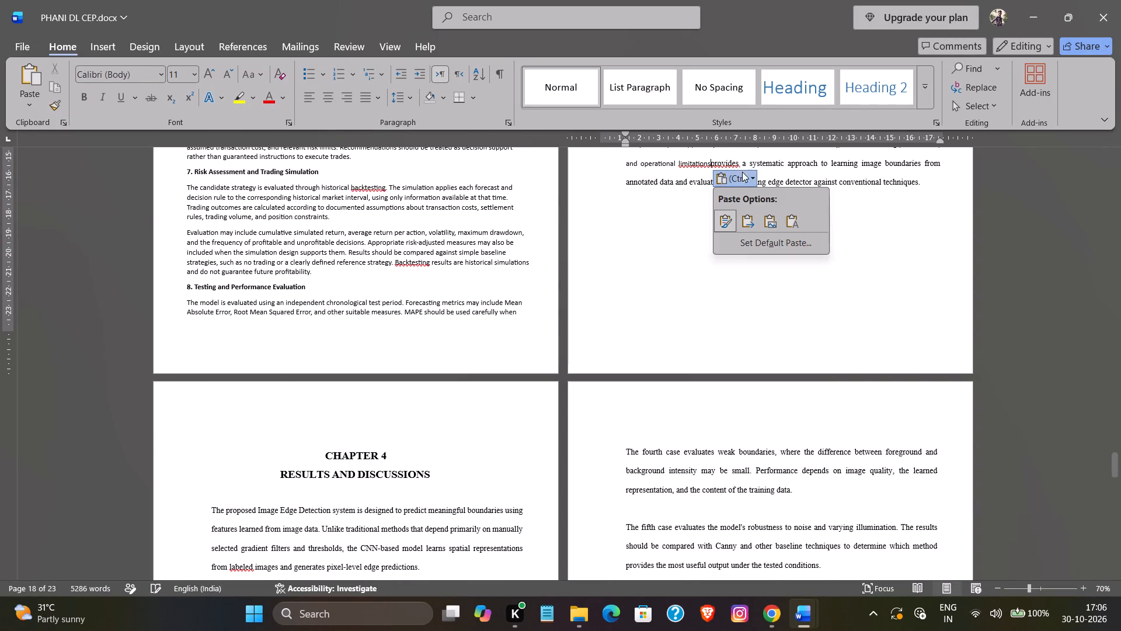
left_click(793, 217)
Split the leftover old text starting "provides a systematic approach" onto its own line after "operational limitations".
scroll(597, 422, "down", 7)
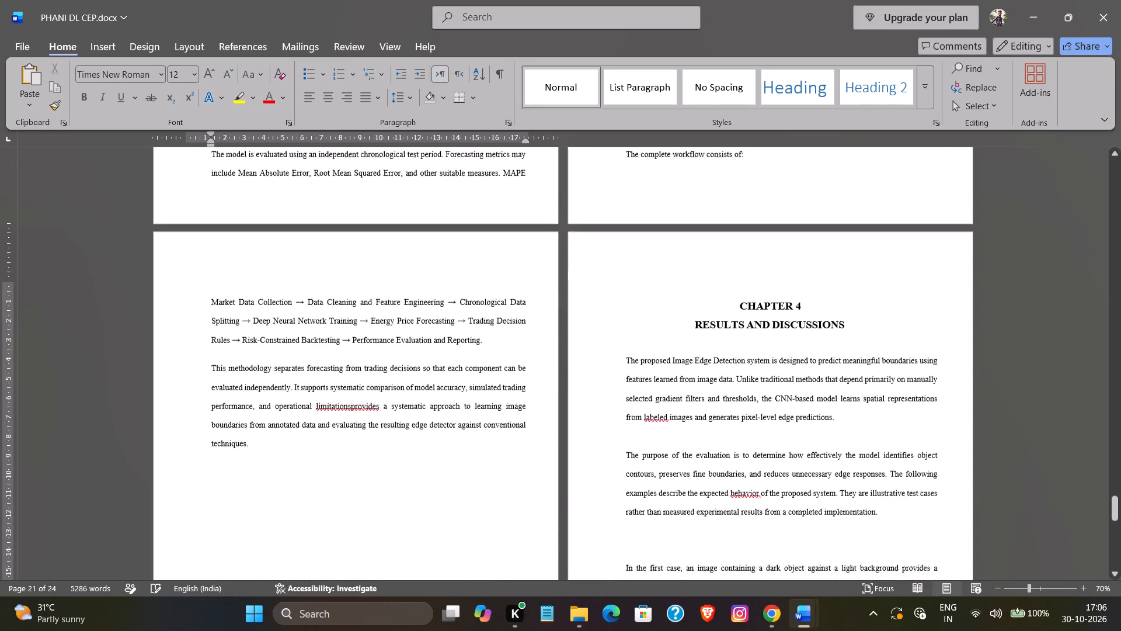
key("Return")
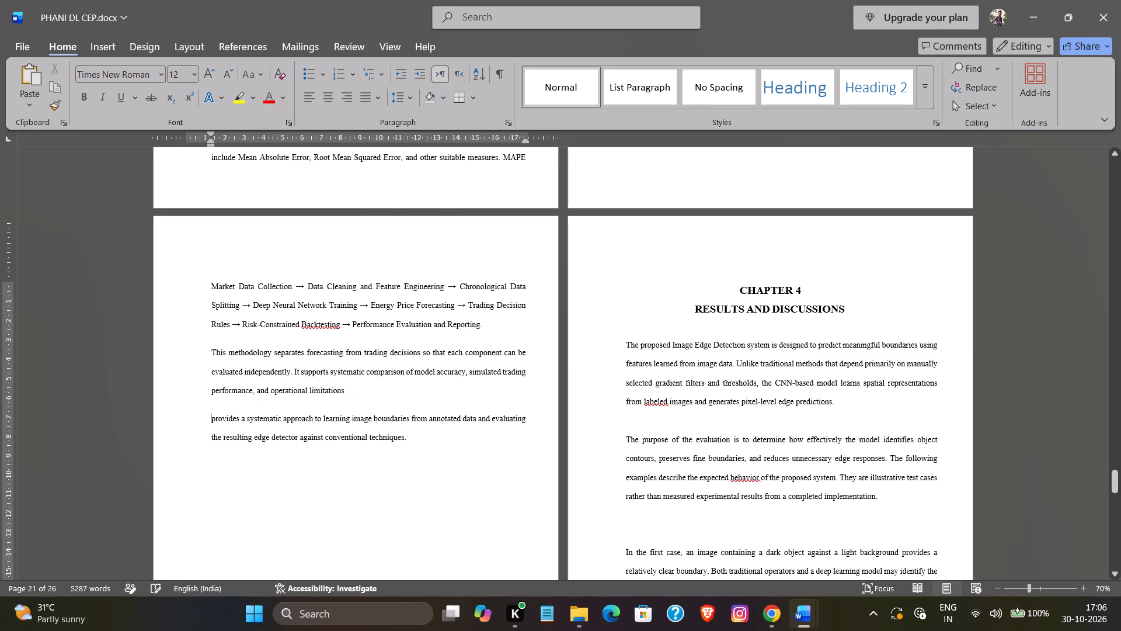
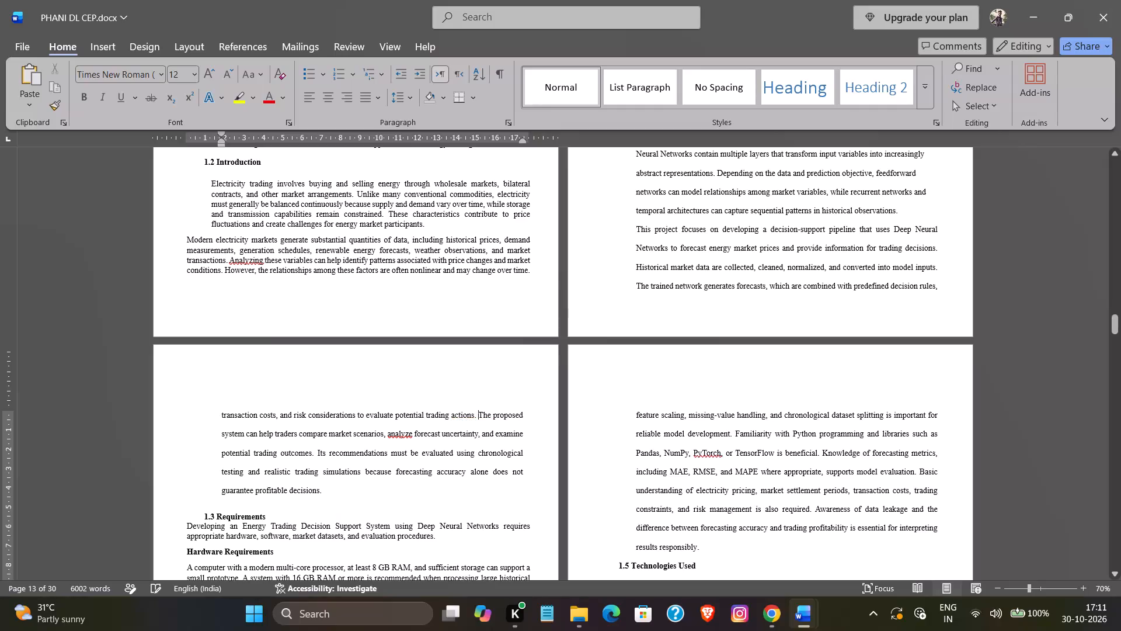
Start a new paragraph at "The proposed system can help traders" in section 1.2.
key("Return")
Delete the duplicate single-spaced introduction paragraphs directly under heading 1.2, from "Electricity trading involves" through "potential trading actions".
scroll(367, 408, "up", 3)
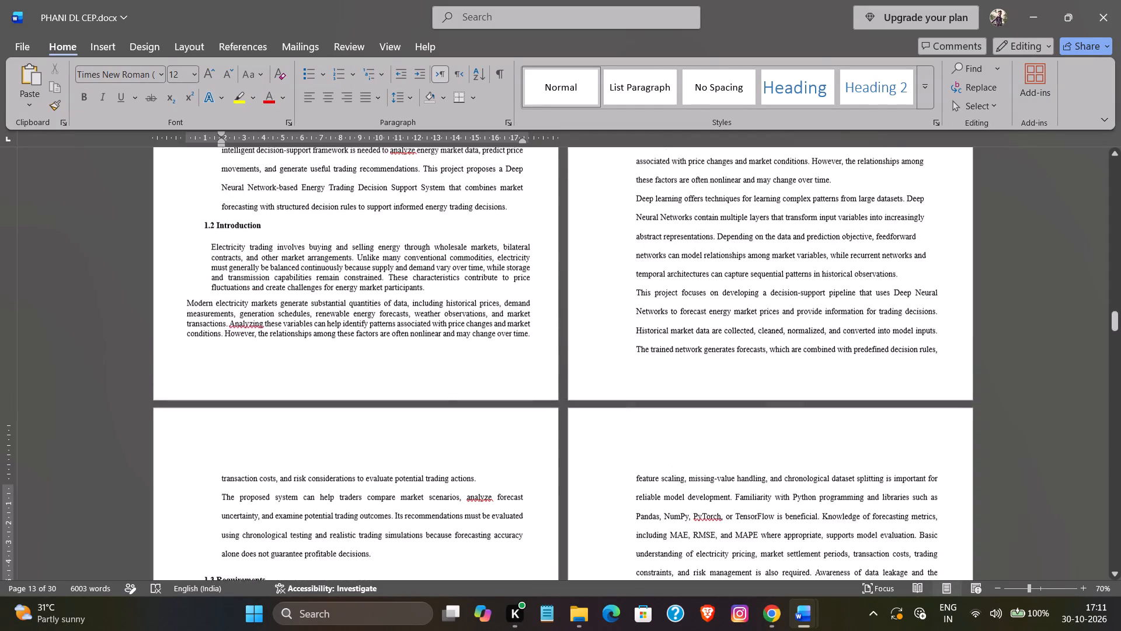
scroll(368, 408, "down", 4)
scroll(615, 398, "up", 15)
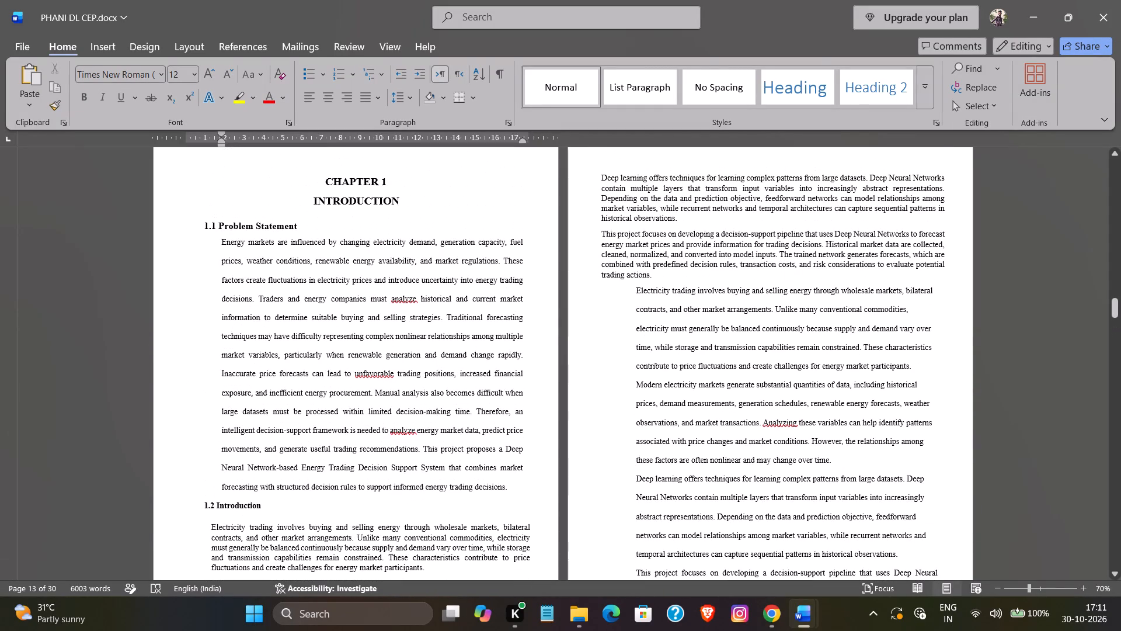
left_click_drag(655, 277, 209, 428)
scroll(380, 452, "down", 4)
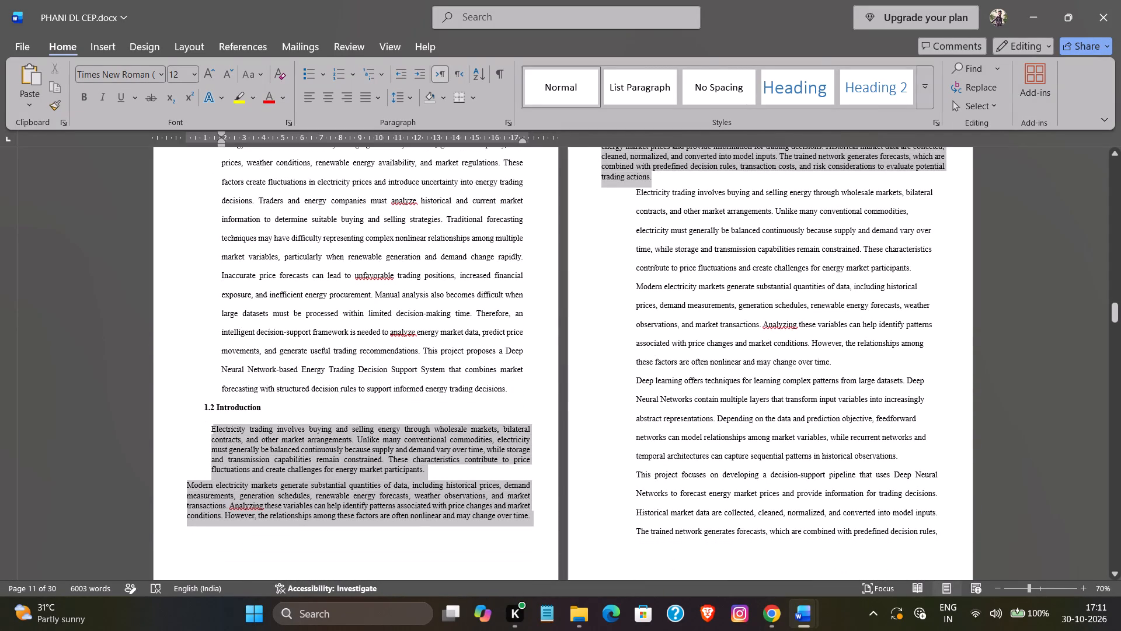
left_click_drag(209, 428, 204, 428)
key("BackSpace")
key("BackSpace")
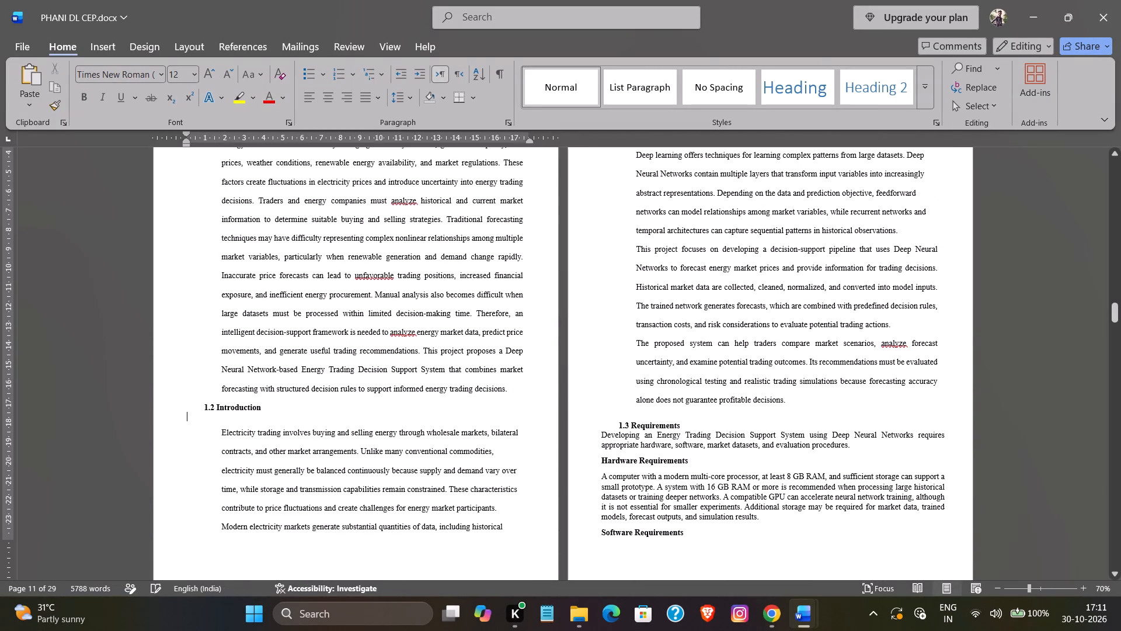
Cut the single-spaced section 1.3 text, from "Developing an Energy Trading Decision Support System" through the Software Requirements paragraph ending "backtesting".
scroll(587, 423, "up", 6)
scroll(597, 428, "down", 9)
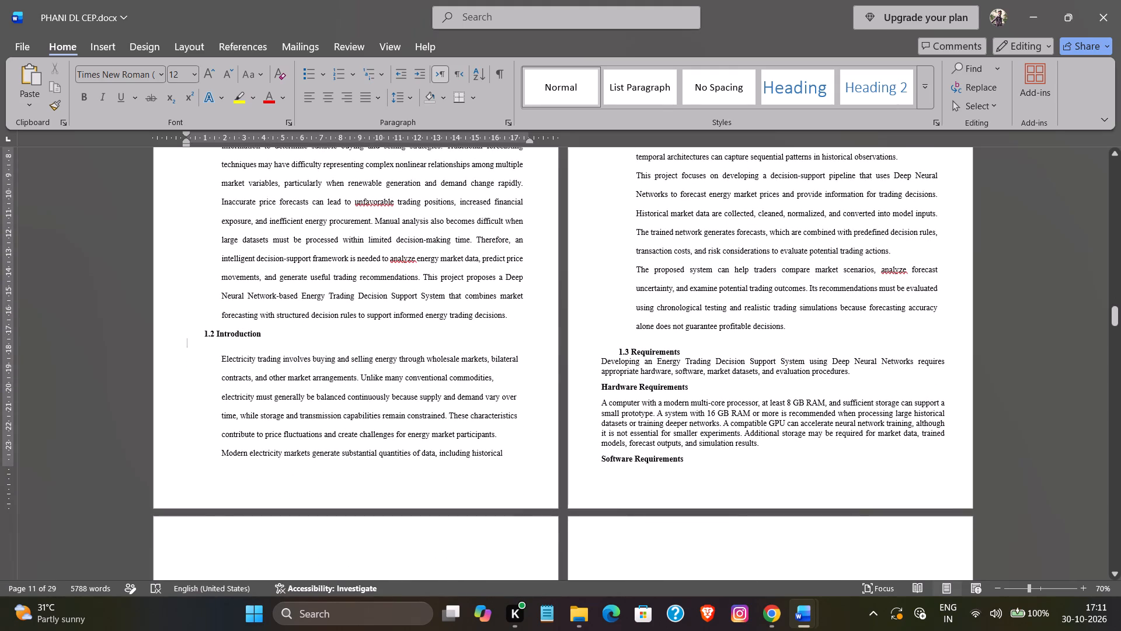
scroll(718, 376, "down", 4)
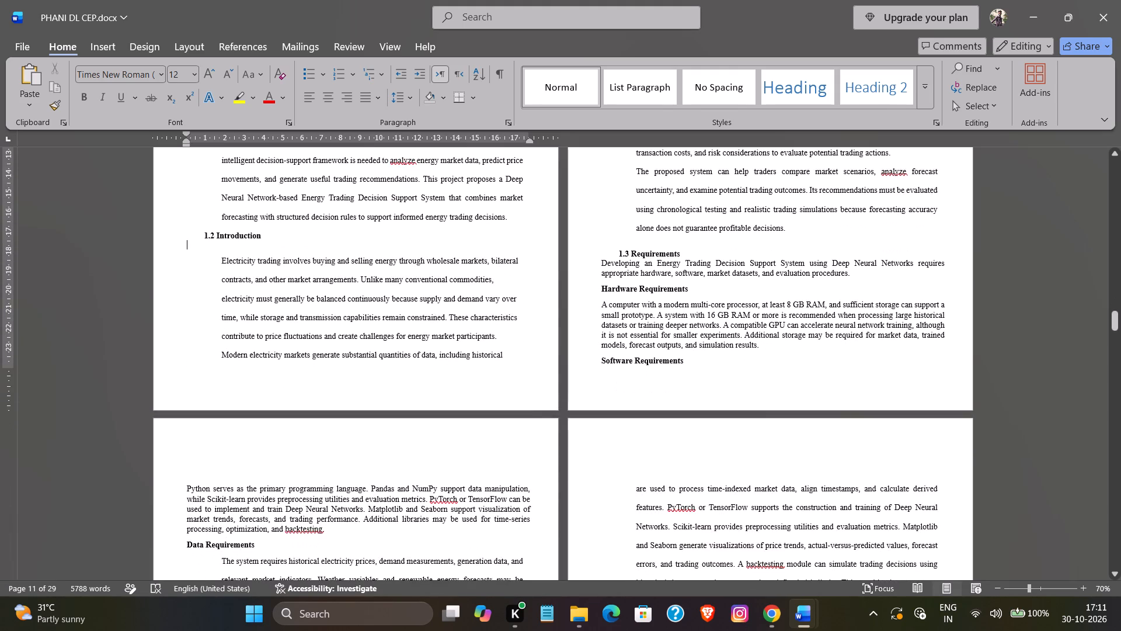
scroll(720, 395, "down", 7)
scroll(490, 386, "down", 5)
scroll(231, 286, "up", 4)
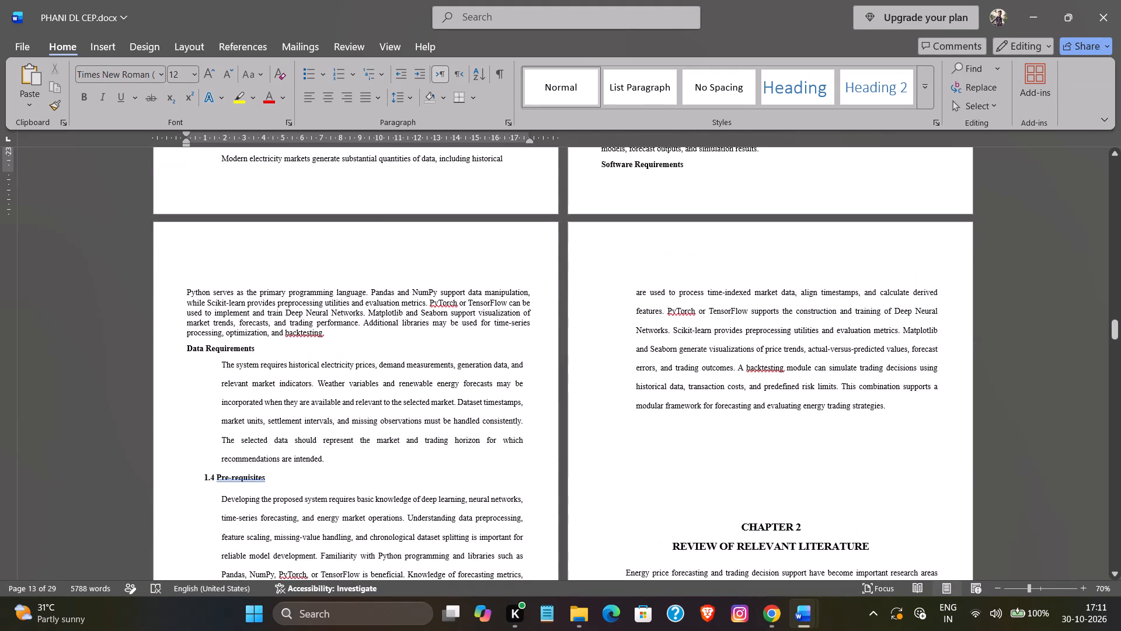
scroll(490, 330, "down", 4)
scroll(654, 335, "up", 13)
scroll(653, 331, "down", 3)
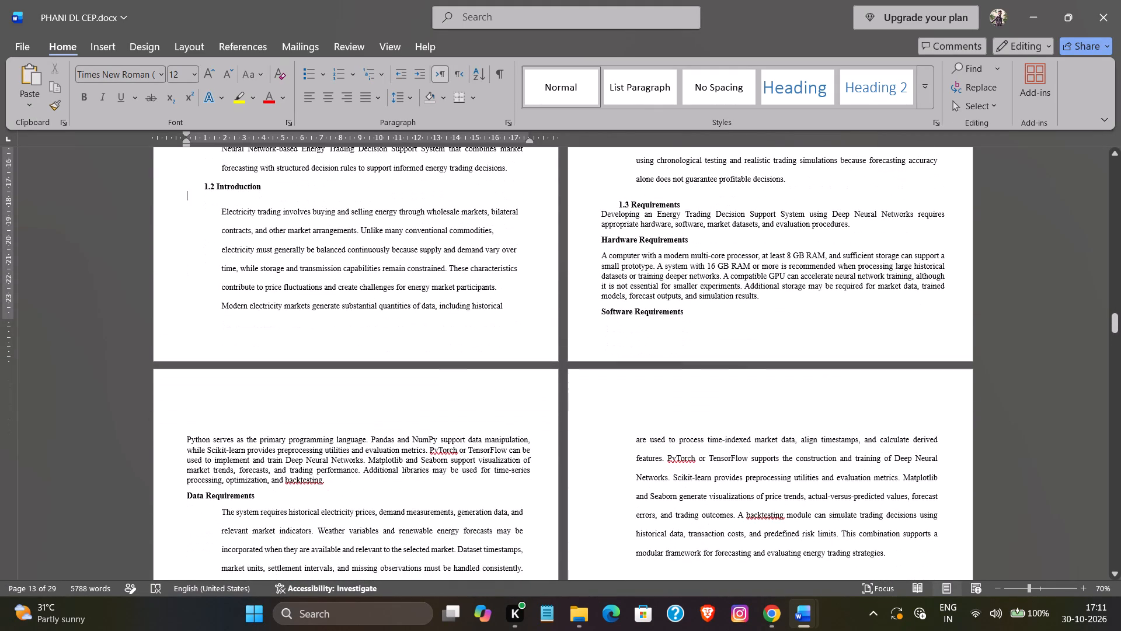
left_click_drag(328, 481, 603, 241)
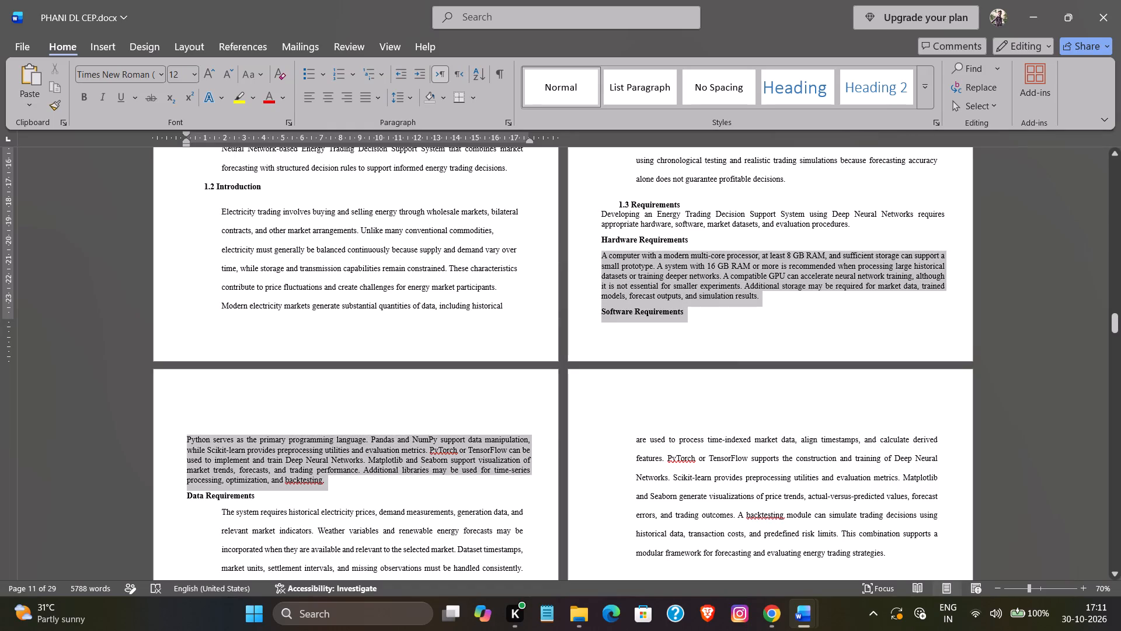
left_click_drag(603, 241, 596, 217)
key("ctrl+x")
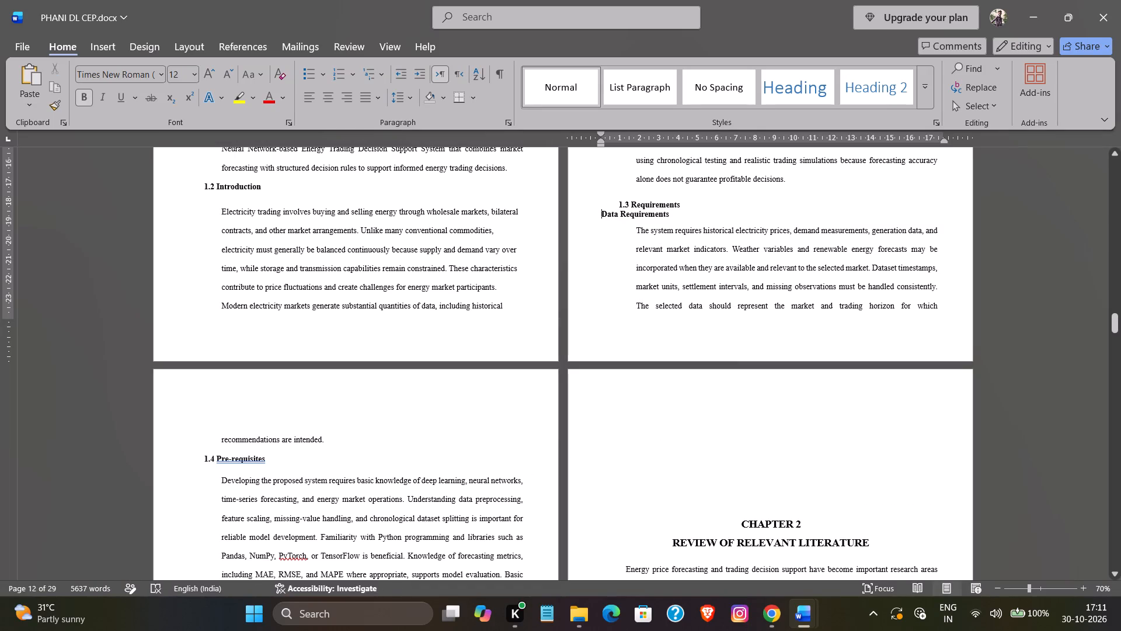
Place "Data Requirements" on a new indented line and paste the cut requirements text beneath it as text only.
key("Return")
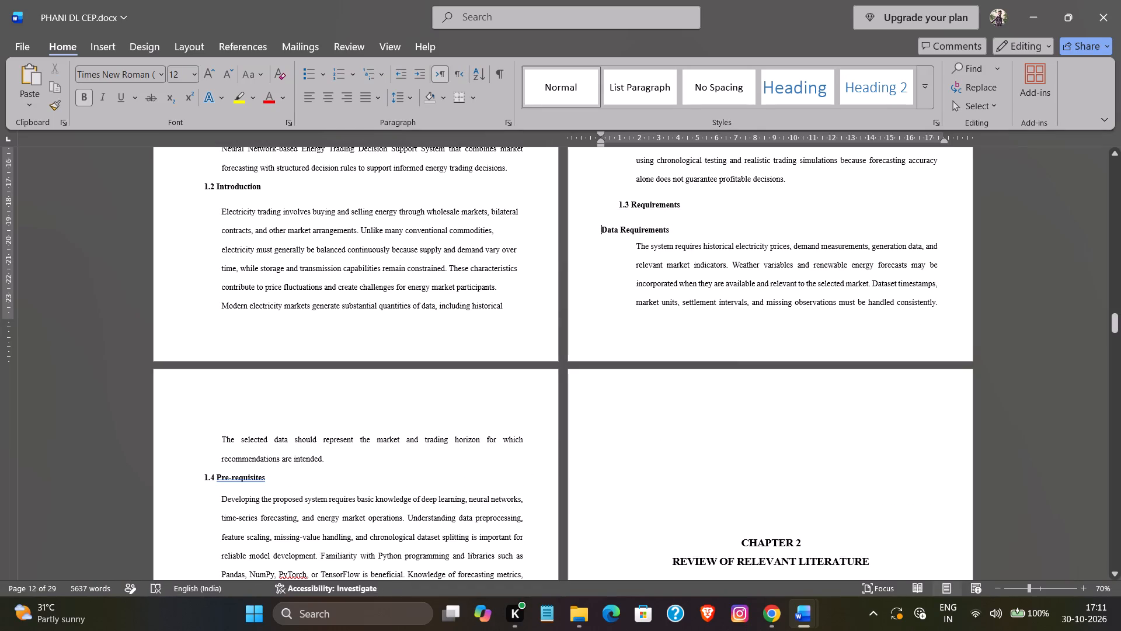
key("Tab")
left_click(641, 275)
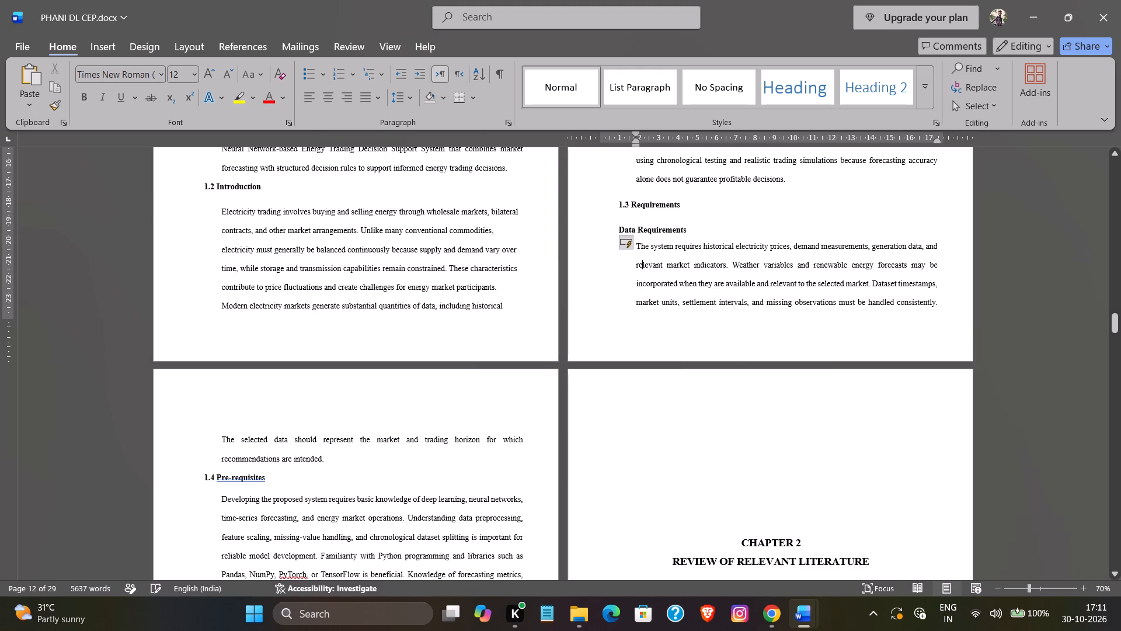
left_click(636, 244)
key("ctrl+v")
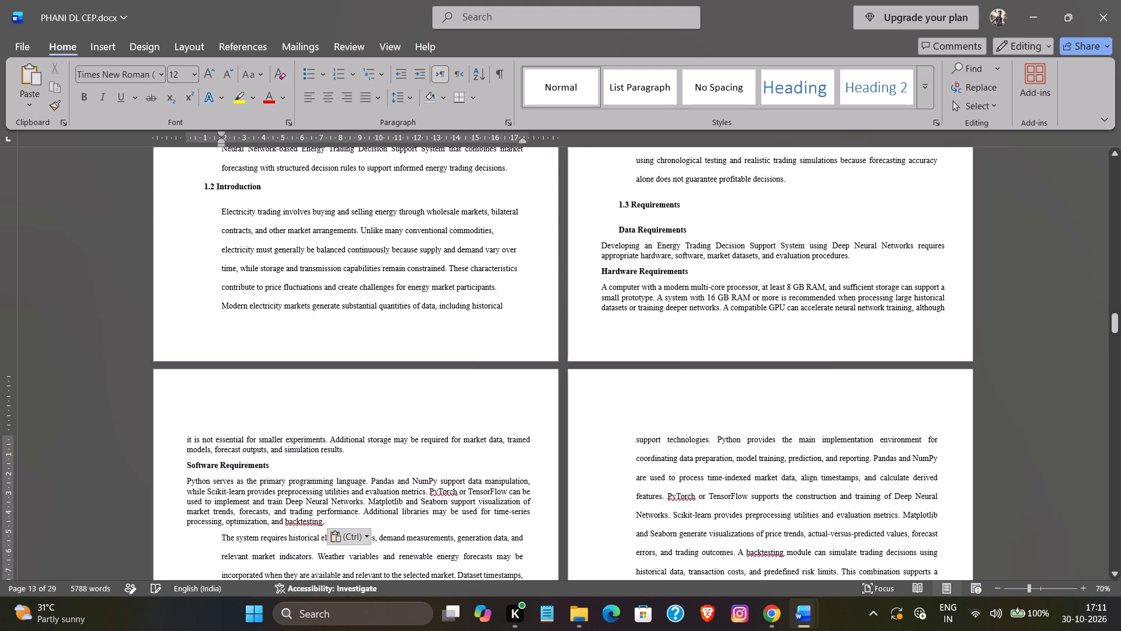
left_click(367, 535)
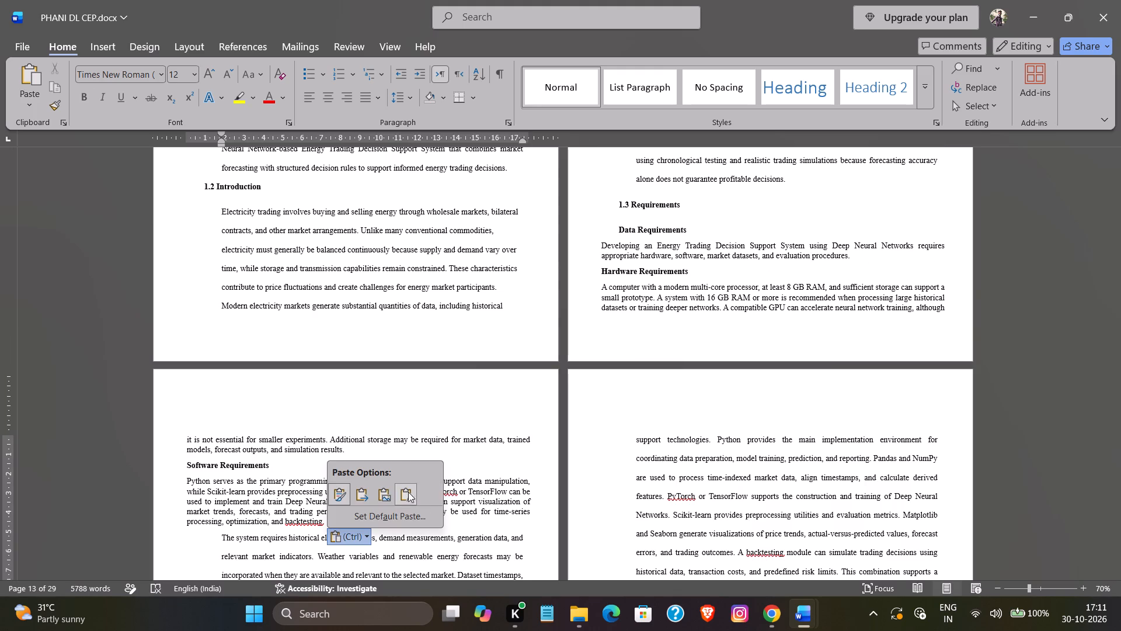
left_click(405, 492)
scroll(266, 482, "down", 5)
key("Return")
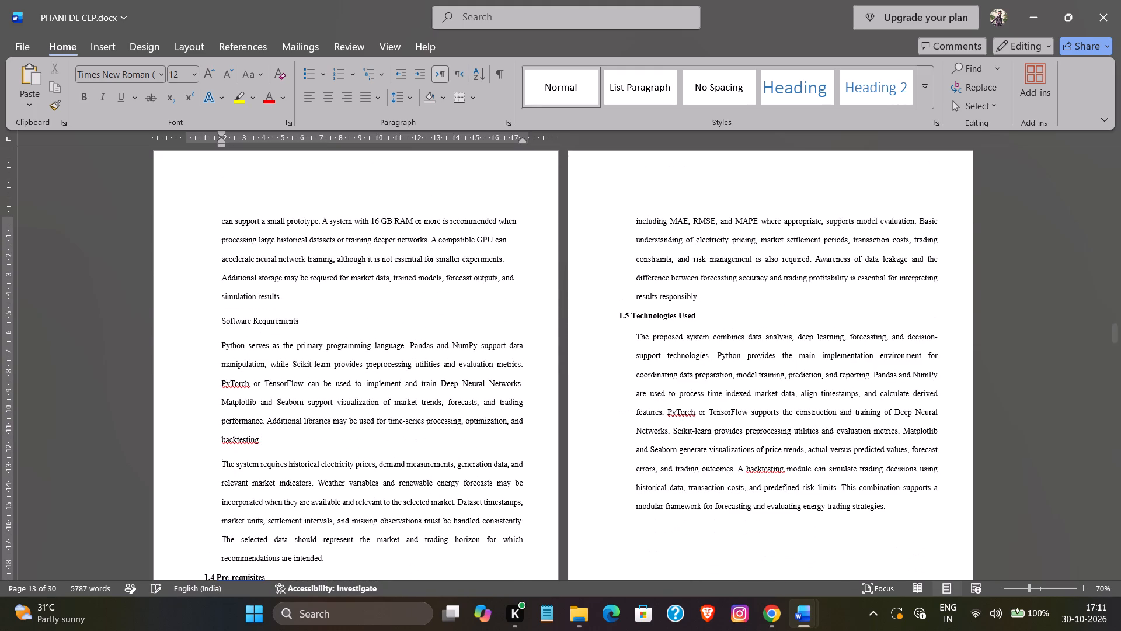
Move the reformatted requirements text to a new non-bold line above "Data Requirements", indenting that heading one step further.
left_click_drag(260, 442, 243, 392)
scroll(237, 400, "up", 9)
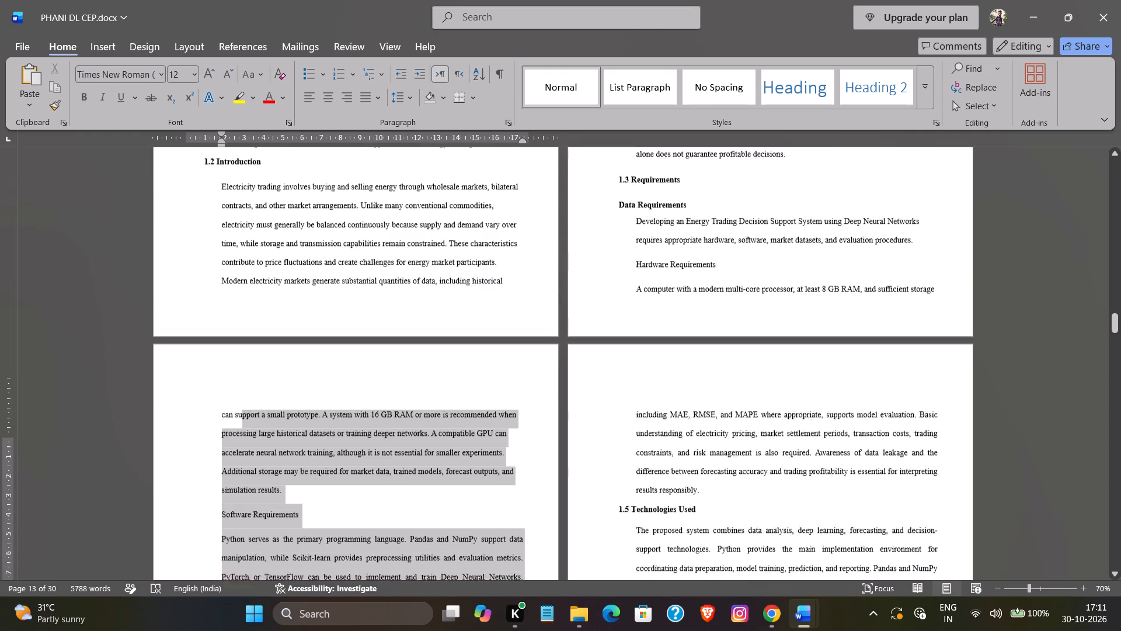
left_click_drag(243, 392, 630, 260)
key("ctrl+x")
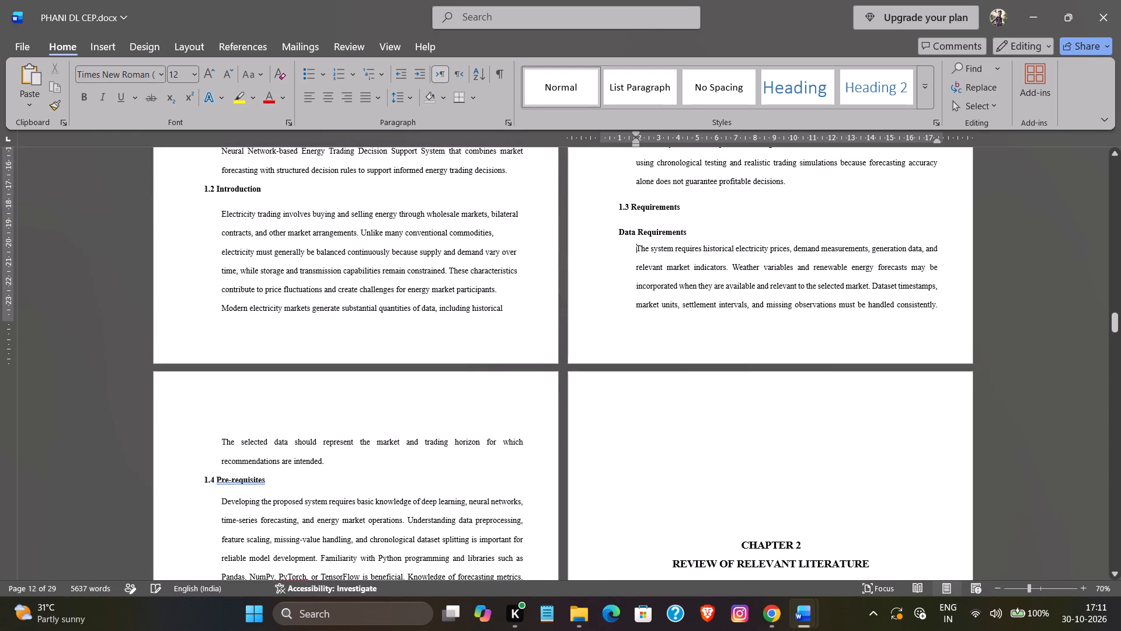
left_click(619, 232)
key("Tab")
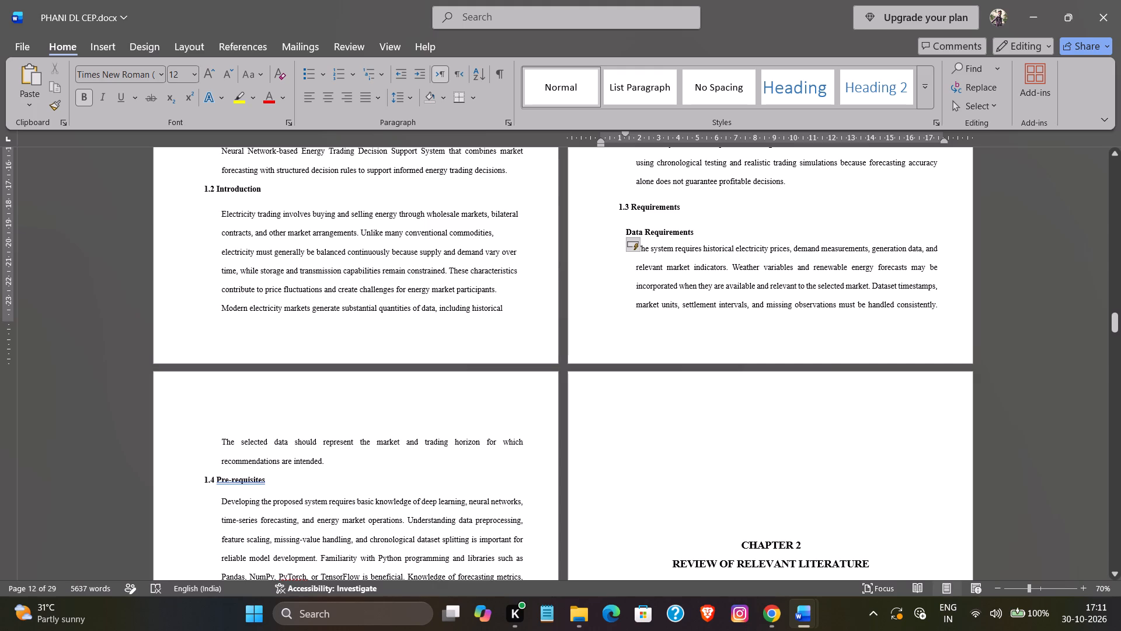
key("Return")
key("Up")
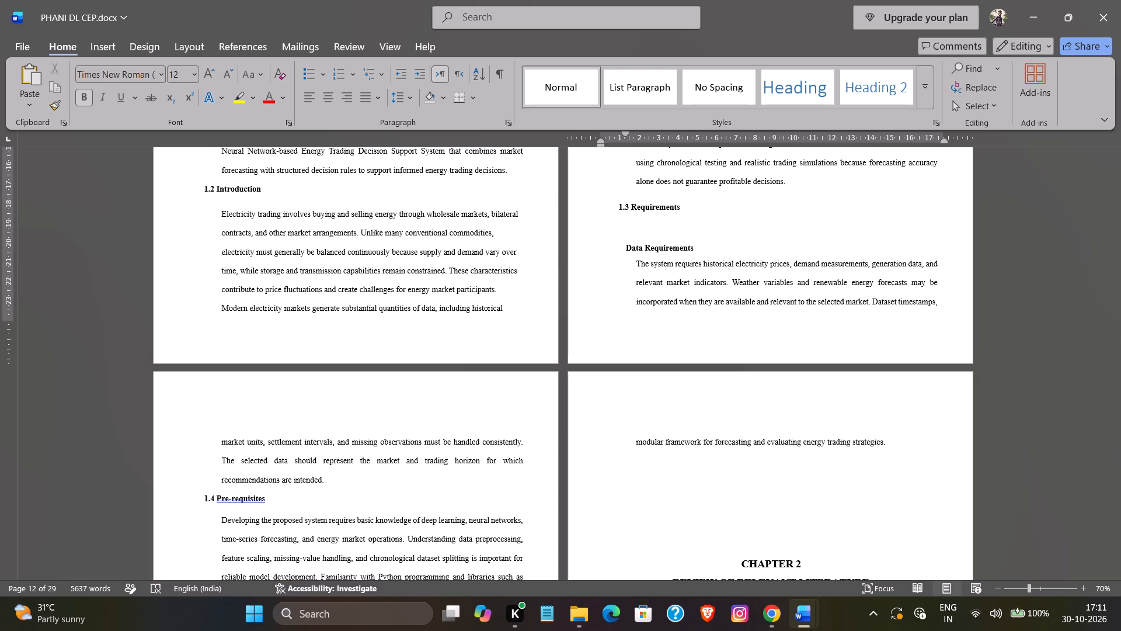
key("ctrl+b")
key("ctrl+v")
Examine the layout of the Chapter 1 sections and the start of Chapter 2 after the move.
scroll(385, 461, "down", 7)
scroll(302, 434, "down", 6)
scroll(699, 399, "down", 7)
scroll(698, 398, "up", 2)
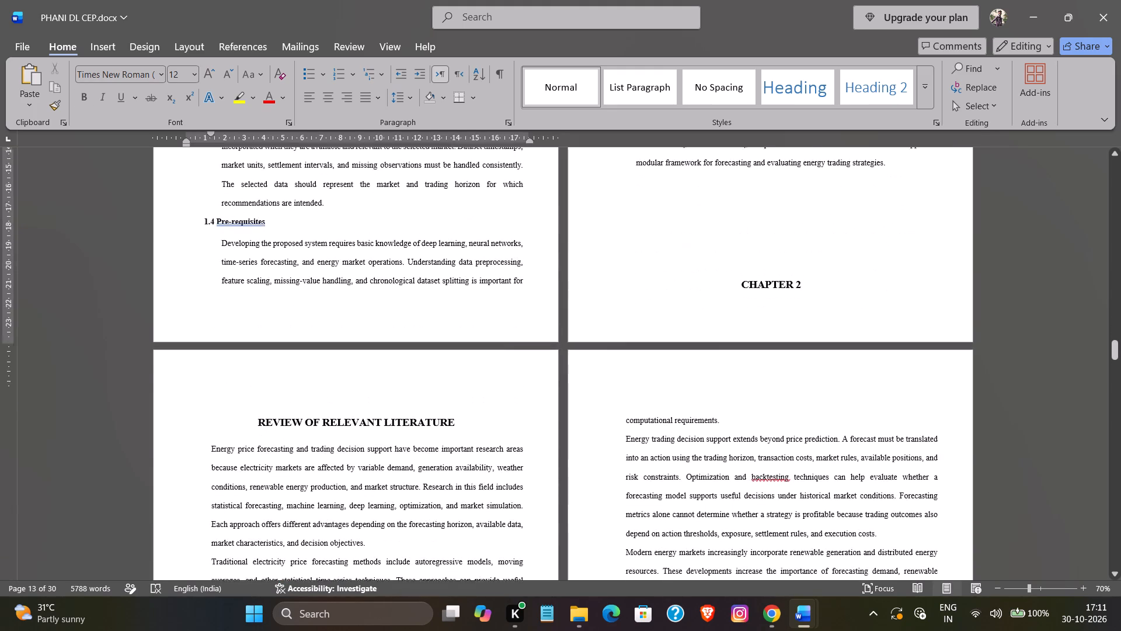
scroll(698, 398, "up", 14)
scroll(687, 400, "up", 16)
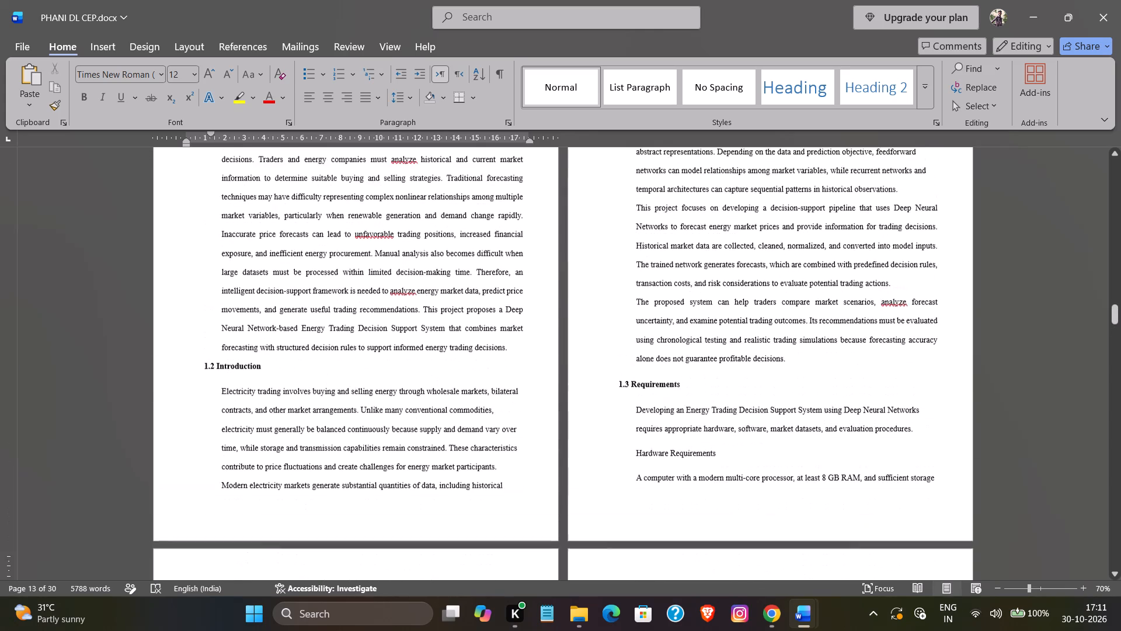
scroll(684, 419, "up", 11)
Save PHANI DL CEP.docx.
key("ctrl+s")
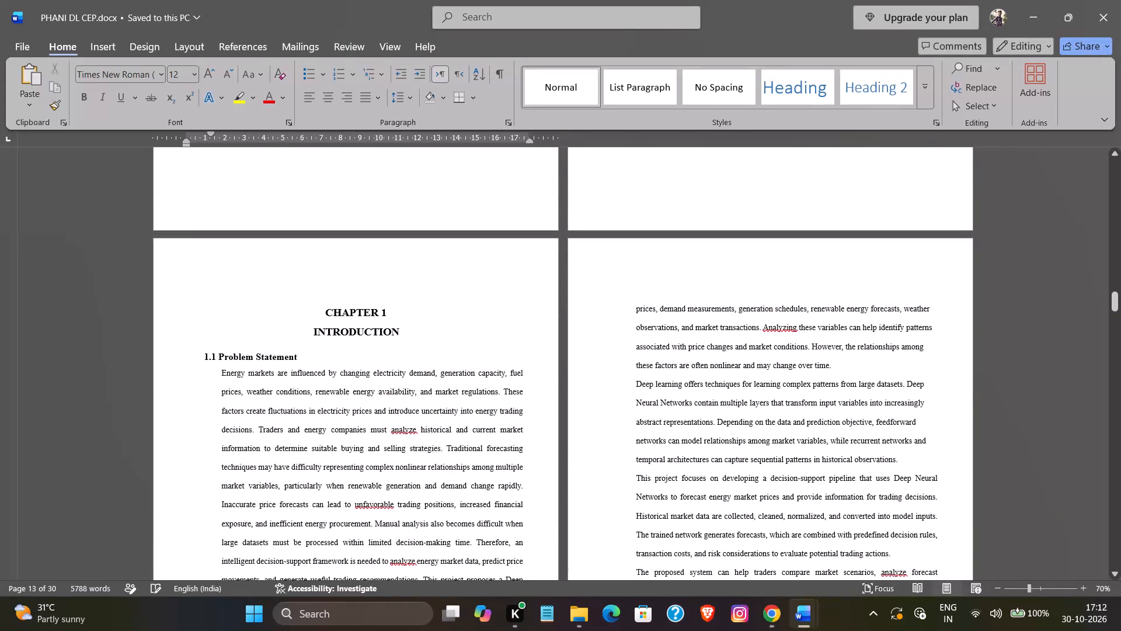
Correct the roll number's ending beneath the student's name on the Complex Engineering Problem cover page.
left_click_drag(1116, 304, 1118, 167)
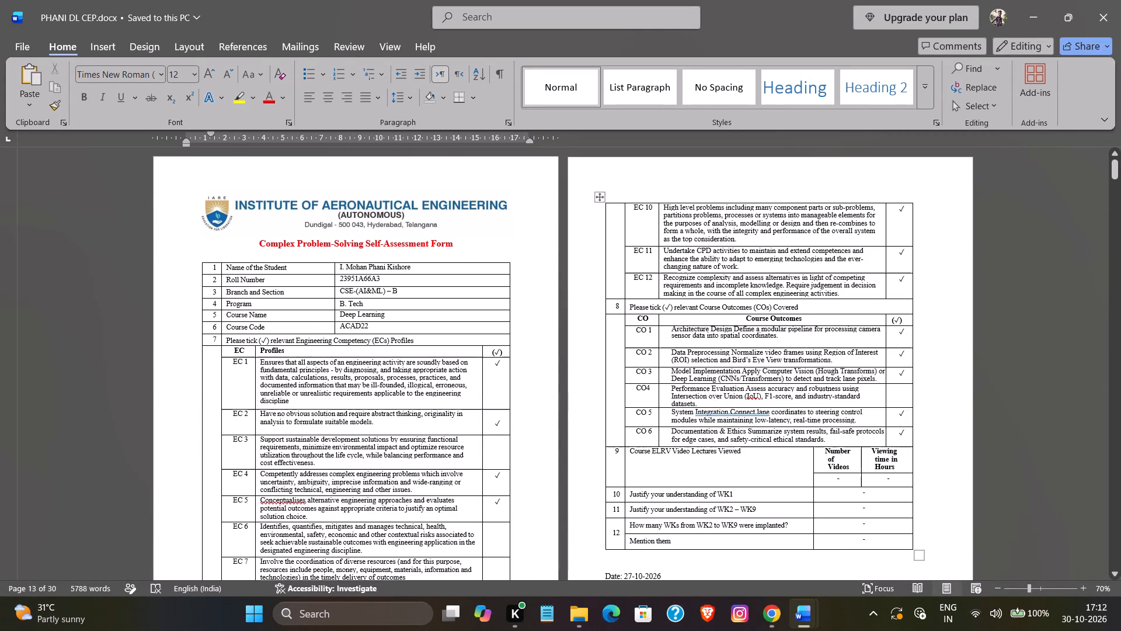
scroll(580, 296, "down", 2)
scroll(486, 299, "down", 13)
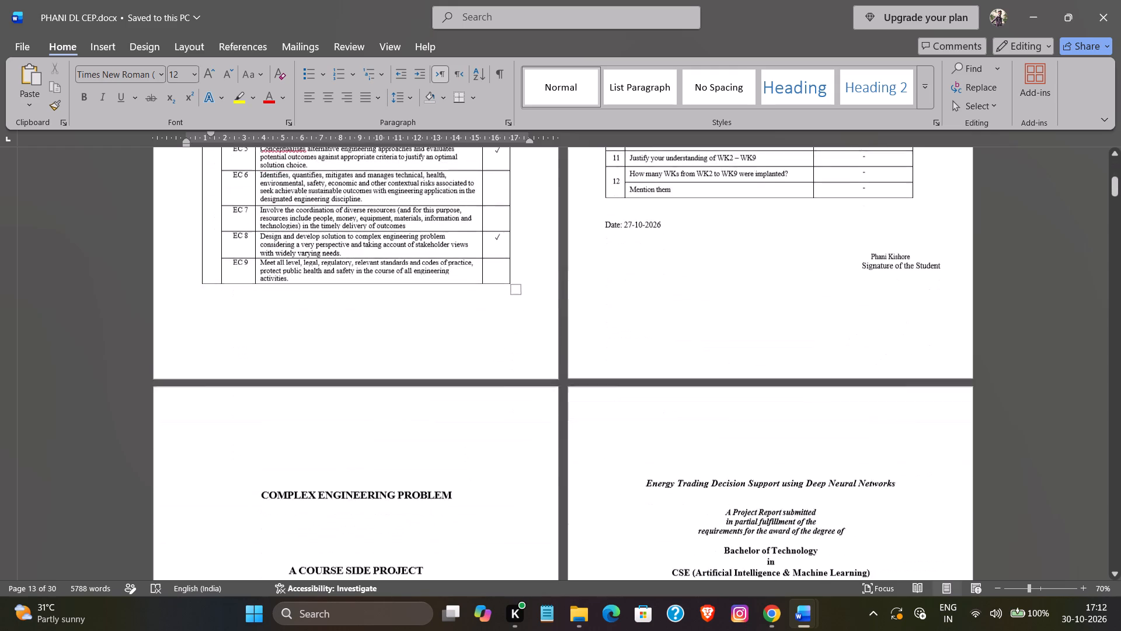
scroll(474, 290, "down", 5)
scroll(474, 289, "up", 1)
scroll(473, 289, "down", 2)
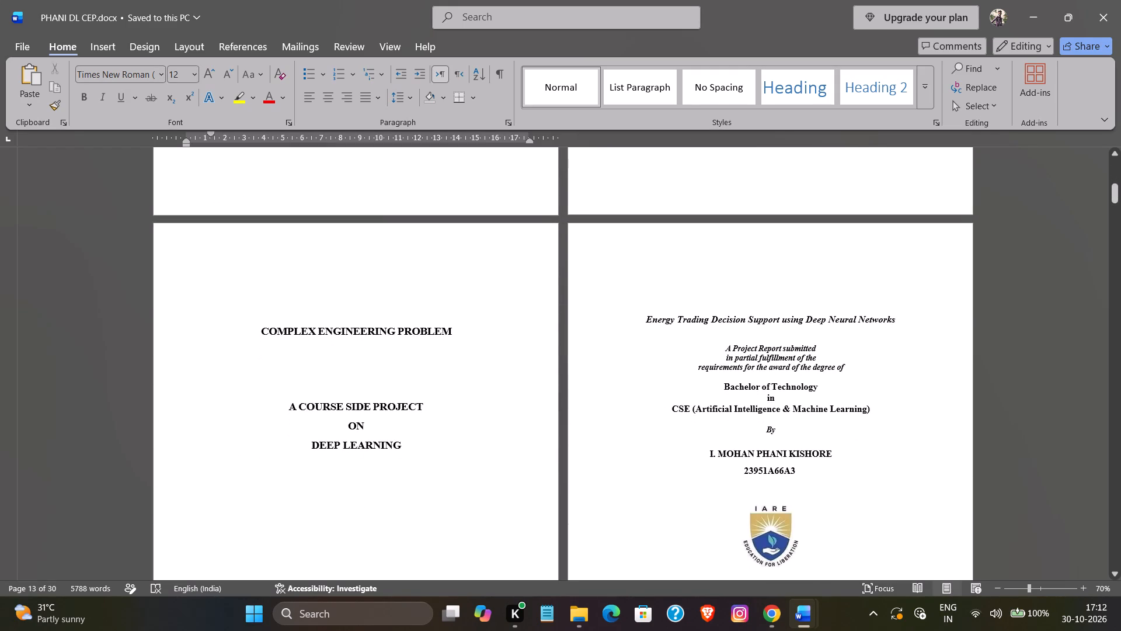
scroll(499, 278, "down", 19)
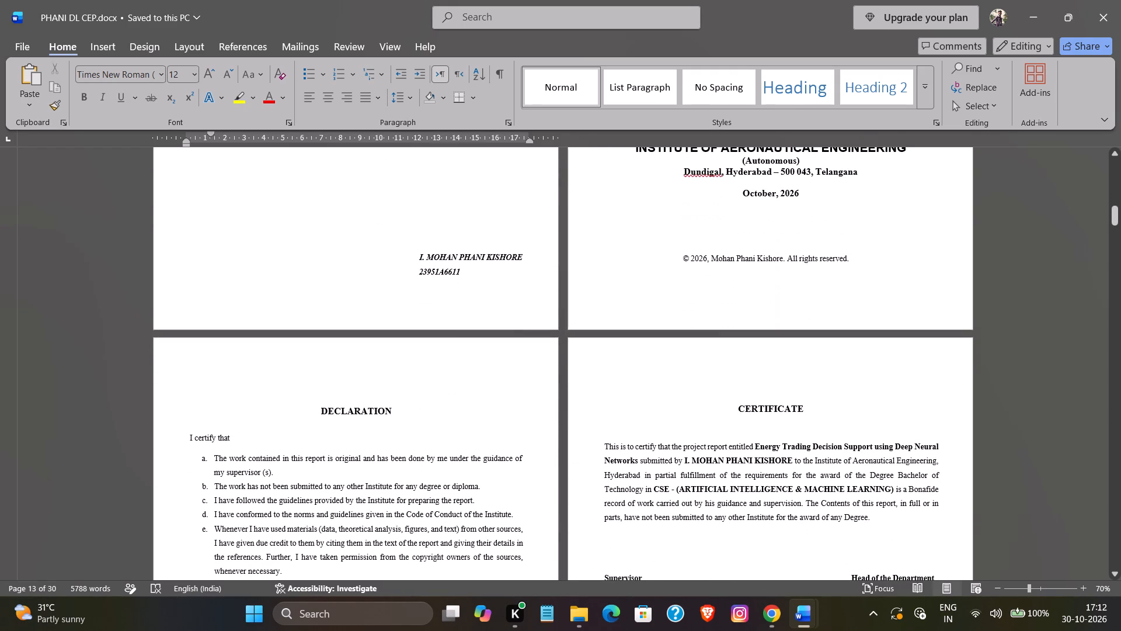
left_click(465, 269)
key("BackSpace")
key("BackSpace")
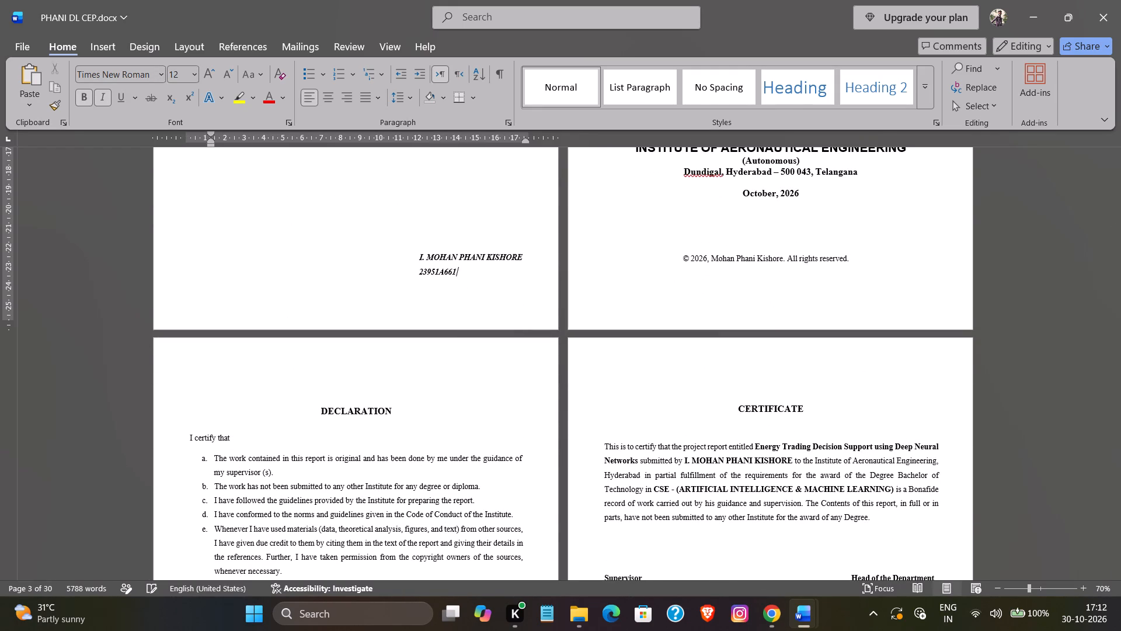
key("BackSpace")
type("A3")
Review the pages from the Declaration through the contents table and Chapter 1 to the Chapter 2 literature review.
scroll(858, 192, "down", 5)
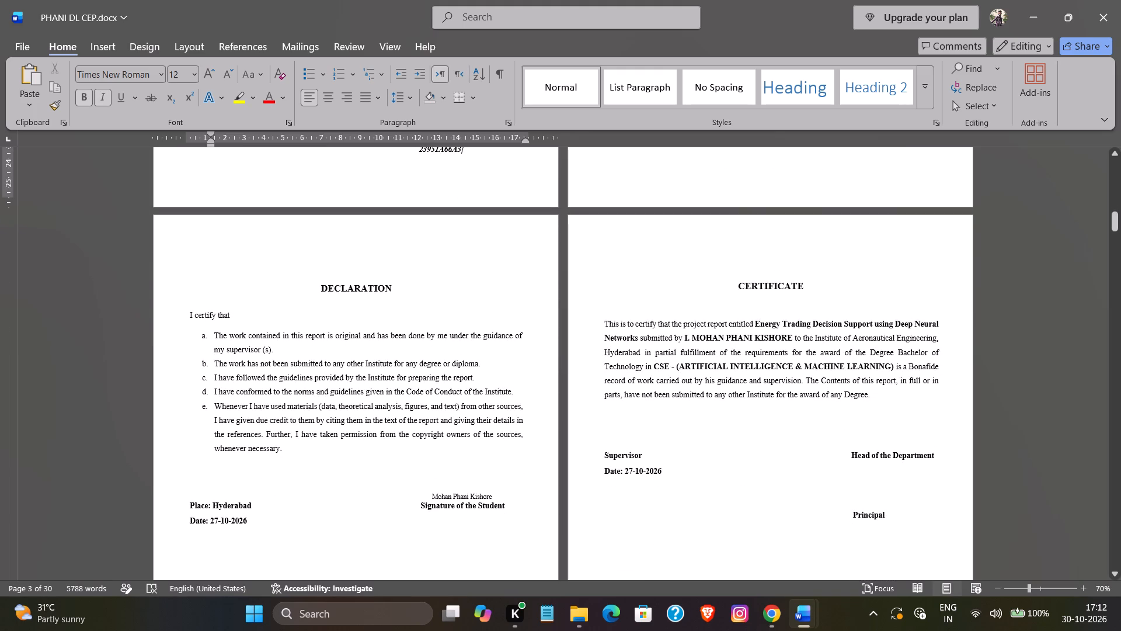
scroll(937, 363, "down", 16)
scroll(391, 479, "down", 4)
scroll(757, 372, "down", 5)
scroll(473, 386, "down", 8)
scroll(435, 396, "up", 1)
scroll(225, 403, "down", 7)
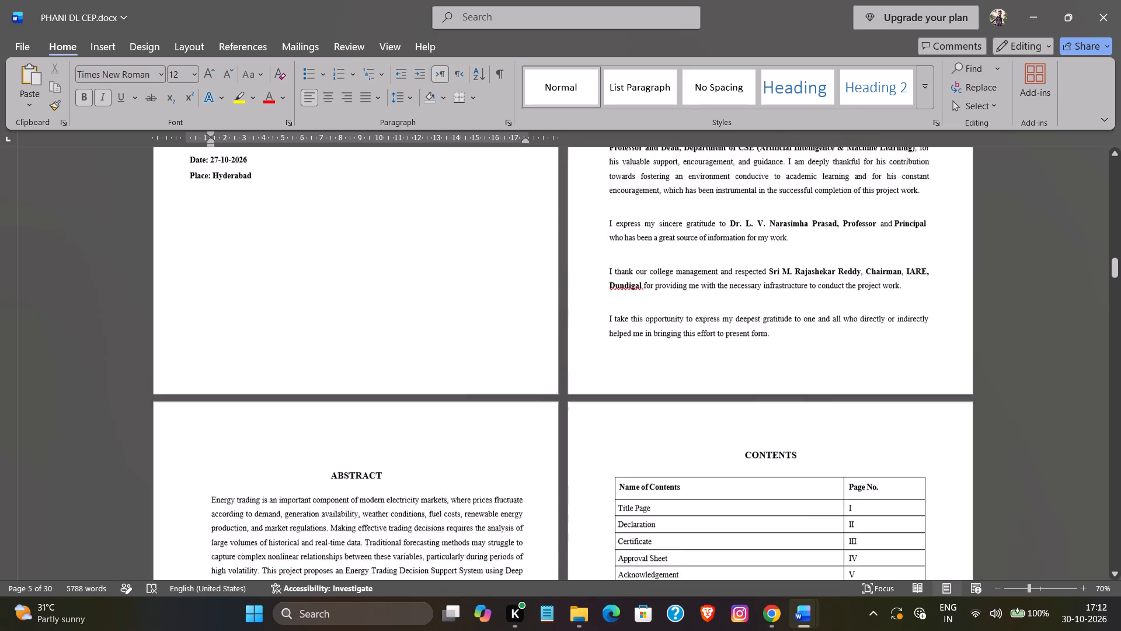
scroll(222, 405, "down", 9)
scroll(311, 396, "down", 18)
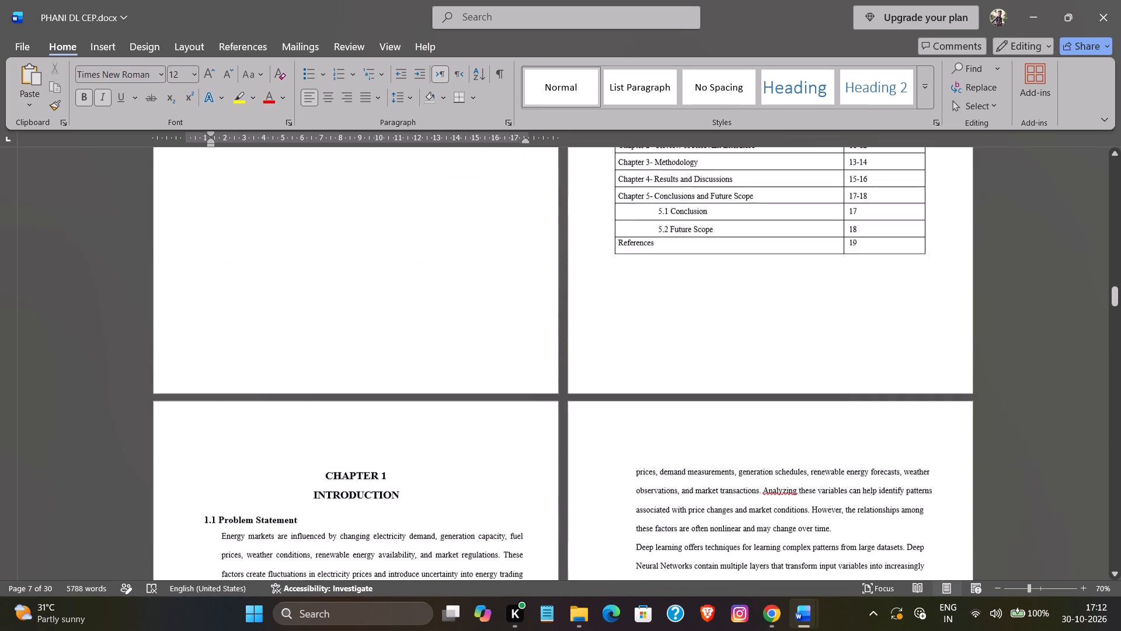
scroll(318, 384, "down", 16)
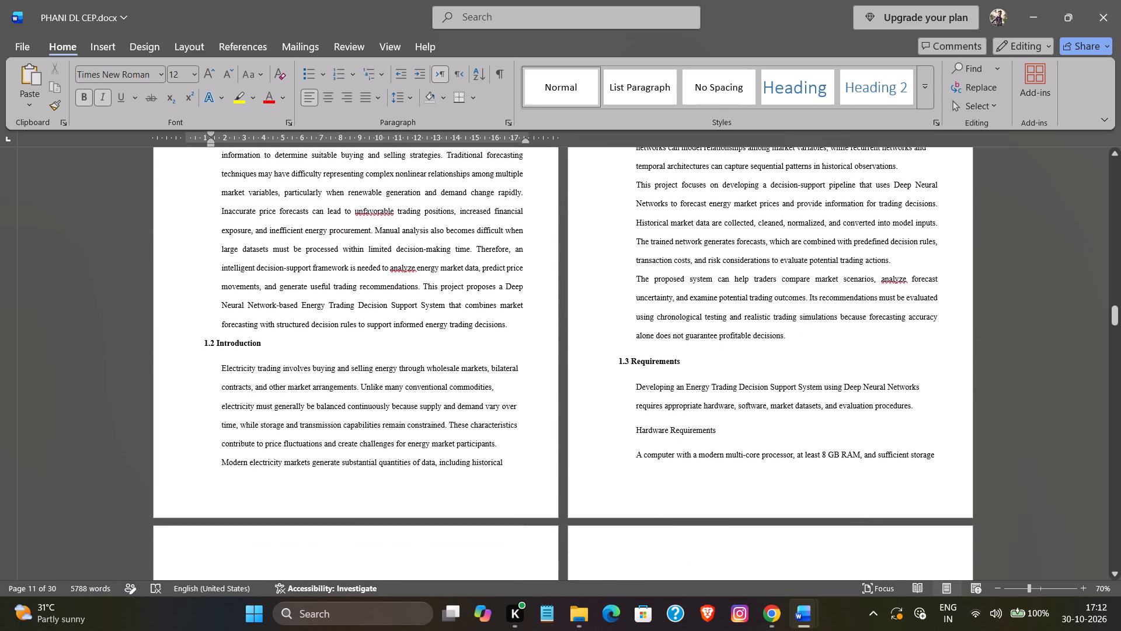
scroll(526, 394, "up", 8)
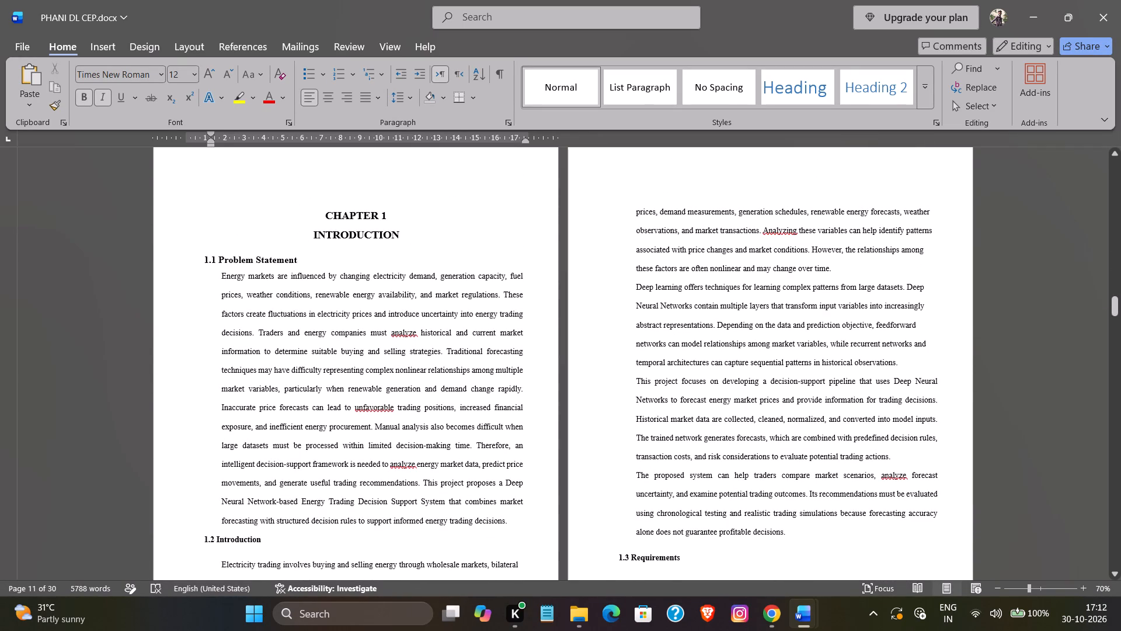
scroll(402, 370, "down", 16)
scroll(468, 342, "down", 17)
scroll(476, 342, "down", 9)
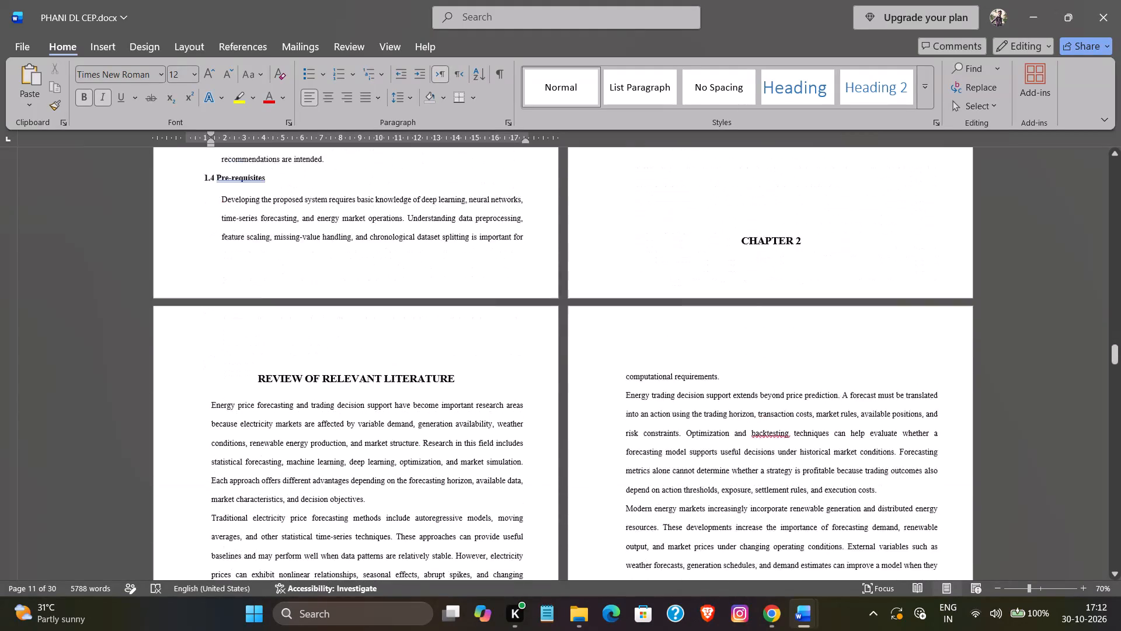
Review the remaining pages of the DL CEP report from the Chapter 2 literature review through the methodology and results chapters to the references.
scroll(476, 340, "down", 9)
scroll(476, 339, "down", 20)
scroll(476, 339, "down", 18)
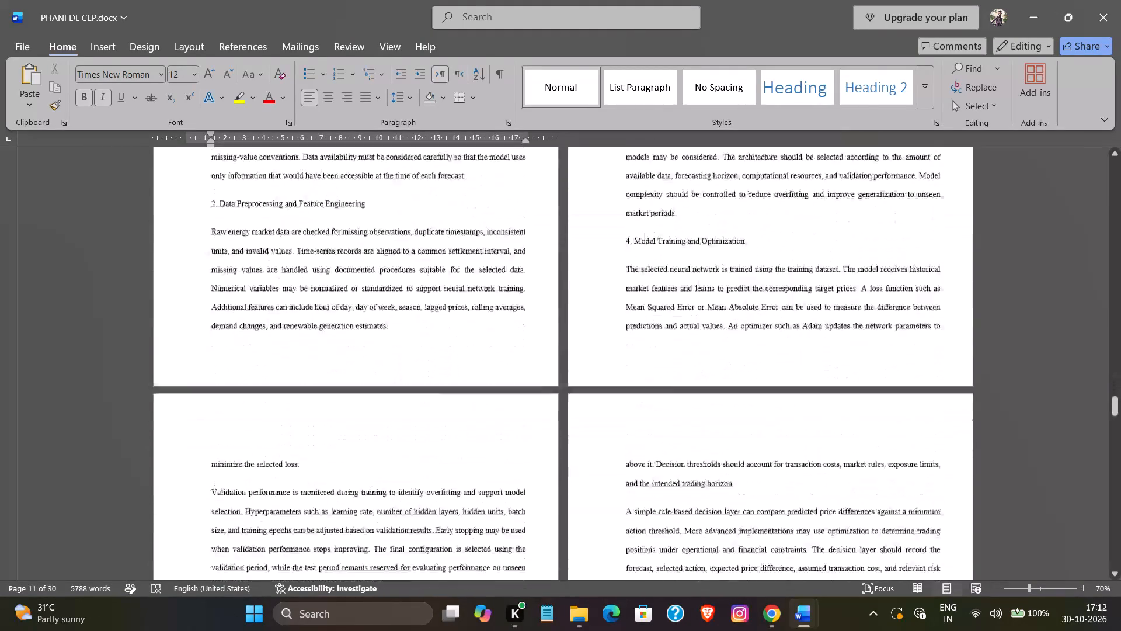
scroll(468, 334, "down", 20)
scroll(468, 334, "down", 10)
scroll(464, 330, "up", 7)
scroll(464, 330, "down", 4)
scroll(464, 330, "up", 1)
scroll(464, 330, "down", 8)
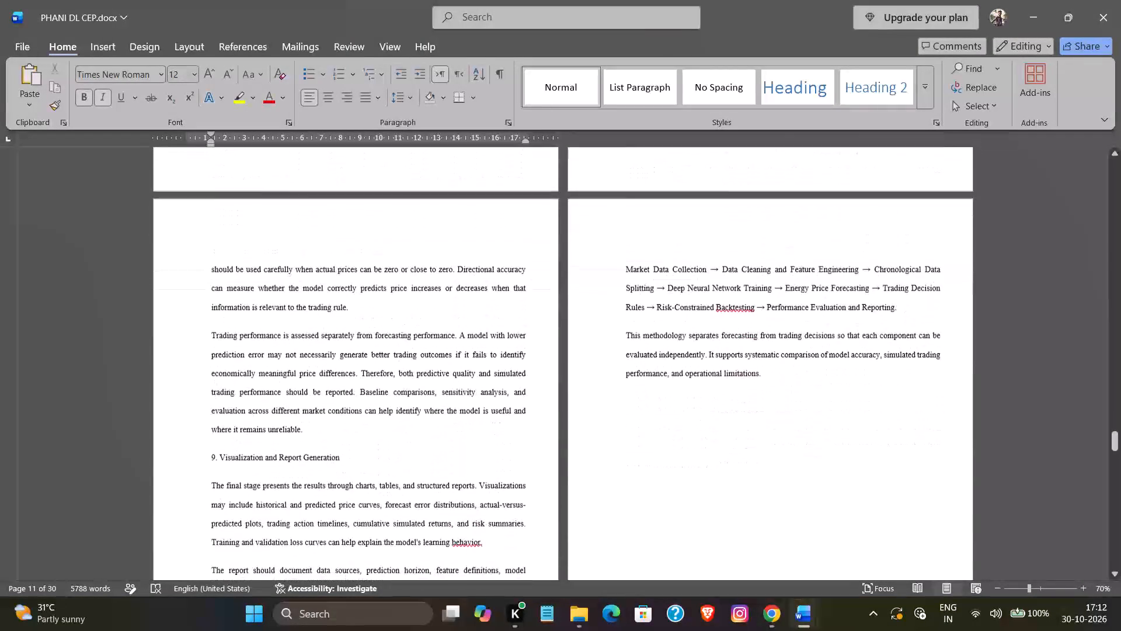
scroll(464, 333, "down", 20)
scroll(464, 333, "down", 20)
scroll(464, 333, "down", 2)
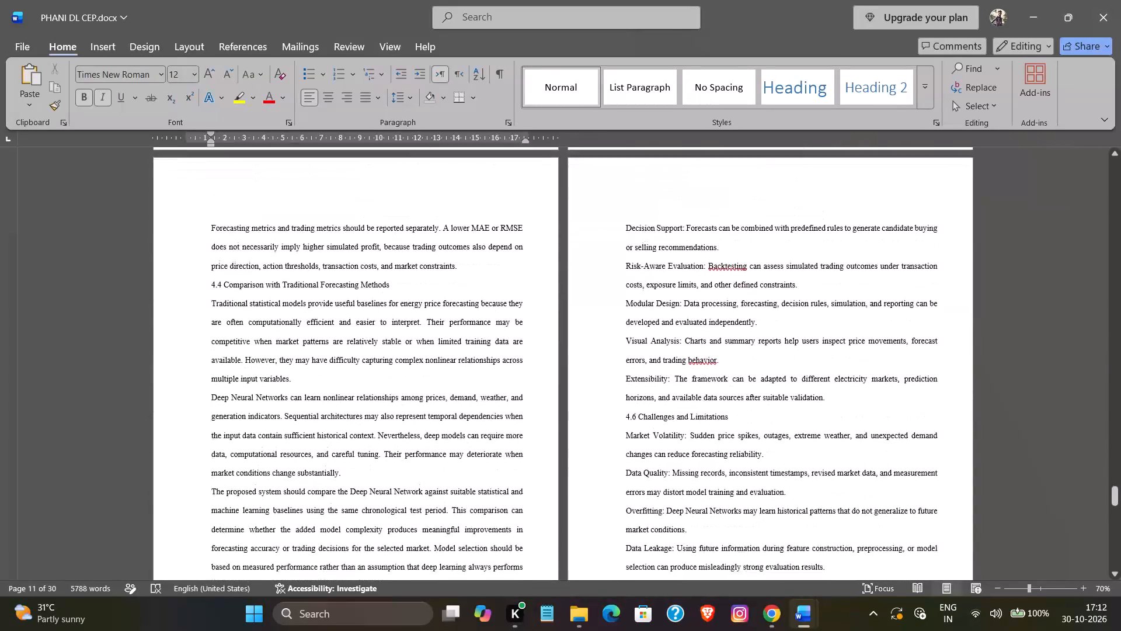
scroll(462, 331, "down", 20)
scroll(462, 331, "down", 20)
scroll(462, 331, "down", 7)
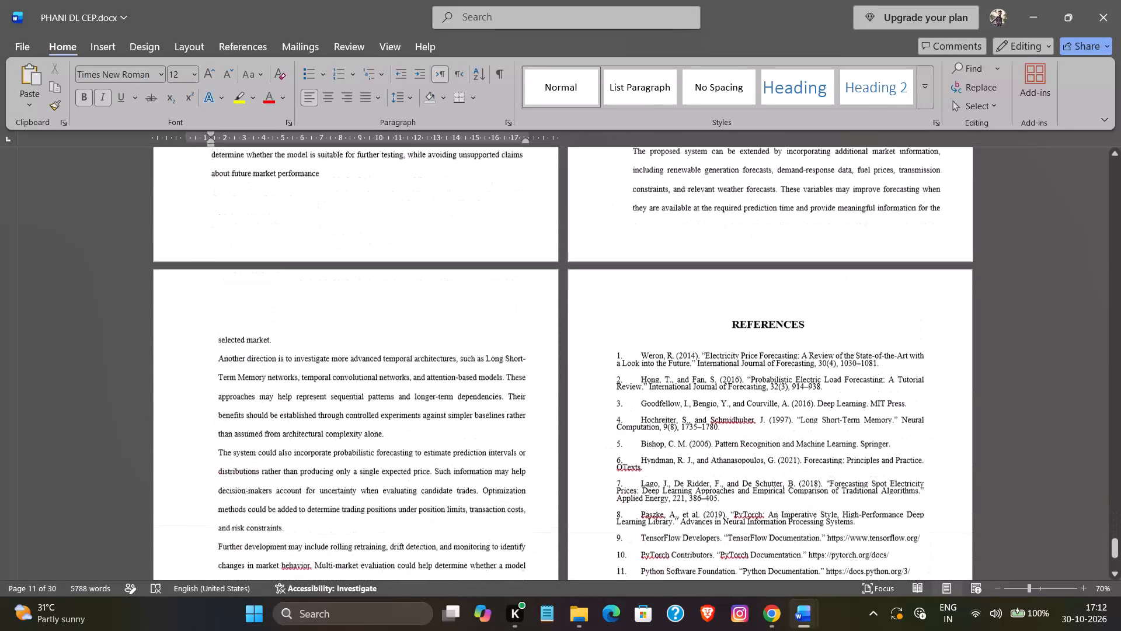
scroll(461, 330, "down", 20)
Save PHANI DL CEP.docx and close it.
key("ctrl+s")
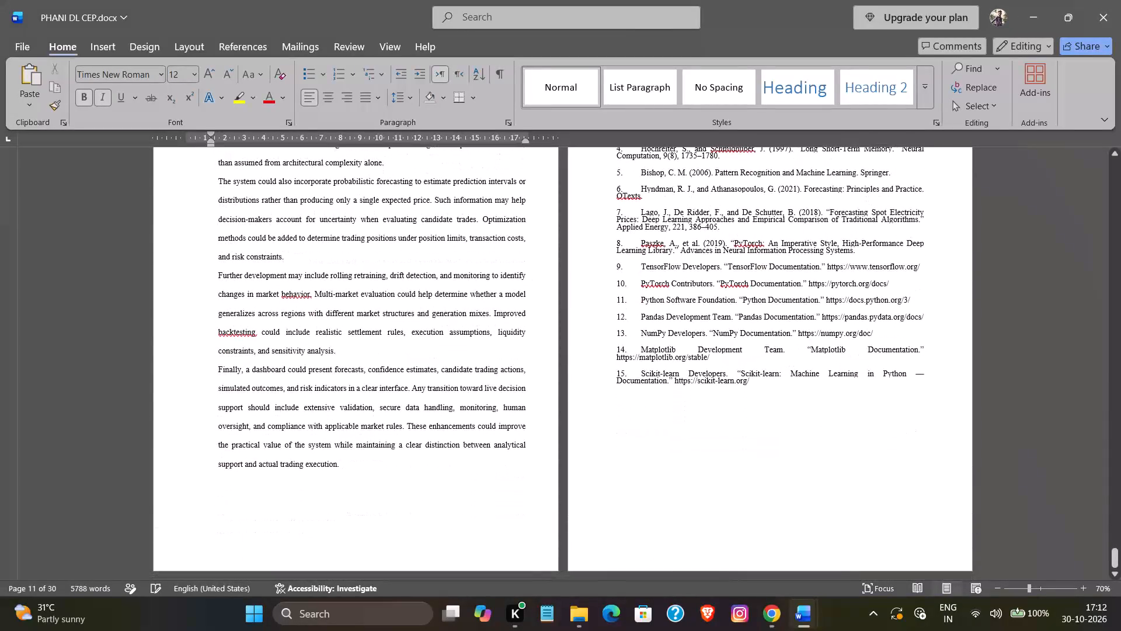
left_click(1120, 0)
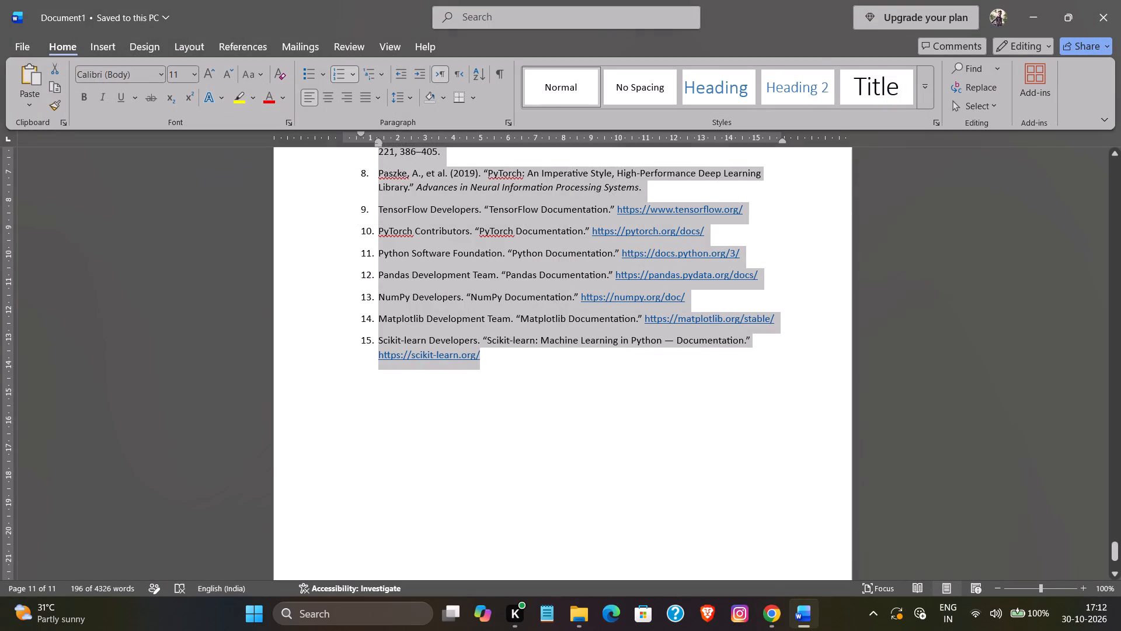
Clear all the leftover energy trading report text from the scratch document Document1.
key("BackSpace")
key("ctrl+a")
key("ctrl+BackSpace")
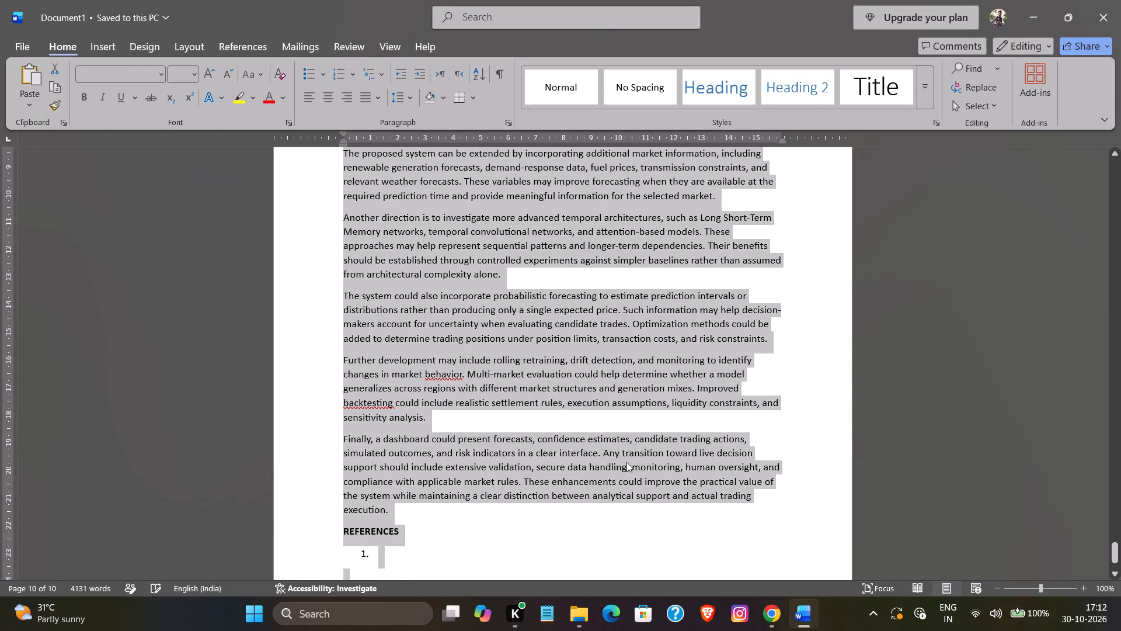
key("BackSpace")
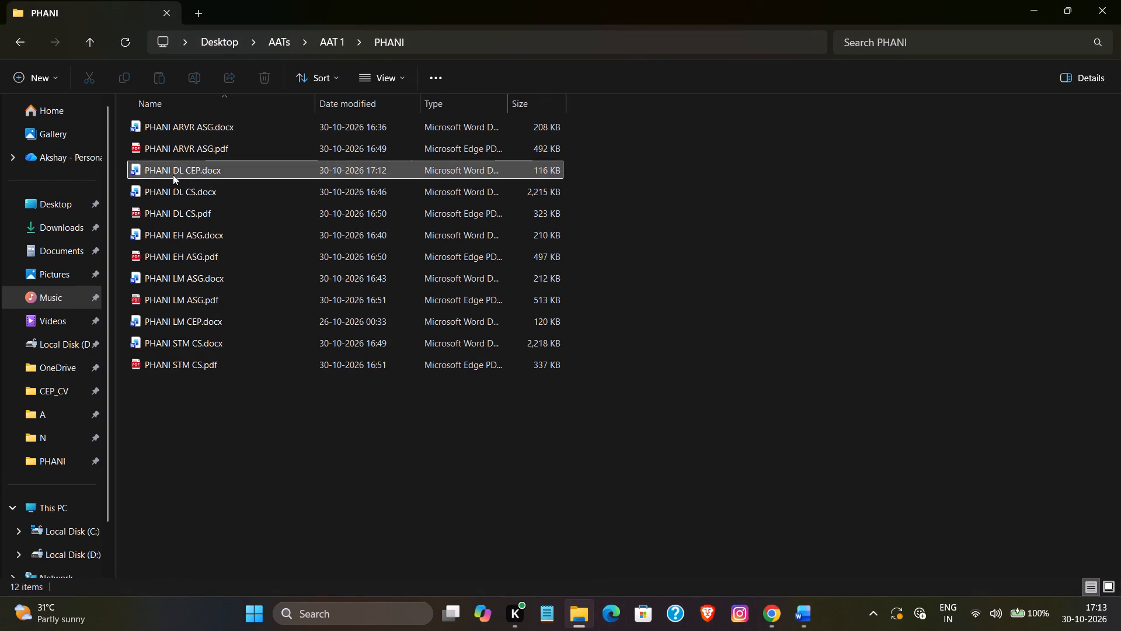
left_click(179, 192)
left_click(189, 170)
key("ctrl+c")
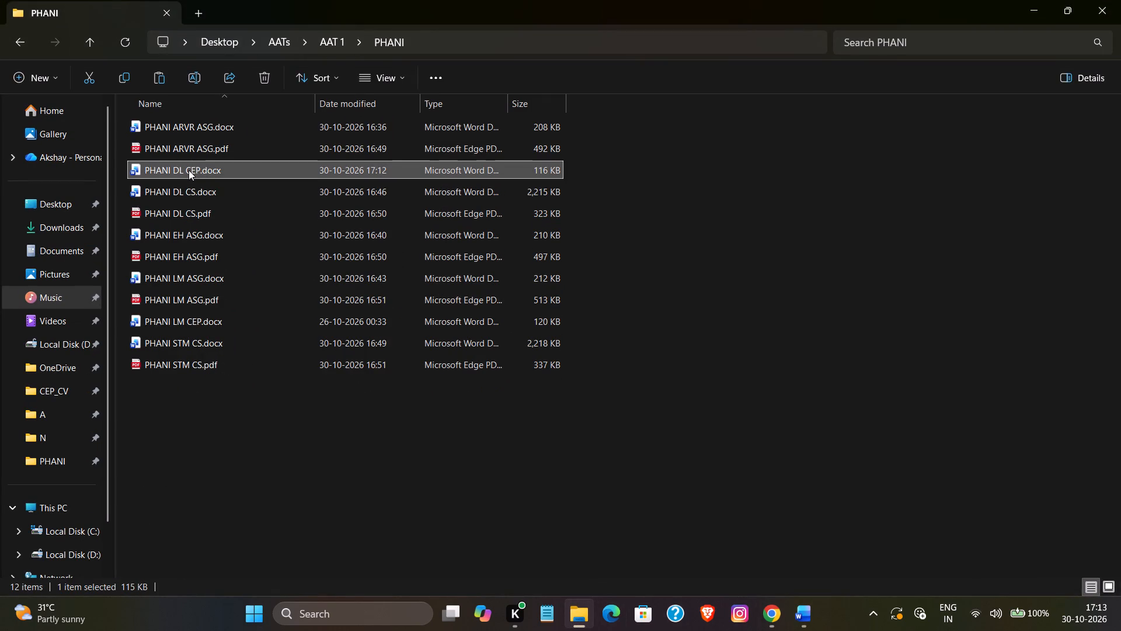
key("ctrl+v")
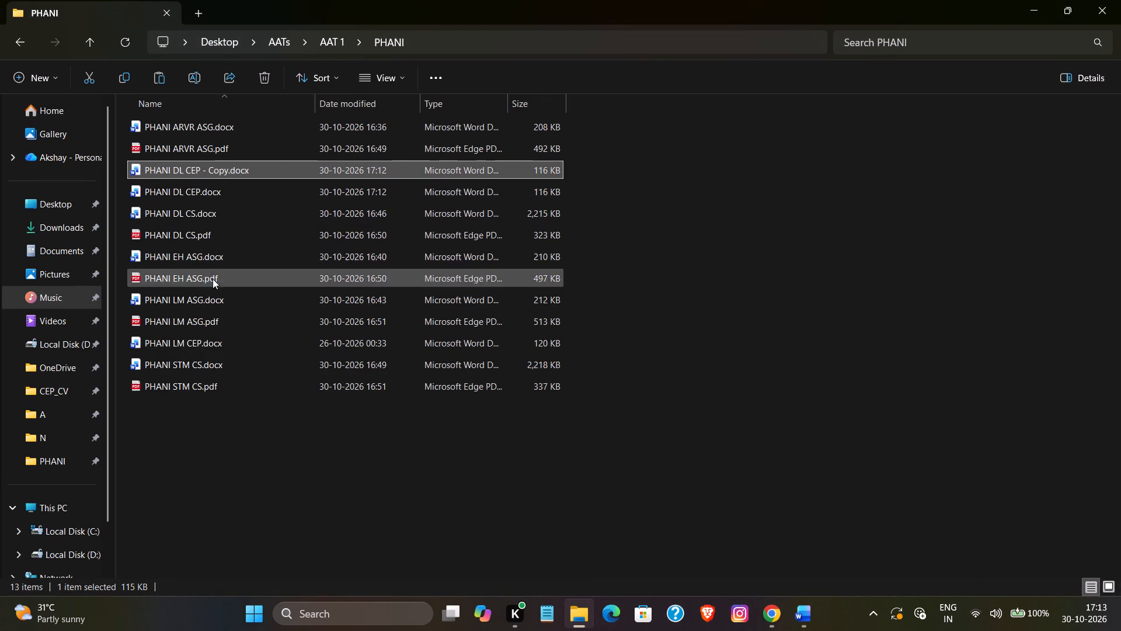
Delete the old PHANI LM CEP.docx from the PHANI folder.
left_click(210, 341)
key("Delete")
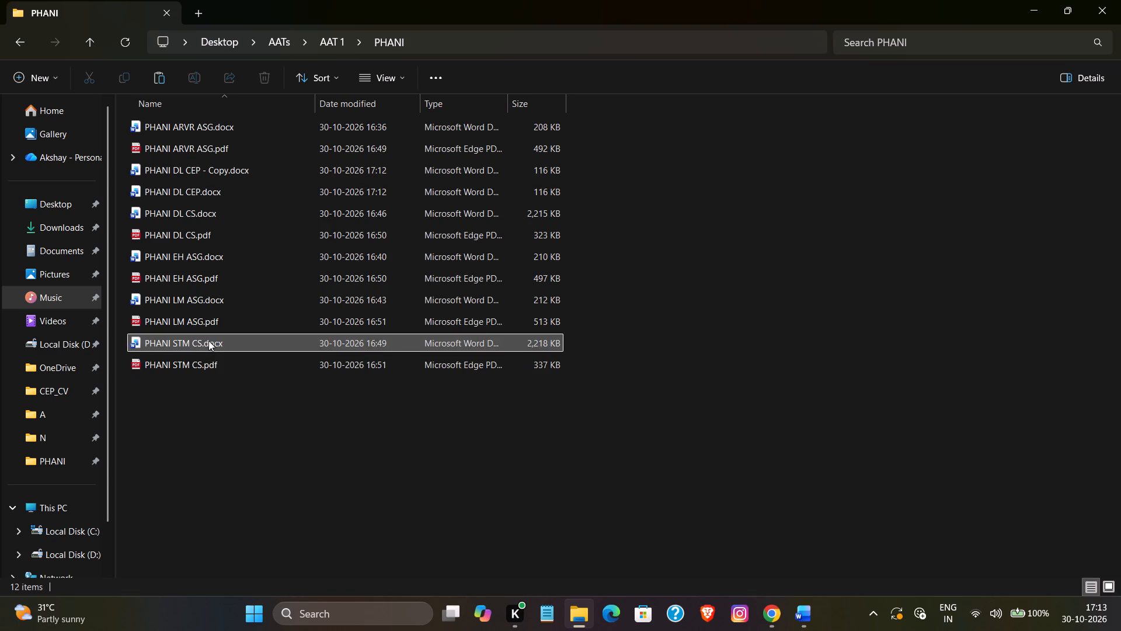
Rename the duplicated DL CEP file as PHANI LM CEP.docx.
left_click(176, 171)
left_click(180, 169)
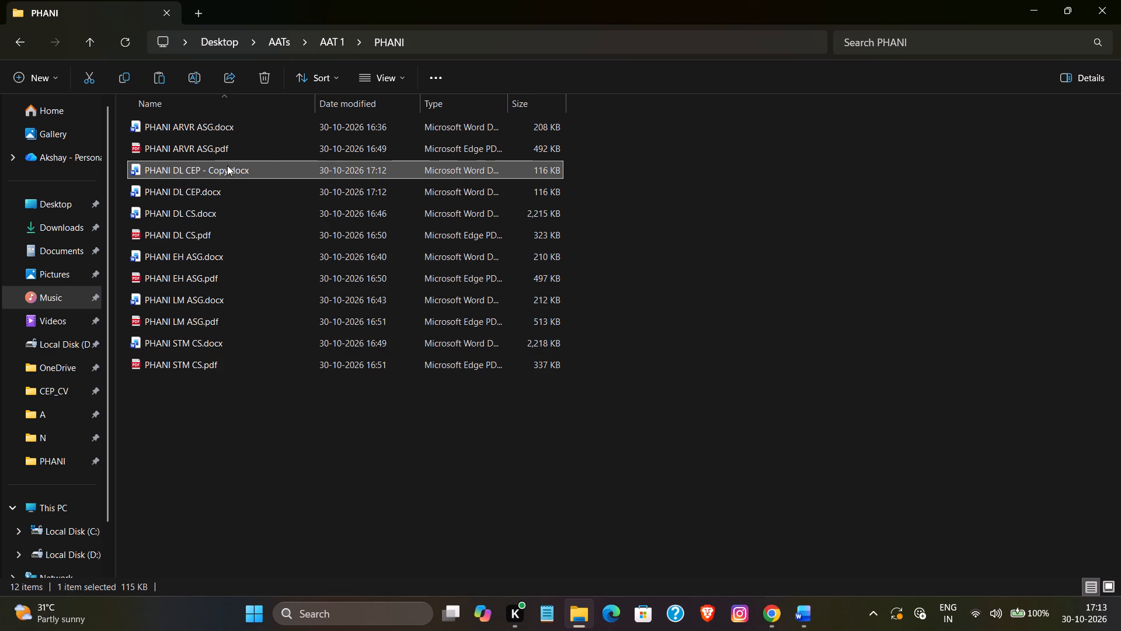
left_click(229, 165)
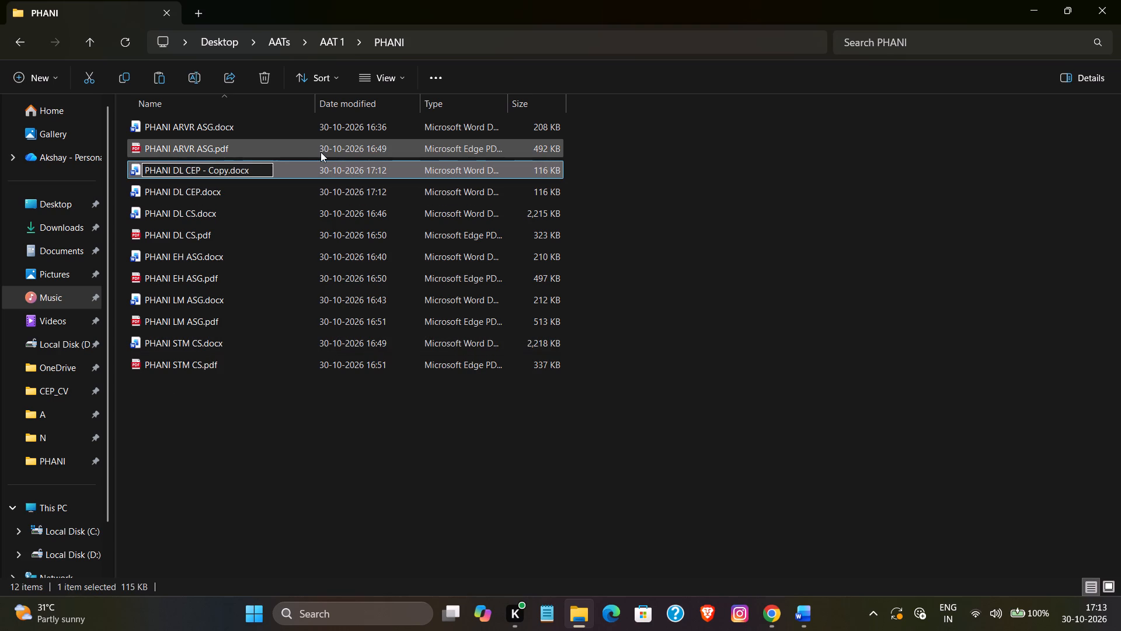
key("BackSpace")
key("BackSpace")
key("BackSpace")
key("BackSpace")
key("BackSpace")
key("BackSpace")
key("BackSpace")
key("BackSpace")
key("BackSpace")
key("BackSpace")
key("BackSpace")
key("BackSpace")
key("BackSpace")
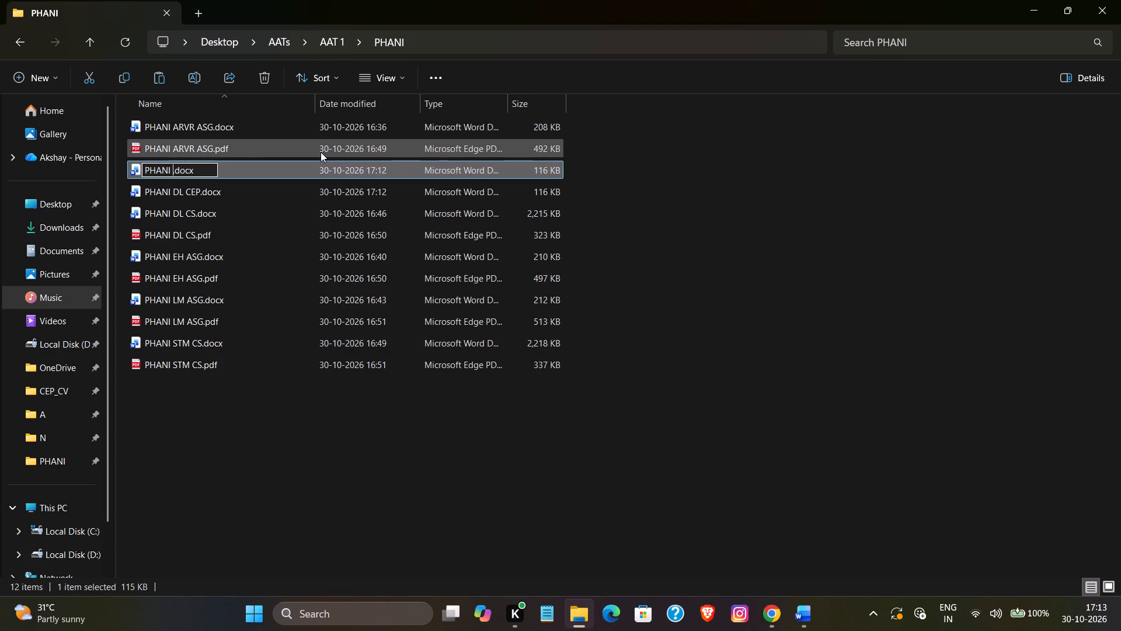
type("LM CEP")
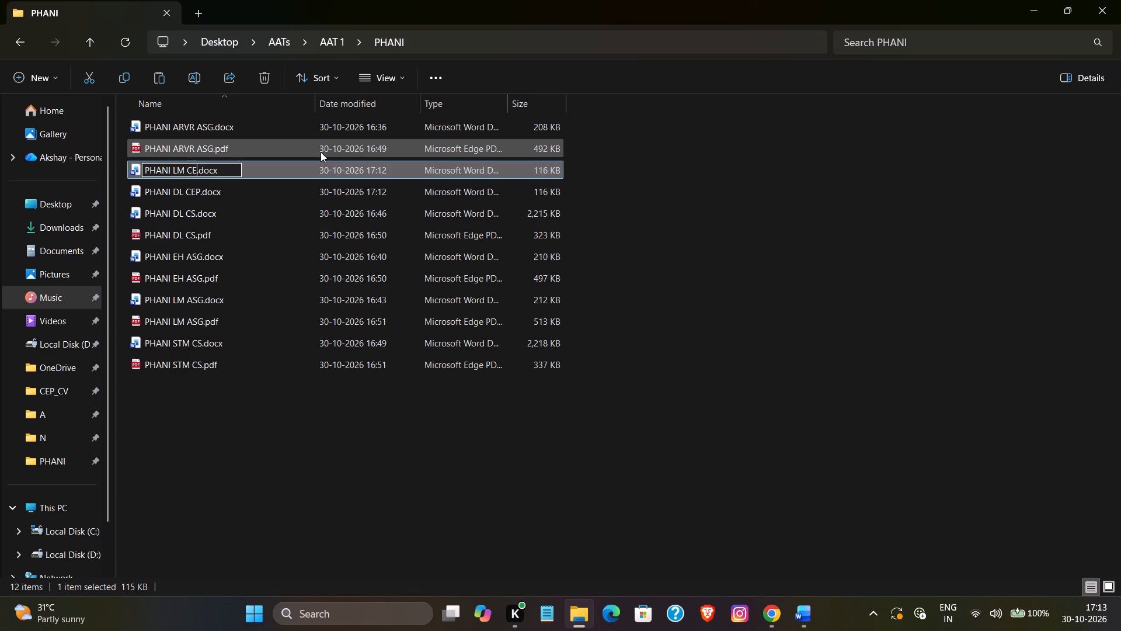
key("Return")
Open PHANI LM CEP.docx in Word and enable editing.
key("Return")
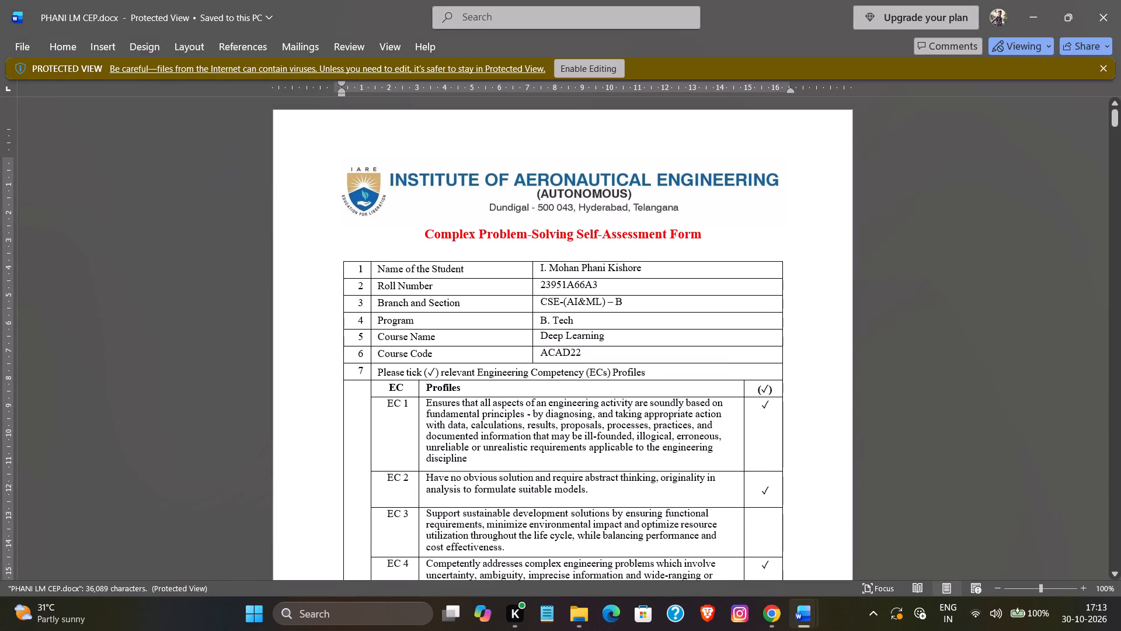
left_click(591, 65)
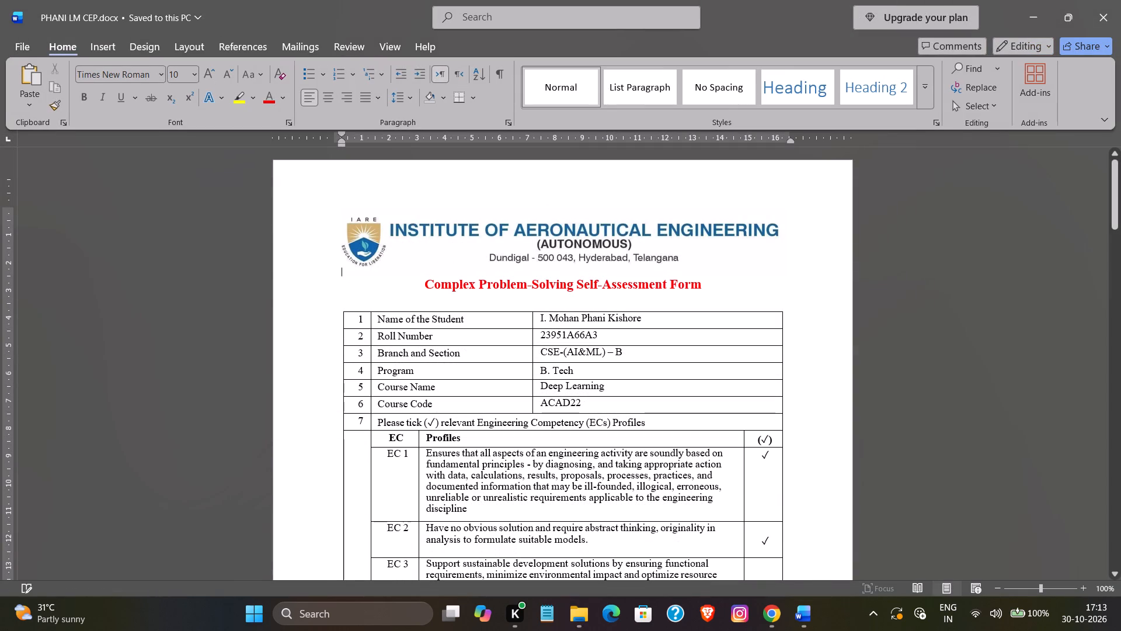
Set the Course Name in the self-assessment form to Language Modeling.
left_click_drag(612, 388, 560, 382)
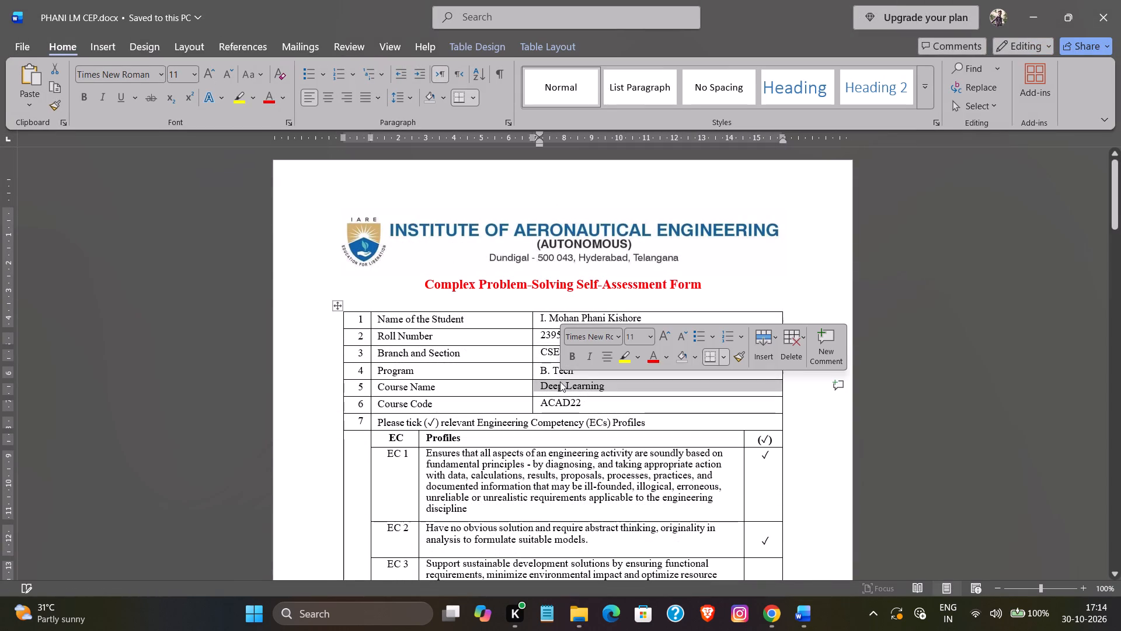
key("shift+l")
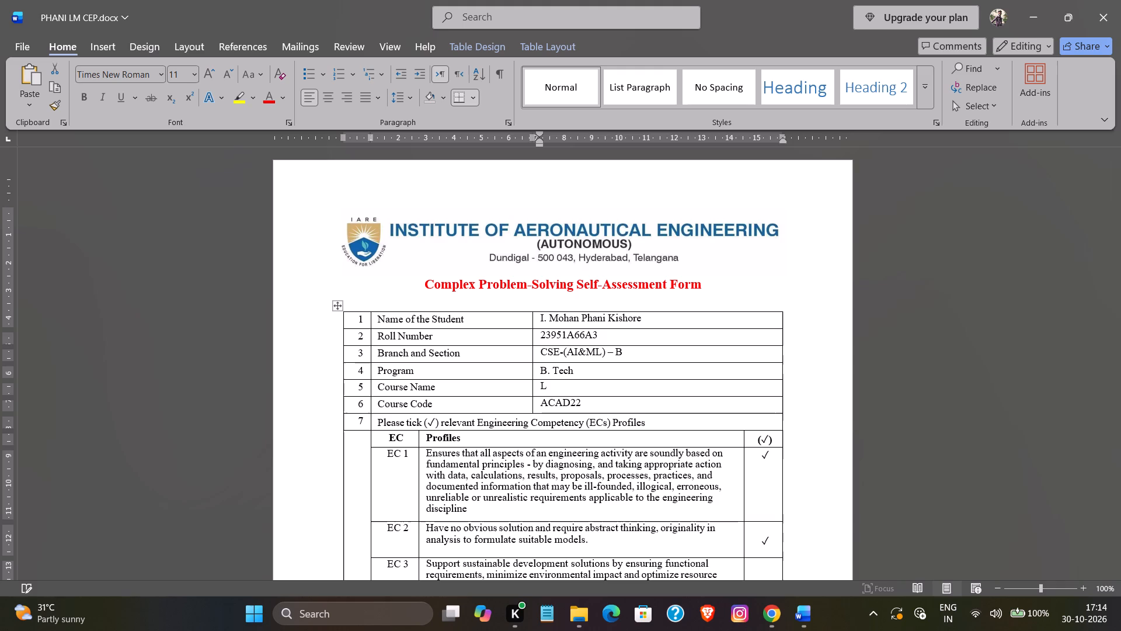
type("angu")
type("age Modeling")
Check the Language Modeling course code on the AAT-II page in Chrome and set the Word form's Course Code to ACAD40.
left_click(773, 615)
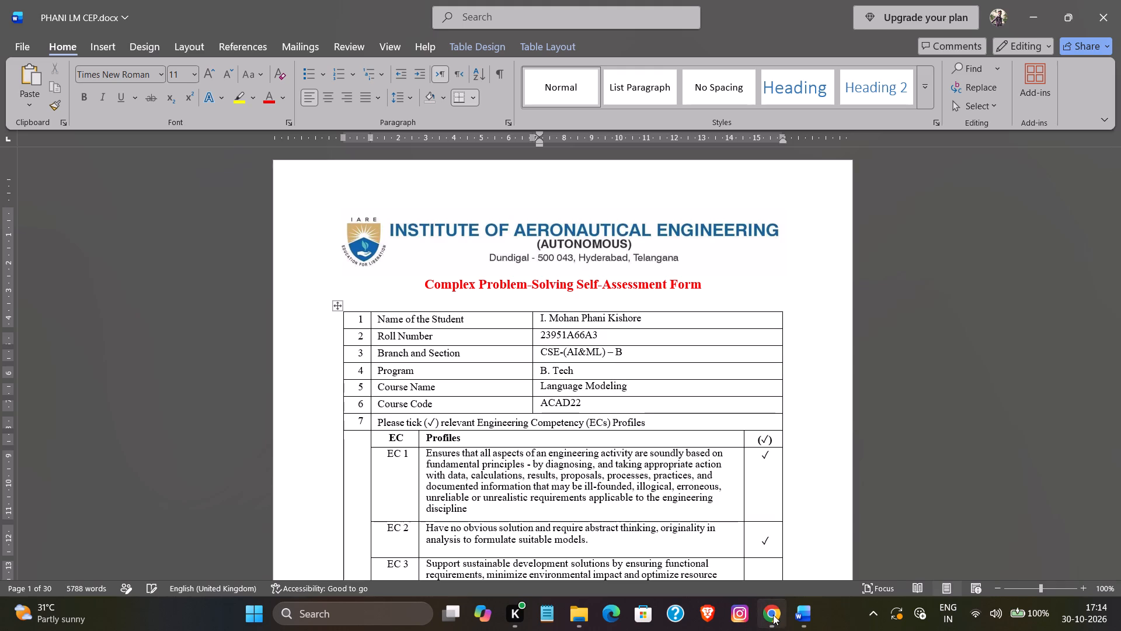
left_click(143, 0)
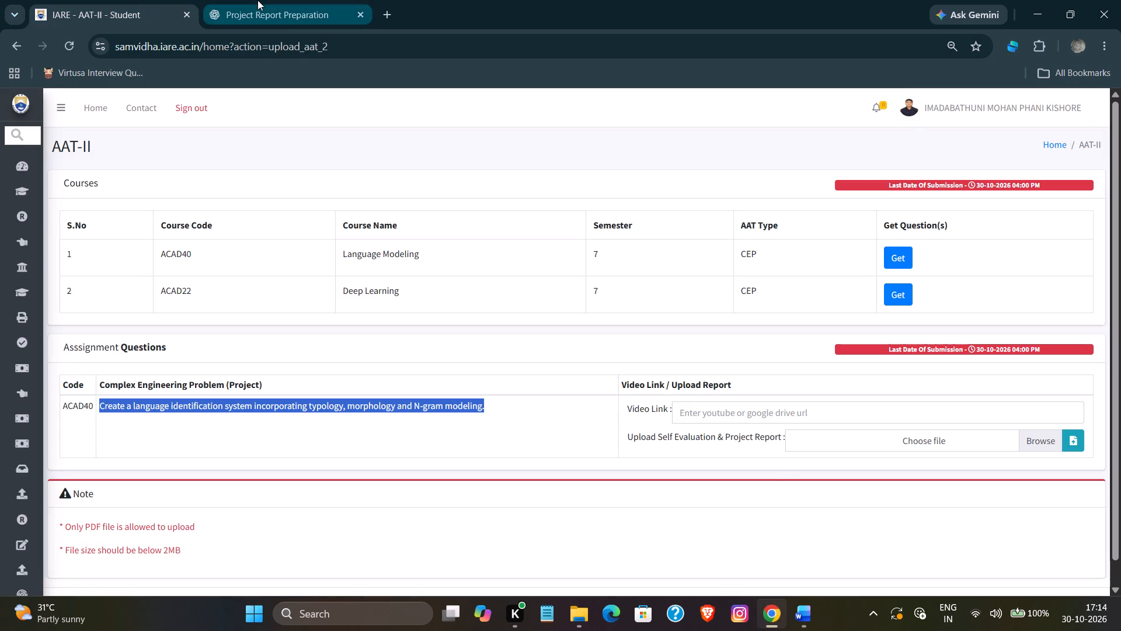
left_click(257, 0)
left_click(807, 612)
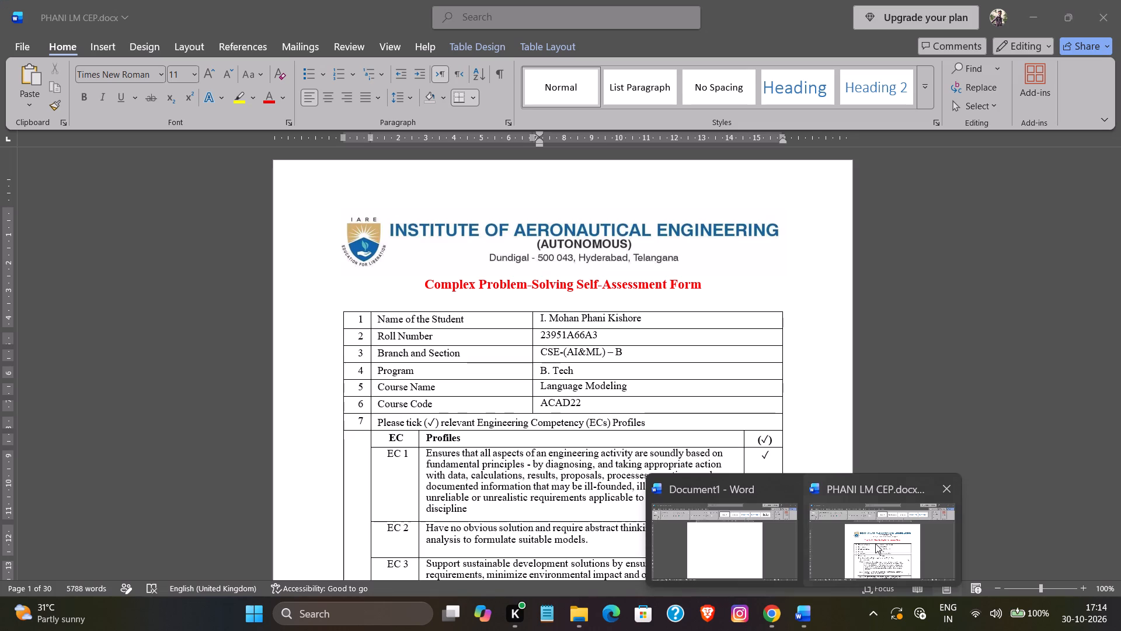
left_click(875, 543)
left_click(602, 398)
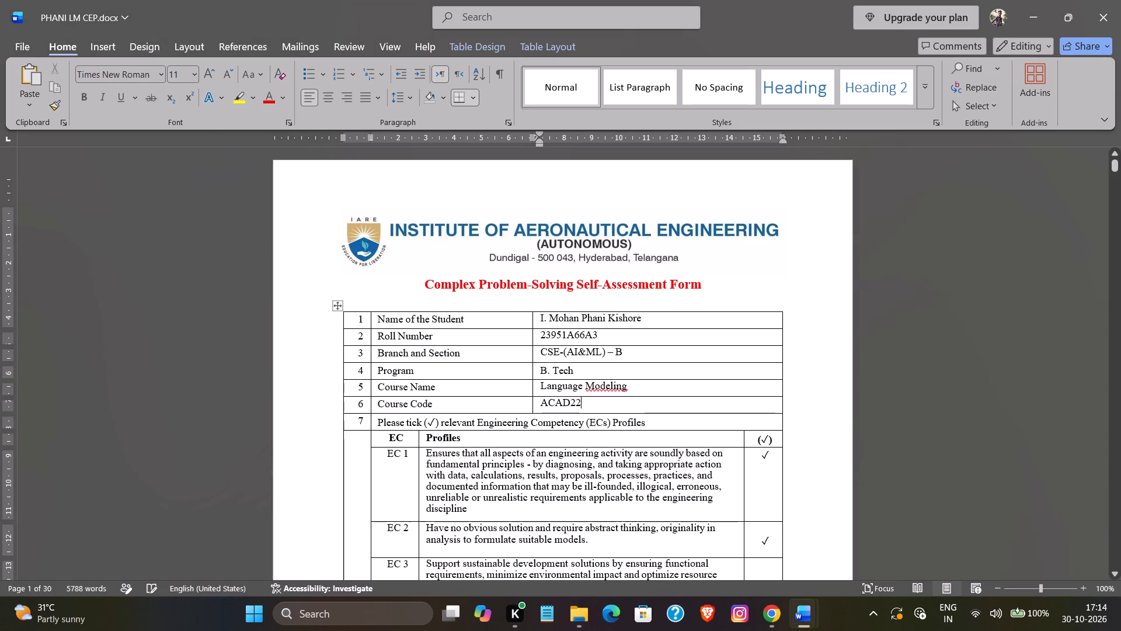
key("BackSpace")
key("BackSpace")
key("BackSpace")
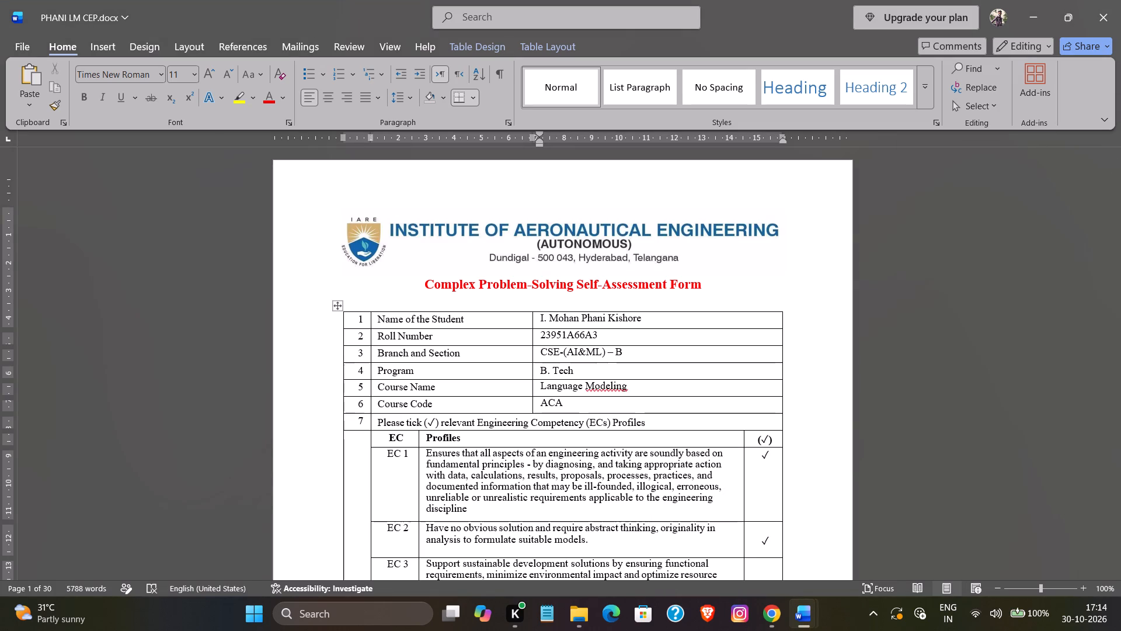
type("D40")
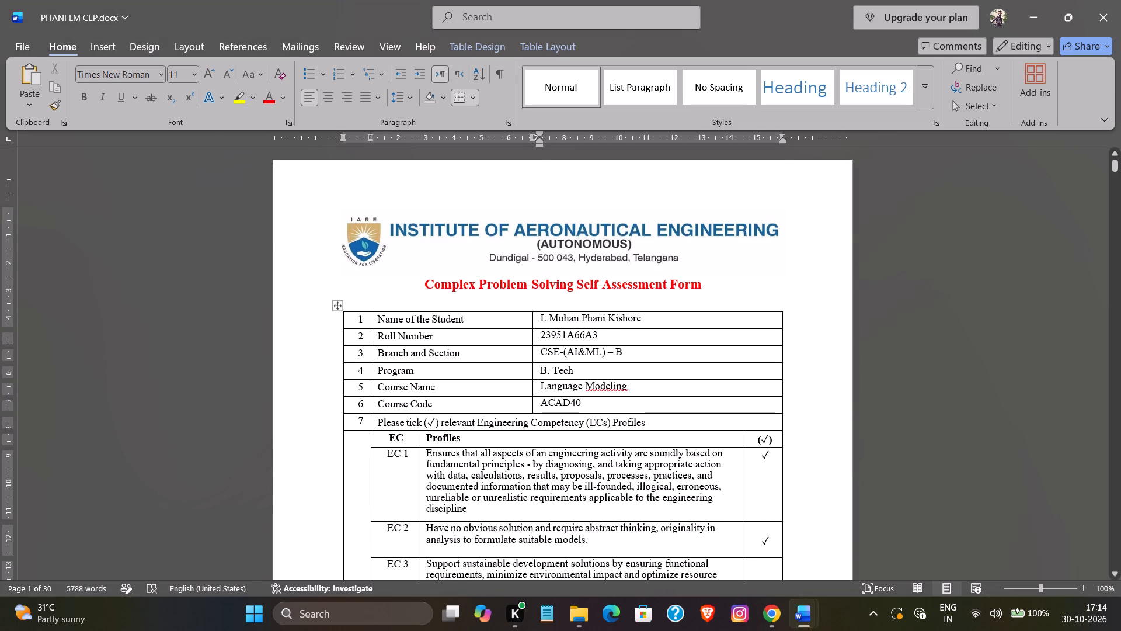
Replace the subject DEEP LEARNING on the Complex Engineering Problem cover page with LANGUAGE MODELING.
scroll(708, 283, "down", 4)
scroll(596, 318, "down", 20)
scroll(596, 318, "down", 7)
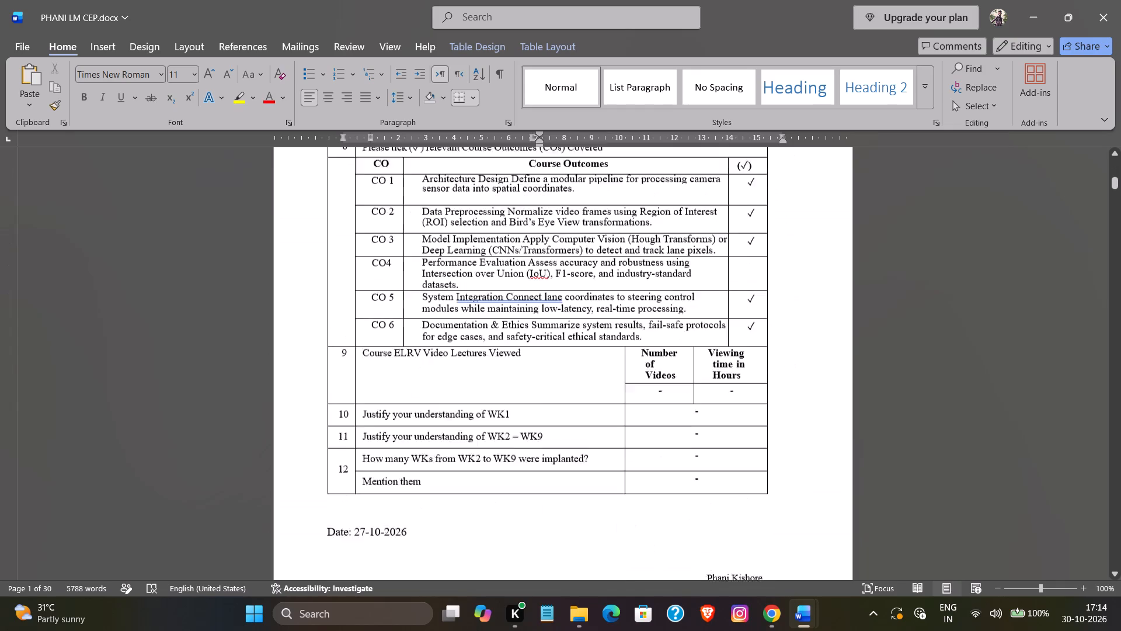
scroll(682, 367, "down", 4)
scroll(680, 366, "up", 9)
scroll(676, 363, "up", 12)
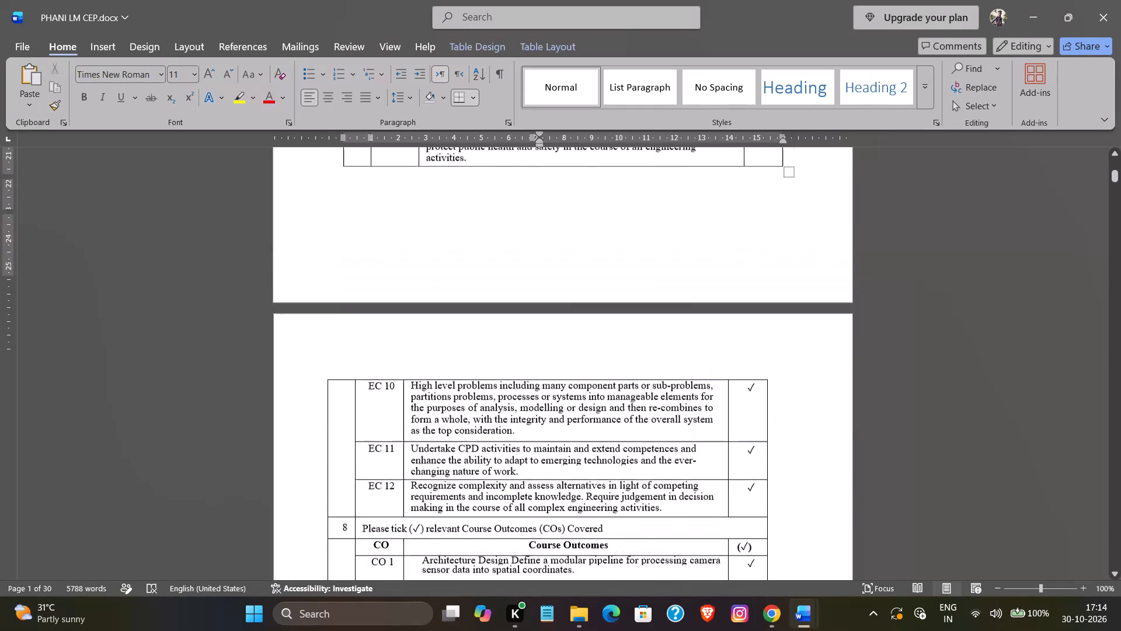
scroll(669, 356, "up", 14)
scroll(656, 357, "down", 10)
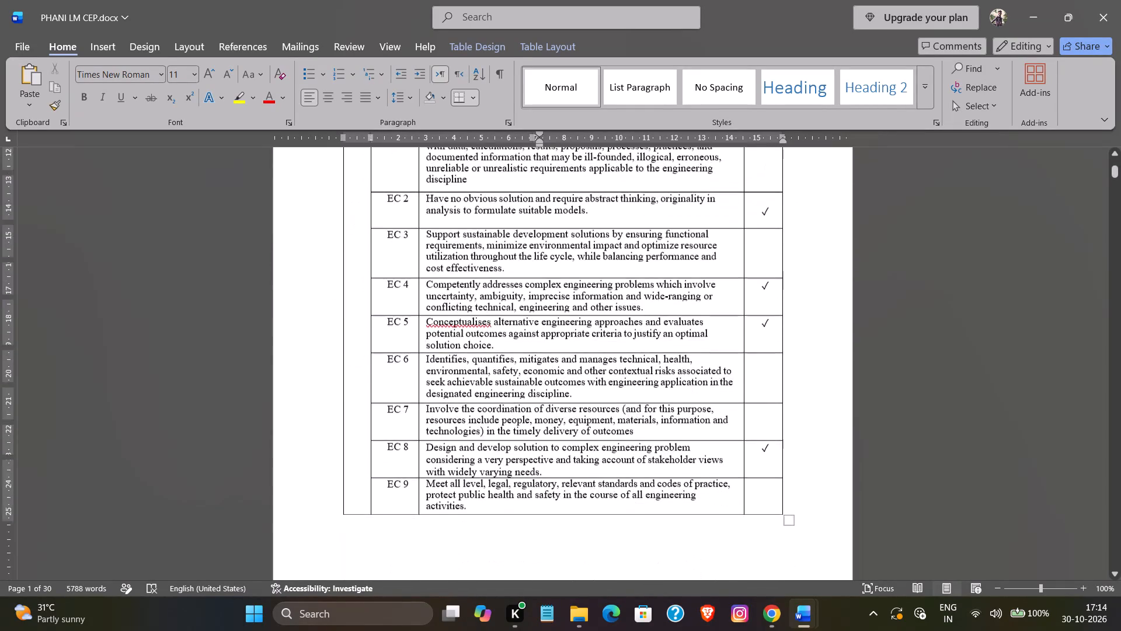
scroll(674, 325, "down", 20)
scroll(674, 325, "down", 3)
scroll(670, 296, "down", 18)
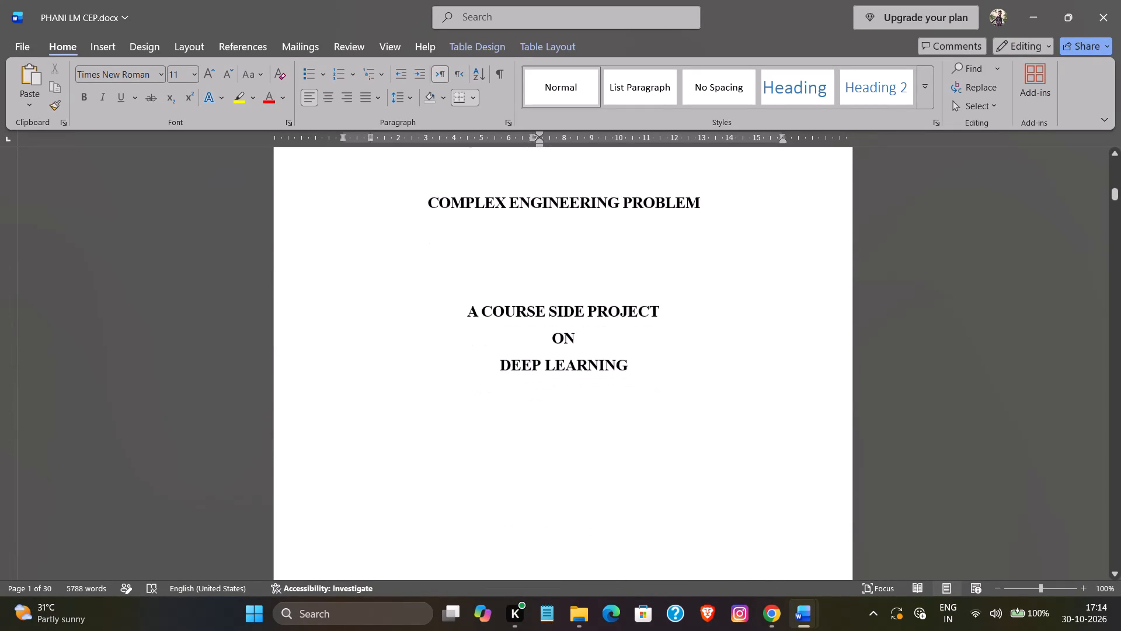
scroll(669, 297, "down", 9)
scroll(669, 299, "up", 6)
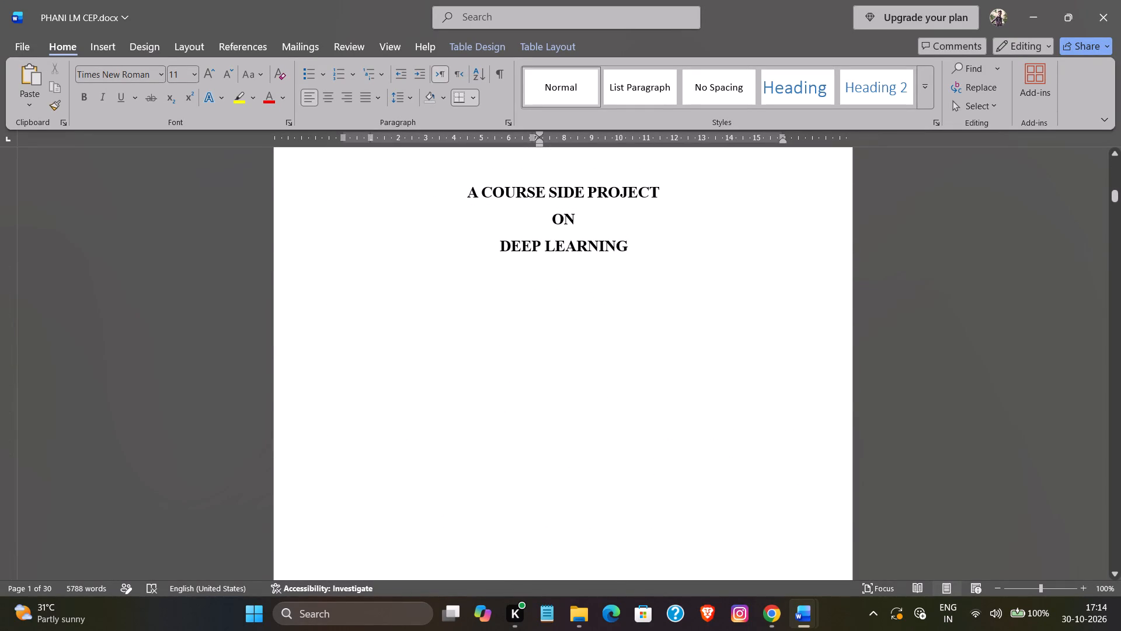
left_click_drag(629, 247, 518, 251)
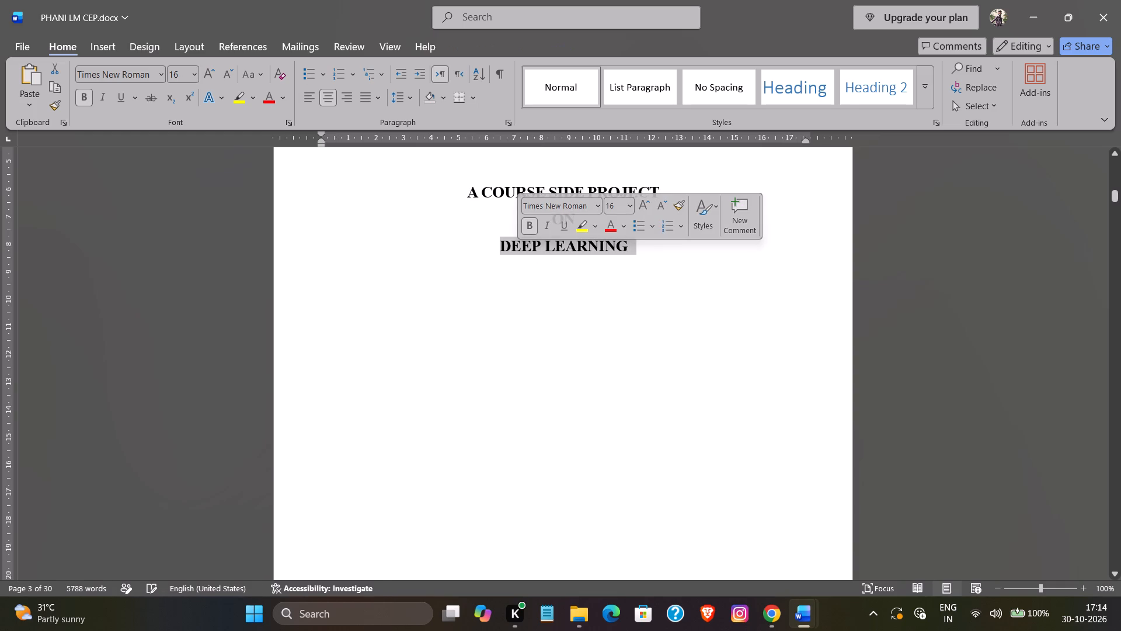
type("LAN")
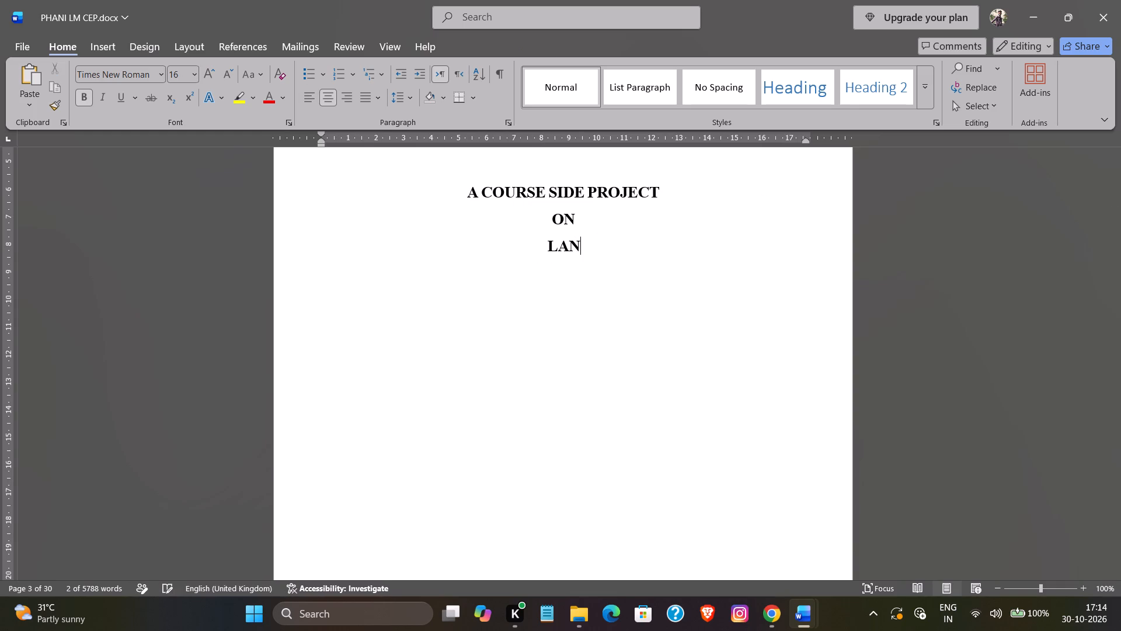
type("GU")
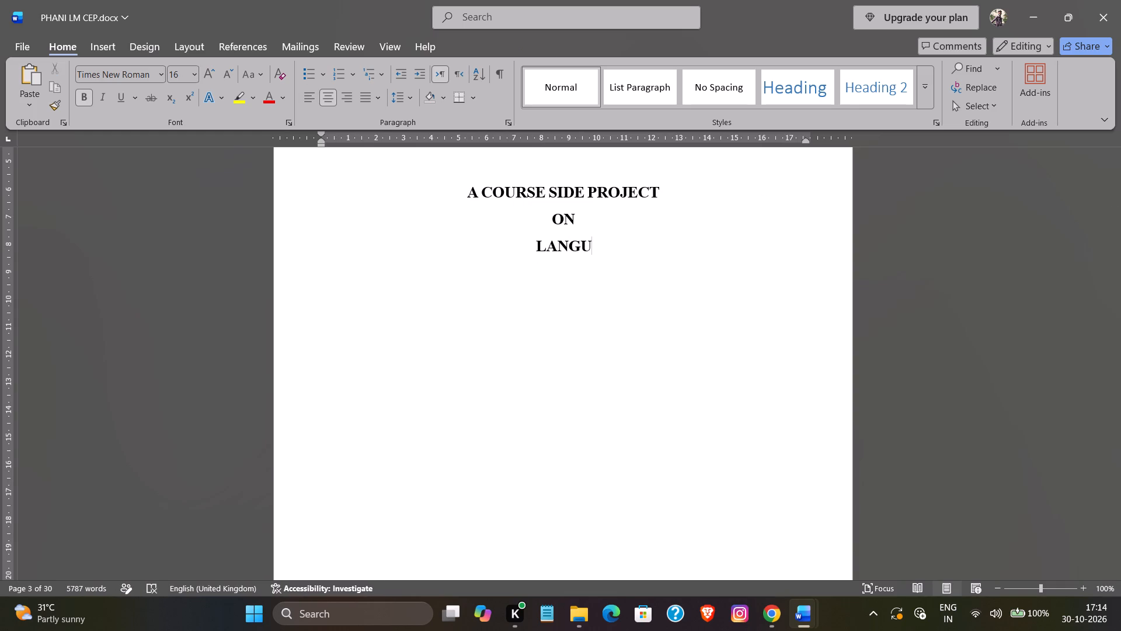
type("AGE MODELING")
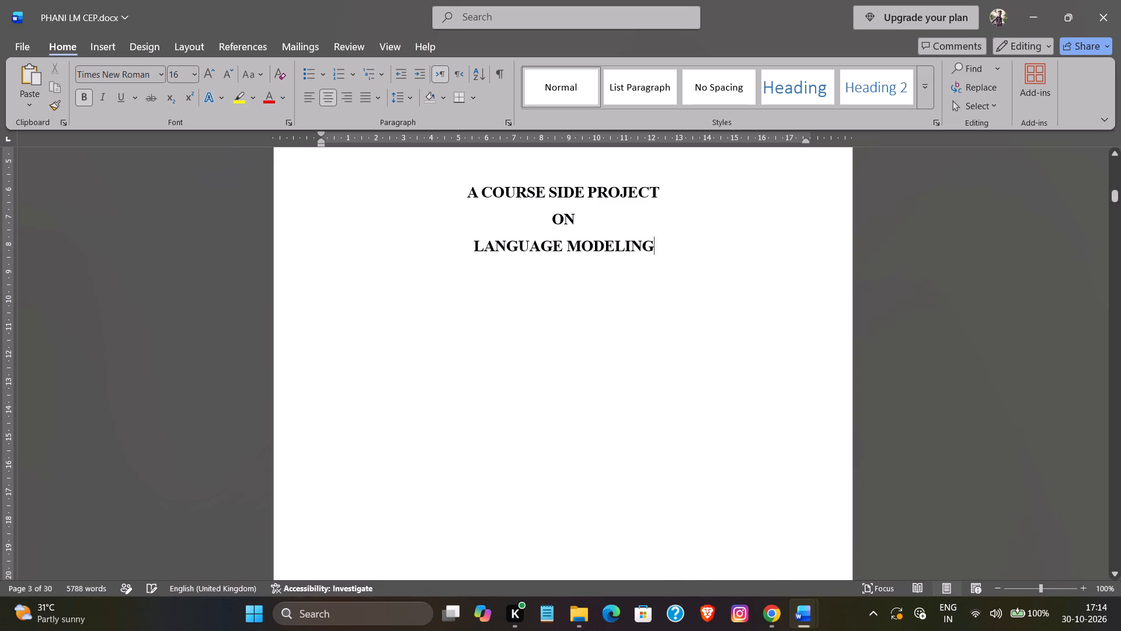
scroll(662, 223, "down", 11)
scroll(671, 417, "down", 5)
scroll(537, 388, "down", 1)
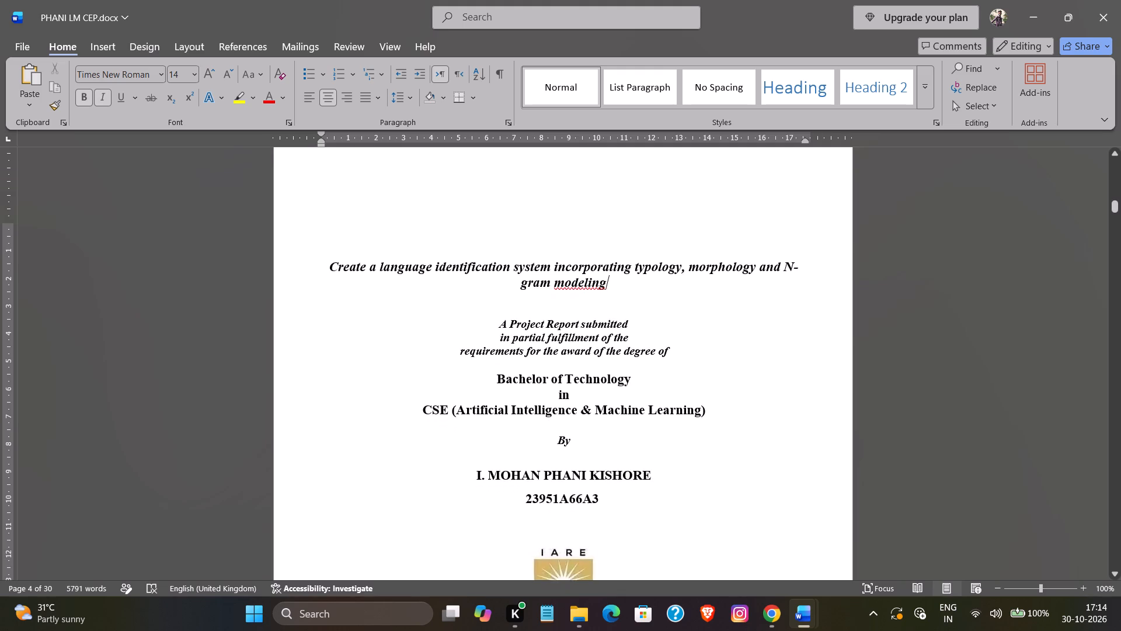
scroll(554, 366, "down", 5)
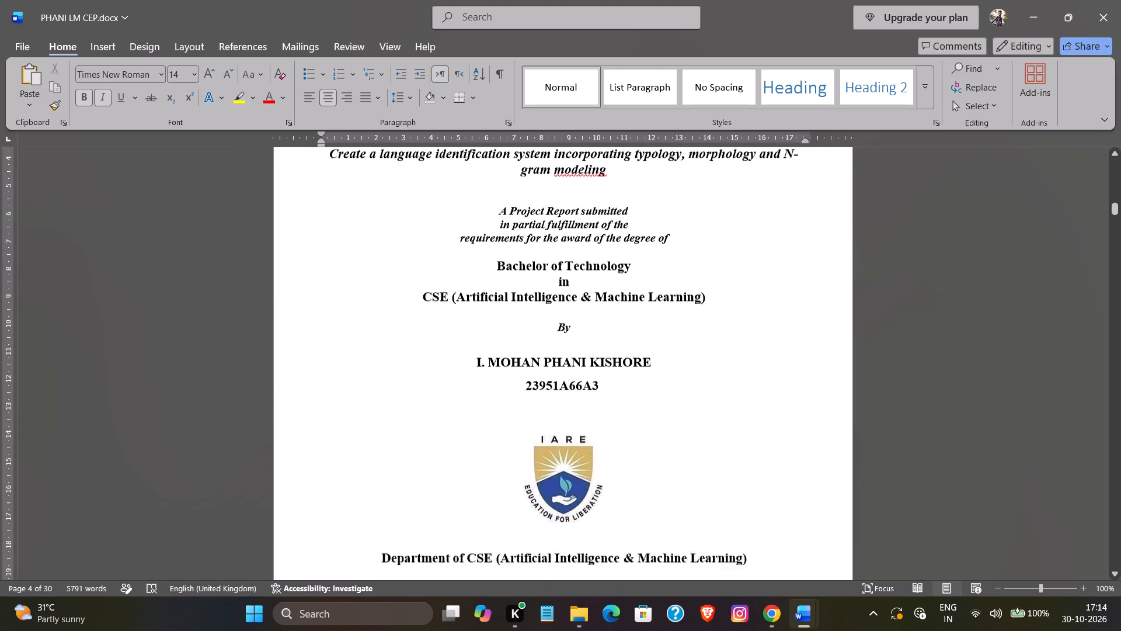
scroll(549, 356, "down", 8)
scroll(557, 355, "up", 1)
scroll(559, 352, "down", 5)
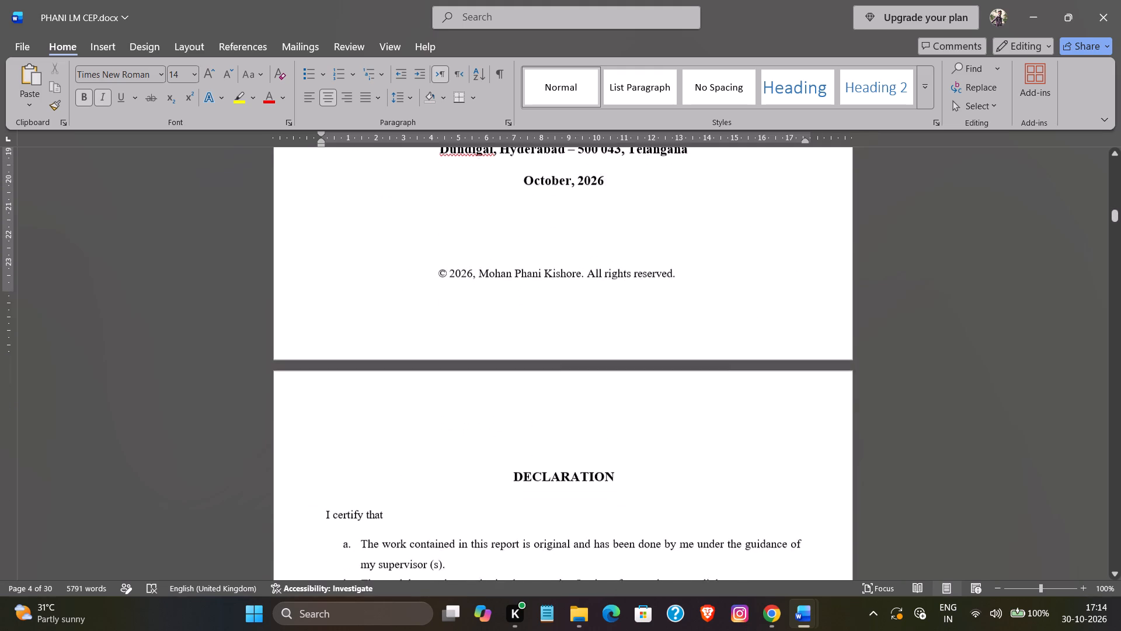
scroll(559, 346, "down", 11)
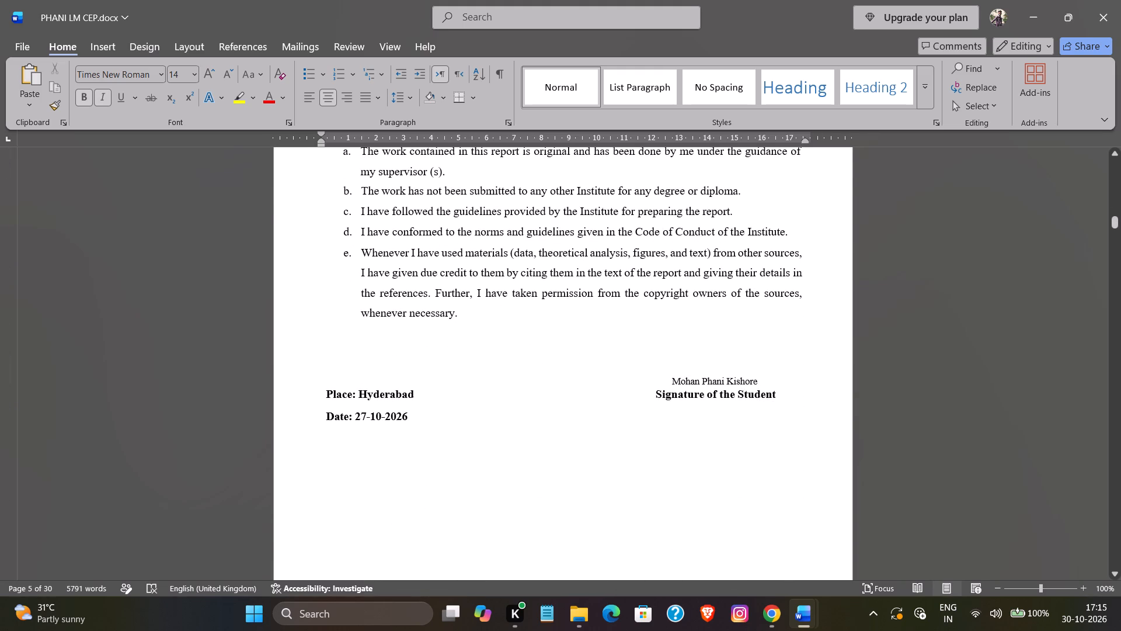
scroll(508, 381, "down", 19)
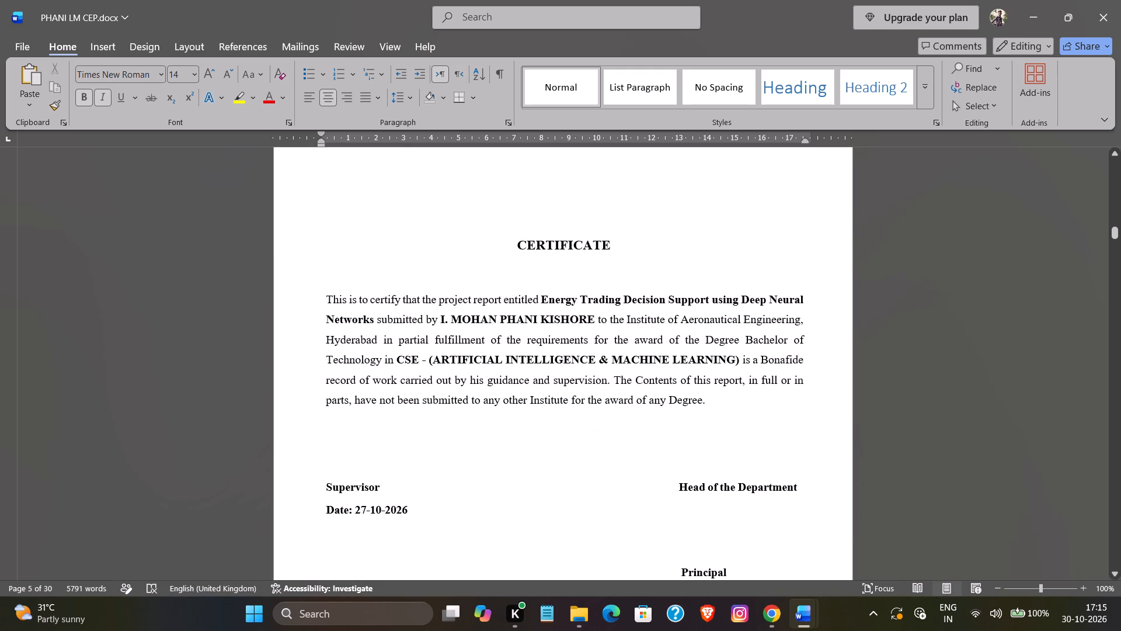
left_click_drag(542, 300, 370, 316)
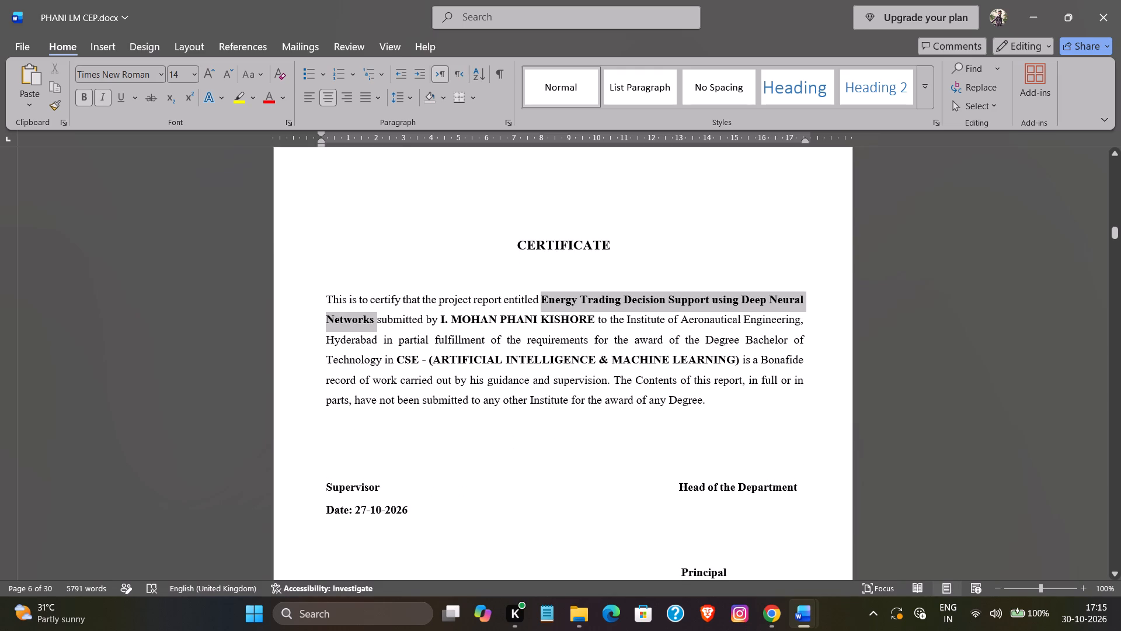
left_click_drag(370, 316, 367, 314)
key("ctrl+v")
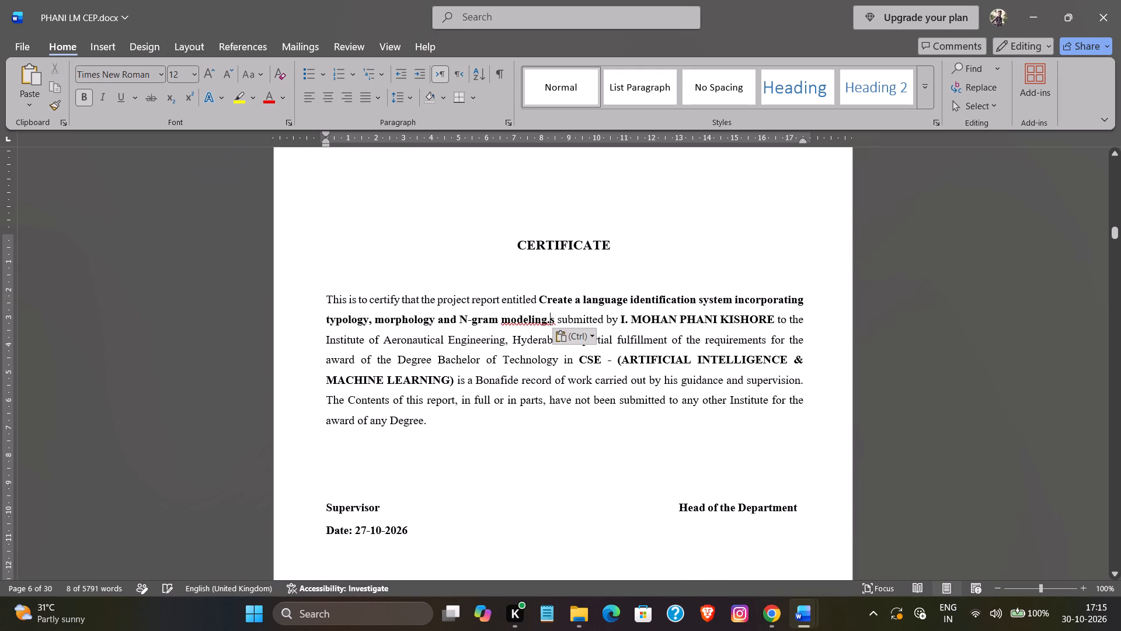
key("Delete")
key("BackSpace")
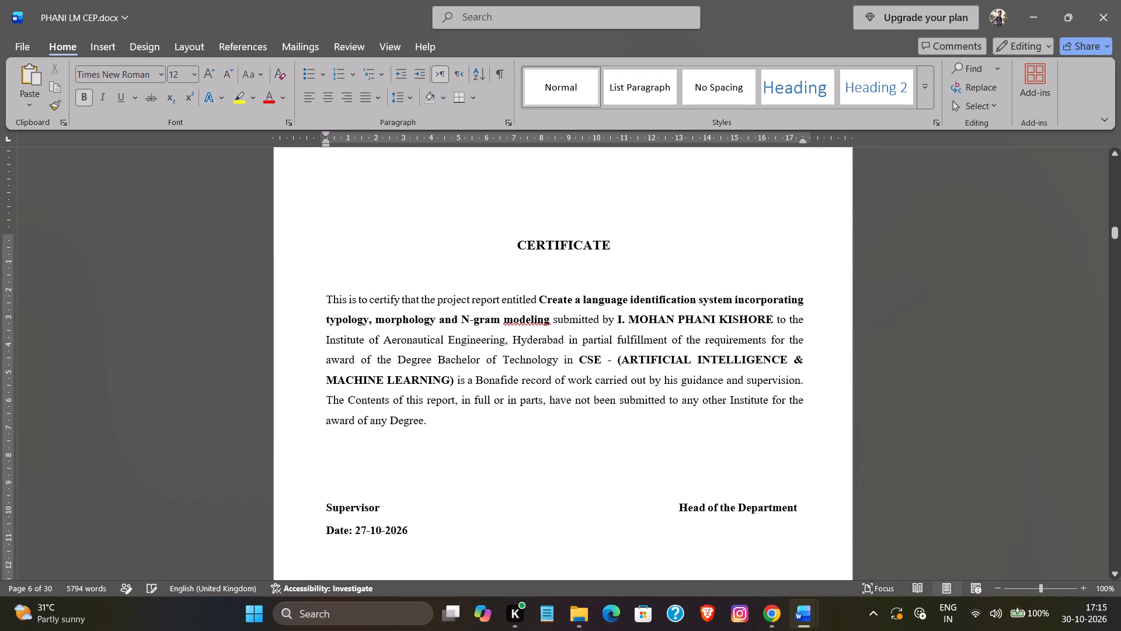
Replace the project title in the Approval Sheet with "Create a language identification system incorporating typology, morphology and N-gram modeling".
scroll(541, 381, "down", 20)
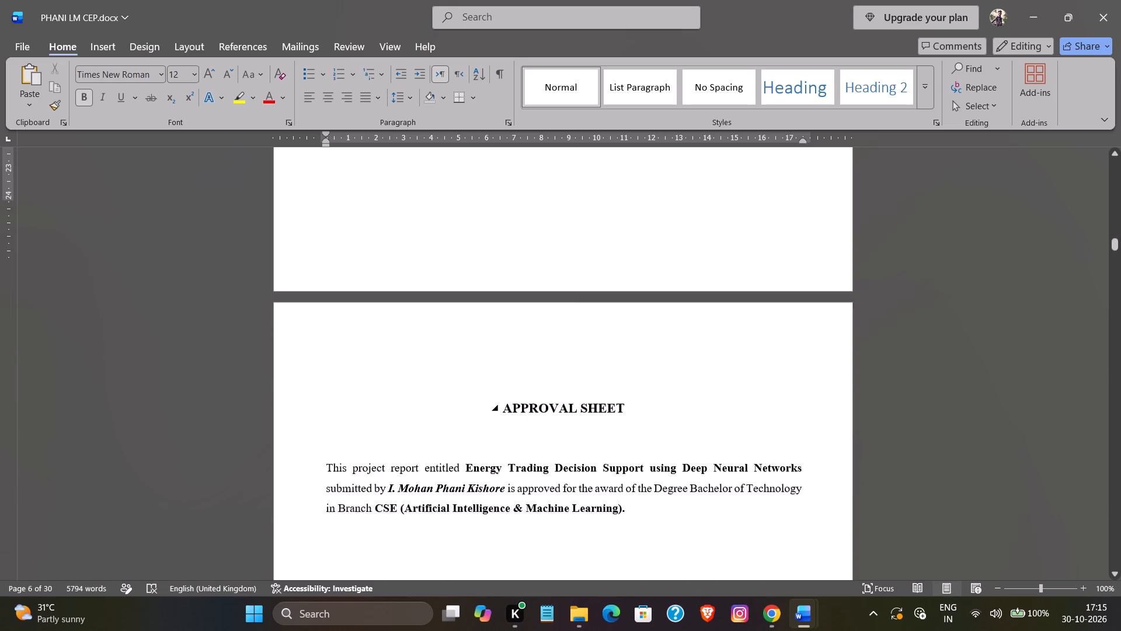
left_click_drag(466, 435, 769, 438)
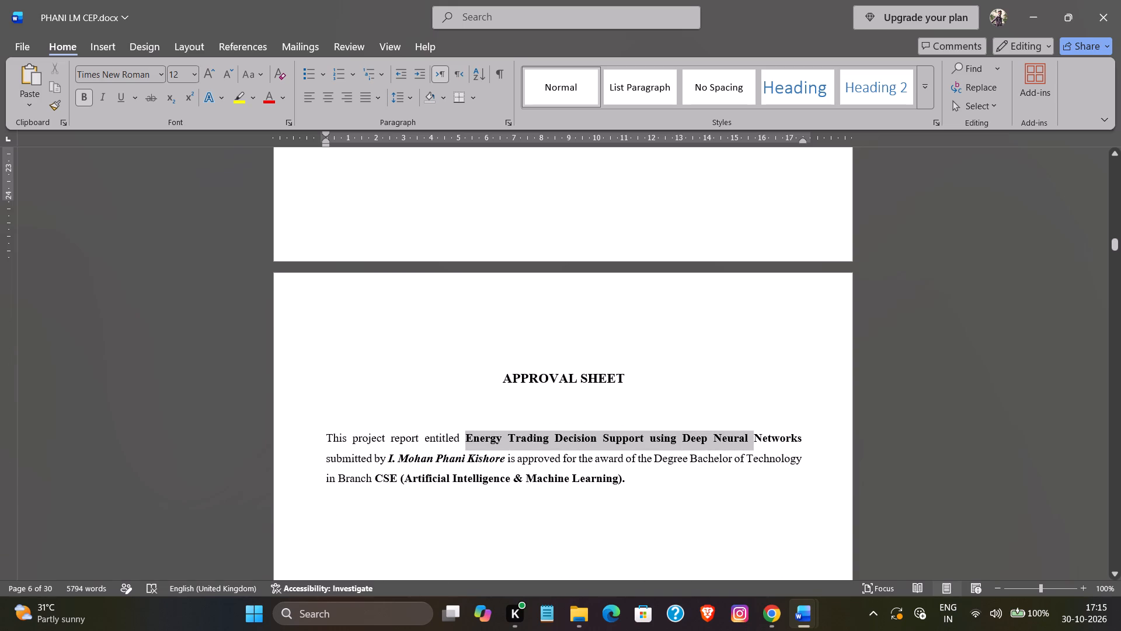
left_click_drag(769, 438, 789, 441)
left_click_drag(789, 441, 792, 441)
key("ctrl+v")
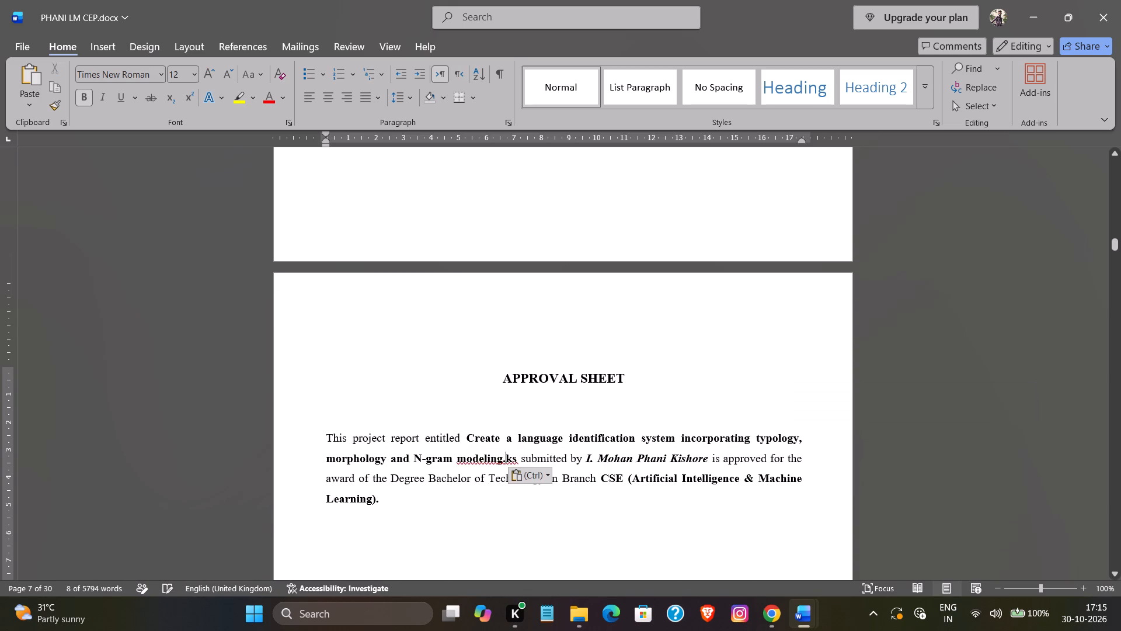
key("Delete")
key("Delete")
key("BackSpace")
scroll(741, 396, "down", 8)
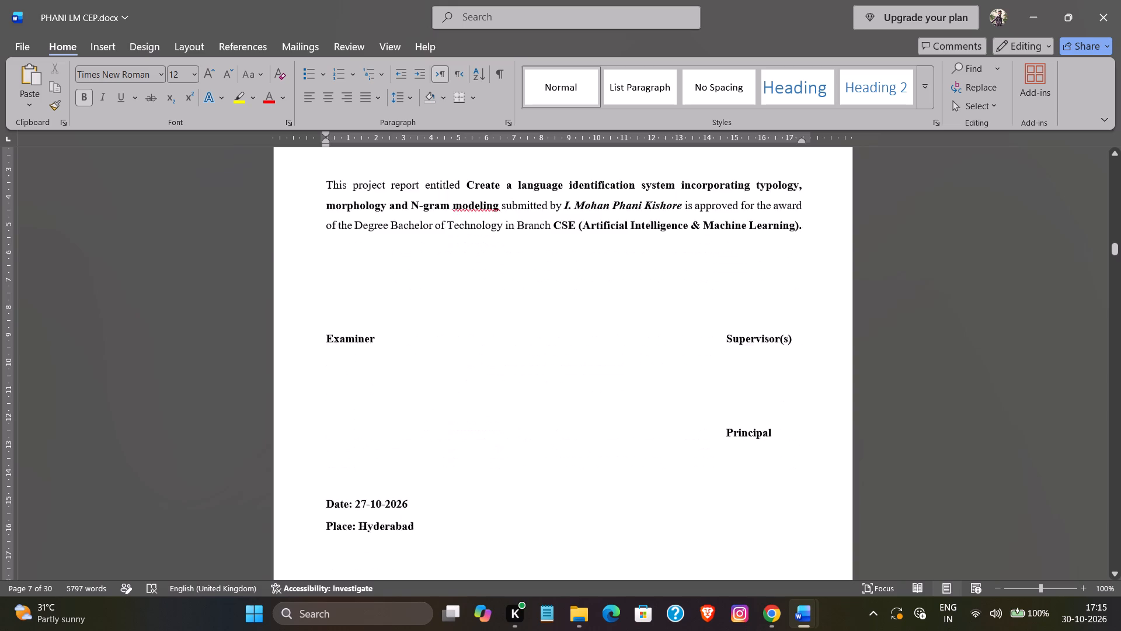
Switch to Chrome and show the student portal's 2026-27 timetable for CSE (AI&ML) VII Semester, Section B.
scroll(602, 378, "down", 20)
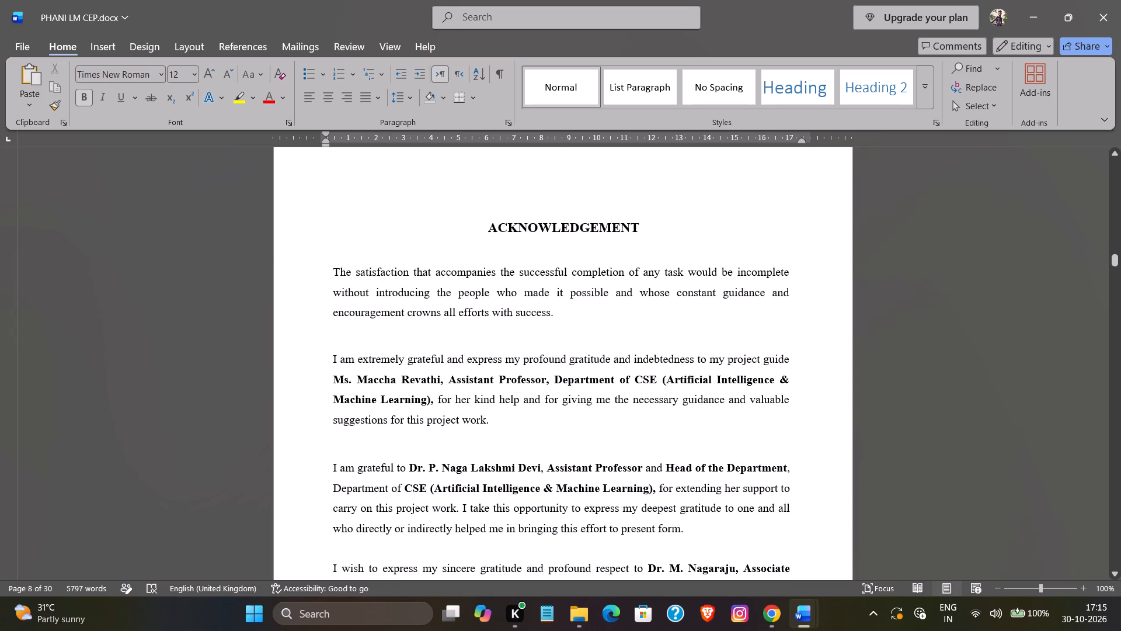
left_click(768, 615)
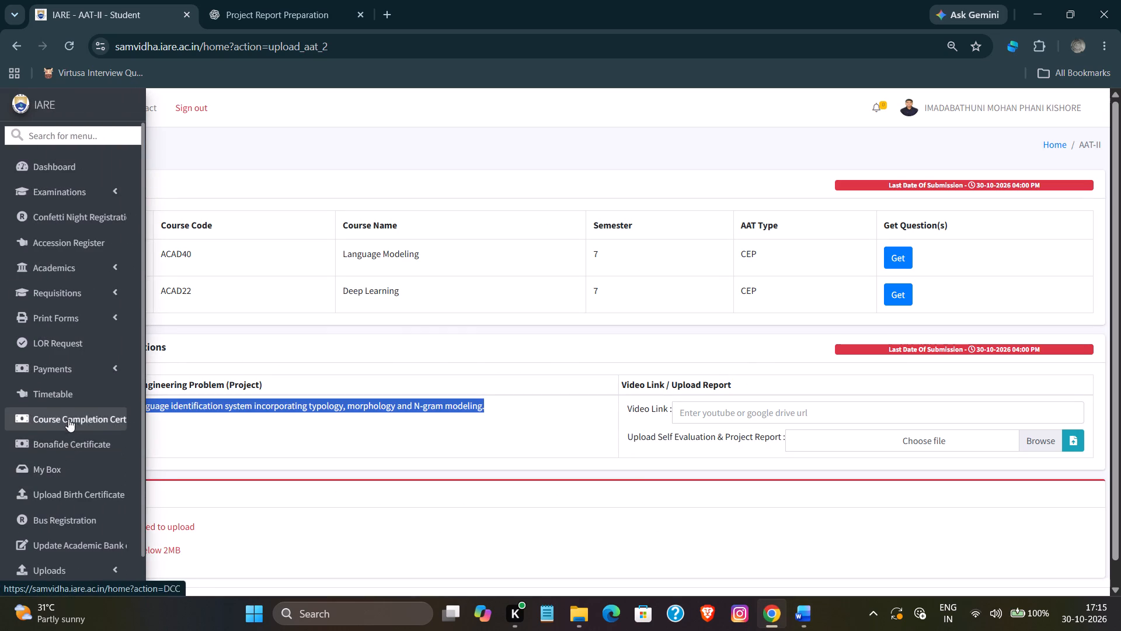
left_click(72, 388)
left_click(194, 242)
left_click(218, 296)
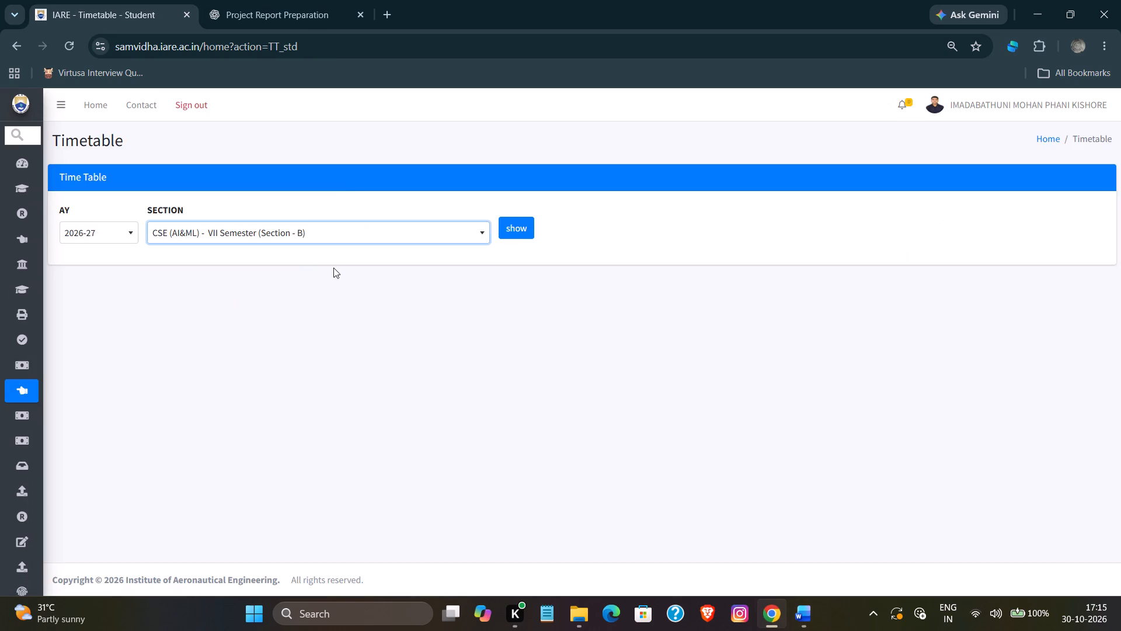
left_click(516, 231)
left_click(575, 242)
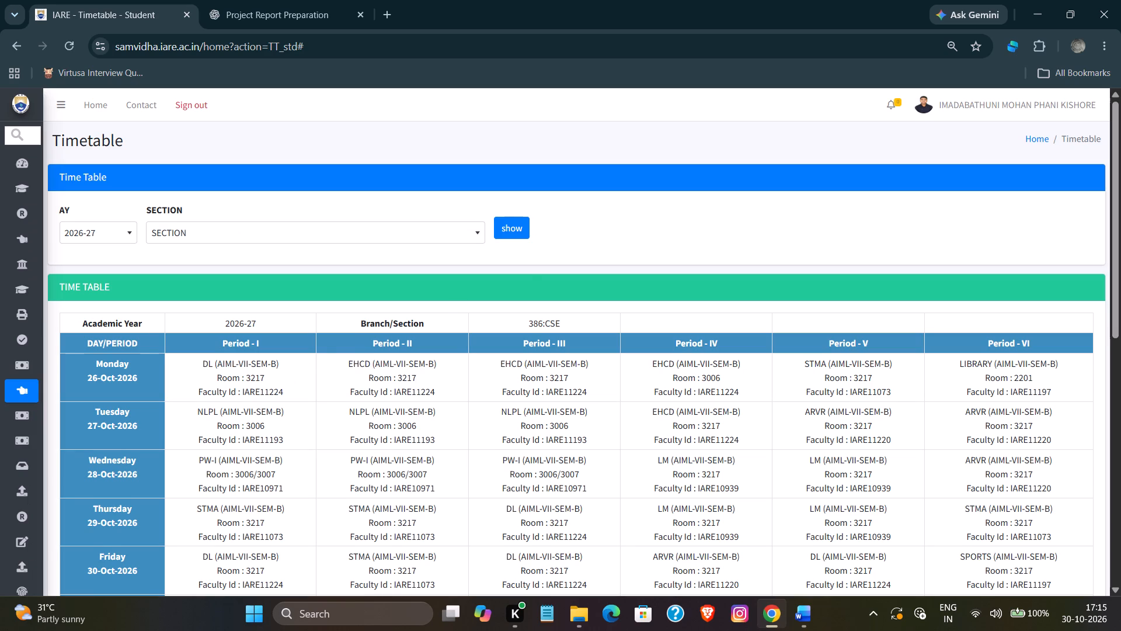
scroll(250, 491, "down", 1)
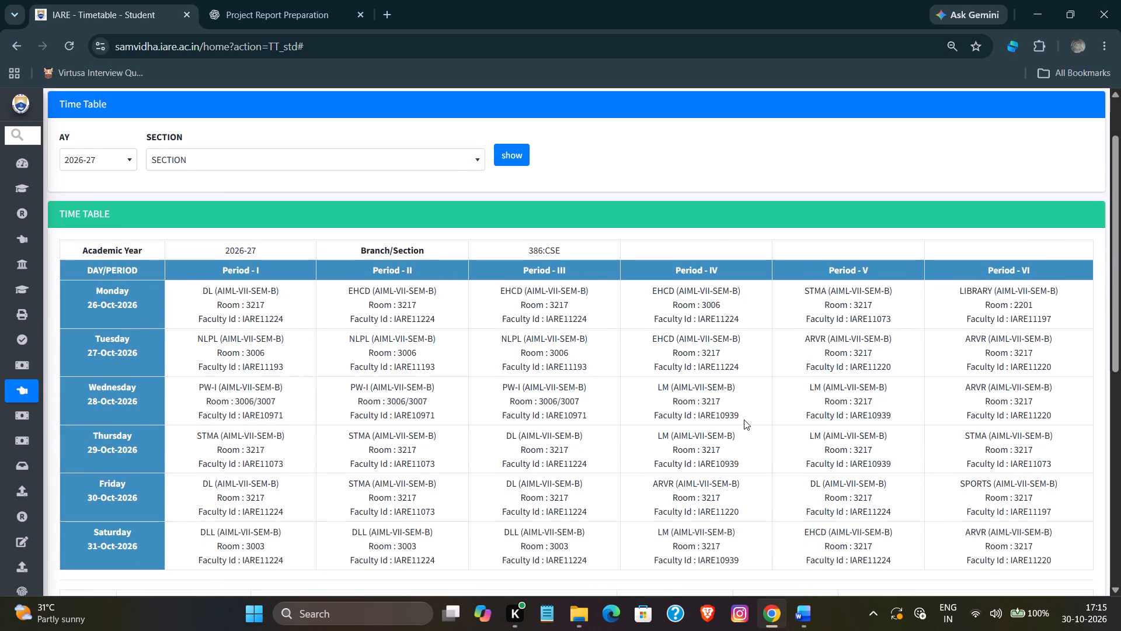
Copy the LM course's faculty ID from the Wednesday timetable row and search Google for it in a new tab.
left_click_drag(744, 419, 697, 417)
key("ctrl+c")
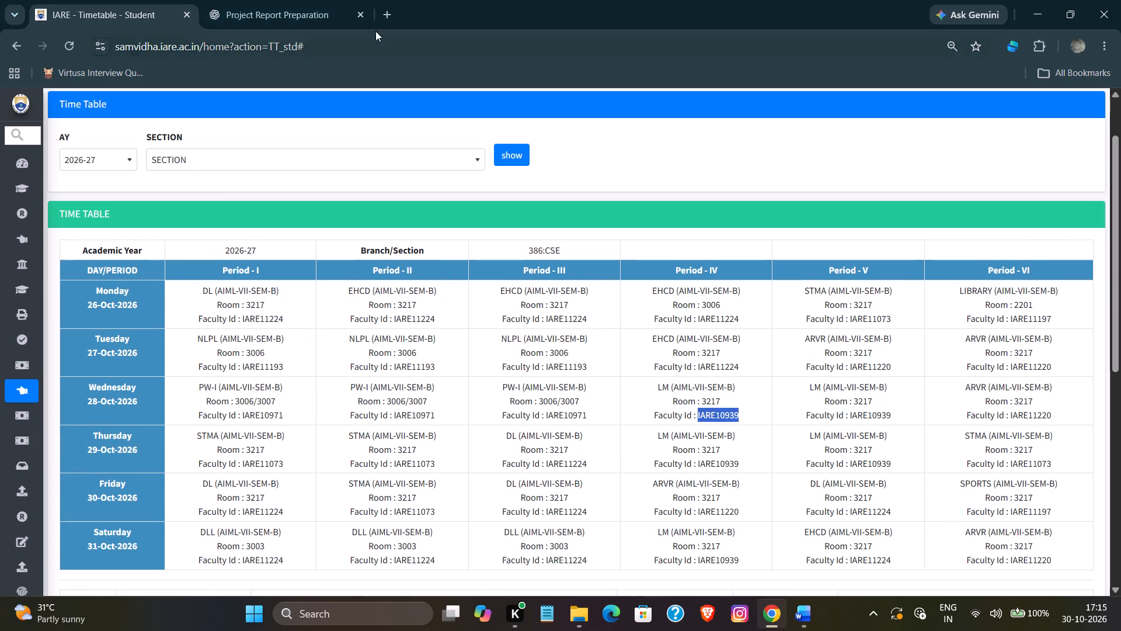
left_click(387, 5)
key("ctrl+v")
key("Return")
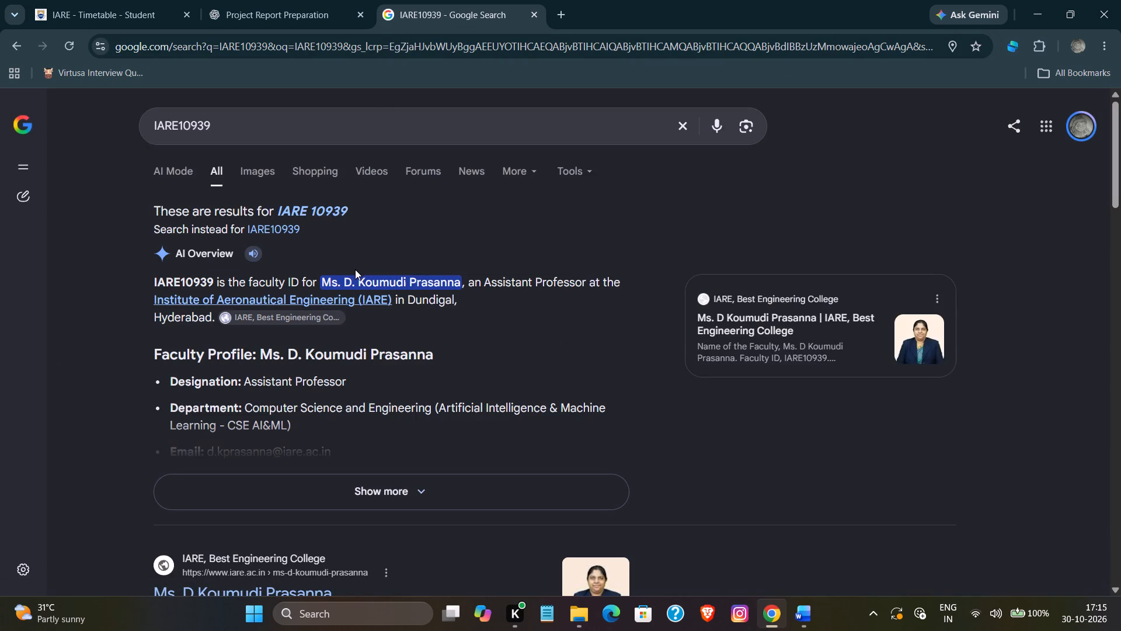
Copy the LM faculty member's name from the search result, replace the project guide's name in Word's Acknowledgement with it, and save the report.
left_click_drag(320, 280, 436, 286)
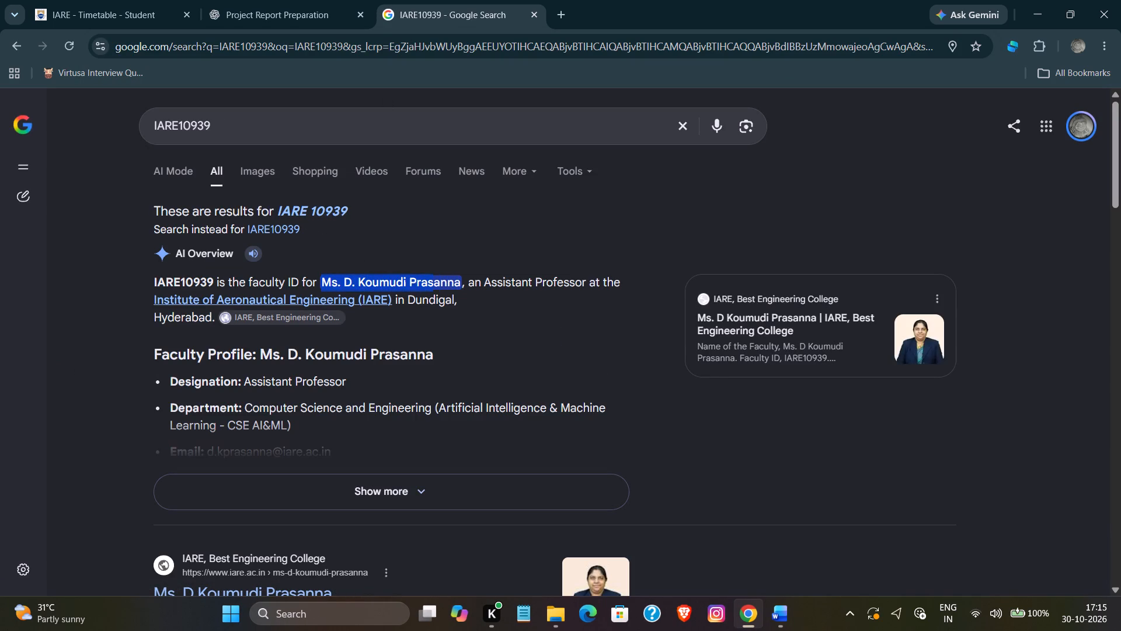
left_click_drag(436, 286, 458, 286)
key("ctrl+c")
left_click(210, 0)
left_click(131, 0)
left_click(303, 0)
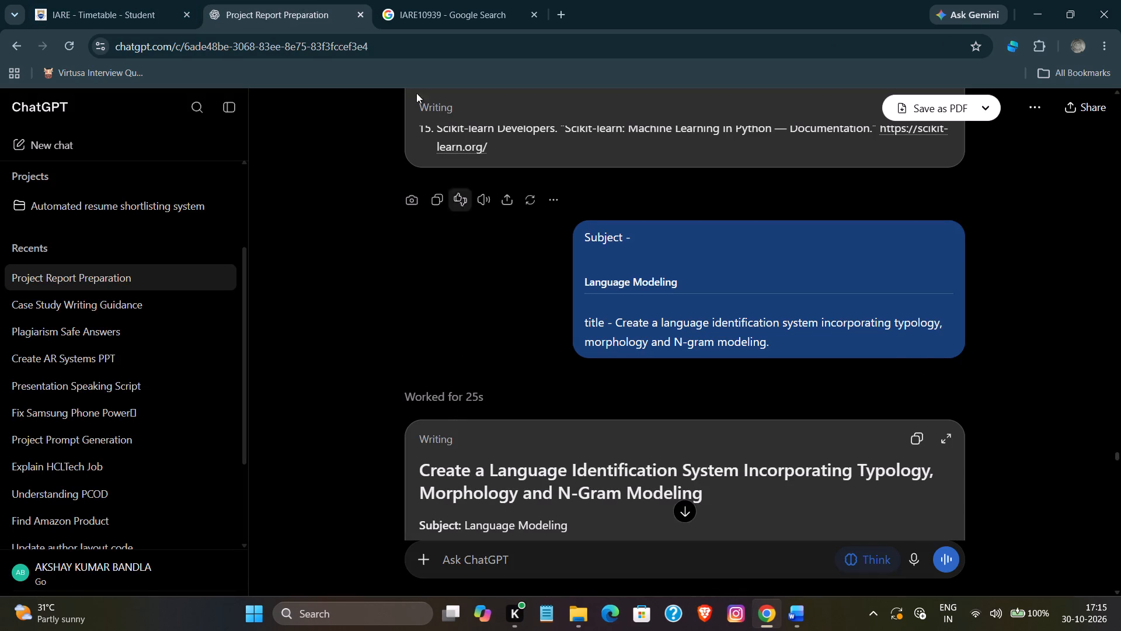
left_click(135, 0)
left_click(792, 620)
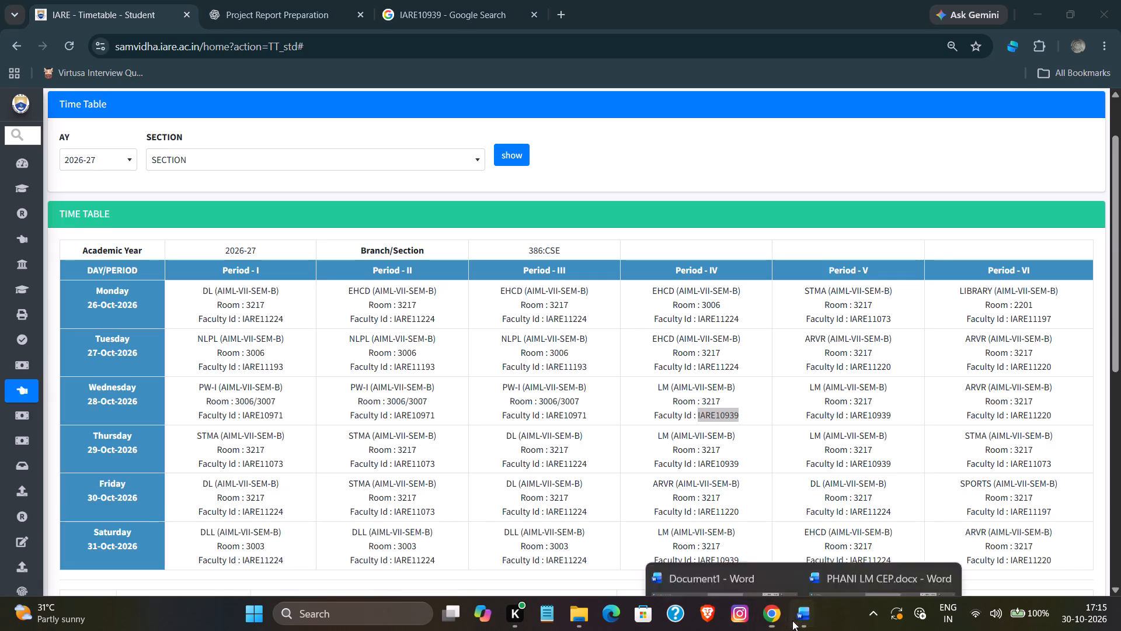
left_click(893, 518)
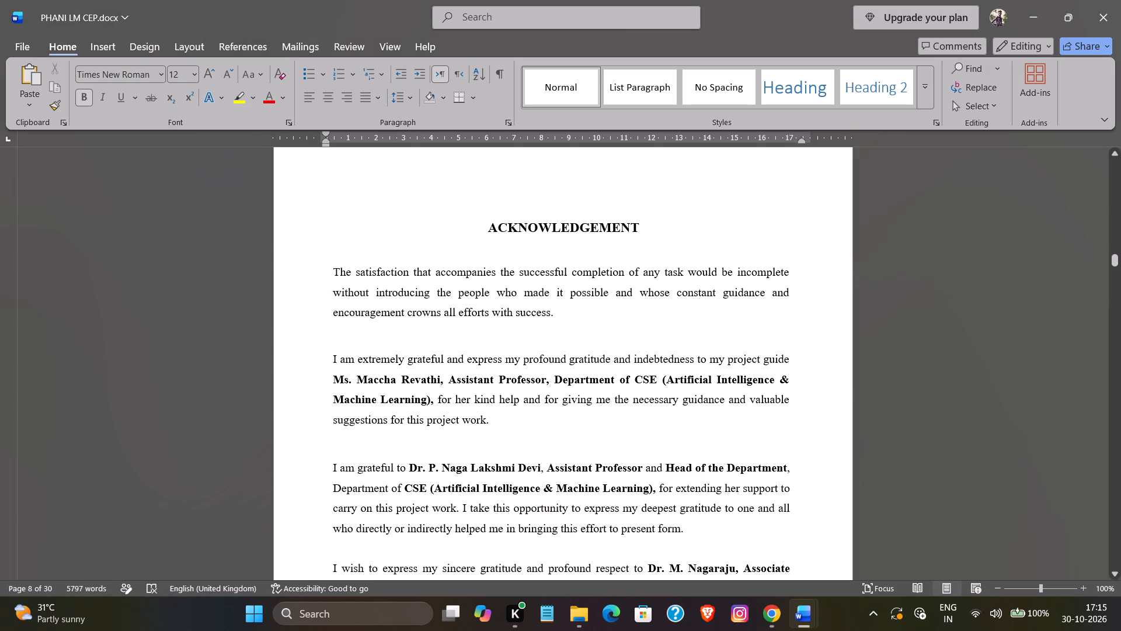
left_click_drag(336, 377, 411, 380)
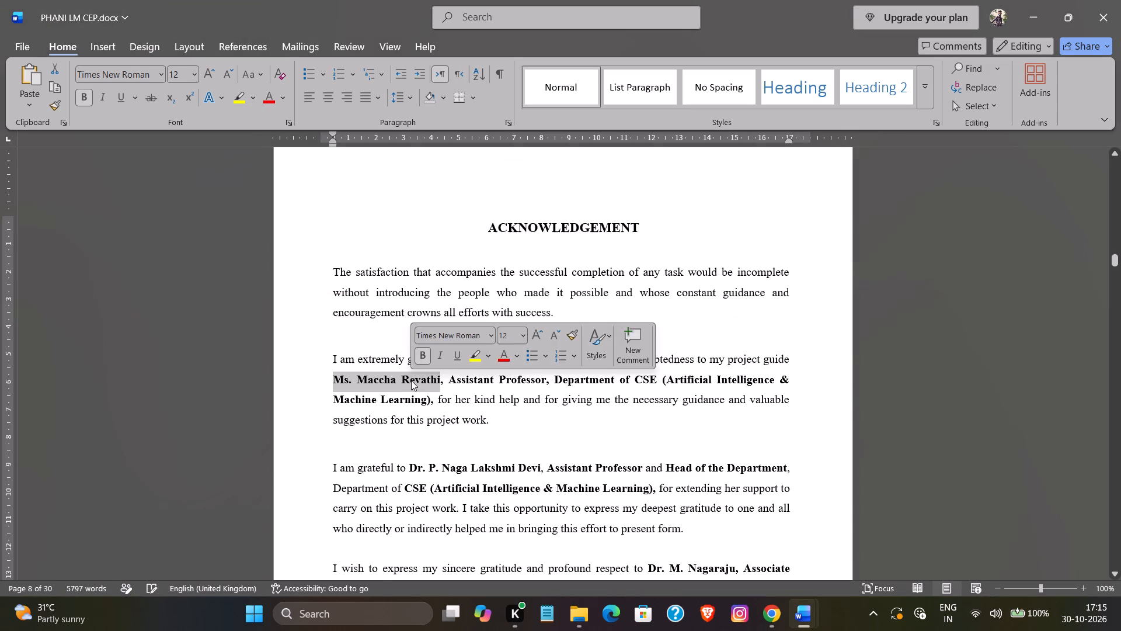
key("ctrl+v")
scroll(445, 476, "down", 4)
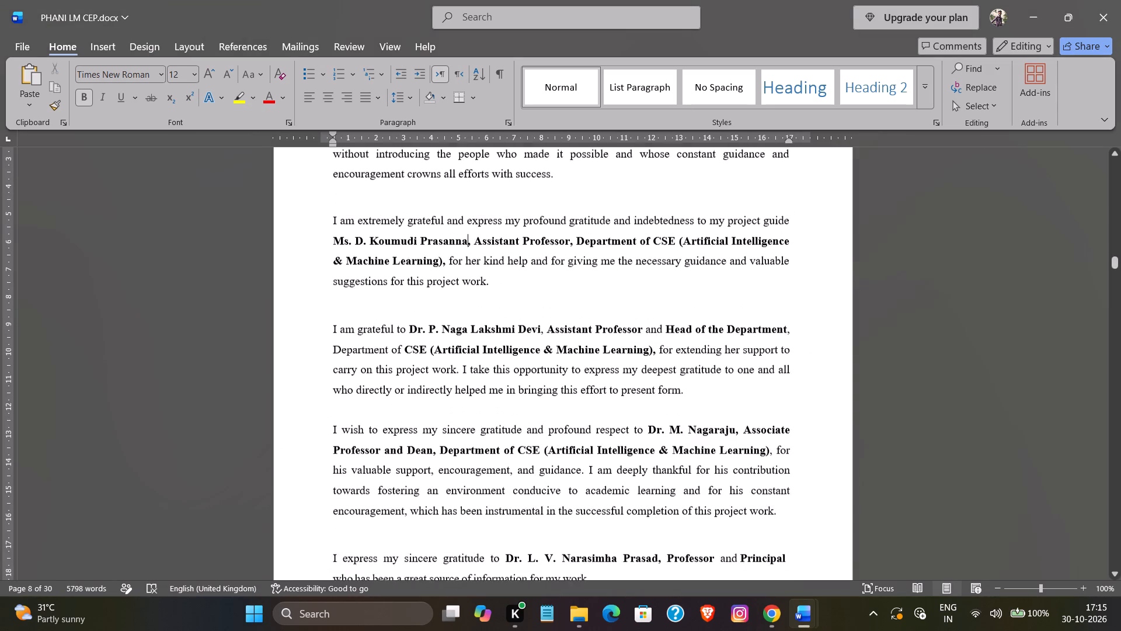
scroll(558, 425, "down", 15)
key("ctrl+s")
Copy ChatGPT's full Language Modeling report from Chrome and replace the entire contents of Word's Document1 with it.
scroll(546, 418, "down", 4)
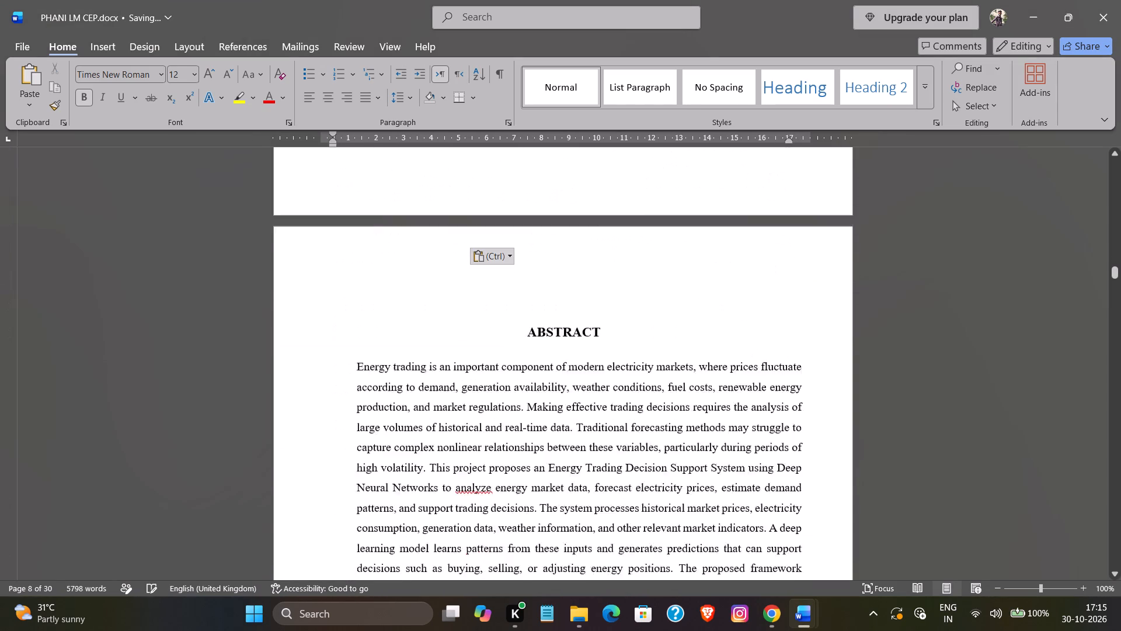
scroll(546, 418, "down", 2)
left_click(780, 616)
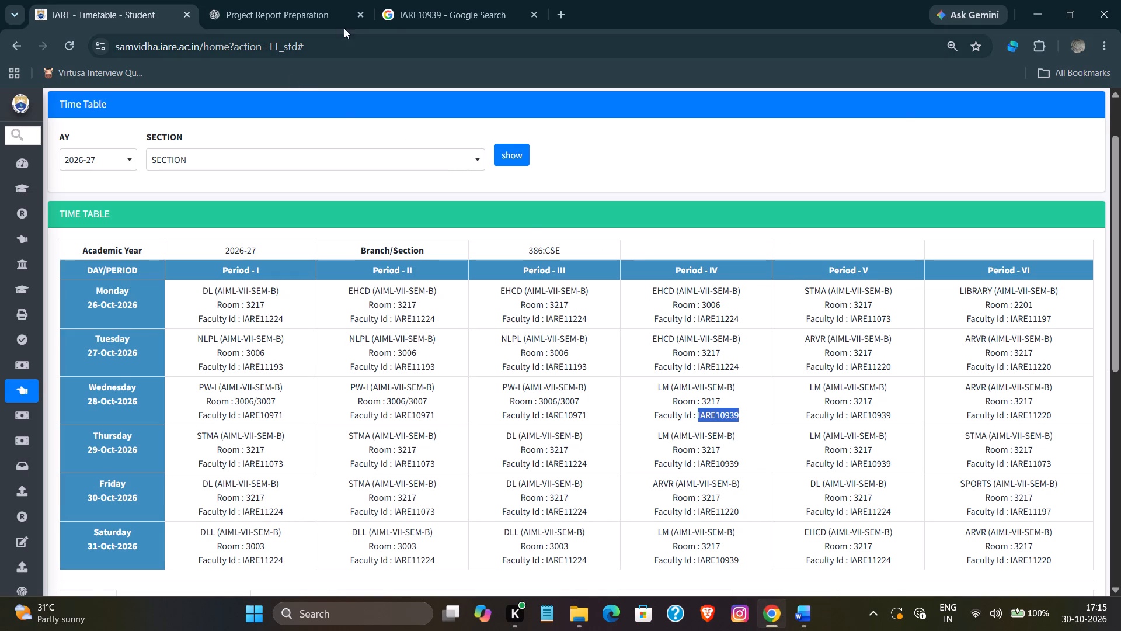
left_click(306, 0)
scroll(584, 450, "down", 5)
scroll(895, 244, "up", 3)
left_click(918, 293)
left_click(799, 630)
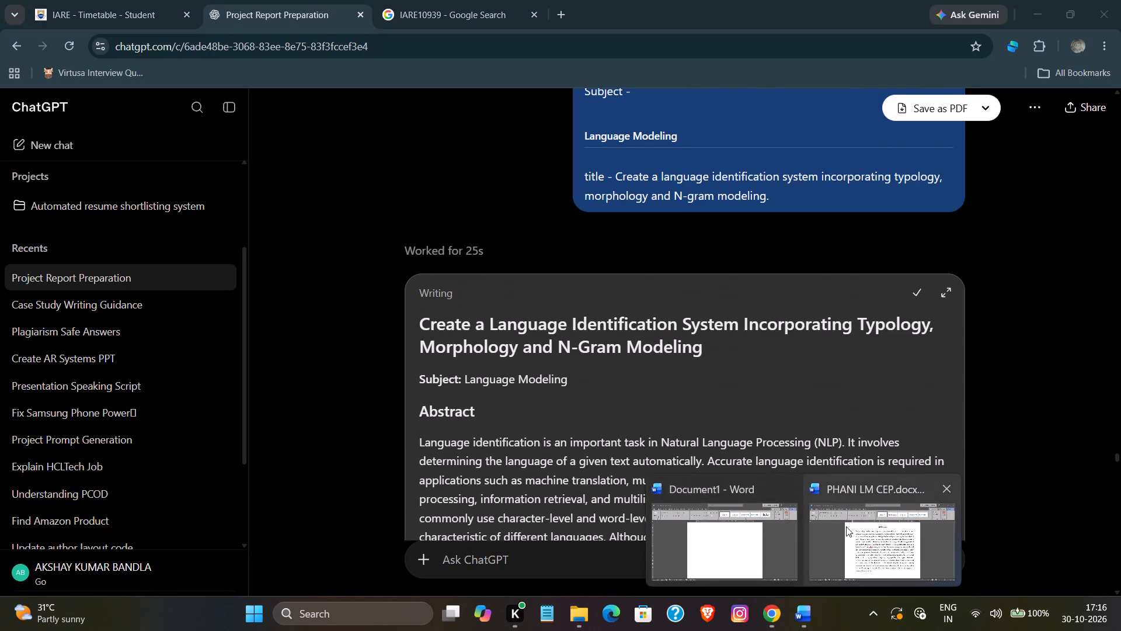
left_click(770, 541)
left_click(486, 379)
key("ctrl+a")
key("ctrl+v")
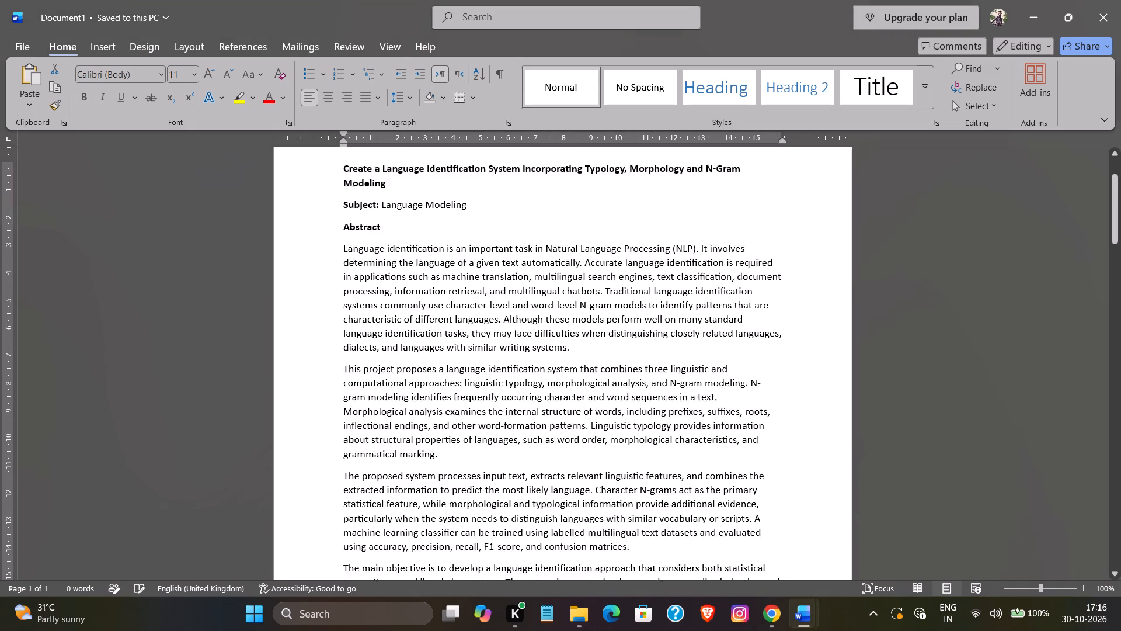
left_click_drag(1110, 548, 1117, 386)
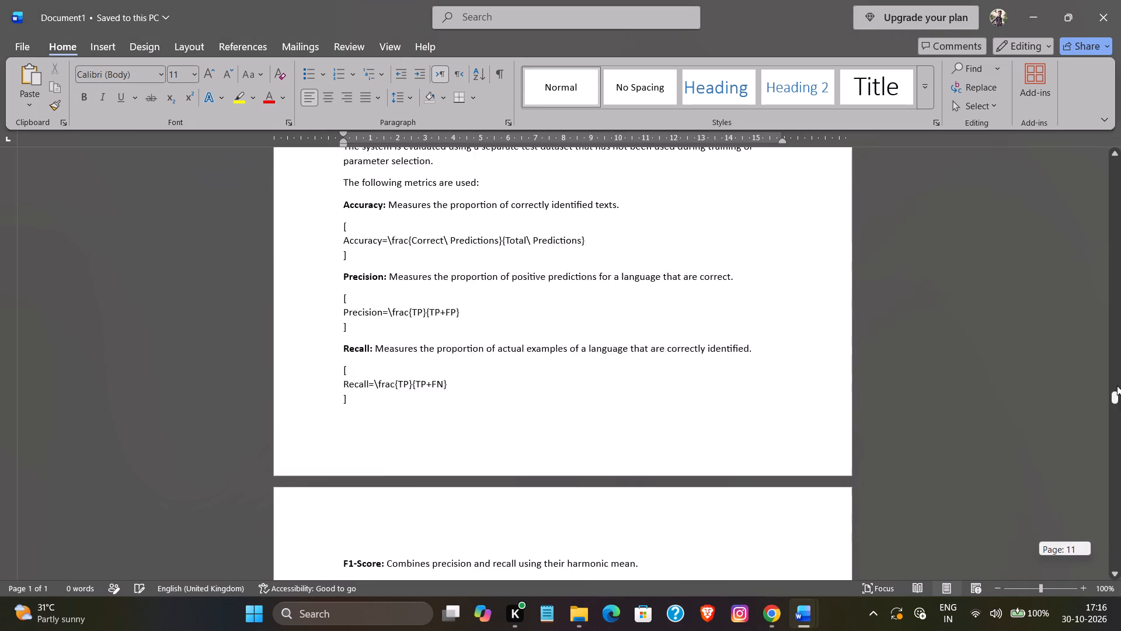
left_click_drag(1117, 386, 1120, 132)
Copy the abstract paragraphs from Document1 and insert them as text only above the existing PHANI LM CEP abstract, ending with a period and paragraph break.
left_click_drag(344, 313, 422, 362)
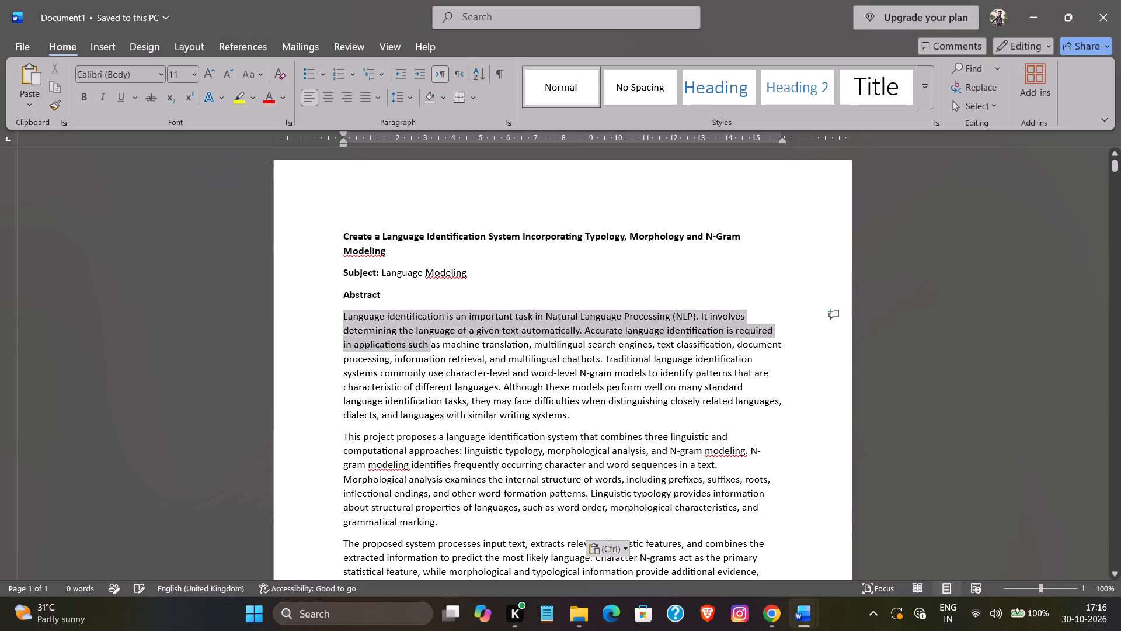
scroll(423, 362, "down", 7)
left_click_drag(422, 362, 379, 430)
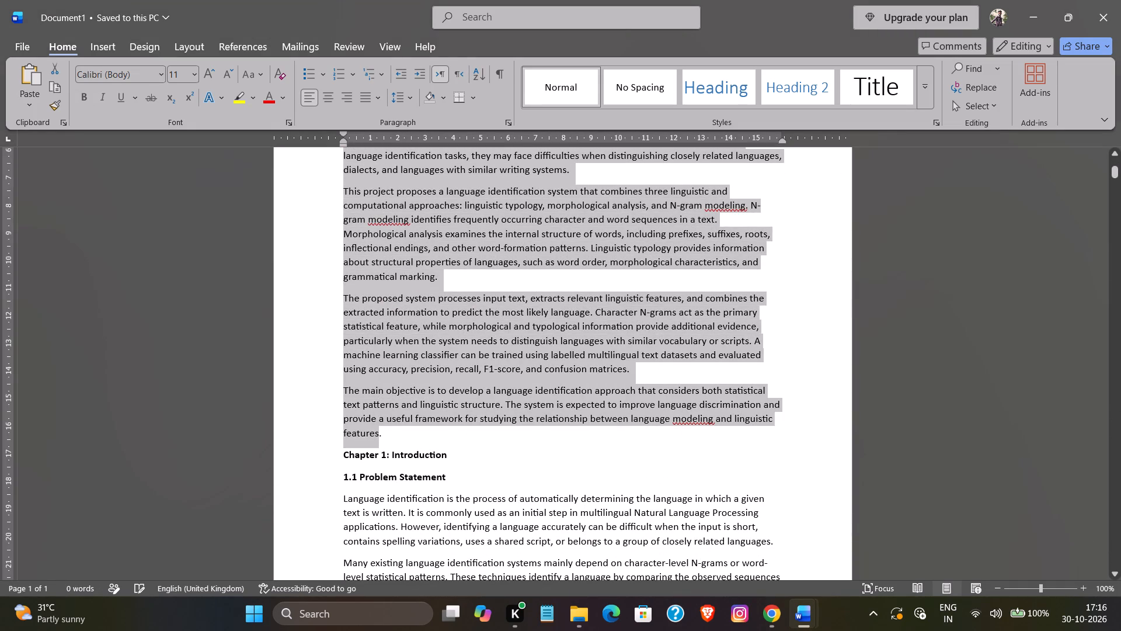
key("ctrl+c")
left_click(804, 612)
left_click(838, 560)
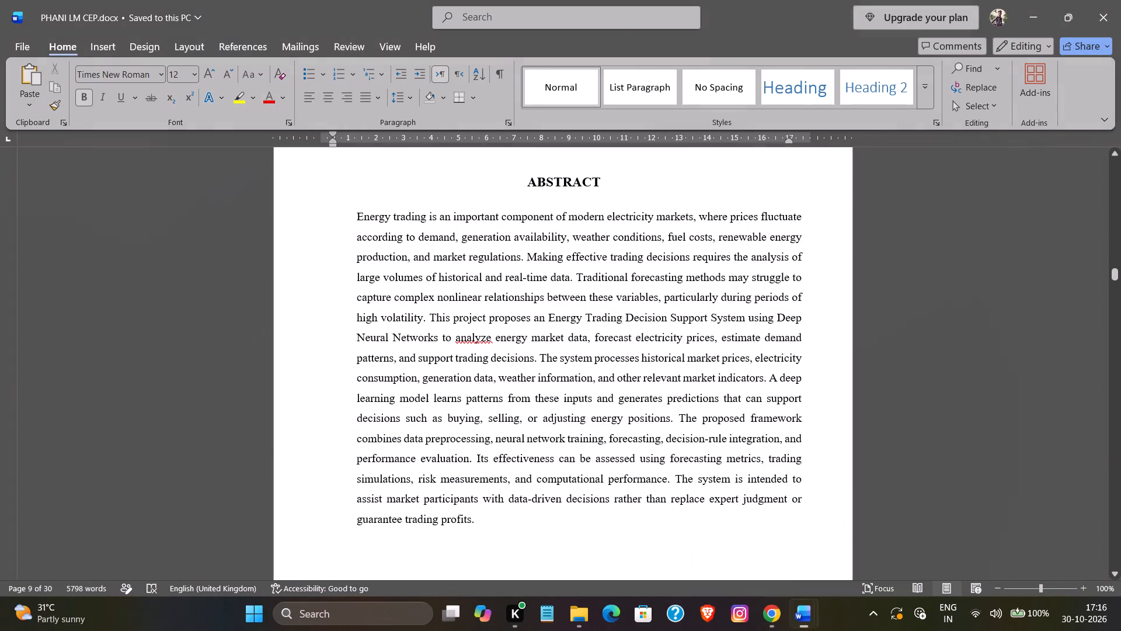
left_click(356, 209)
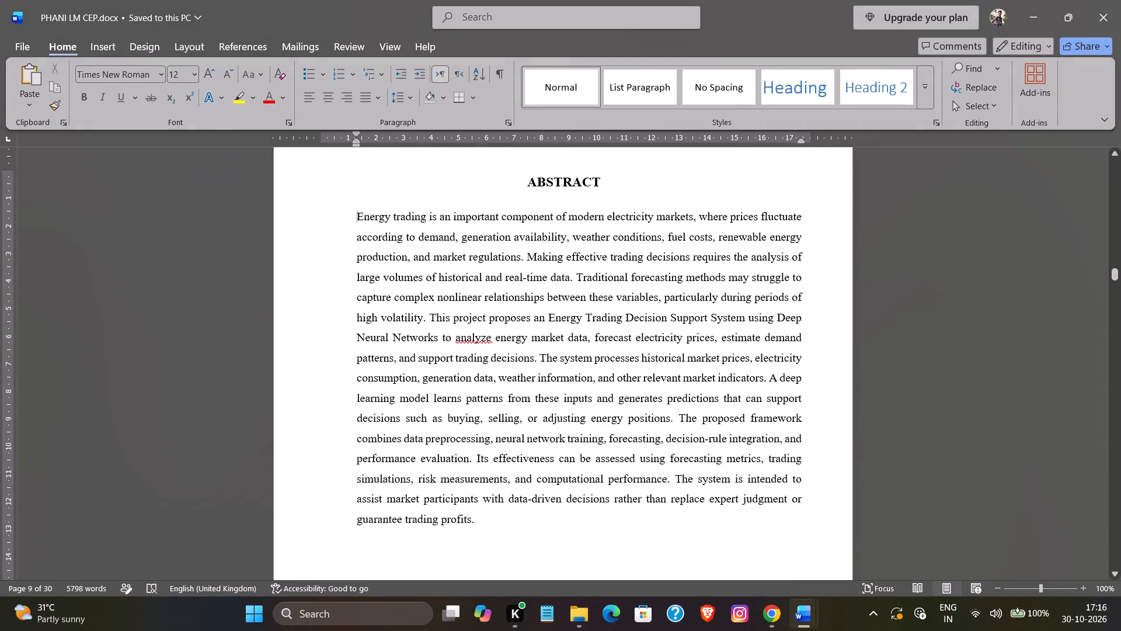
key("ctrl+v")
left_click(409, 563)
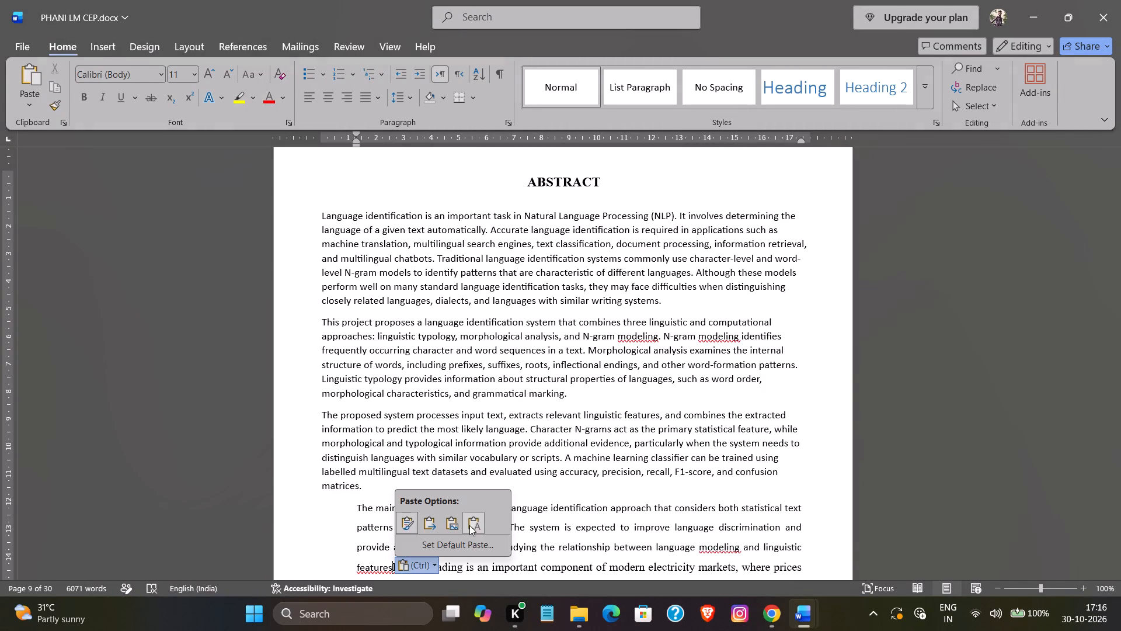
left_click(469, 525)
type(".")
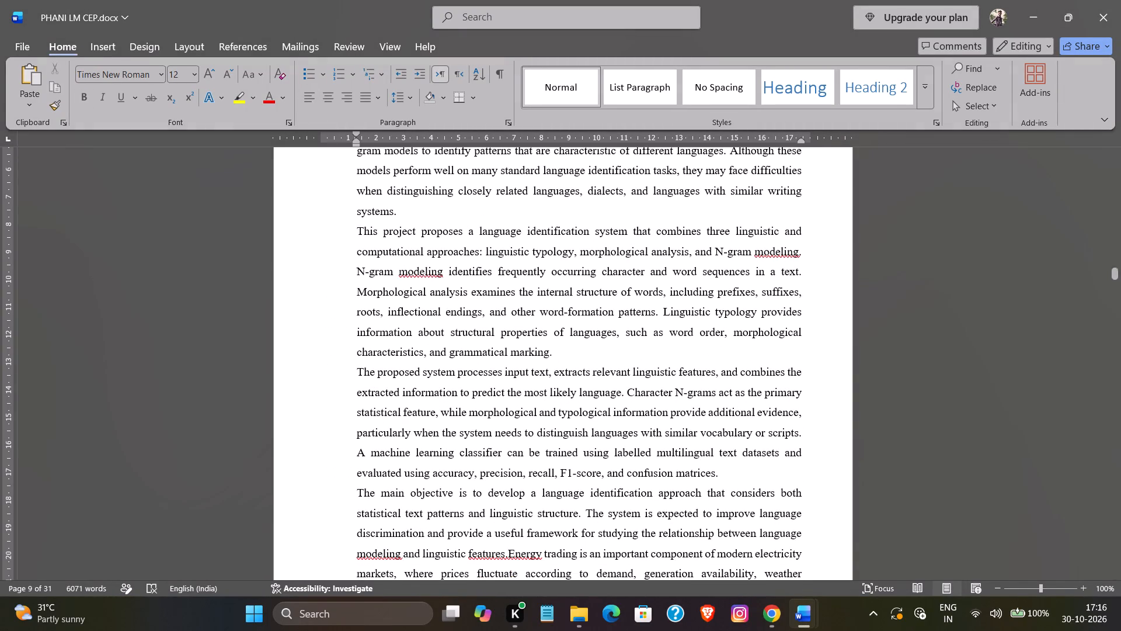
key("space")
key("Return")
Delete the old energy trading abstract that follows the new language identification text.
scroll(416, 464, "down", 5)
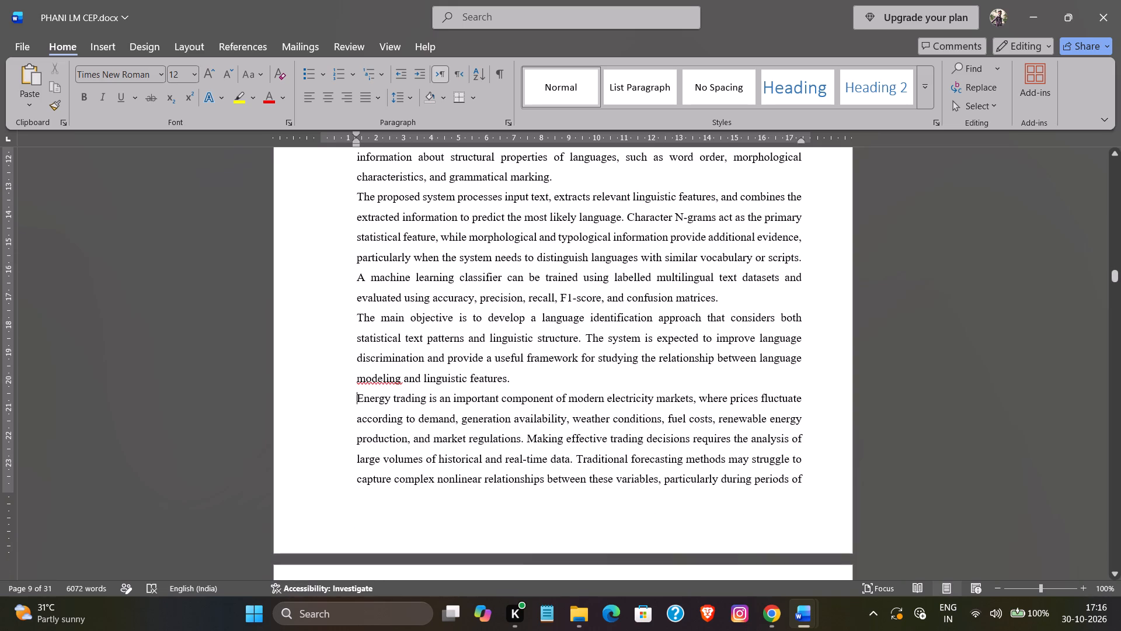
left_click_drag(354, 398, 541, 553)
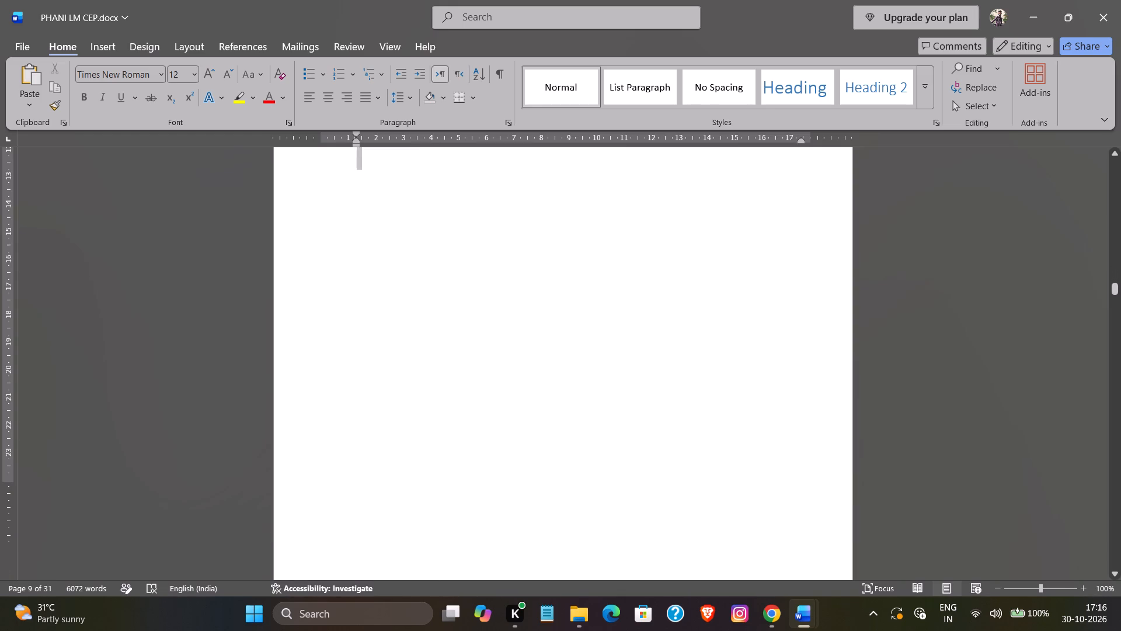
left_click_drag(541, 553, 481, 213)
scroll(493, 272, "up", 5)
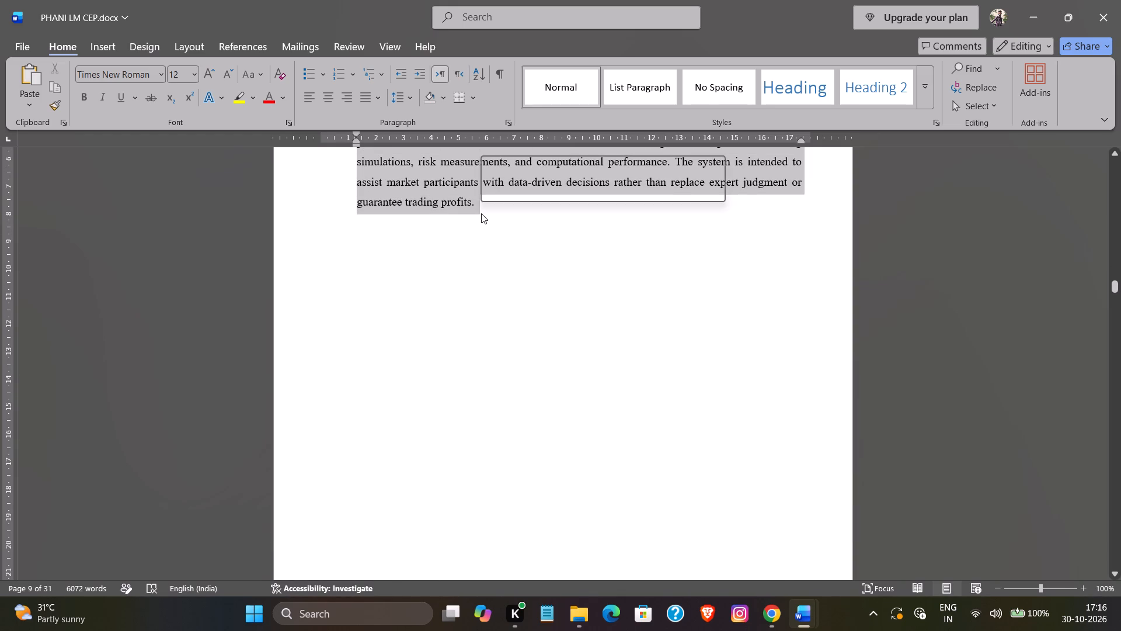
key("BackSpace")
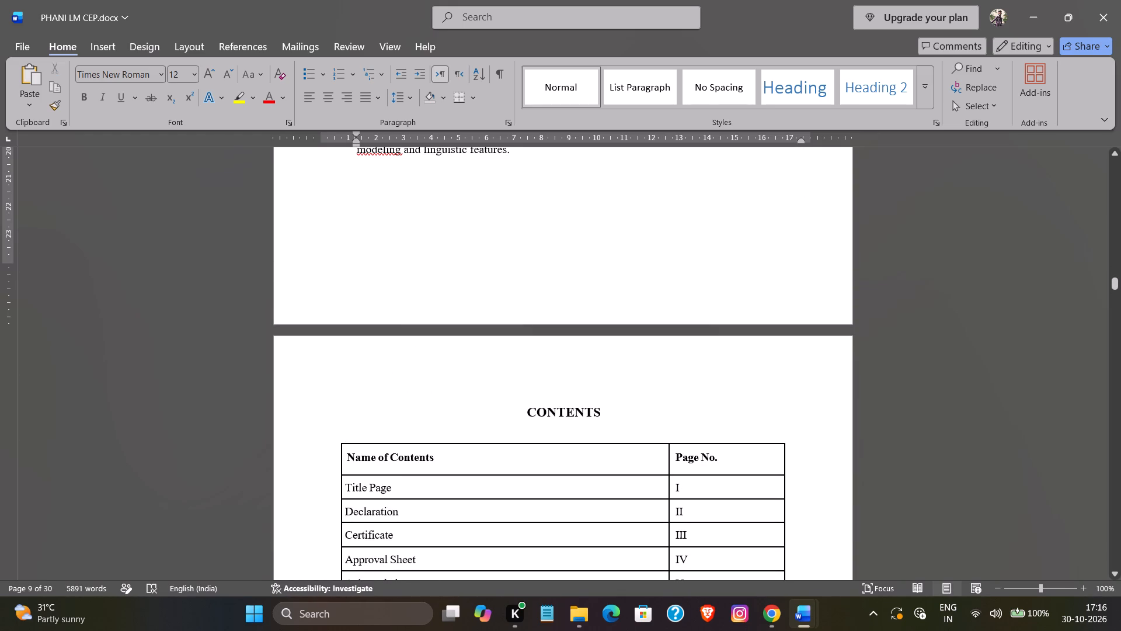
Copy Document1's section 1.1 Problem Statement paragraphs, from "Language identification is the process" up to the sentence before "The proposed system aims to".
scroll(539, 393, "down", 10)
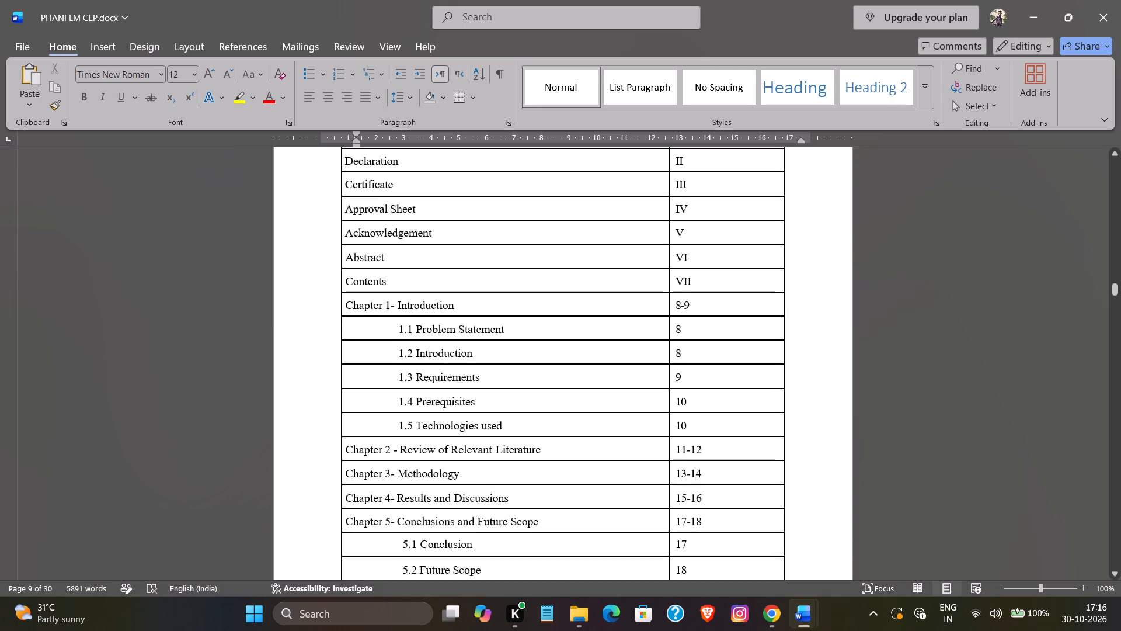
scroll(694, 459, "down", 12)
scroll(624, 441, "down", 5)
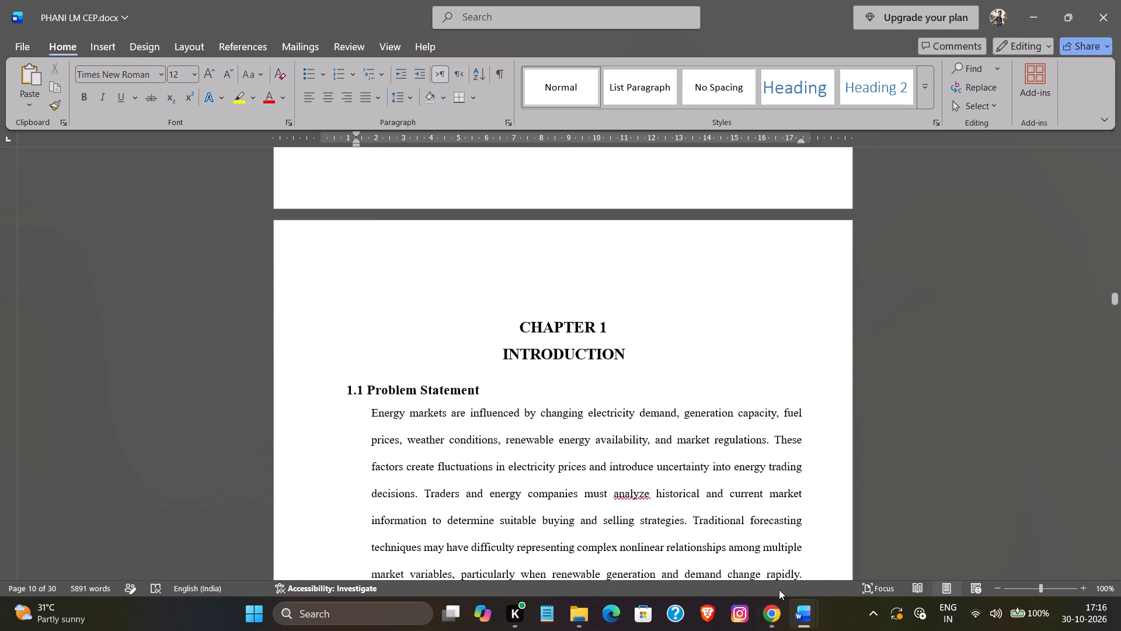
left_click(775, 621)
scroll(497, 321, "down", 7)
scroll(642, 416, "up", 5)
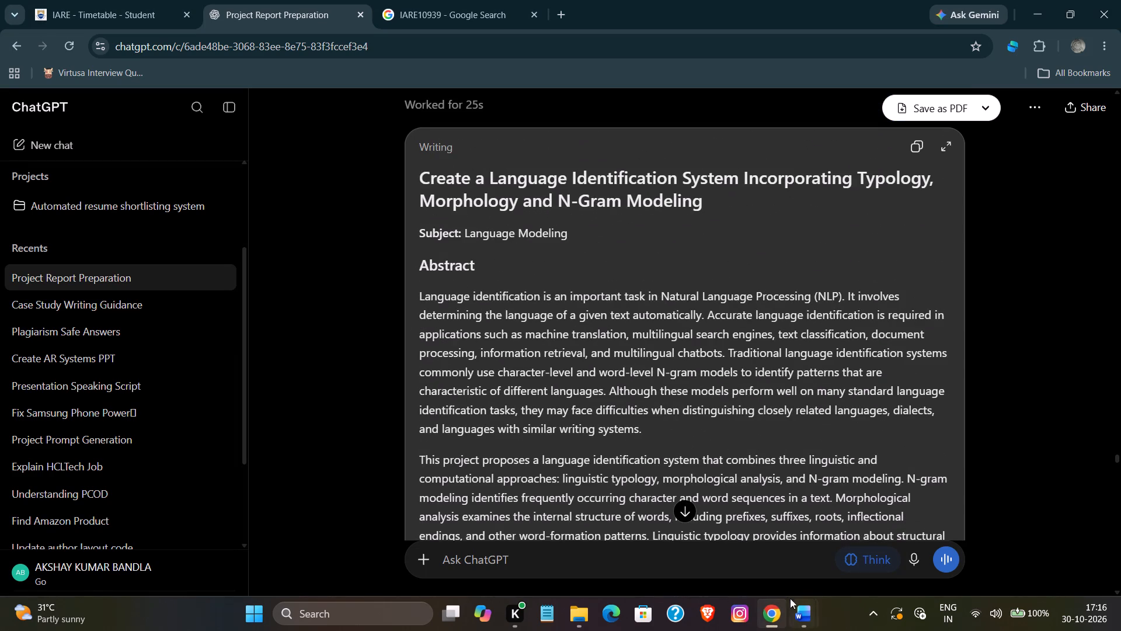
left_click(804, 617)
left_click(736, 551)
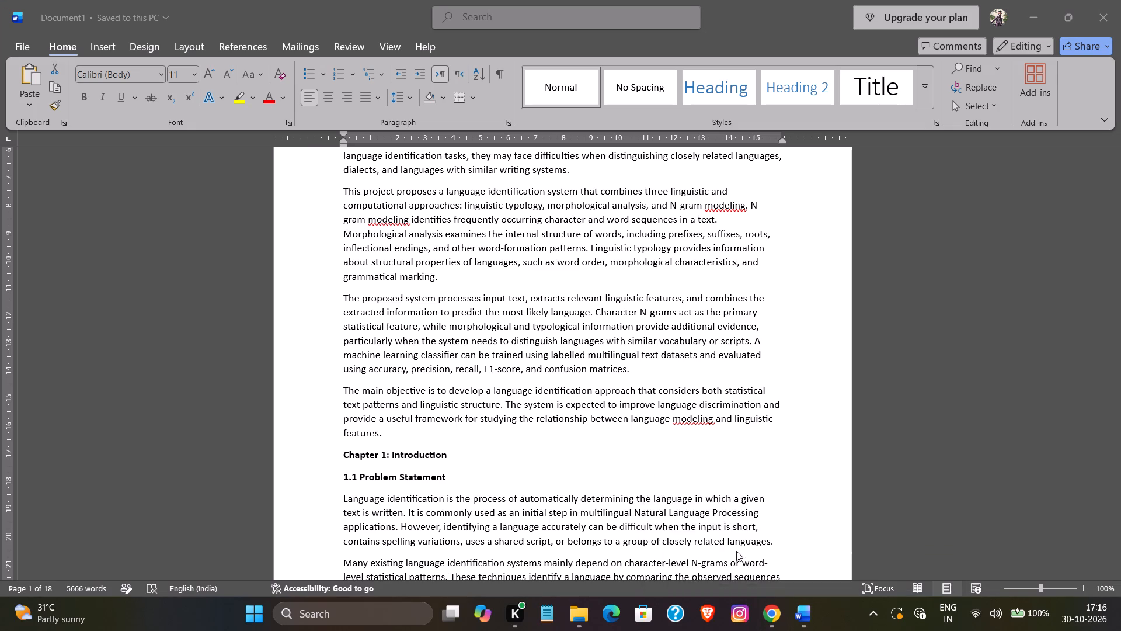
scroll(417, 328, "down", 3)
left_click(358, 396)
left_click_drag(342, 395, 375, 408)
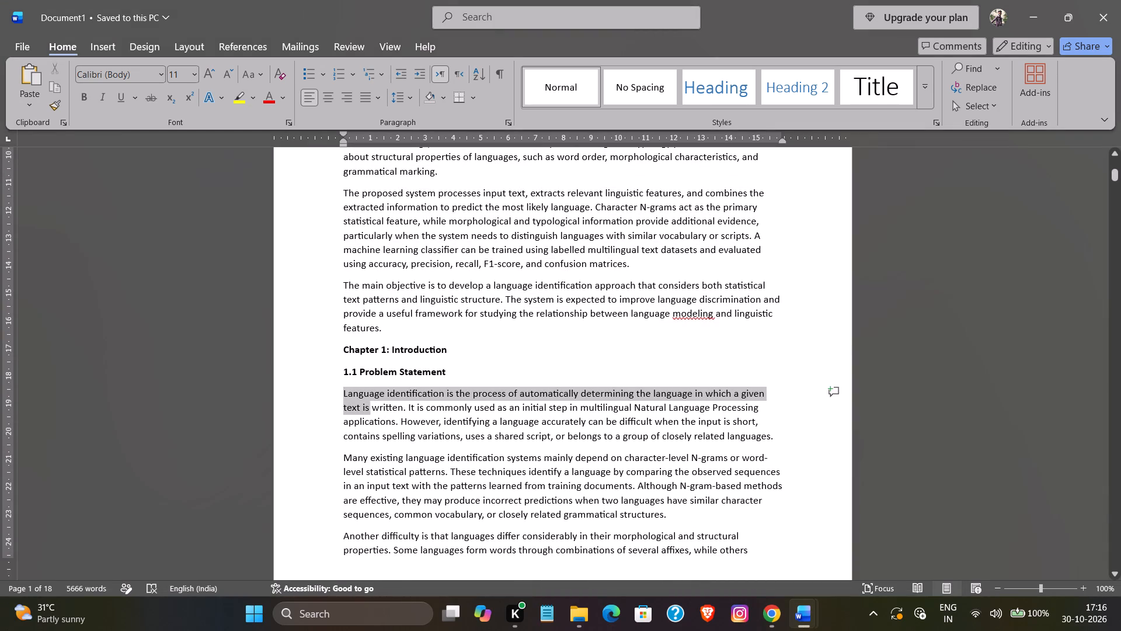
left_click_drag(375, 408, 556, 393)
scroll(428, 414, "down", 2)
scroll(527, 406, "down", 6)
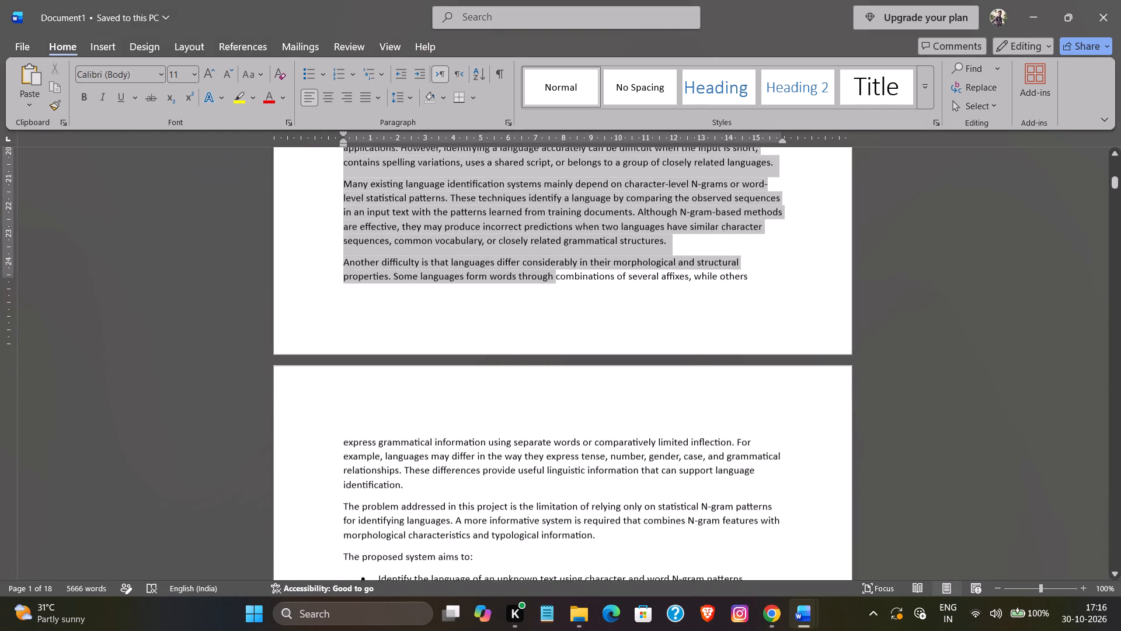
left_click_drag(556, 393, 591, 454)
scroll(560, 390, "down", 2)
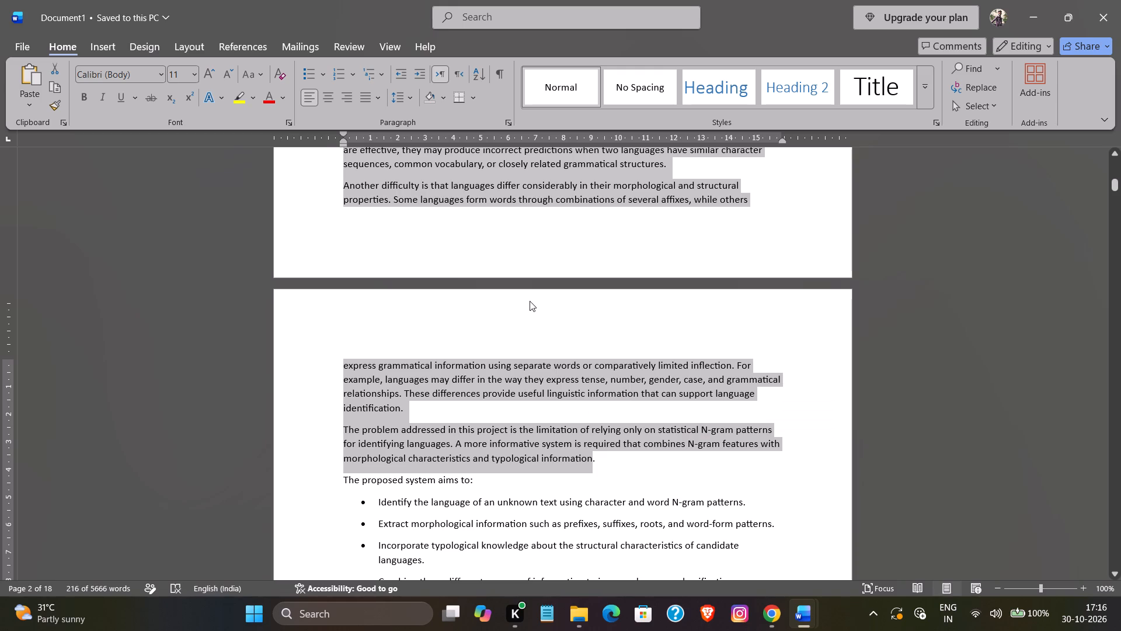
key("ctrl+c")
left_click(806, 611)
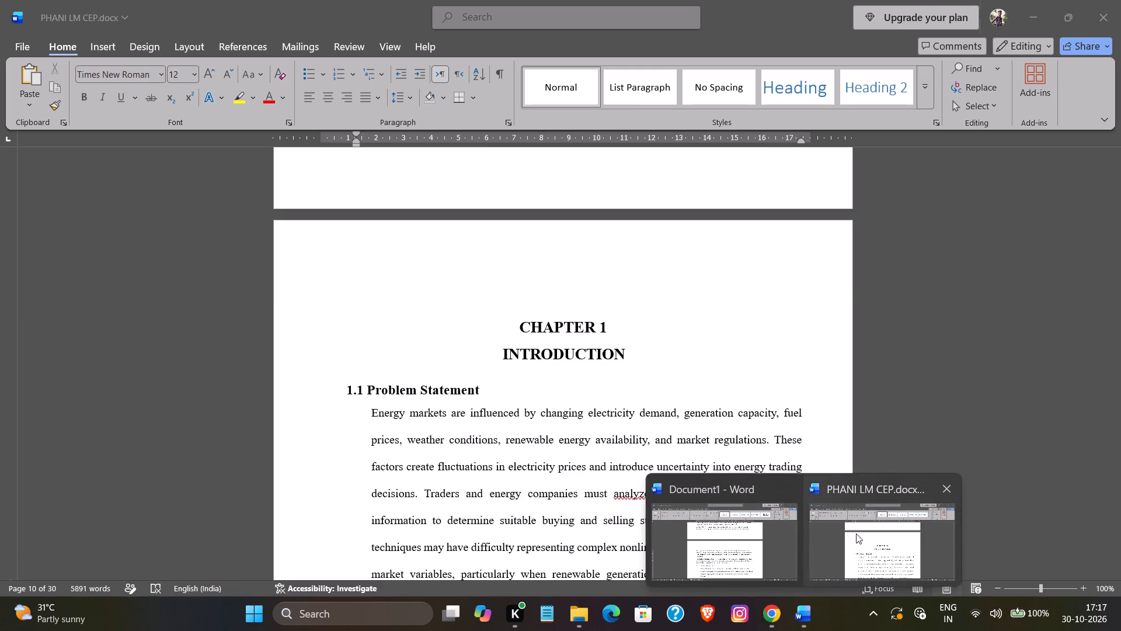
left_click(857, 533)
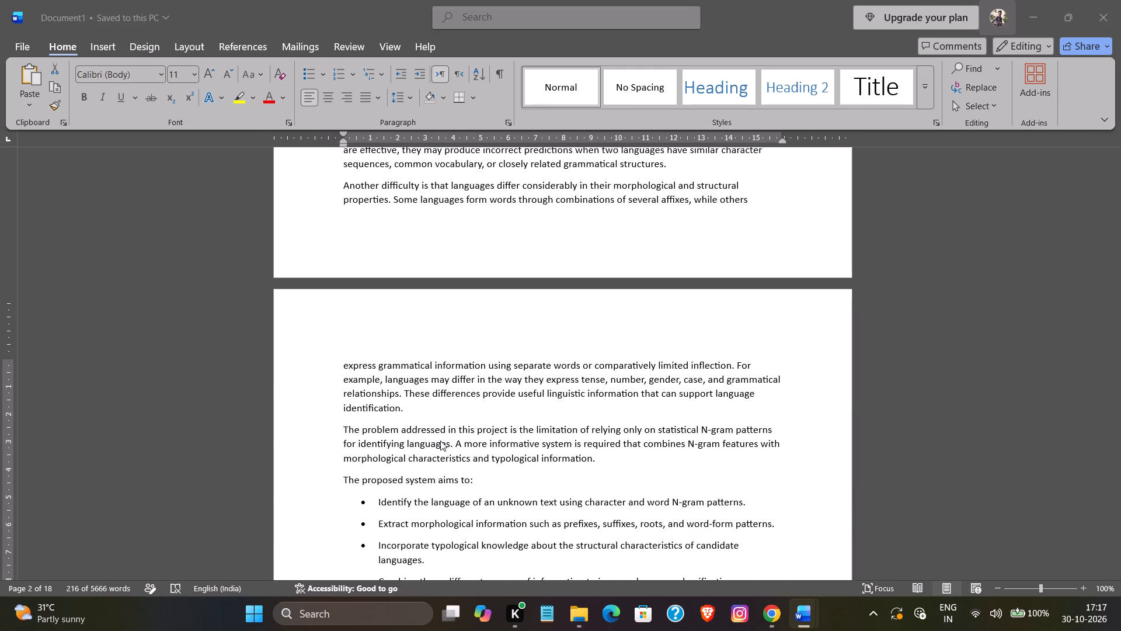
Copy Document1's entire section 1.1 Problem Statement text, including the bulleted list of the proposed system's aims.
scroll(444, 441, "up", 4)
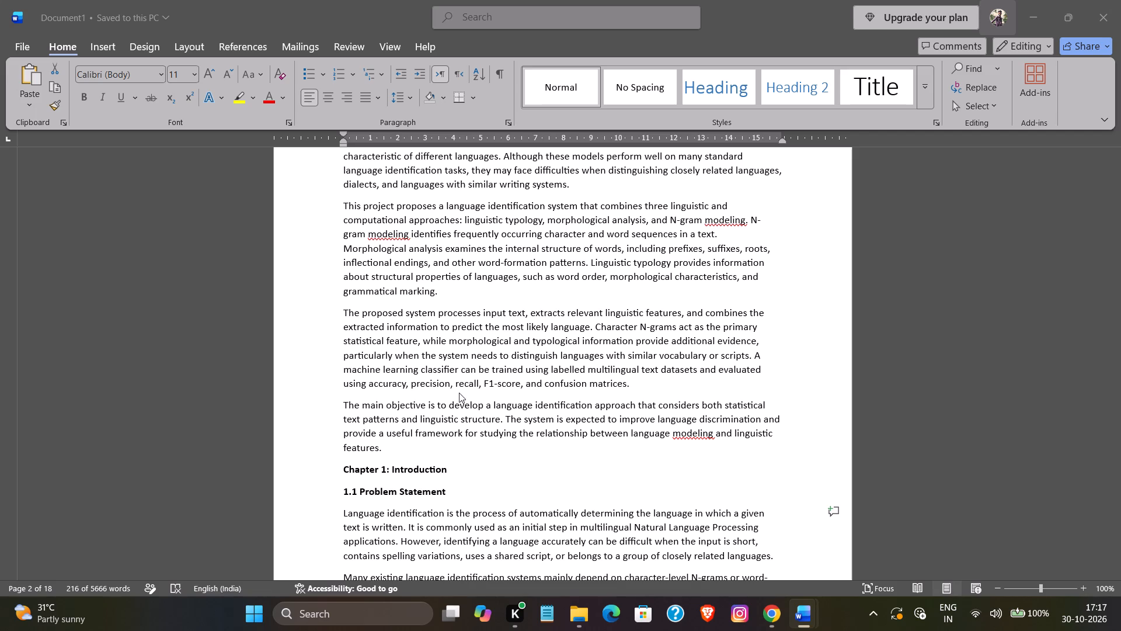
scroll(472, 469, "down", 5)
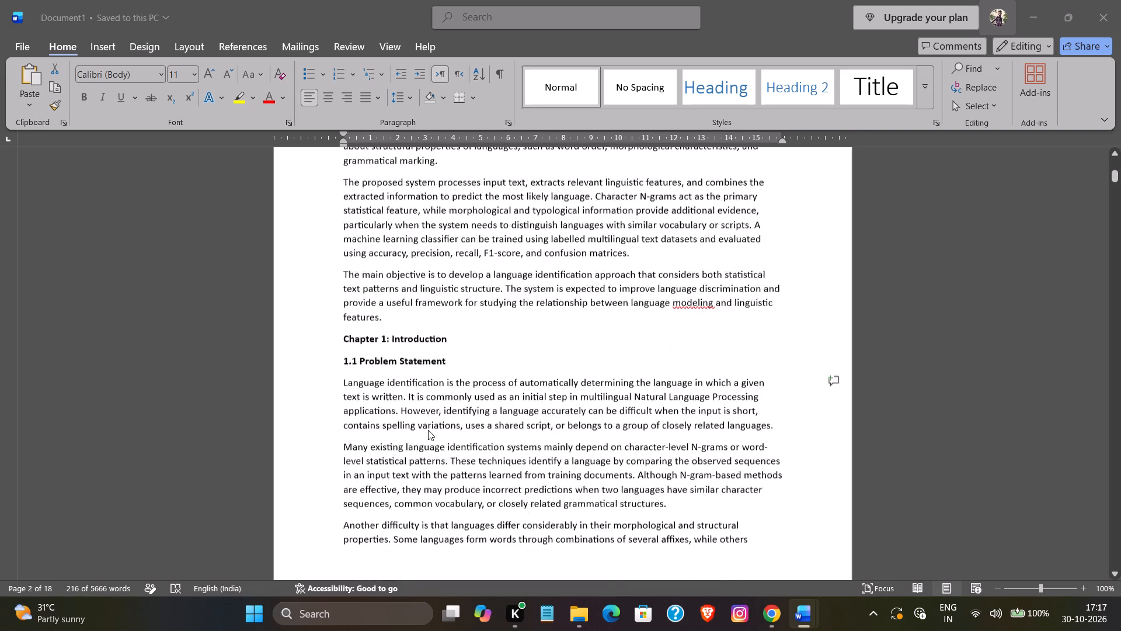
left_click(337, 341)
left_click(341, 338)
left_click_drag(342, 338, 343, 338)
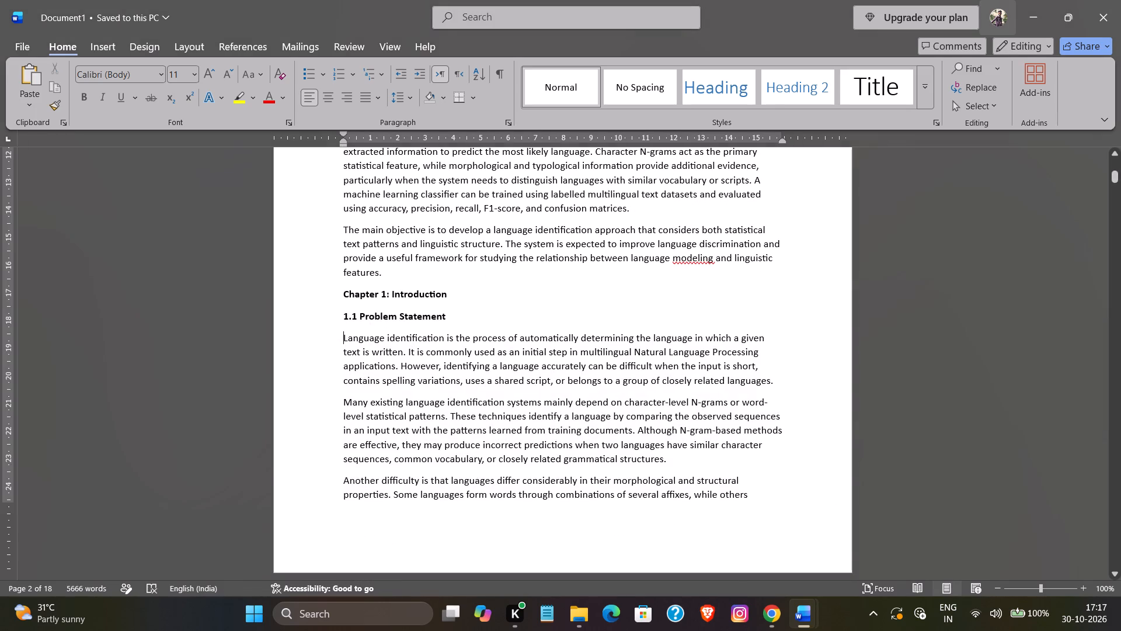
left_click_drag(343, 338, 526, 431)
scroll(475, 383, "down", 4)
scroll(644, 392, "down", 5)
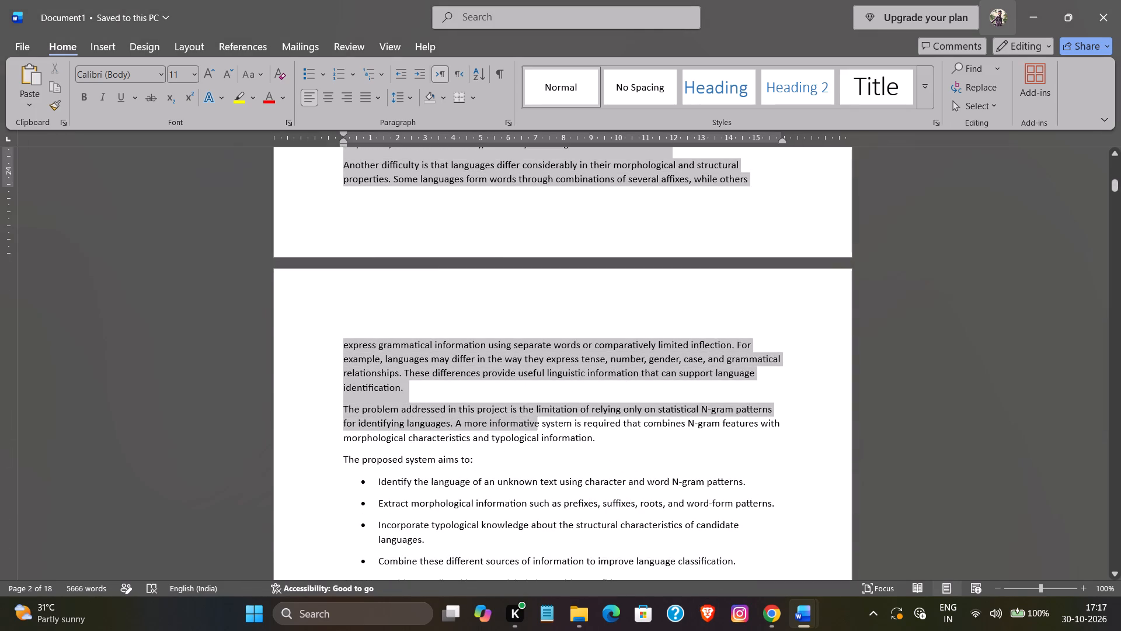
left_click_drag(526, 431, 756, 466)
scroll(554, 445, "down", 4)
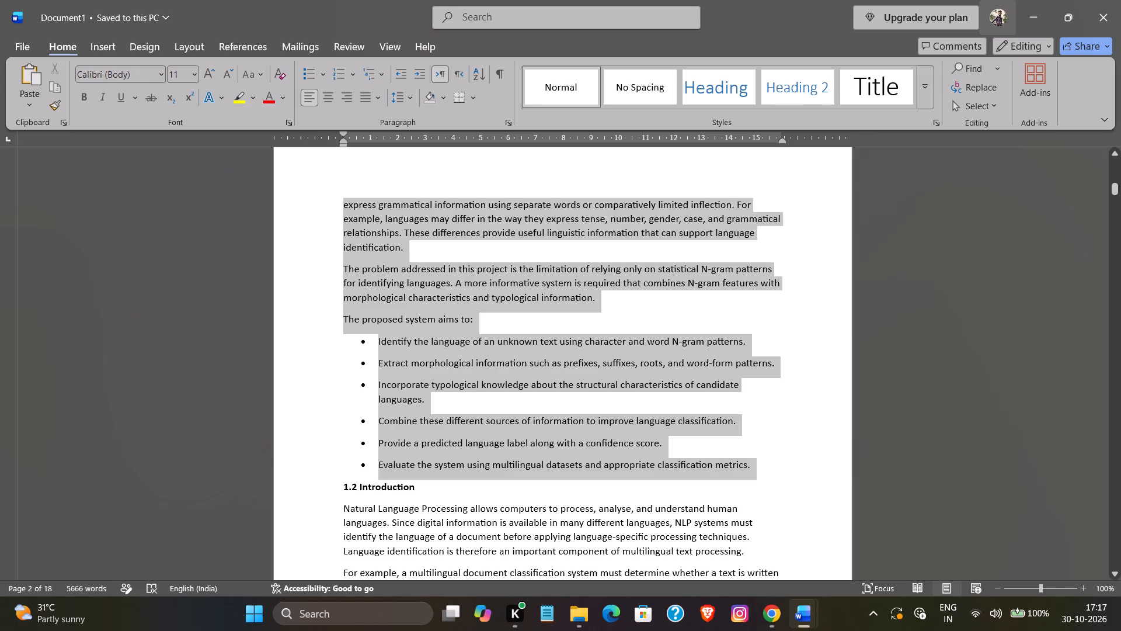
left_click_drag(756, 466, 750, 464)
key("ctrl+c")
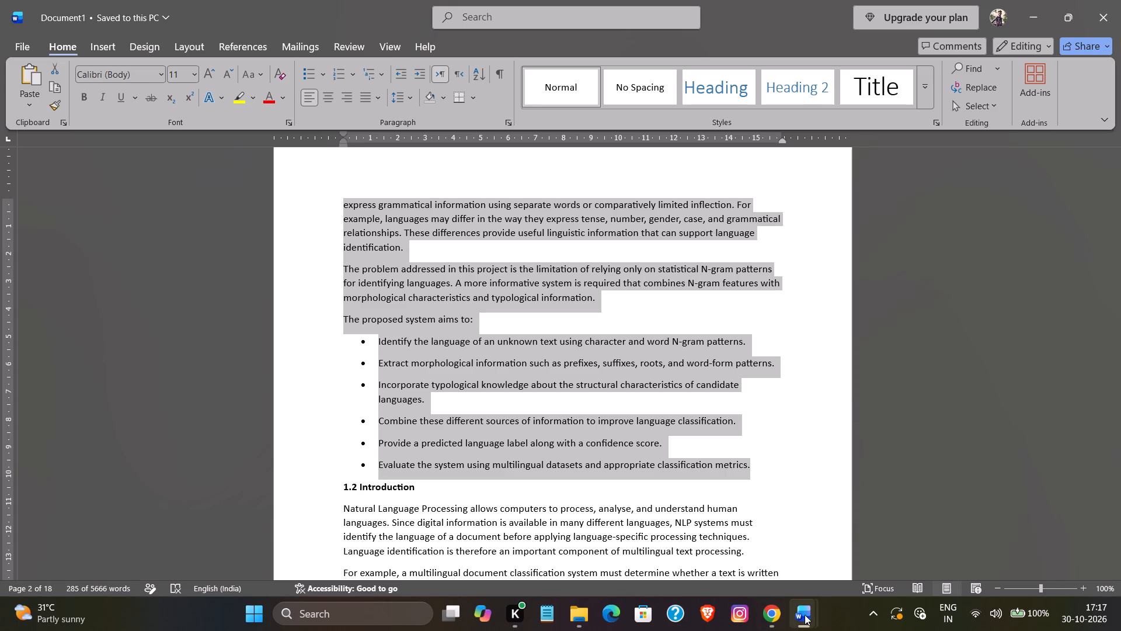
In PHANI LM CEP, insert the copied problem statement as text only before the old text under 1.1, separated by a paragraph break.
left_click(805, 615)
left_click(840, 524)
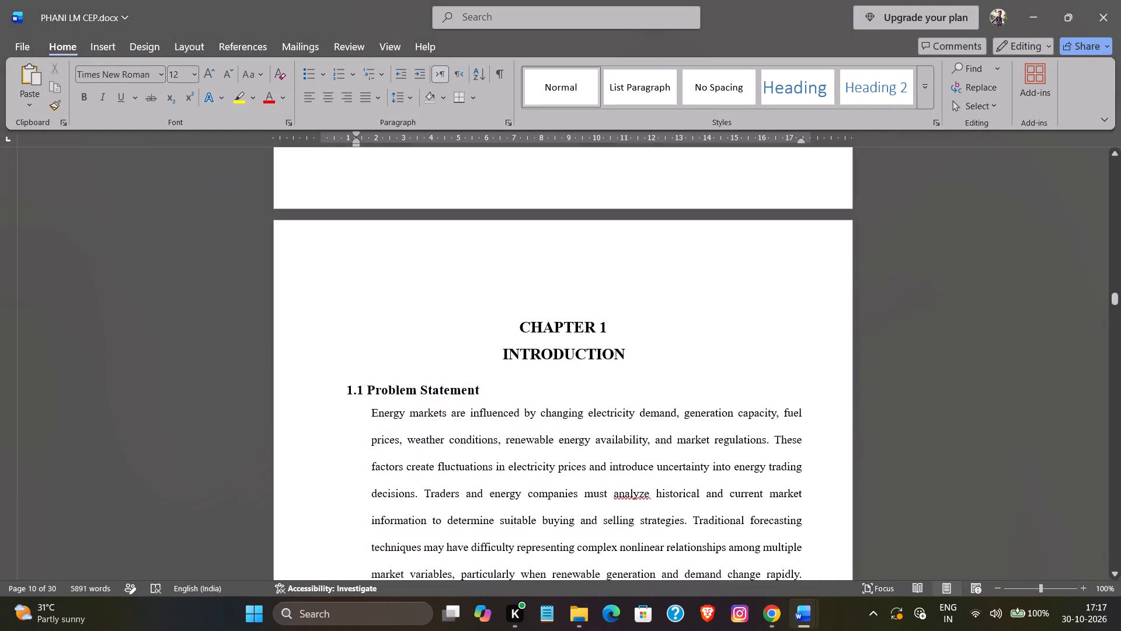
left_click(370, 416)
key("ctrl+v")
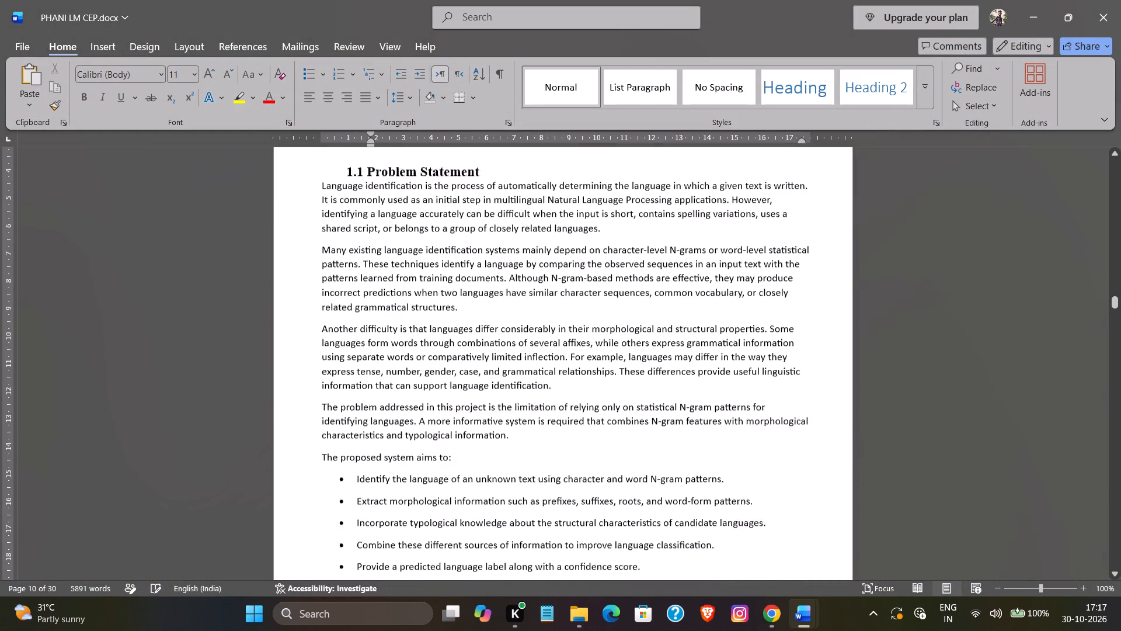
left_click(796, 571)
left_click(846, 529)
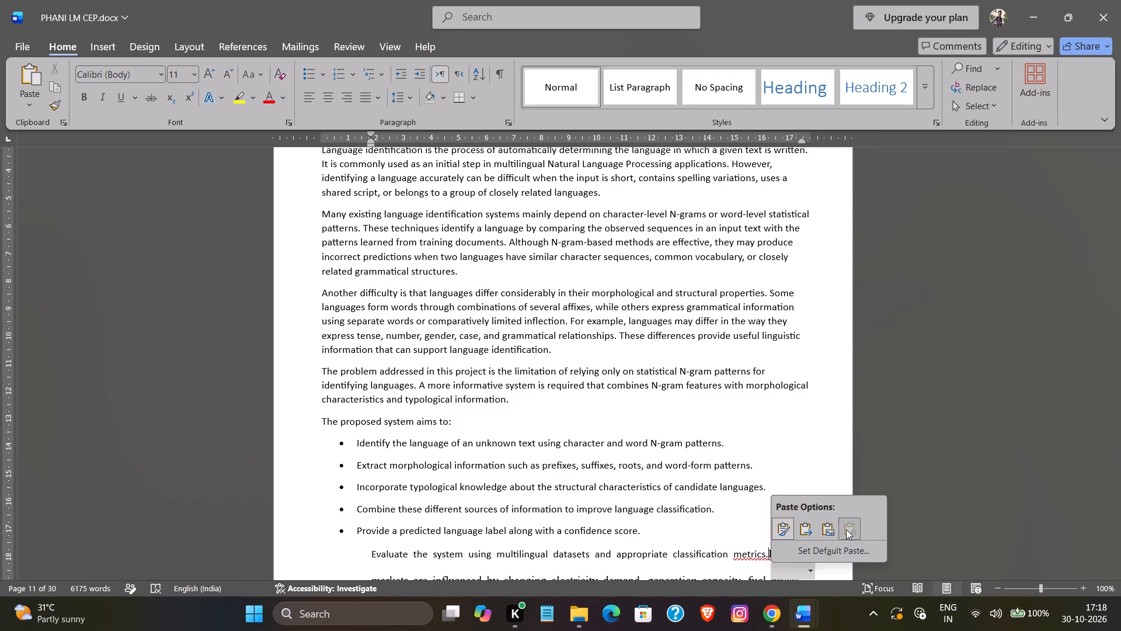
key("Return")
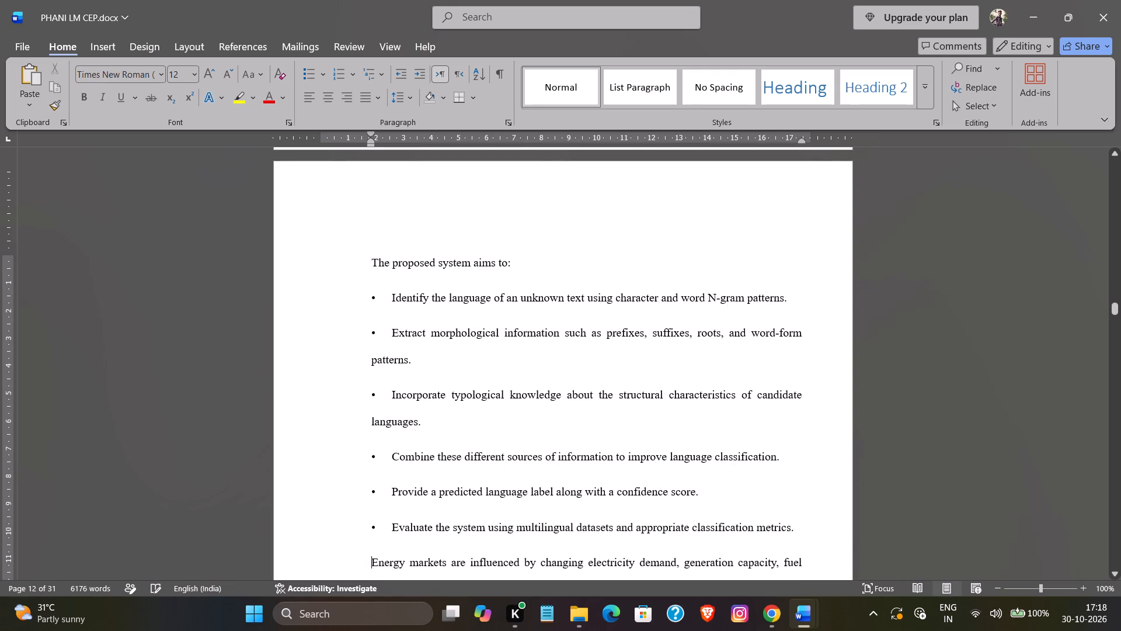
Delete the old energy markets problem statement and the leftover blank space before the 1.2 Introduction heading.
scroll(495, 469, "down", 4)
left_click_drag(363, 425, 588, 408)
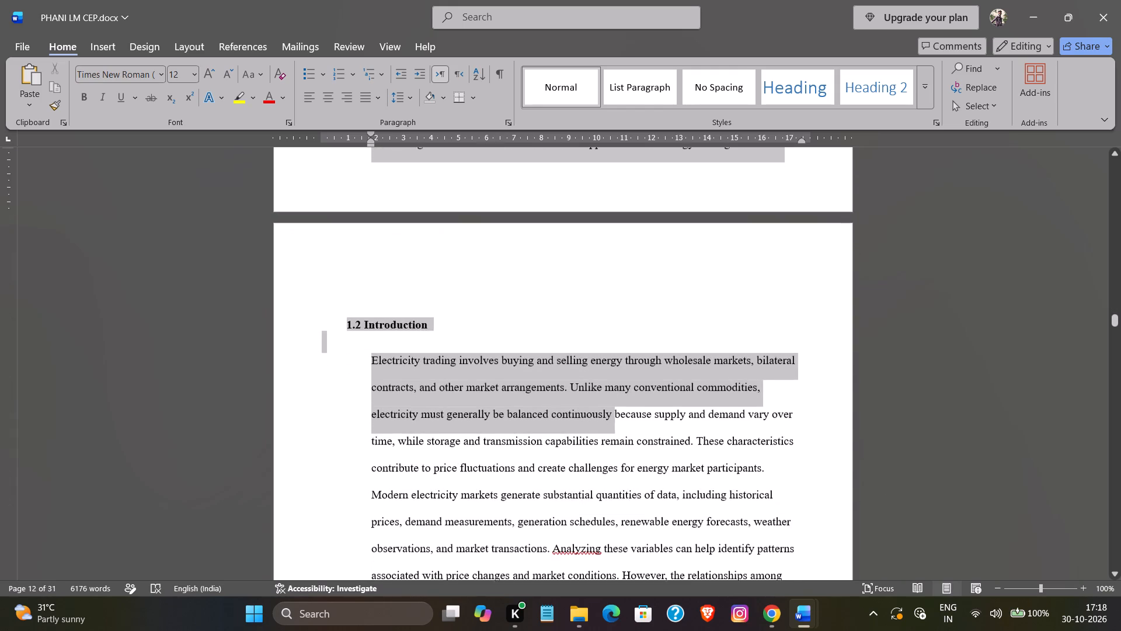
left_click_drag(588, 408, 754, 219)
scroll(613, 204, "up", 2)
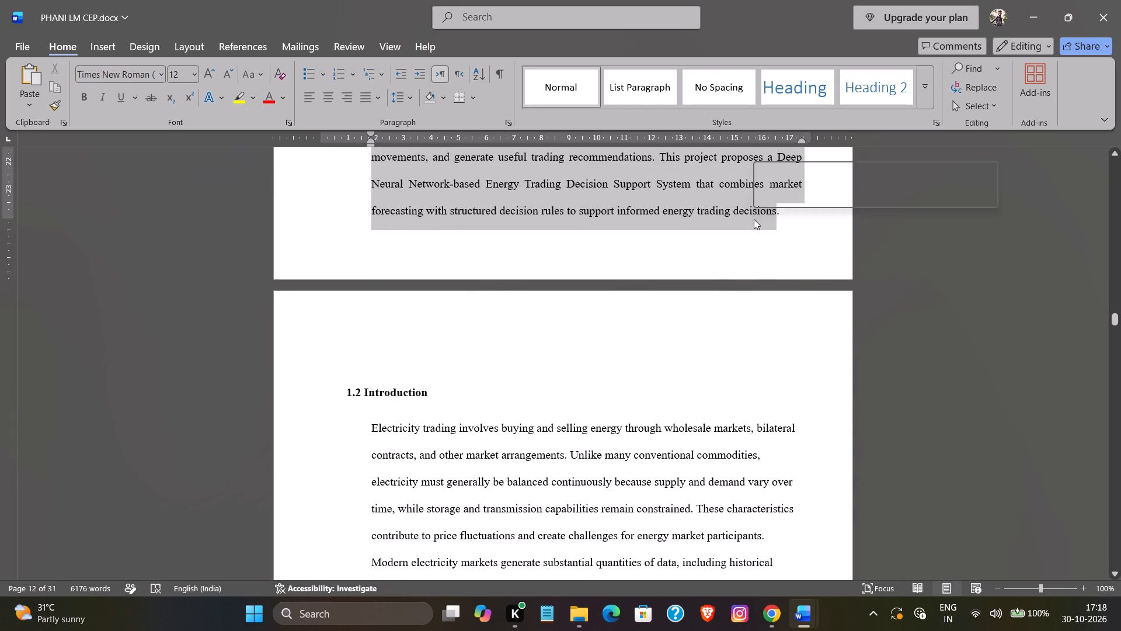
key("Delete")
key("Delete")
key("Delete")
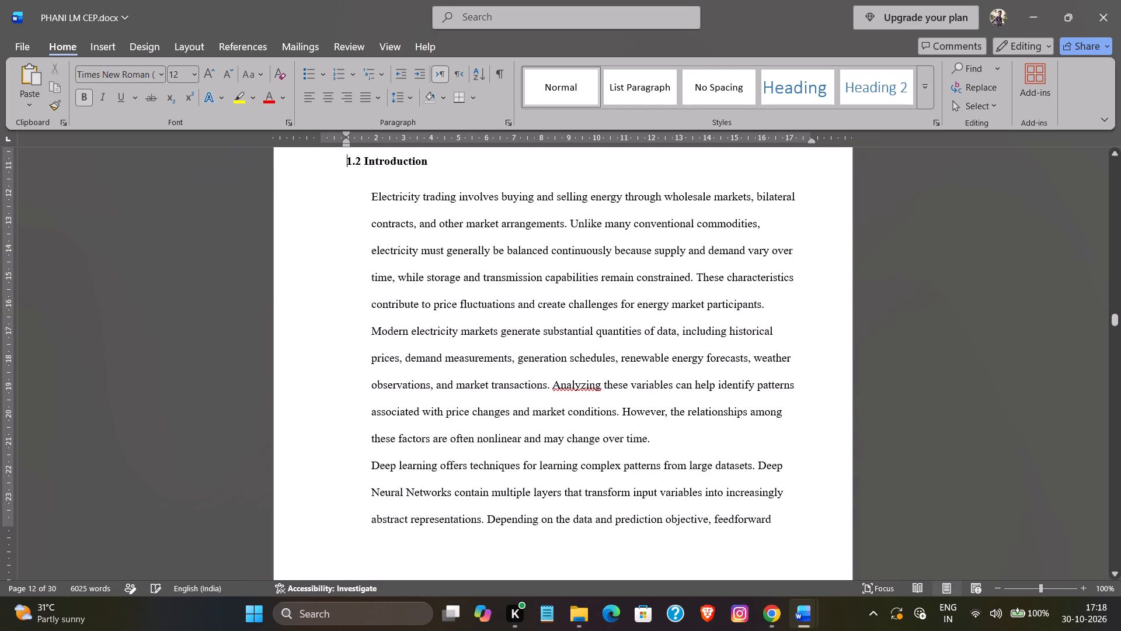
Copy Document1's section 1.2 Introduction text, from "Natural Language Processing allows computers" to the last sentence before 1.3 Requirements.
left_click(767, 611)
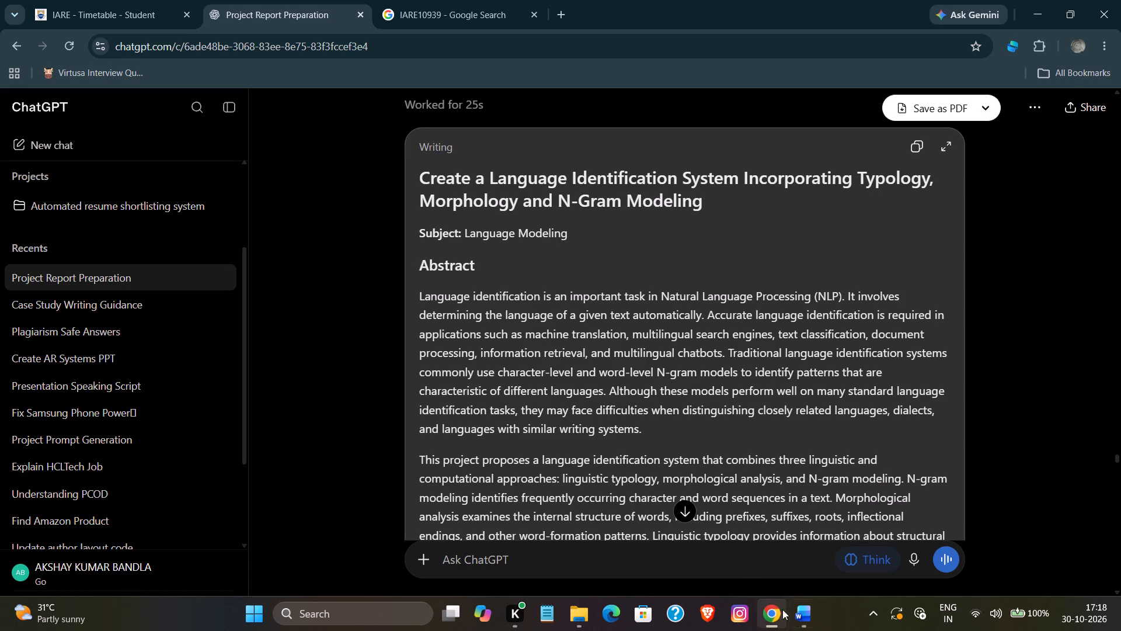
left_click(795, 617)
left_click(732, 531)
scroll(267, 300, "down", 2)
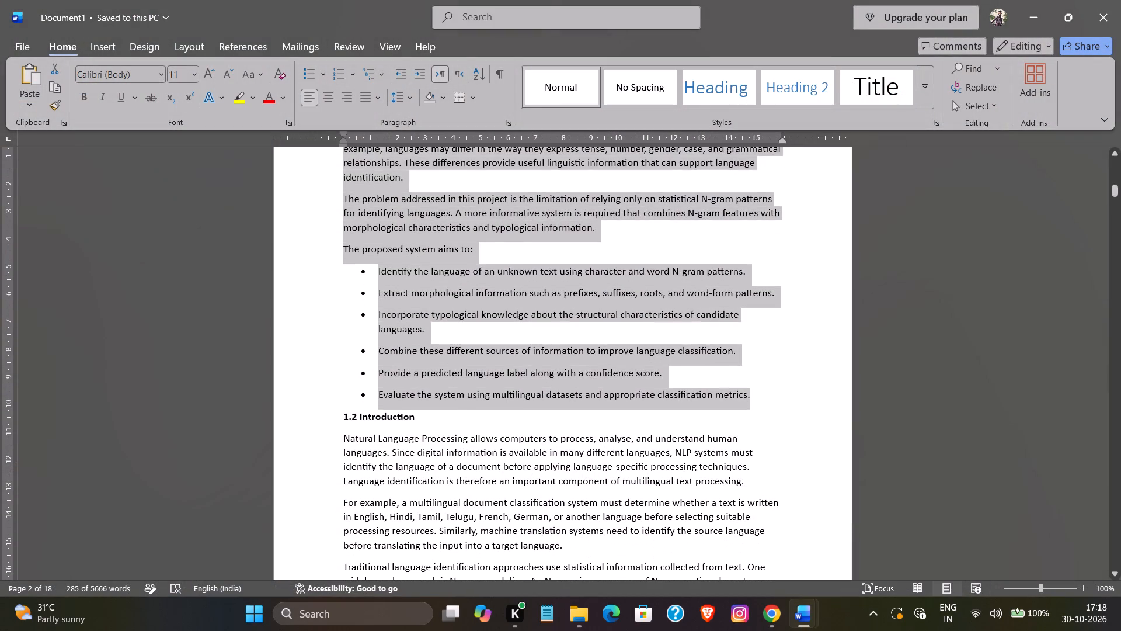
left_click(265, 421)
left_click(427, 476)
left_click_drag(343, 435, 472, 451)
scroll(458, 462, "down", 3)
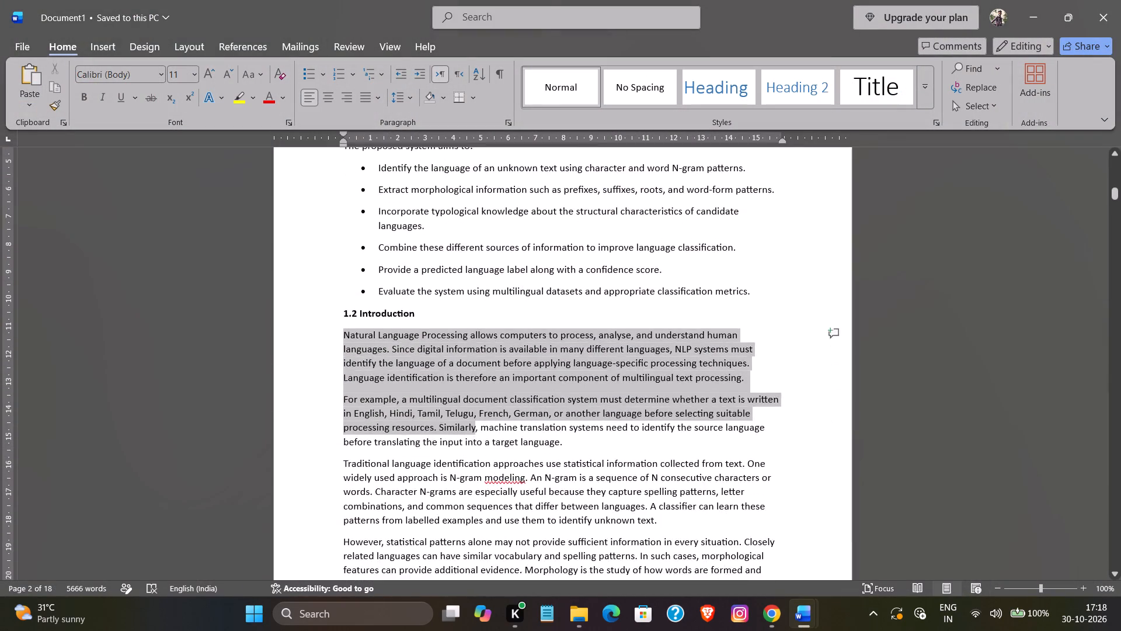
left_click_drag(472, 451, 573, 410)
scroll(500, 440, "down", 17)
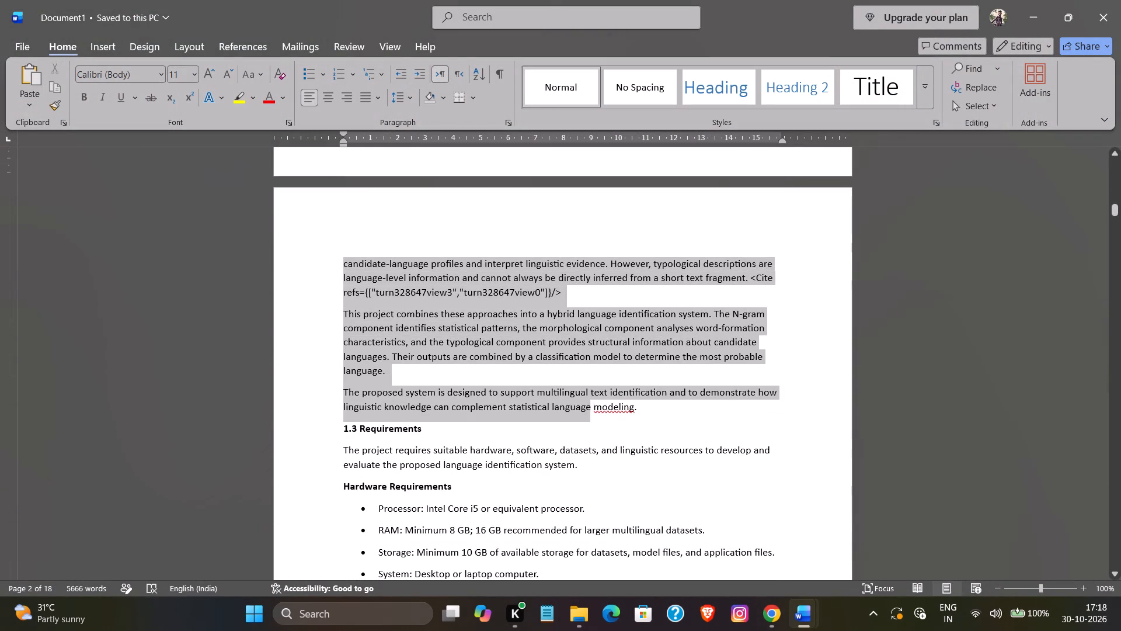
left_click_drag(573, 410, 626, 400)
key("ctrl+c")
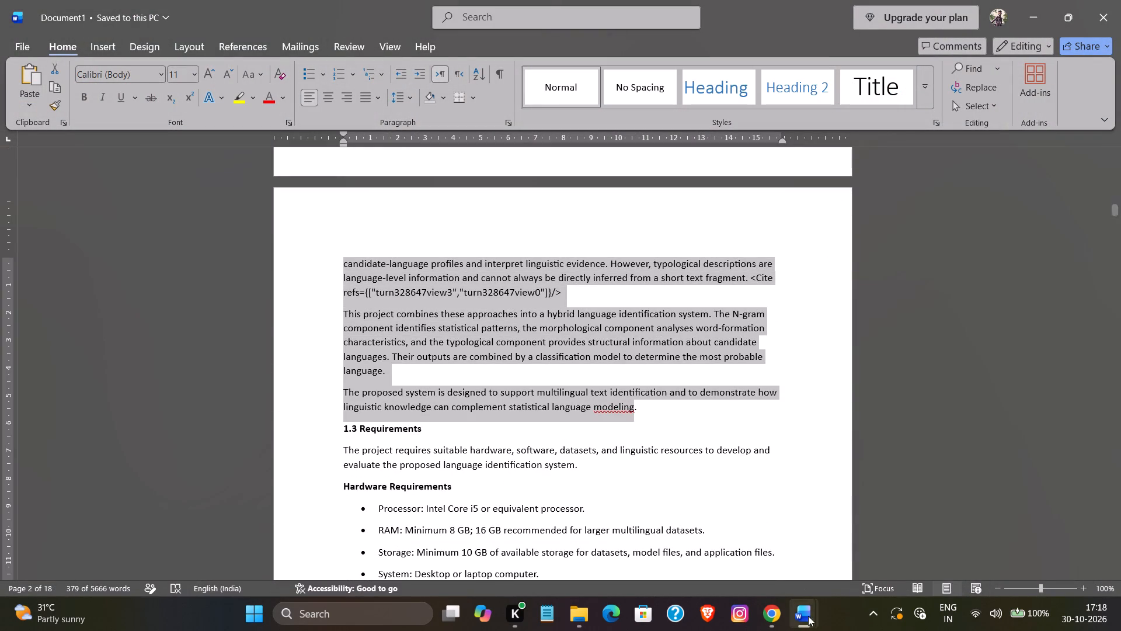
In PHANI LM CEP, insert the copied introduction as text only before the old text under 1.2, separated by a paragraph break.
left_click(808, 618)
left_click(851, 532)
scroll(360, 390, "down", 5)
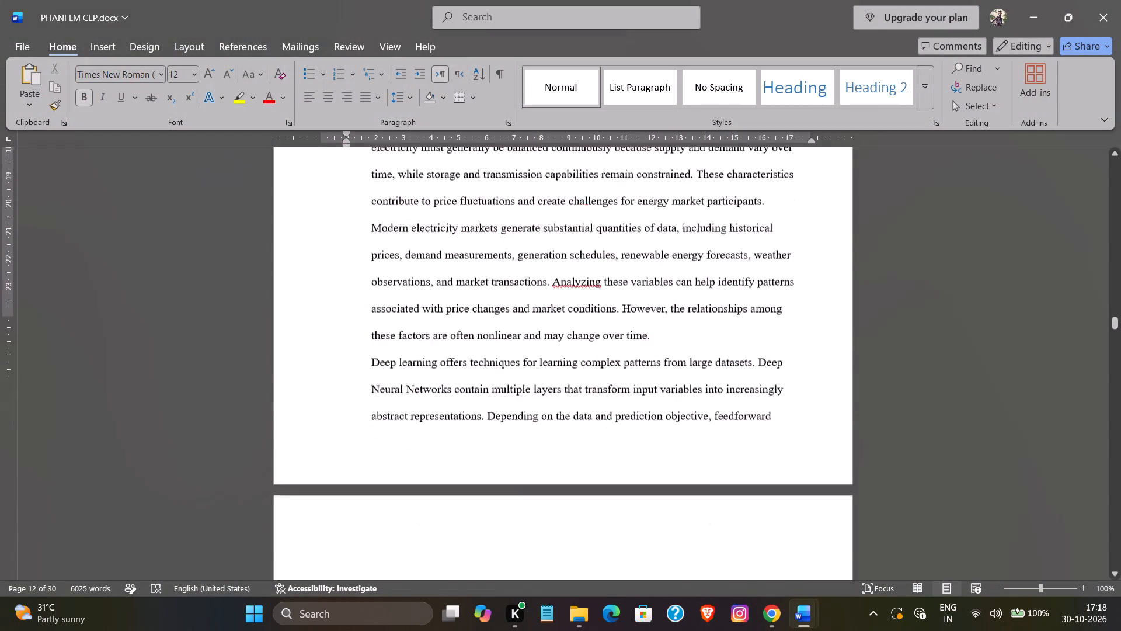
scroll(354, 381, "down", 2)
scroll(433, 414, "up", 7)
left_click(371, 196)
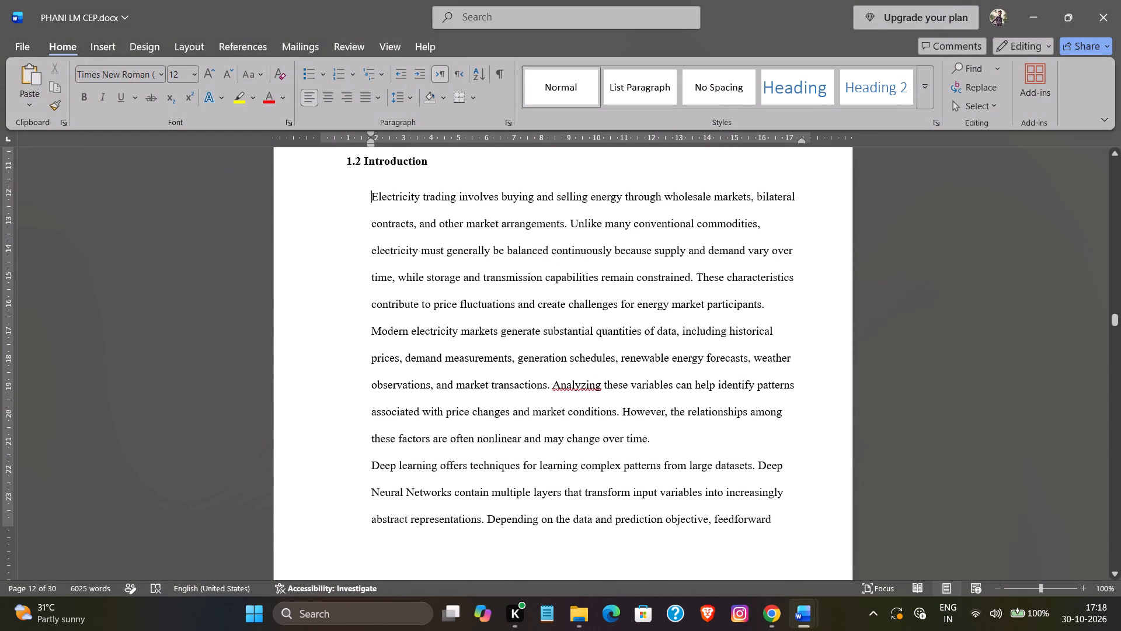
key("ctrl+v")
left_click(710, 568)
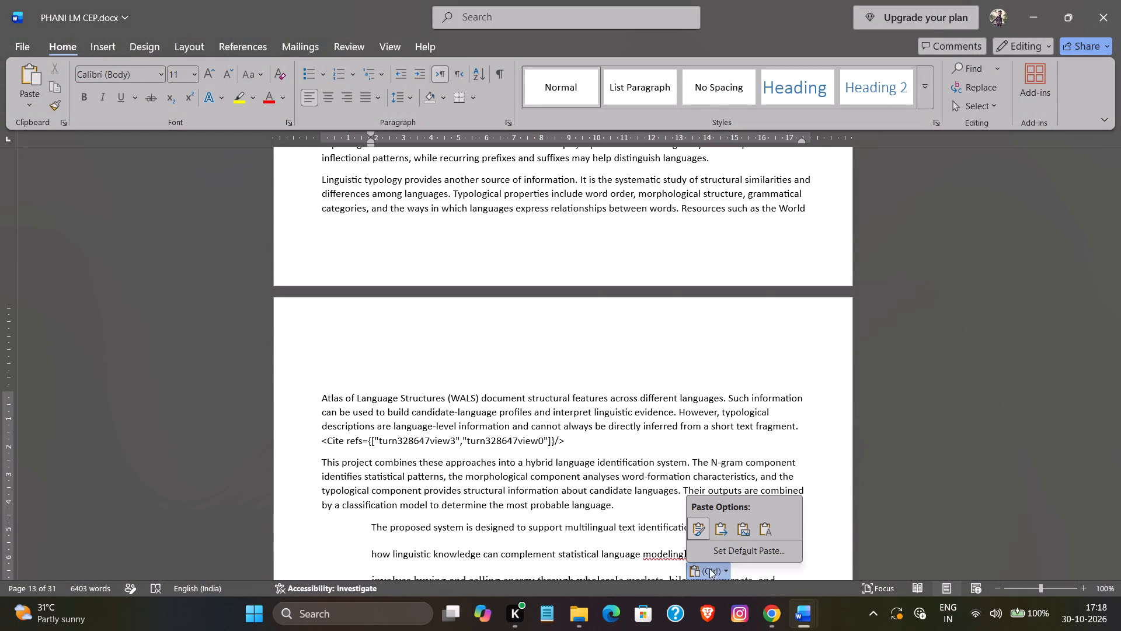
left_click(760, 516)
left_click(763, 524)
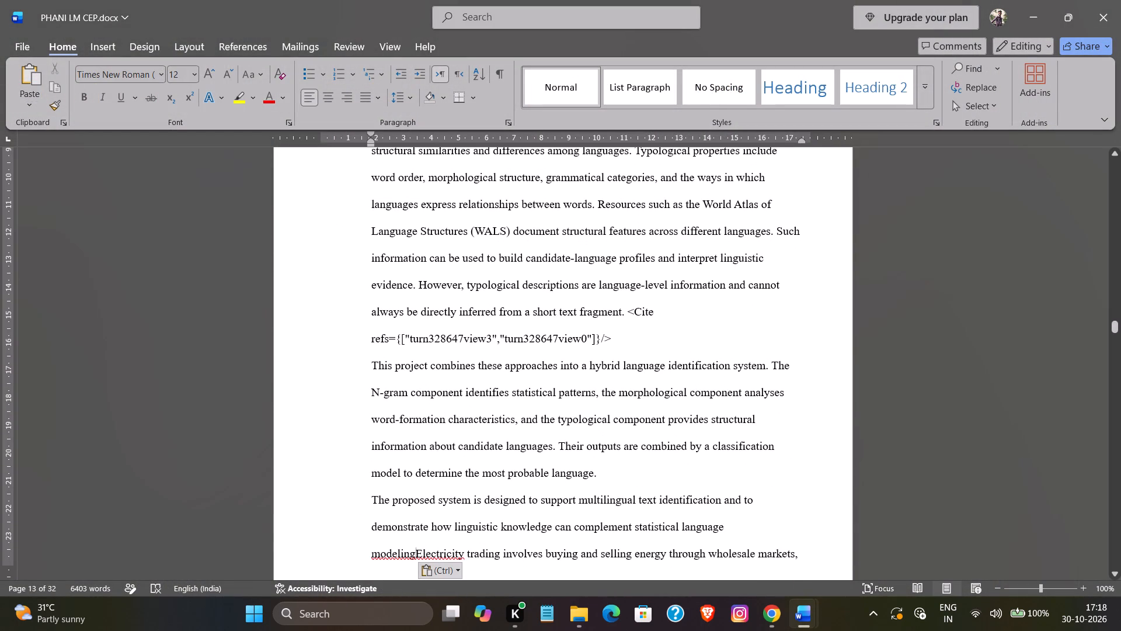
key("Return")
Delete the old electricity trading introduction between the new language identification text and the 1.3 Requirements heading.
scroll(298, 418, "down", 4)
left_click_drag(372, 411, 503, 466)
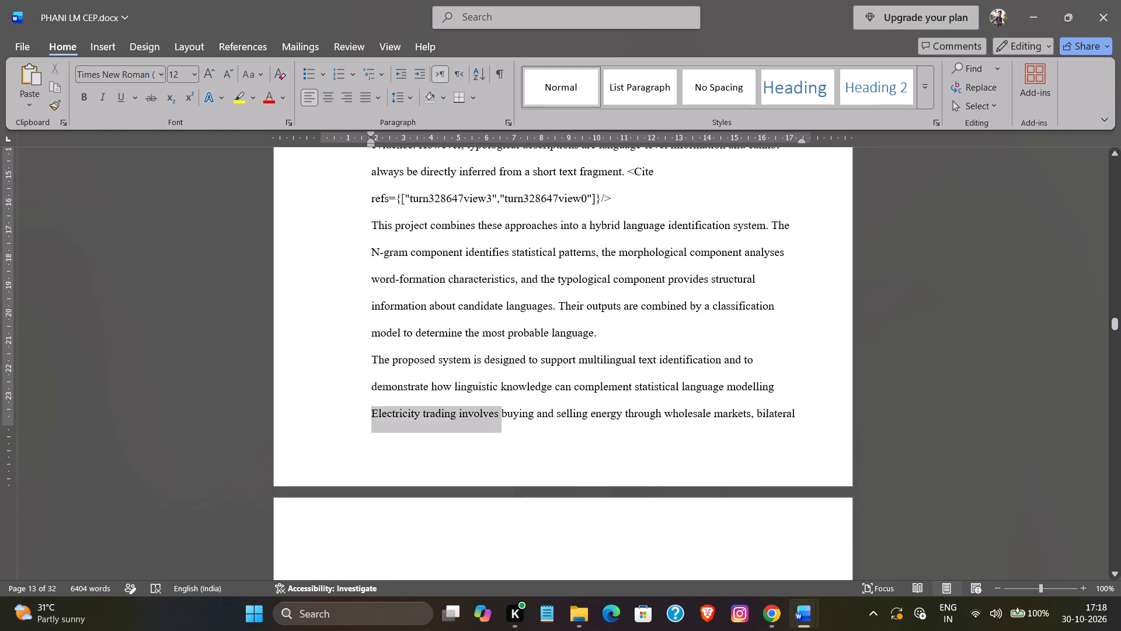
left_click_drag(503, 466, 576, 282)
scroll(503, 466, "down", 20)
scroll(503, 466, "down", 6)
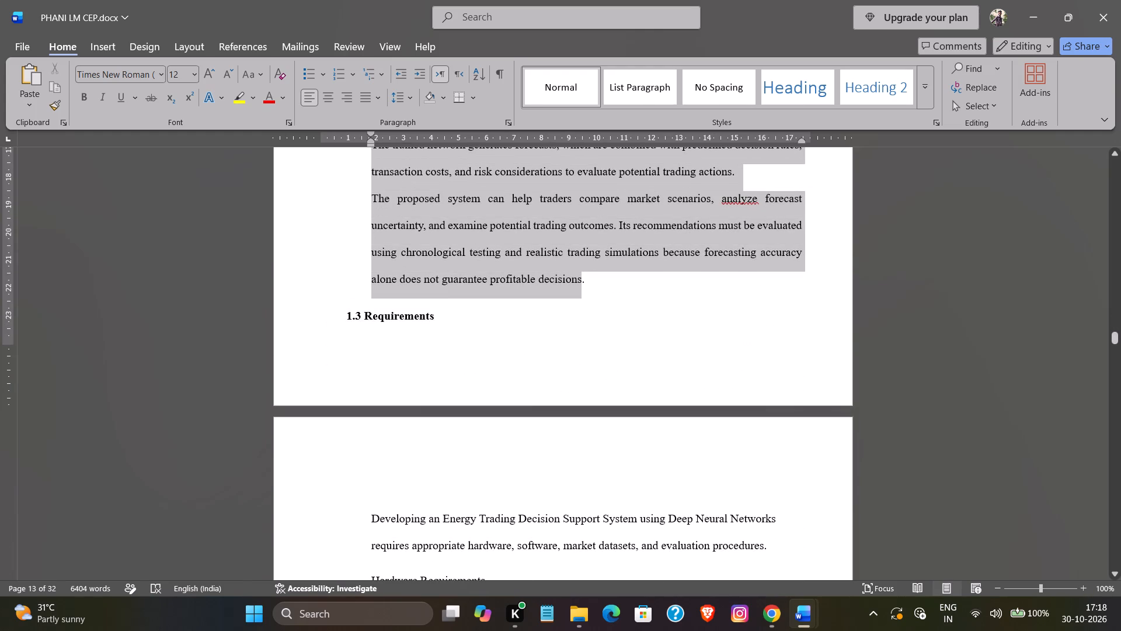
left_click_drag(576, 282, 576, 282)
key("Delete")
key("Delete")
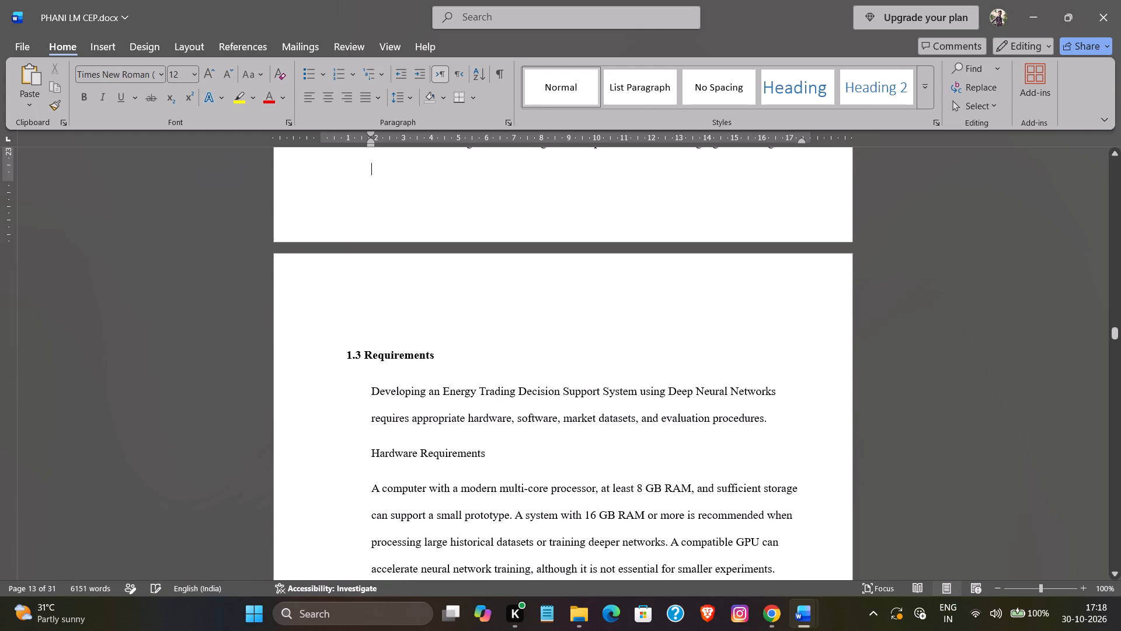
Copy the body text of Document1's section 1.3 Requirements, ending with "combined approach provides useful information" before the 1.4 heading.
left_click(762, 609)
left_click(797, 630)
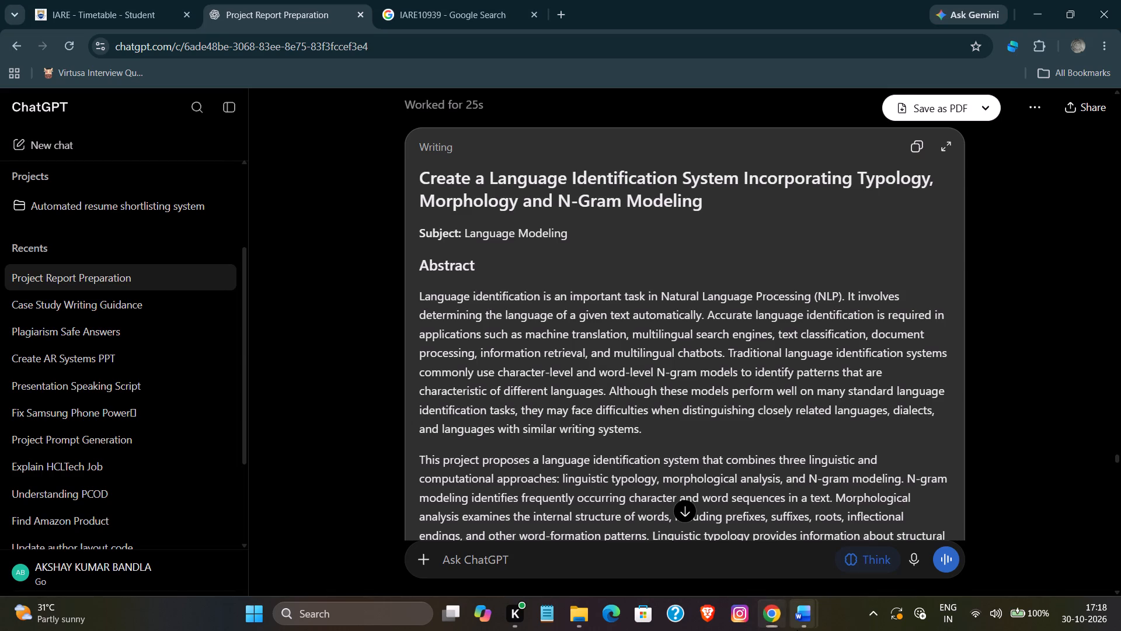
left_click(761, 587)
left_click_drag(344, 446, 489, 496)
scroll(471, 511, "down", 16)
scroll(489, 496, "up", 6)
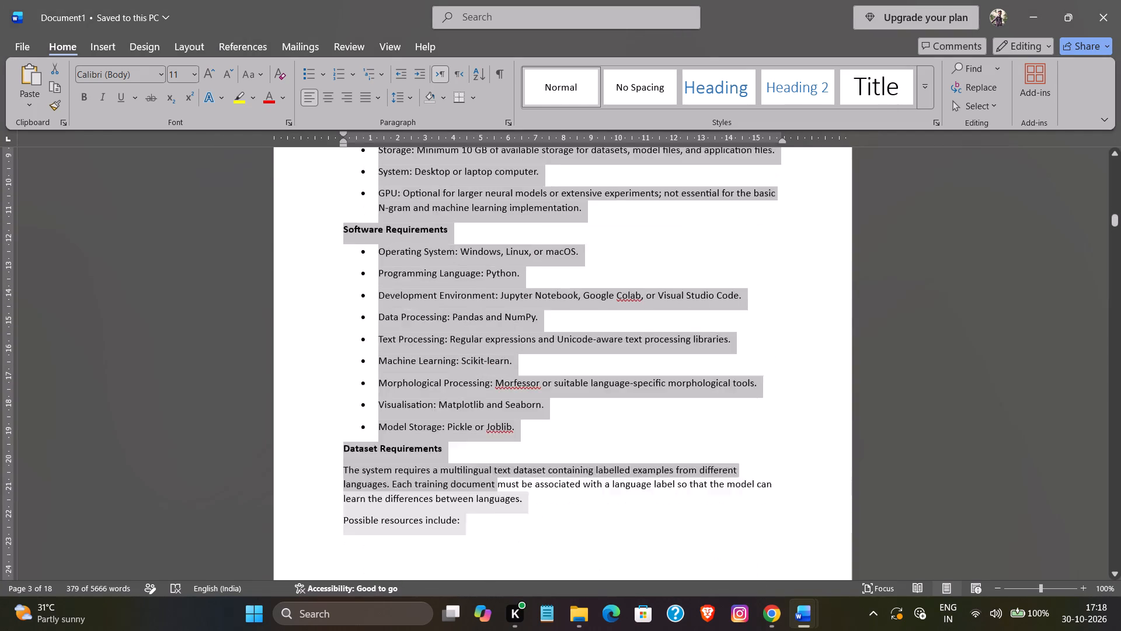
left_click_drag(489, 496, 452, 446)
scroll(489, 496, "down", 5)
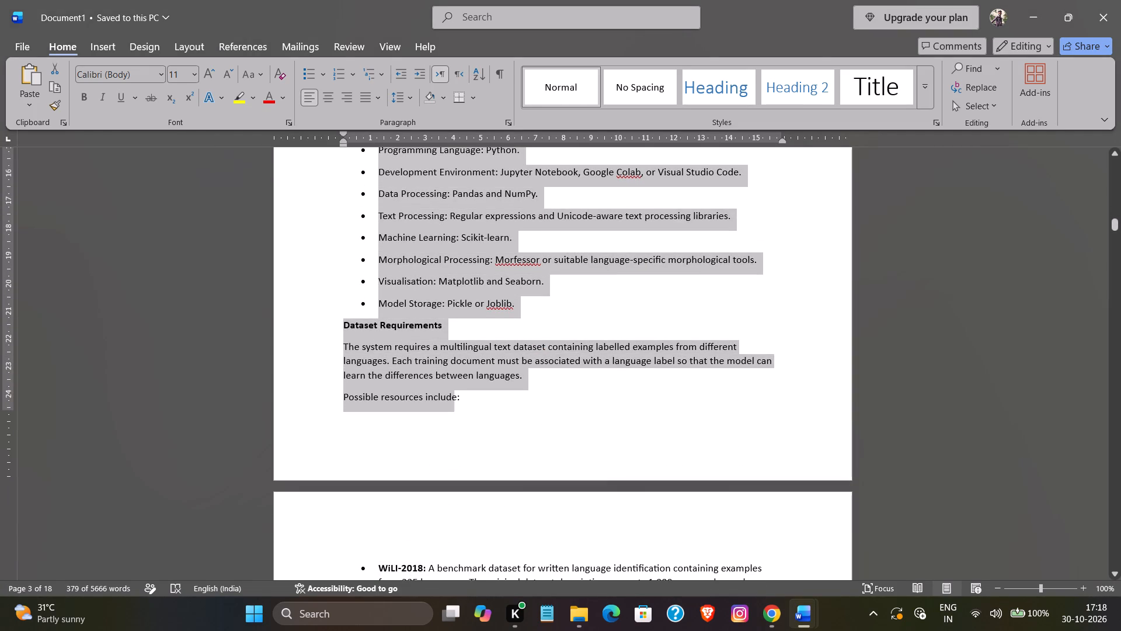
left_click_drag(452, 446, 481, 499)
scroll(480, 498, "down", 7)
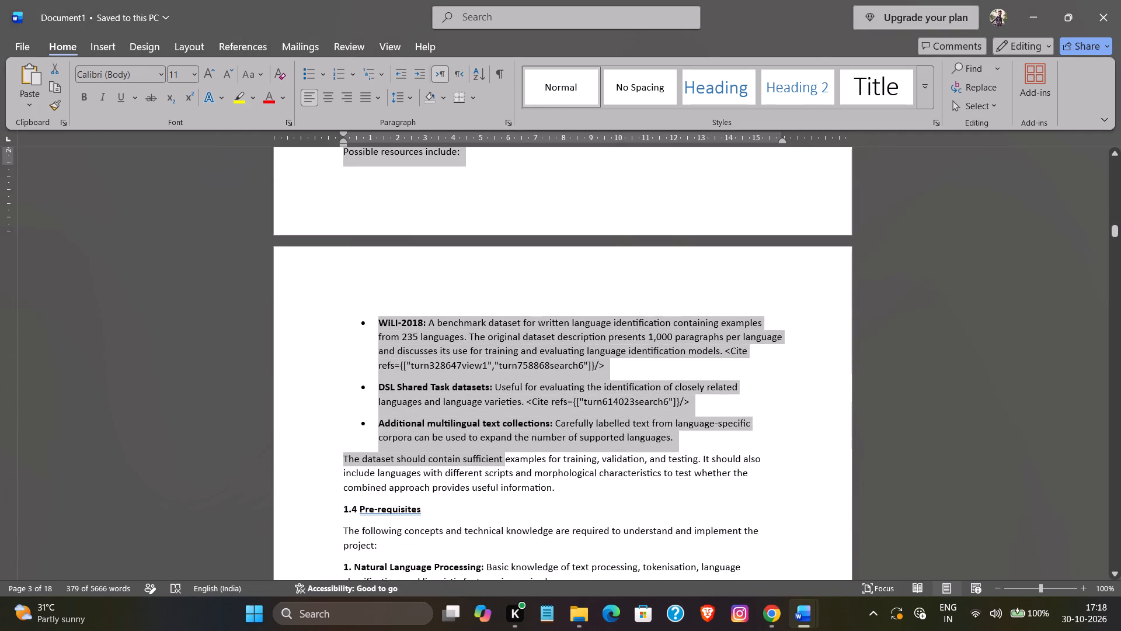
left_click_drag(481, 499, 562, 486)
scroll(481, 499, "up", 2)
scroll(522, 503, "down", 2)
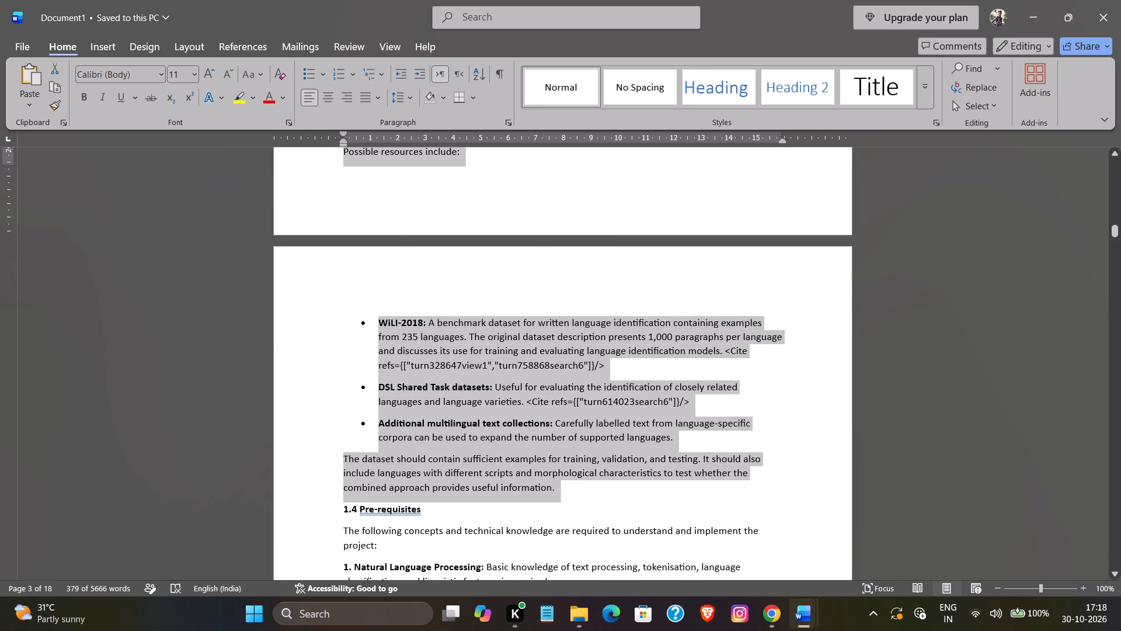
left_click_drag(562, 486, 551, 481)
key("ctrl+c")
In PHANI LM CEP, replace the old energy trading text under 1.3 Requirements with the copied requirements, keeping the pasted formatting.
left_click(802, 619)
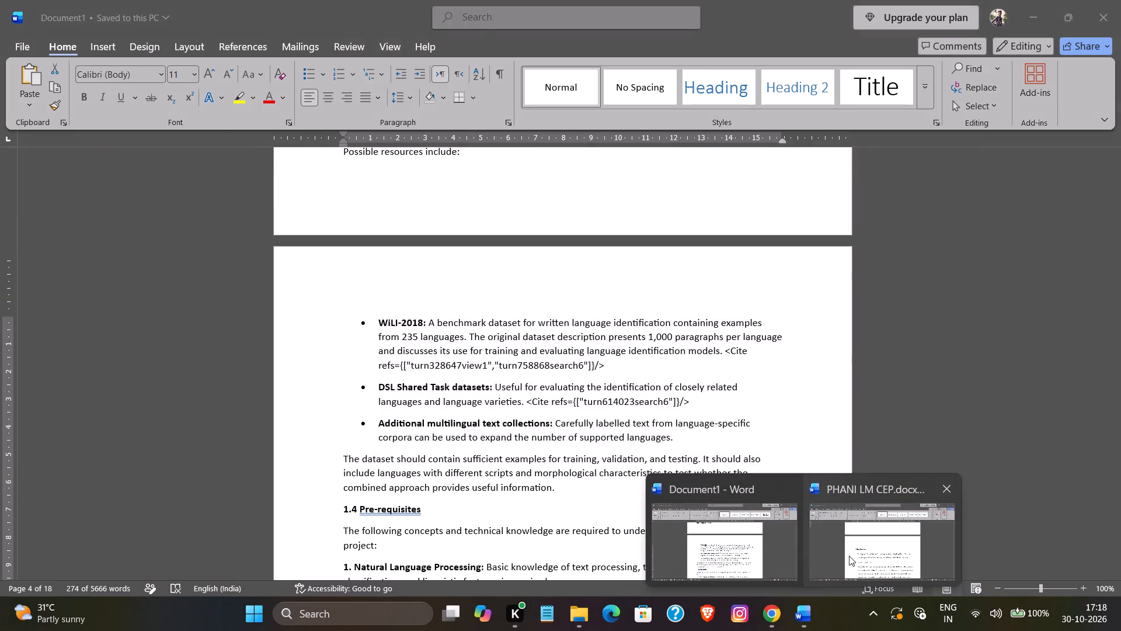
left_click(854, 532)
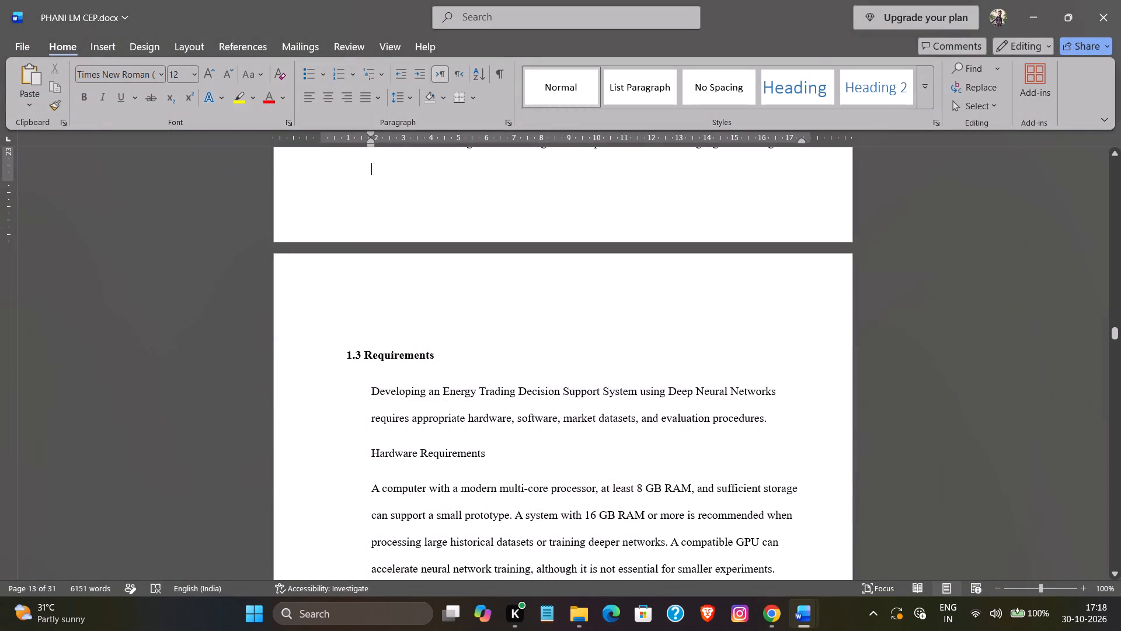
left_click_drag(371, 391, 472, 462)
scroll(461, 480, "down", 15)
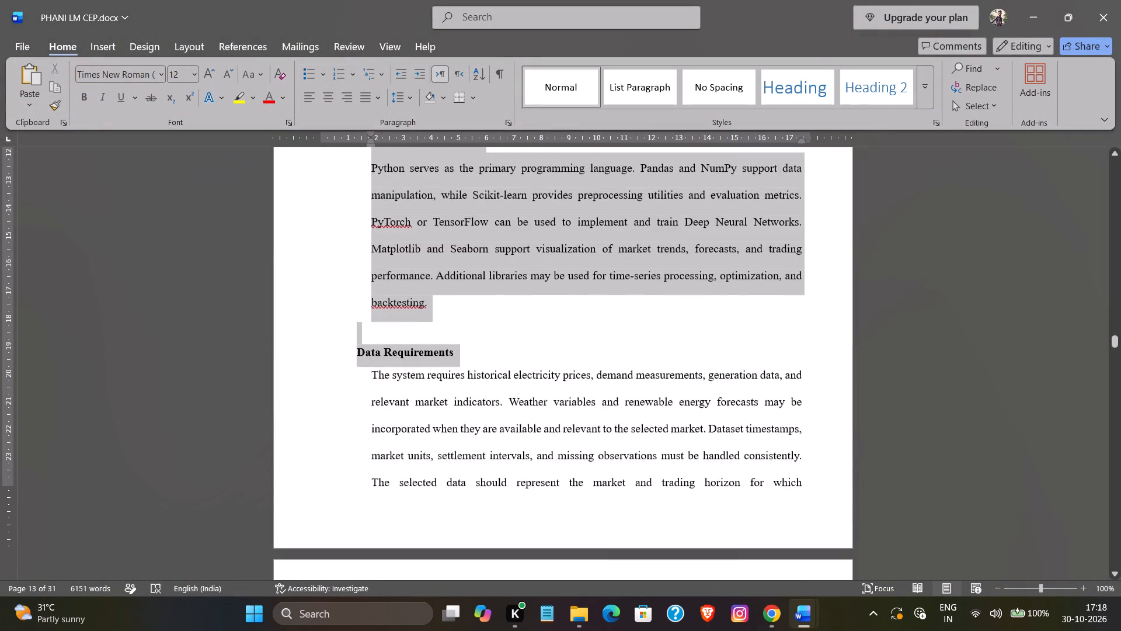
left_click_drag(472, 462, 472, 440)
scroll(459, 428, "down", 17)
scroll(473, 446, "down", 7)
scroll(473, 448, "up", 6)
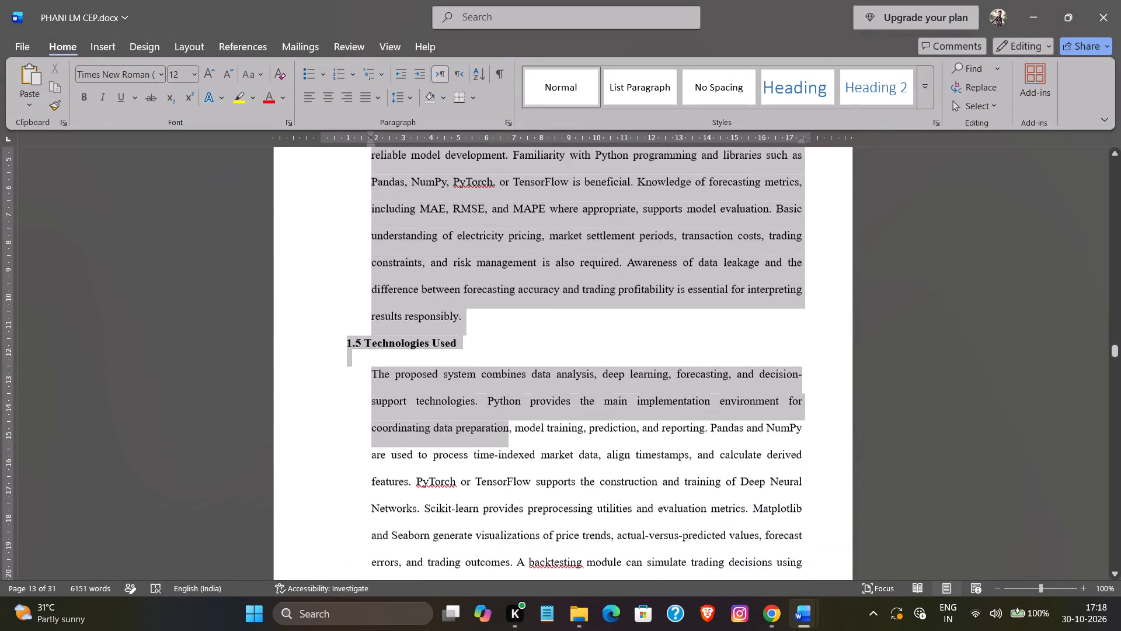
scroll(472, 440, "up", 15)
left_click_drag(472, 440, 497, 421)
scroll(464, 457, "down", 4)
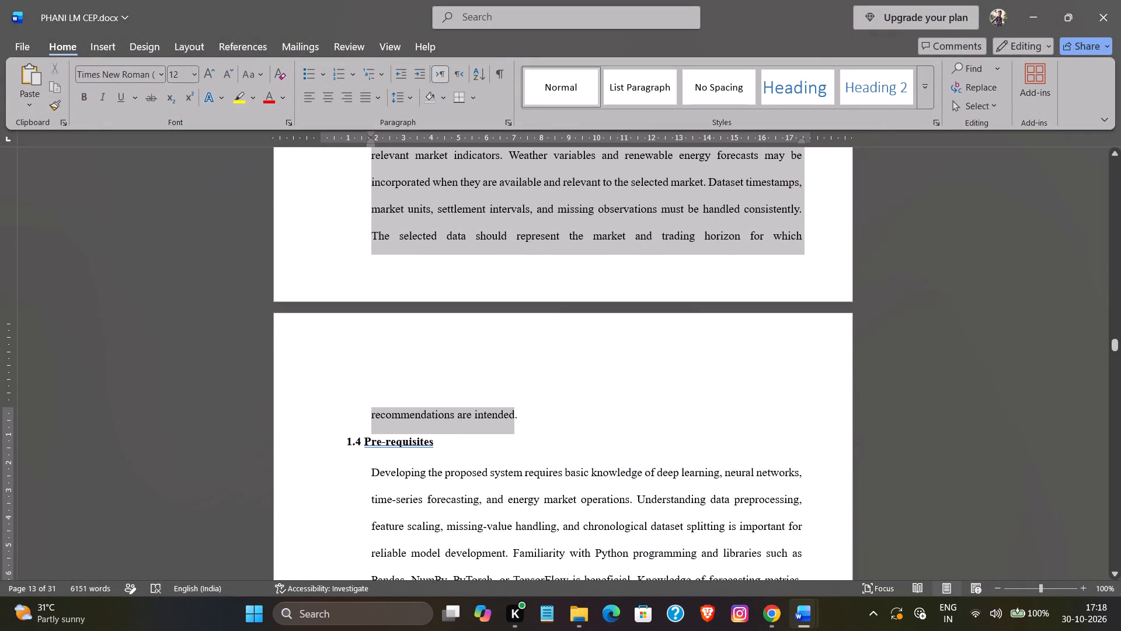
left_click_drag(497, 421, 500, 415)
key("ctrl+v")
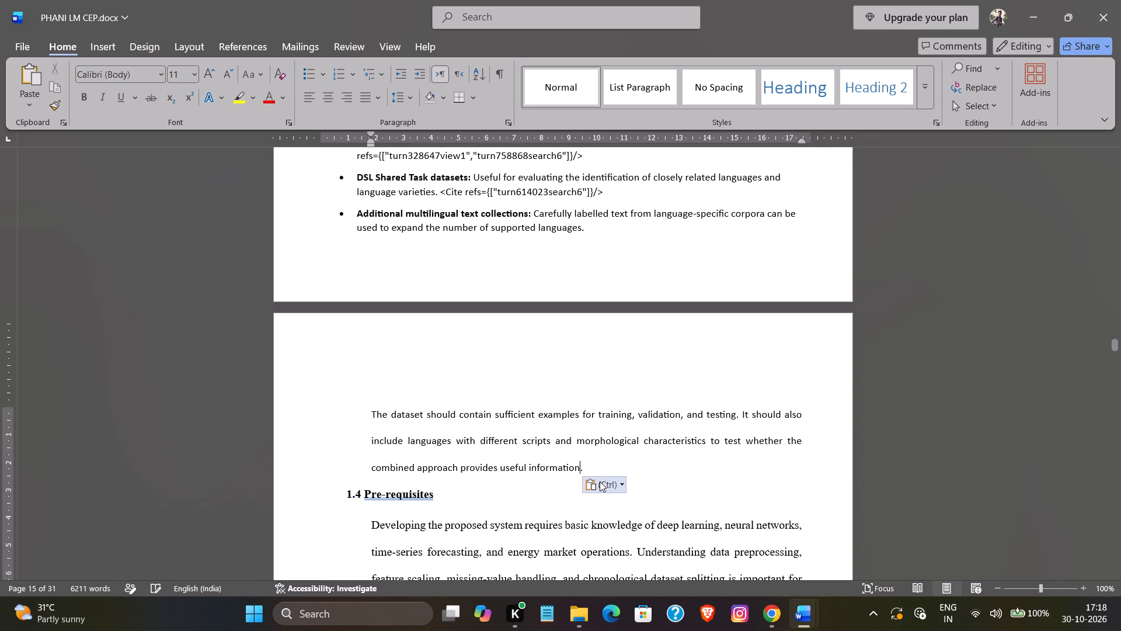
left_click(545, 483)
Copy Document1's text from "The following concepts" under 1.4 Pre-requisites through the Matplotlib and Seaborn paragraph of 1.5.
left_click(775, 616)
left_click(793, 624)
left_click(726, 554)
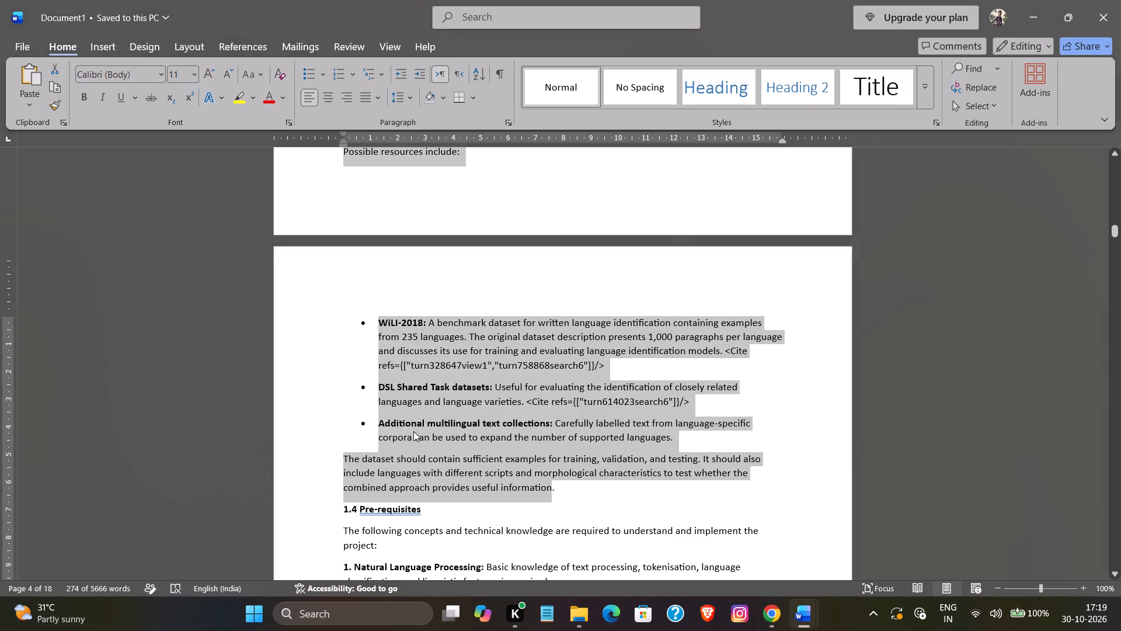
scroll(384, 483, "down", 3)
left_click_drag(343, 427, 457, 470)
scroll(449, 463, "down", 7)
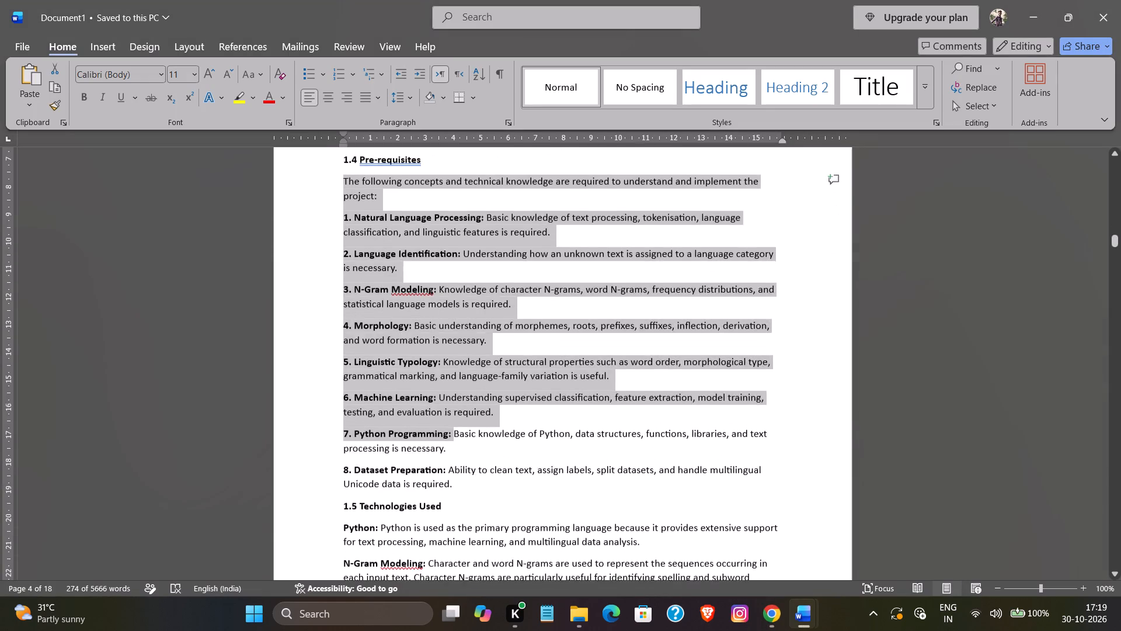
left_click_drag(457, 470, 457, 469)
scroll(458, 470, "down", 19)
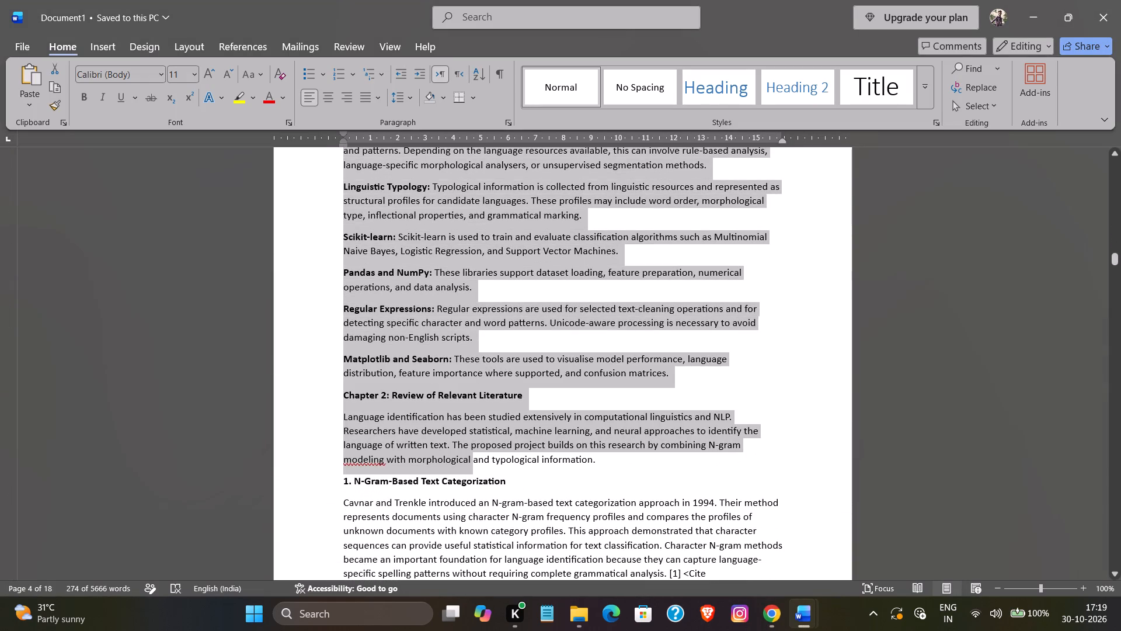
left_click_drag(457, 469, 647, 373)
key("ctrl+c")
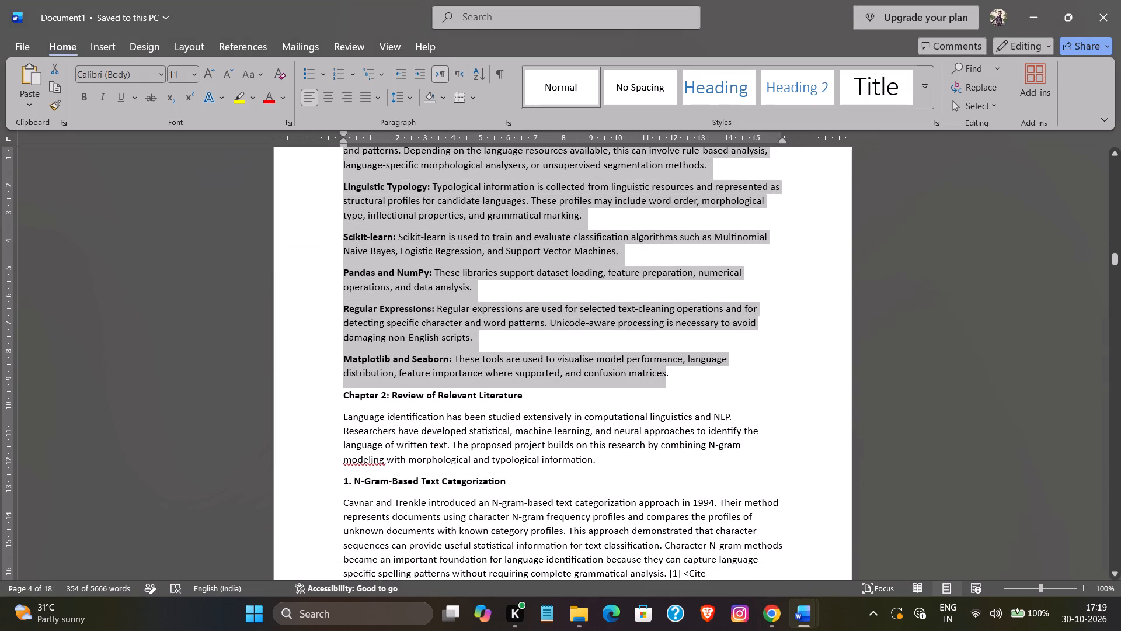
In PHANI LM CEP, select the old deep learning and energy market paragraph under 1.4 Pre-requisites, stopping before the 1.5 heading.
left_click(789, 612)
left_click(856, 548)
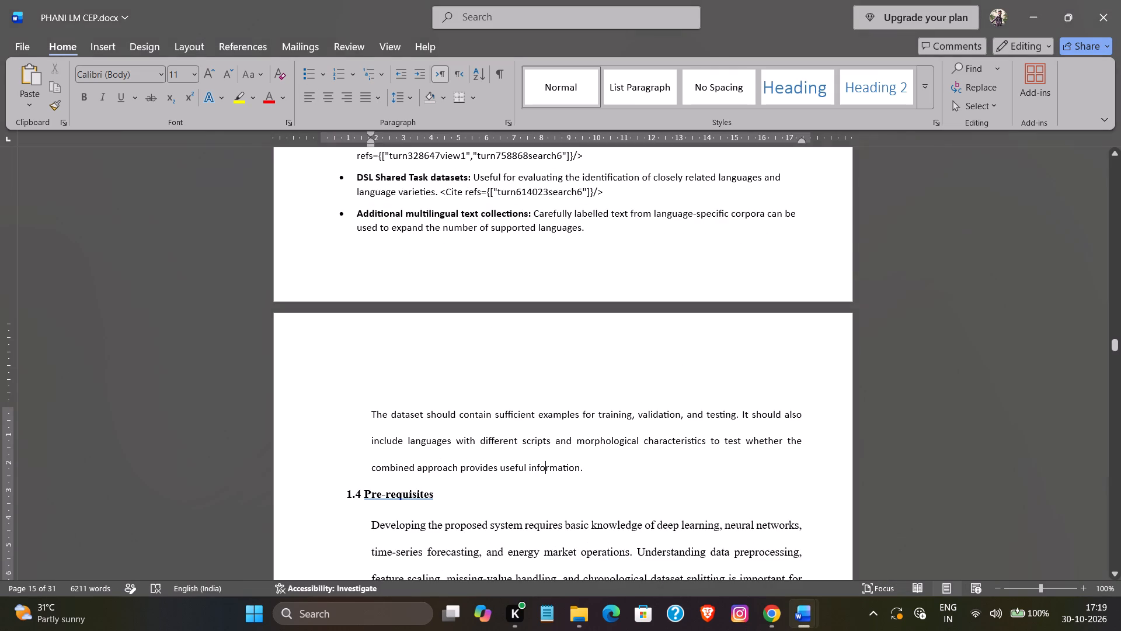
left_click_drag(371, 524, 527, 523)
scroll(510, 546, "down", 19)
scroll(527, 531, "up", 9)
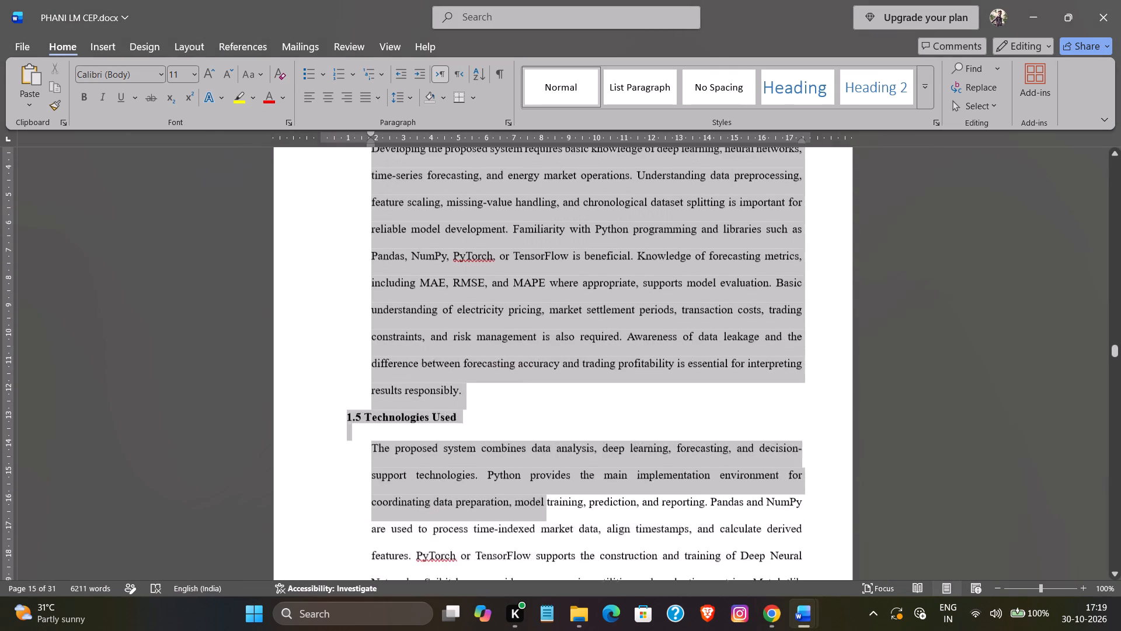
left_click_drag(527, 523, 451, 421)
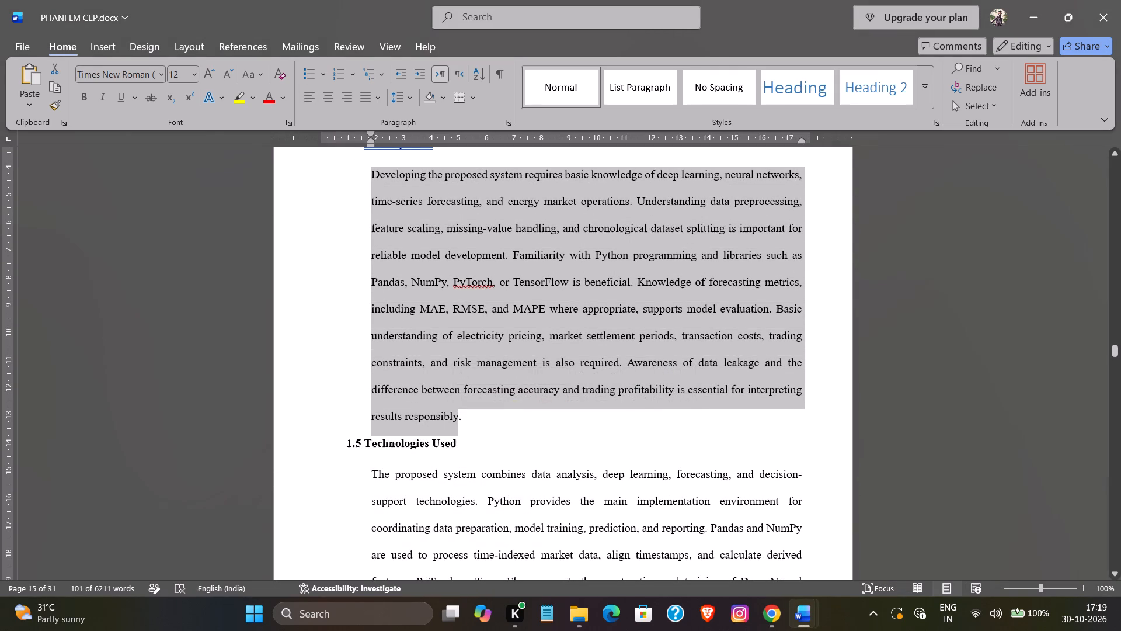
In Document1, shrink the selection to only the 1.4 Pre-requisites text, ending at "Unicode data is required", and copy it.
left_click(763, 617)
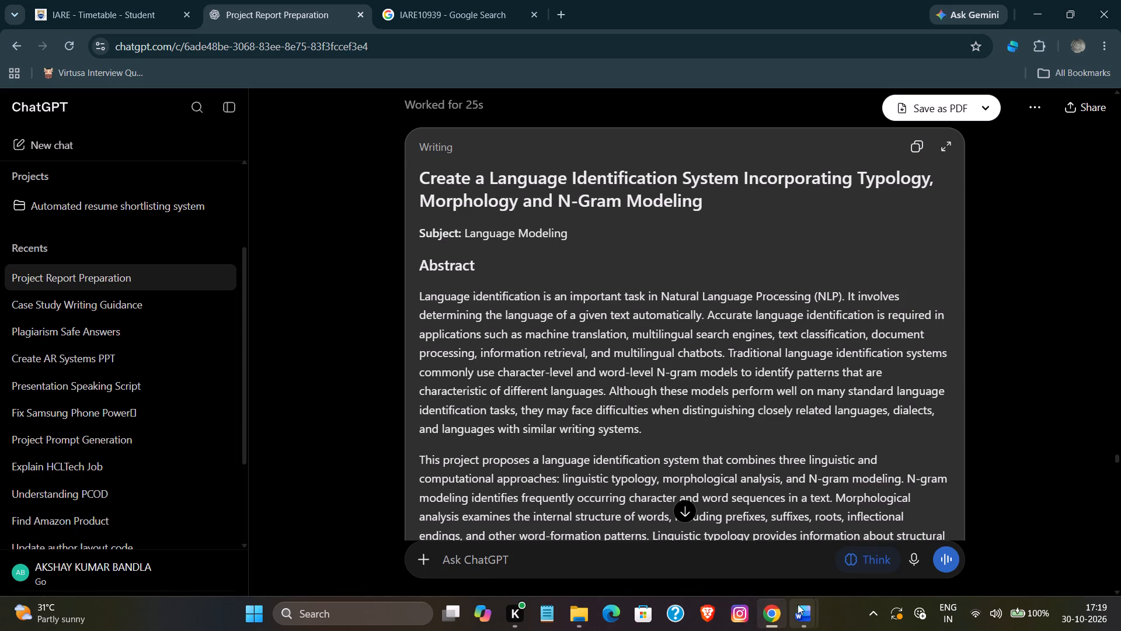
left_click(798, 604)
left_click(752, 560)
scroll(564, 496, "up", 15)
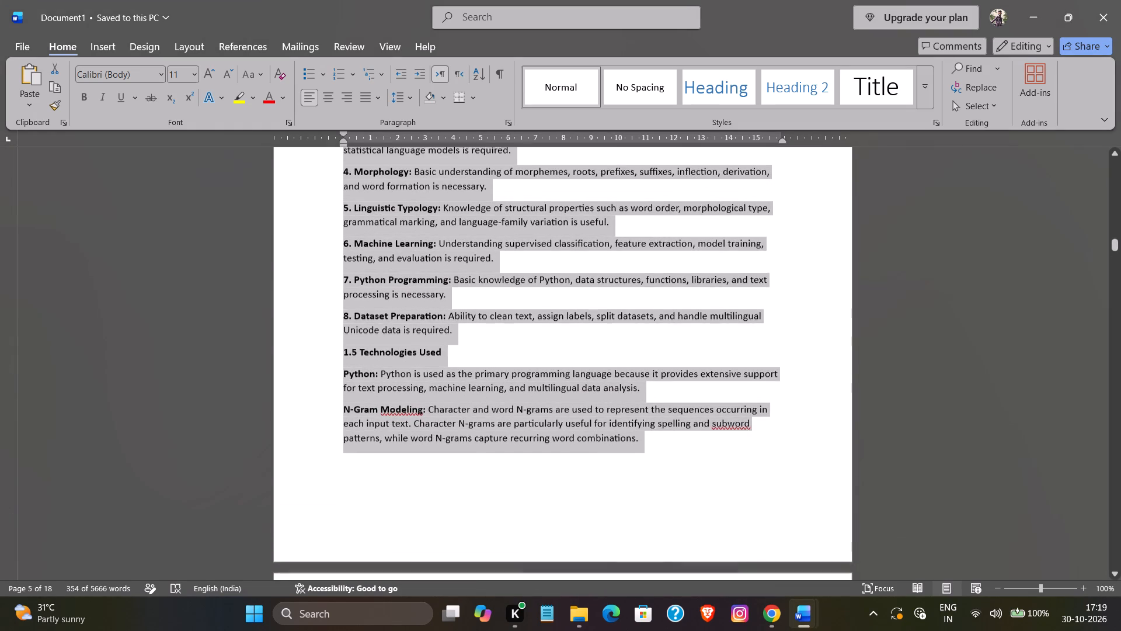
scroll(410, 425, "up", 2)
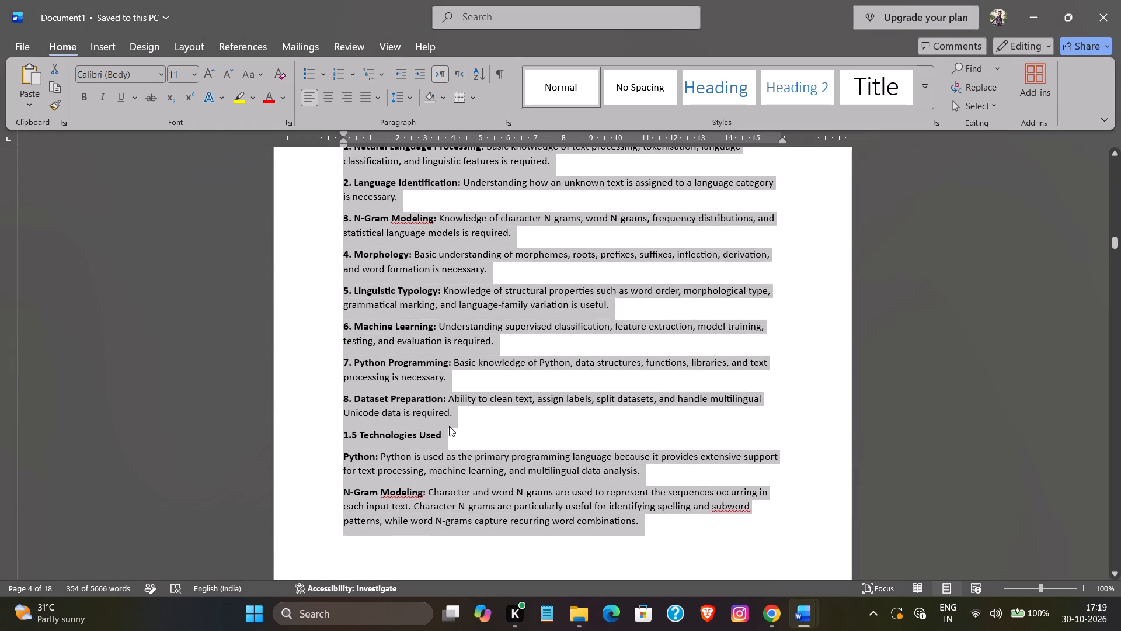
key("shift+Up")
key("shift+Up")
key("shift+Up")
key("shift+Up")
key("shift+Up")
key("shift+Up")
key("shift+Up")
key("shift+Up")
key("shift+Up")
key("shift+Up")
key("shift+Up")
key("shift+Up")
key("shift+Up")
key("shift+Up")
key("shift+Up")
key("shift+Up")
key("shift+Up")
key("shift+Up")
key("shift+Up")
key("shift+Up")
key("shift+Down")
key("shift+Down")
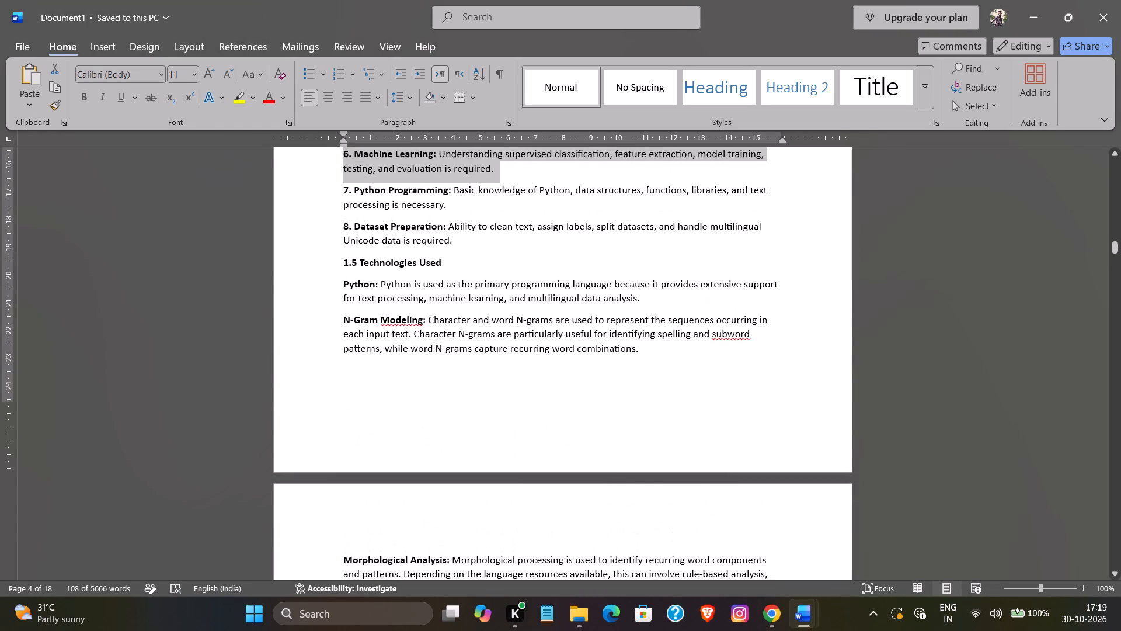
key("shift+Down")
key("shift+Down")
key("shift+Down")
key("shift+Left")
key("shift+Left")
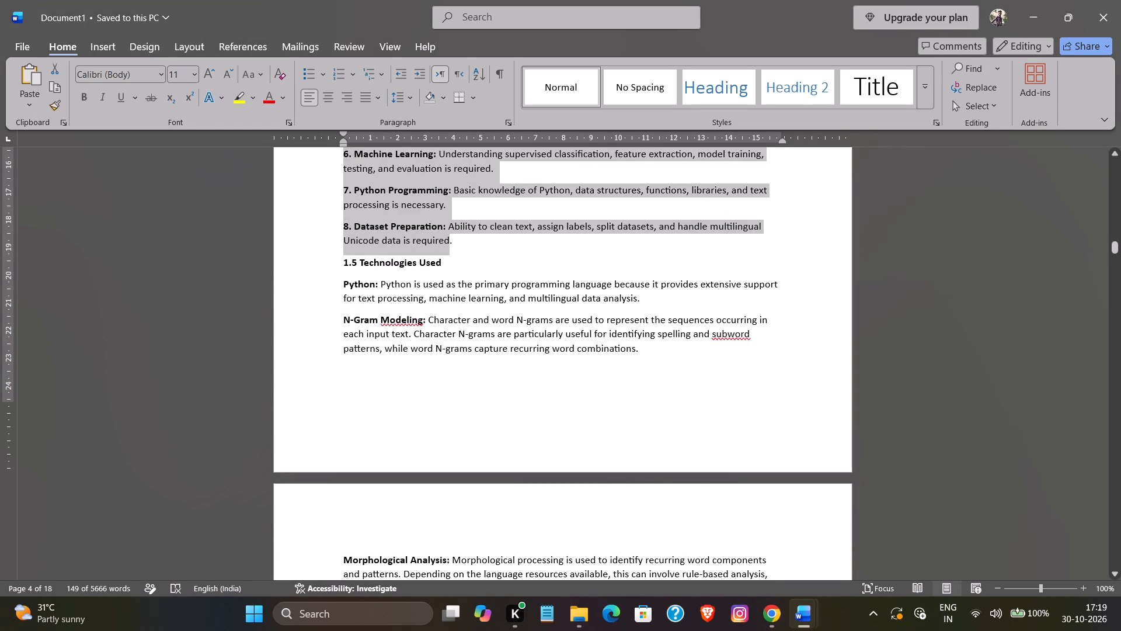
key("ctrl+c")
left_click(812, 612)
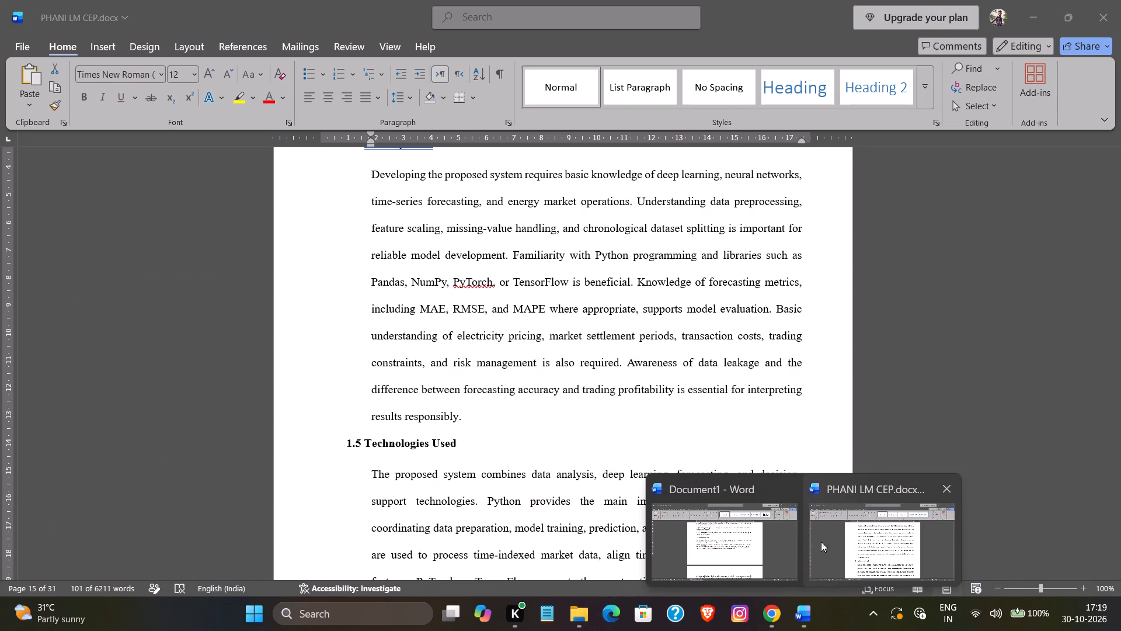
left_click(716, 544)
left_click(794, 627)
left_click(848, 556)
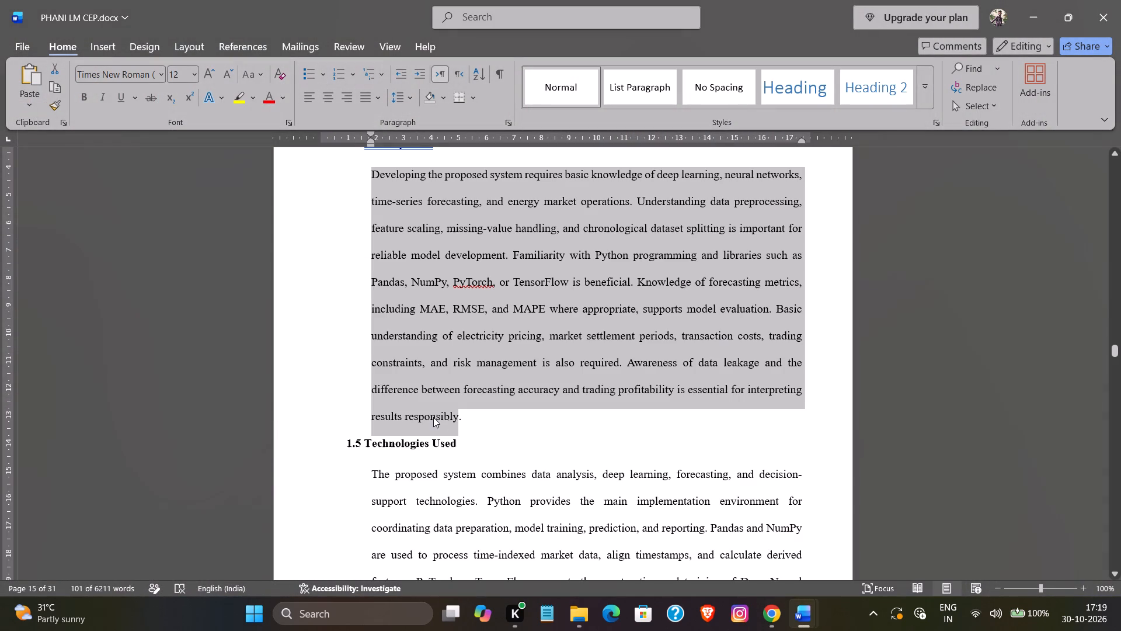
key("ctrl+v")
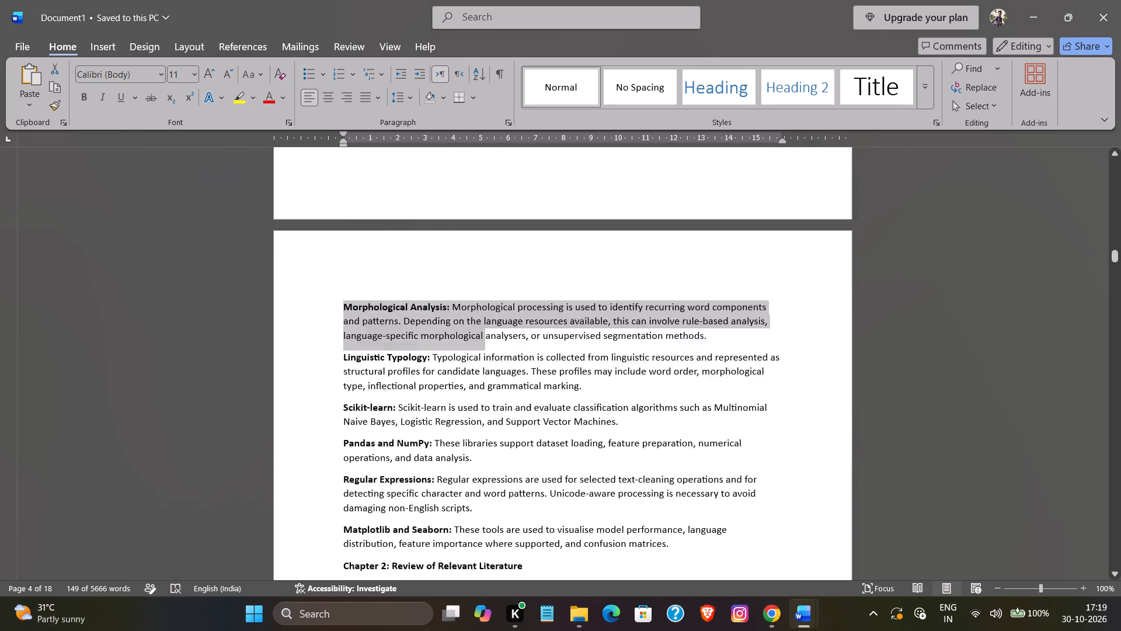
scroll(441, 305, "down", 2)
left_click_drag(441, 305, 647, 332)
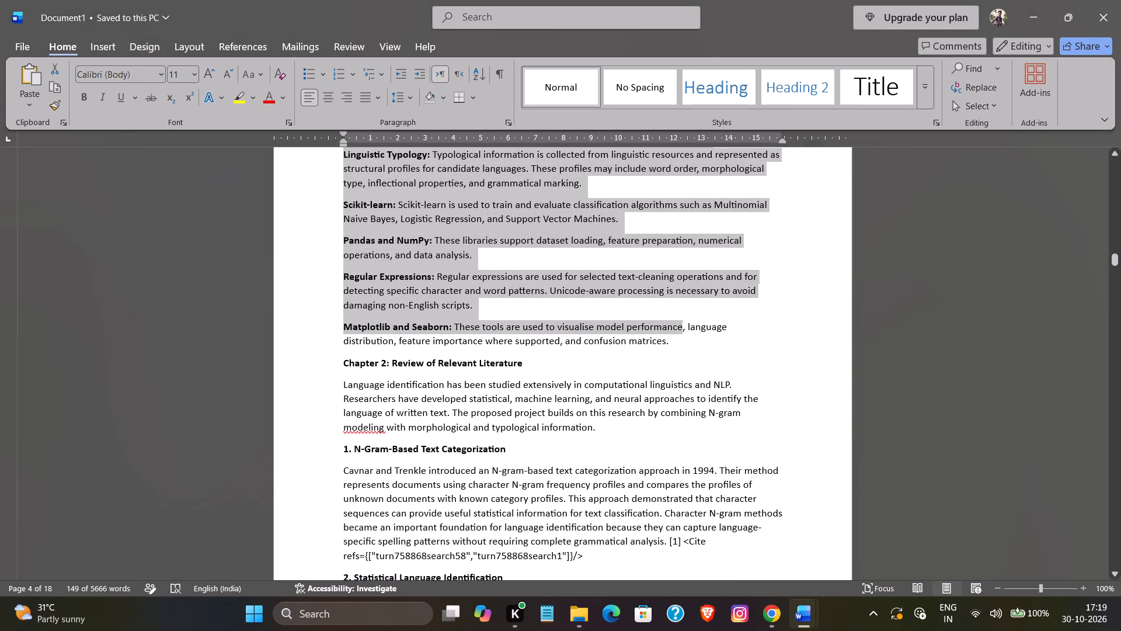
left_click_drag(647, 332, 663, 337)
key("ctrl+c")
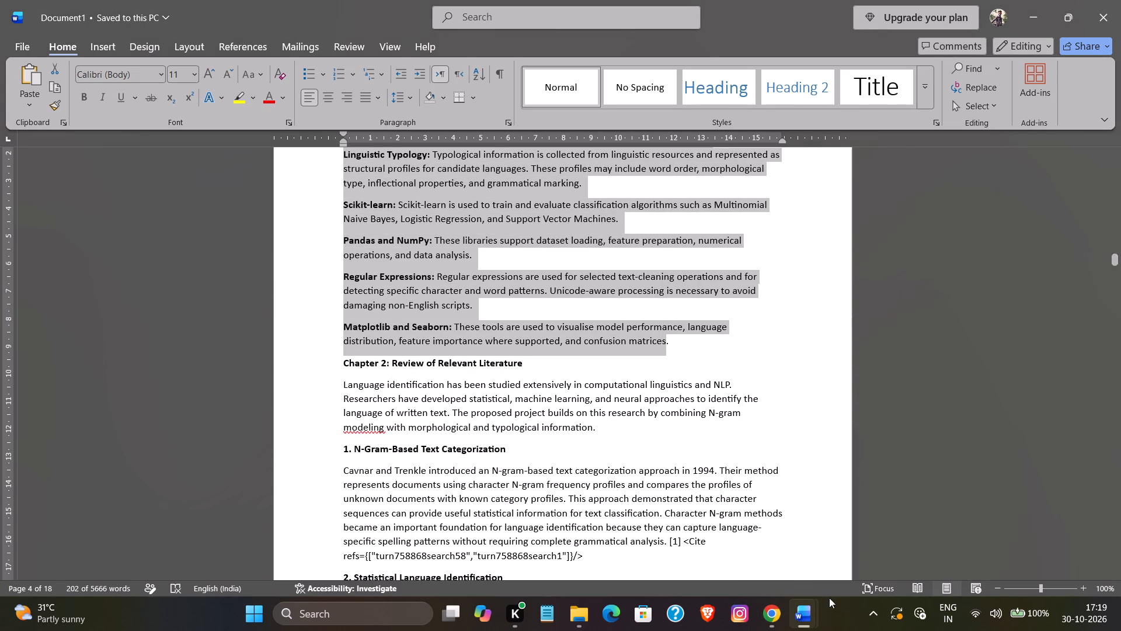
In PHANI LM CEP, insert the copied 1.5 Technologies Used text as text only before the old paragraph, ending with a period and line breaks.
left_click(810, 623)
left_click(742, 566)
left_click(793, 611)
left_click(845, 582)
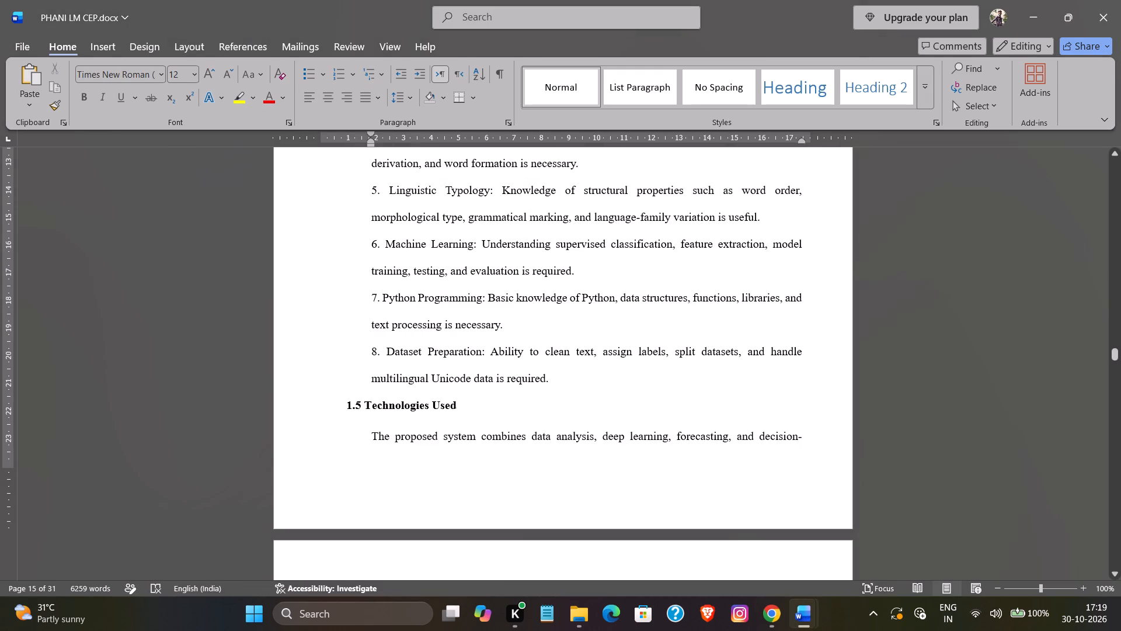
left_click(369, 435)
key("ctrl+v")
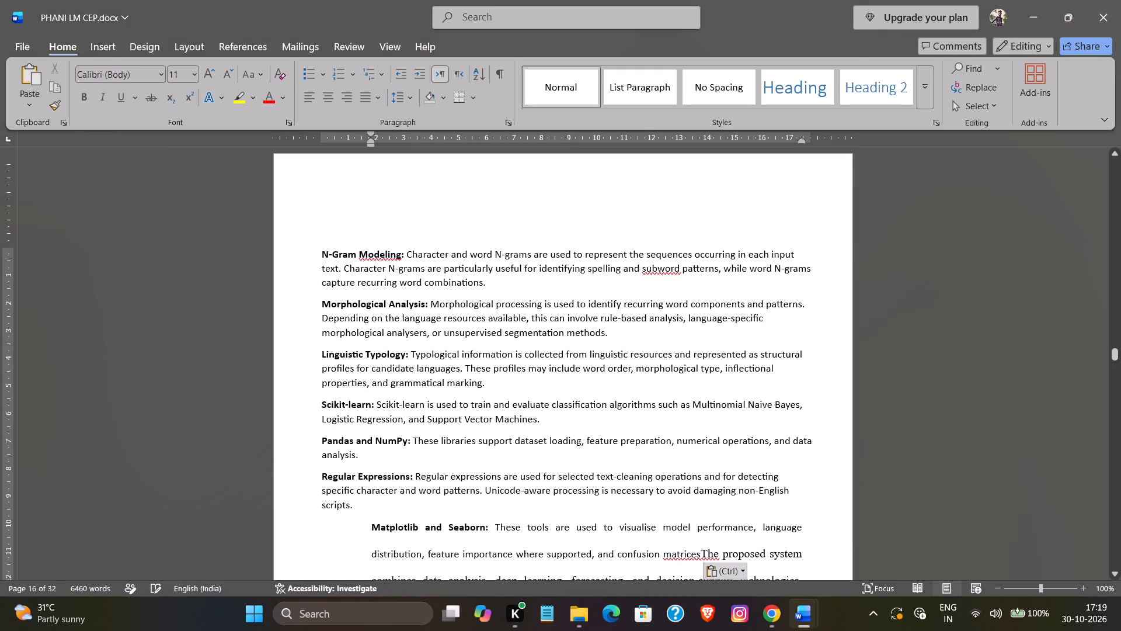
left_click(730, 567)
left_click(784, 525)
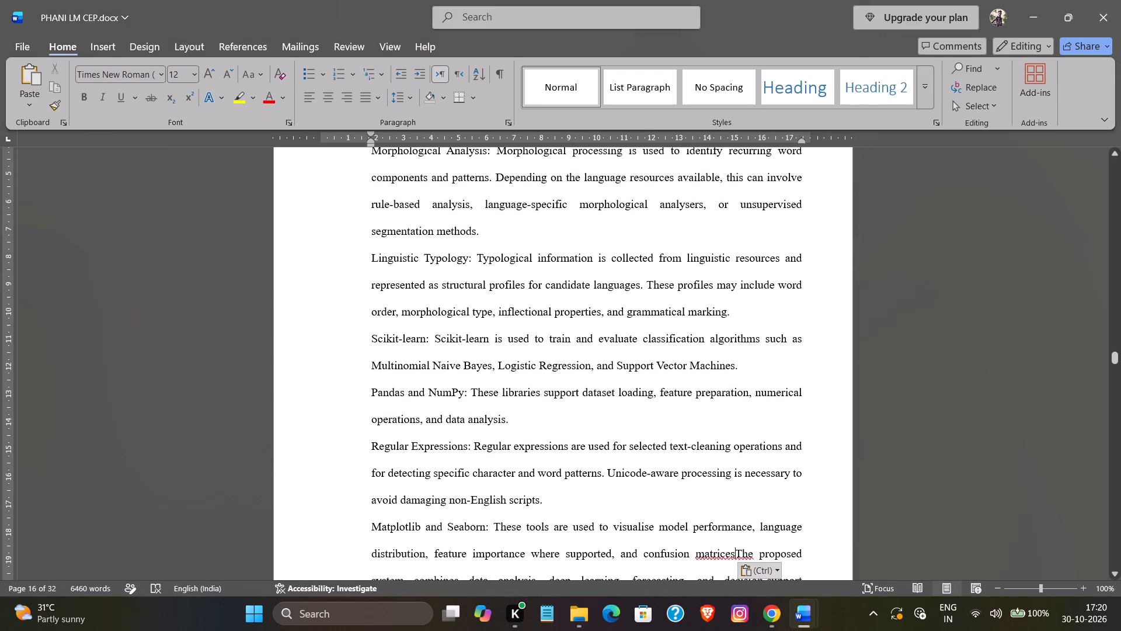
key("period")
key("Return")
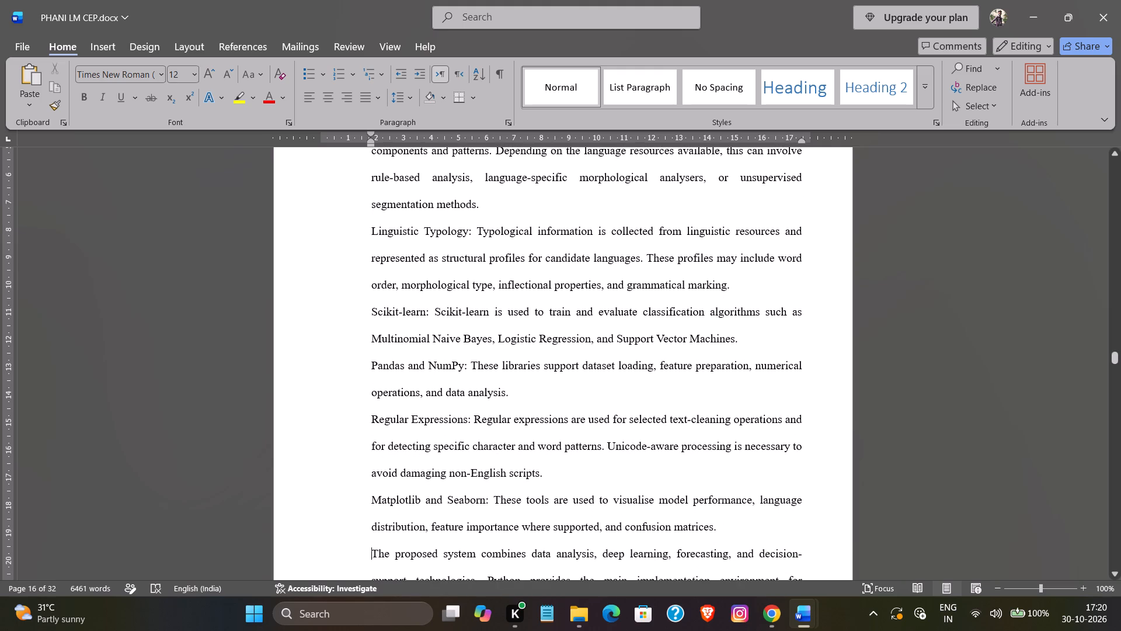
key("Return")
Delete the old 1.5 Technologies Used paragraph, from "The proposed system combines data analysis" through "evaluating energy trading strategies".
left_click_drag(371, 528, 518, 524)
scroll(504, 575, "down", 10)
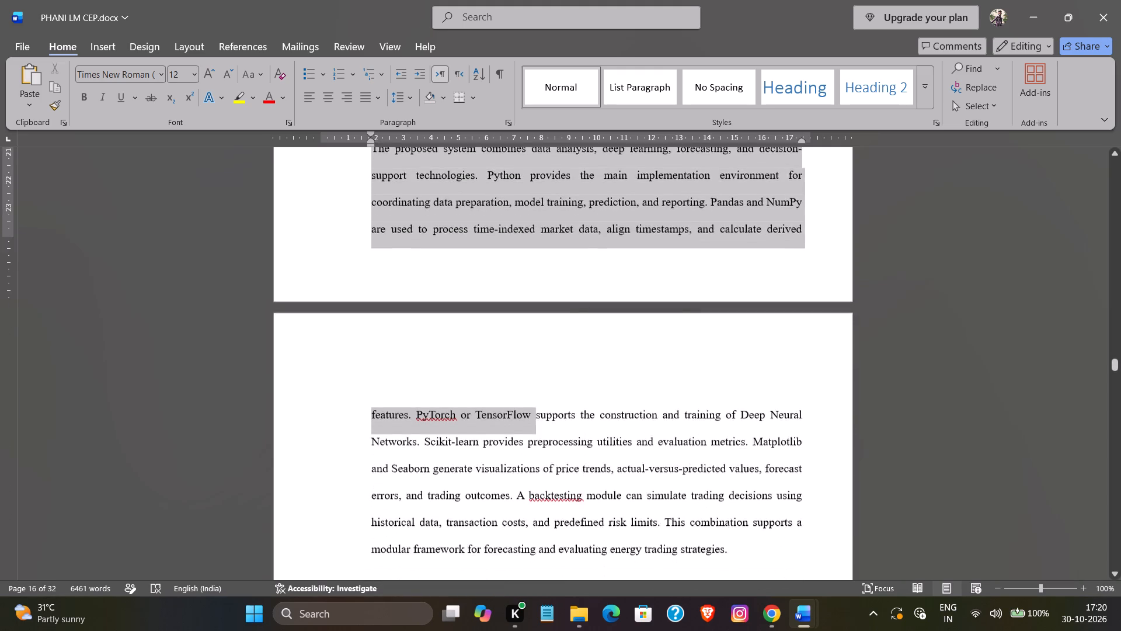
scroll(518, 524, "down", 9)
left_click_drag(518, 524, 513, 362)
key("Delete")
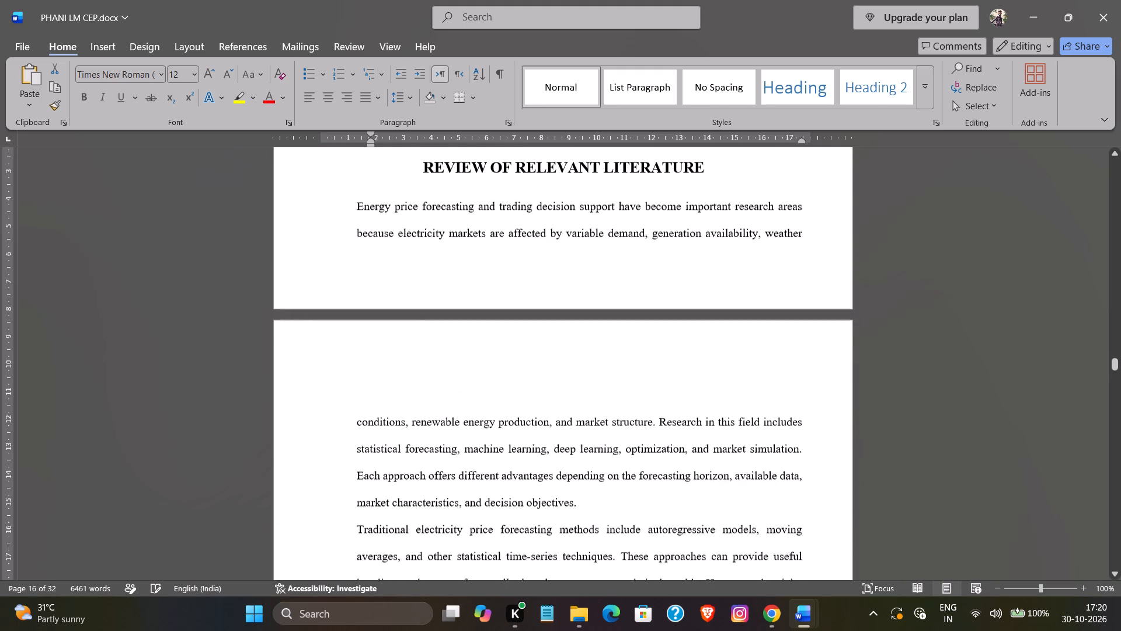
Insert blank lines before the Chapter 2 heading so that it starts on a new page.
key("Return")
key("Return")
key("Return")
key("Return")
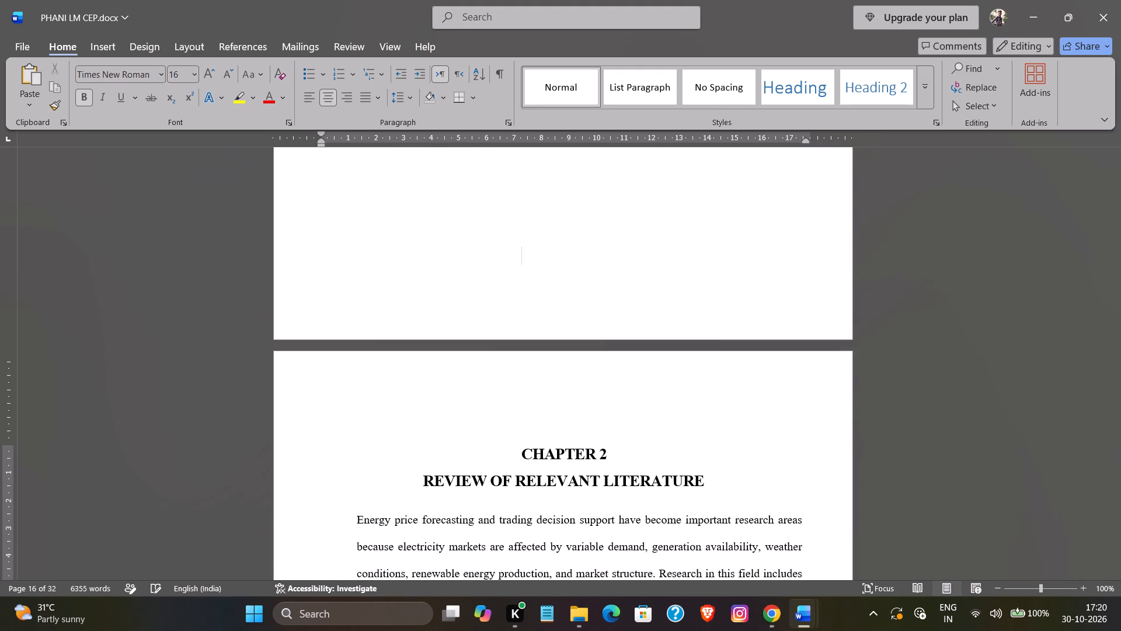
scroll(618, 464, "down", 4)
Copy Document1's Chapter 2 body, from "Language identification has been studied" through the Summary of Literature Review, stopping before Chapter 3.
left_click(806, 613)
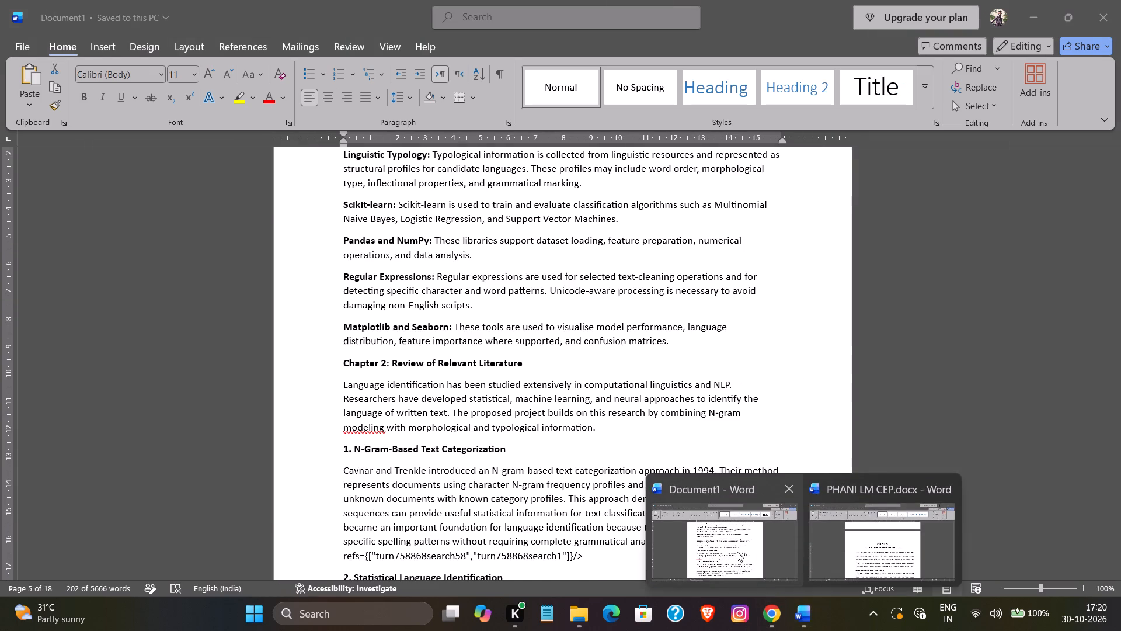
left_click(737, 552)
scroll(328, 403, "down", 2)
left_click_drag(343, 314, 419, 352)
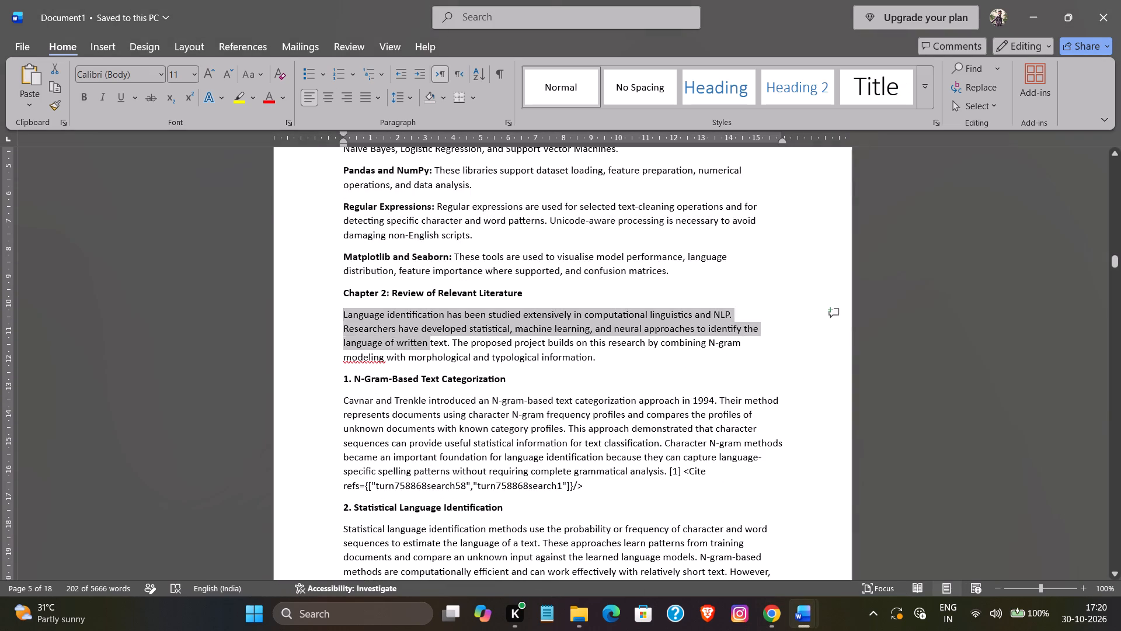
left_click_drag(419, 352, 450, 372)
scroll(450, 362, "down", 18)
scroll(450, 372, "down", 19)
scroll(450, 372, "down", 3)
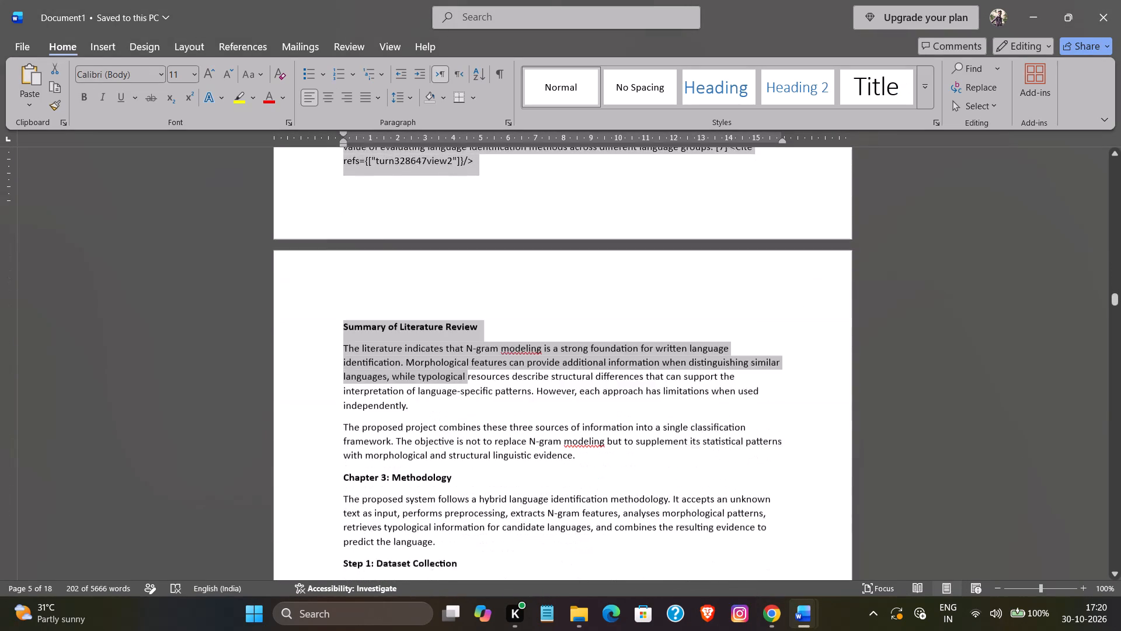
left_click_drag(450, 372, 570, 386)
scroll(455, 372, "down", 1)
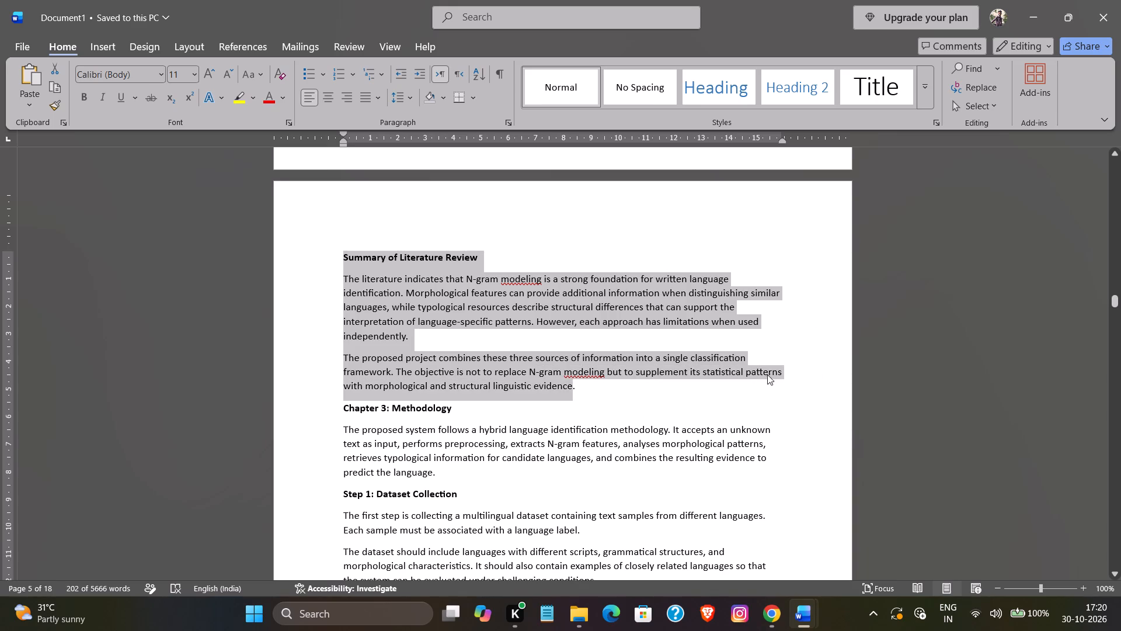
key("ctrl+c")
In PHANI LM CEP, paste the copied literature review as text only under the Chapter 2 heading, with a line break before the old text.
left_click(795, 608)
left_click(758, 566)
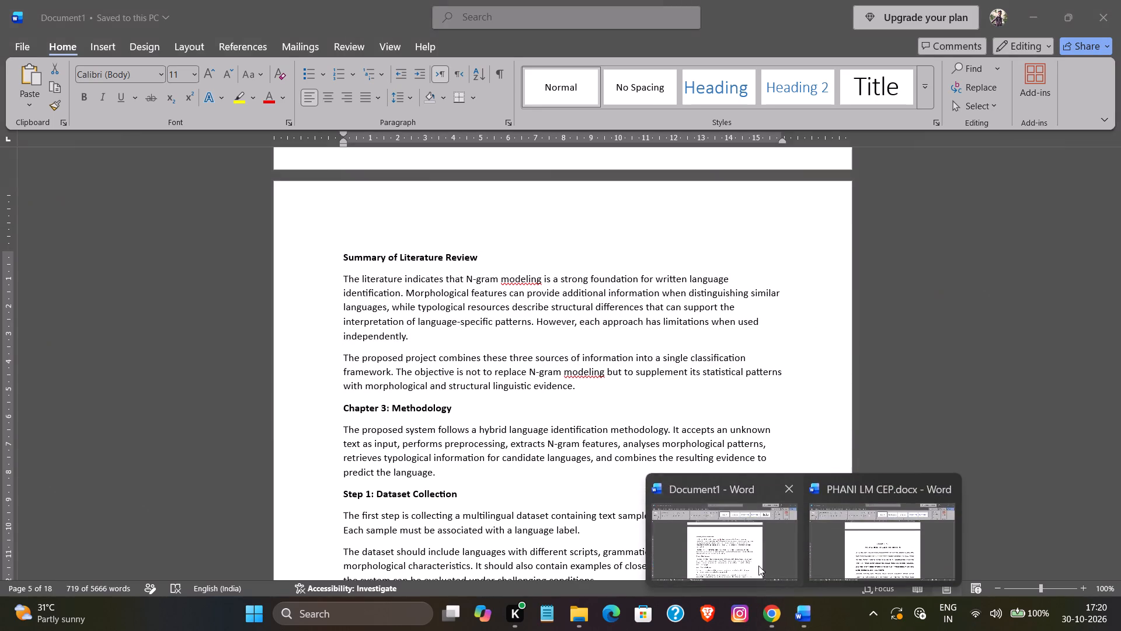
left_click(816, 611)
left_click(835, 531)
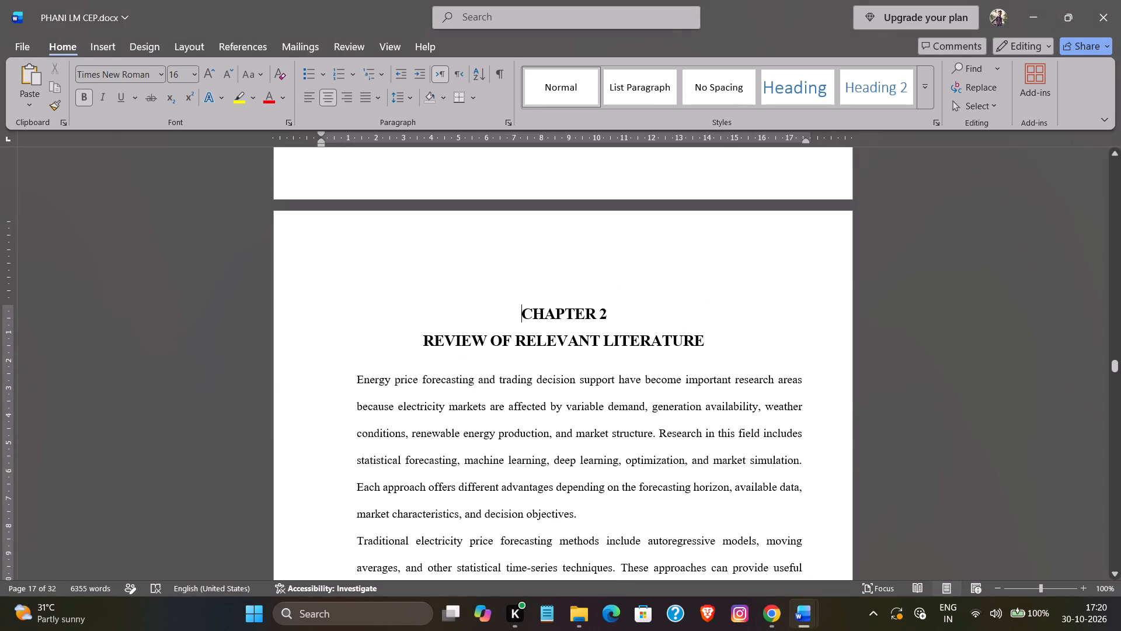
left_click(357, 379)
key("ctrl+v")
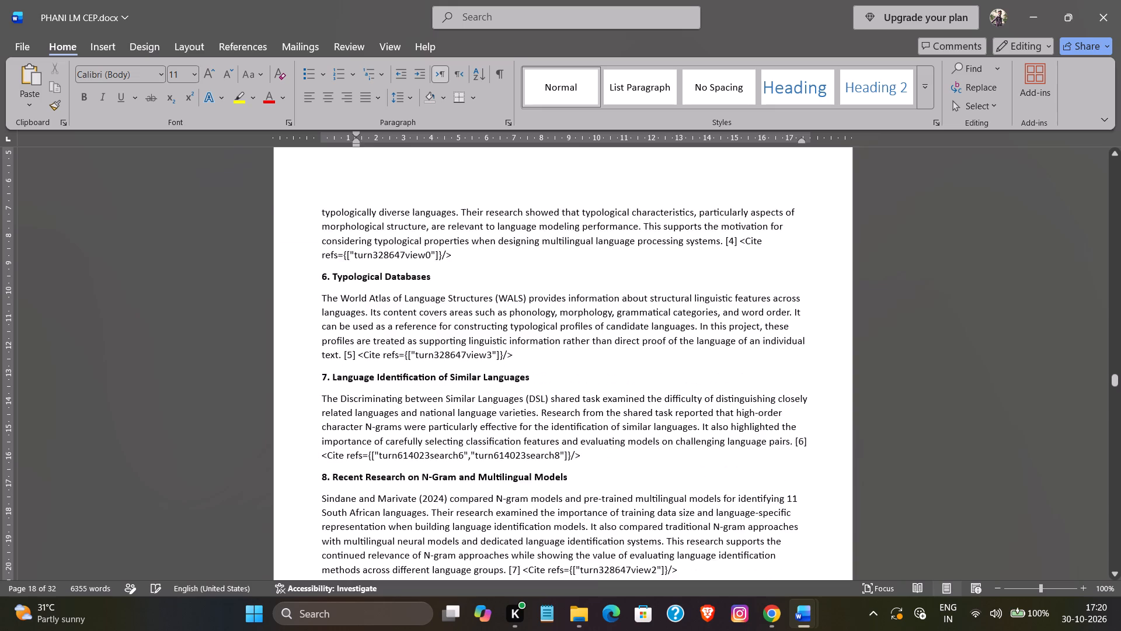
left_click(610, 560)
left_click(613, 563)
left_click(662, 532)
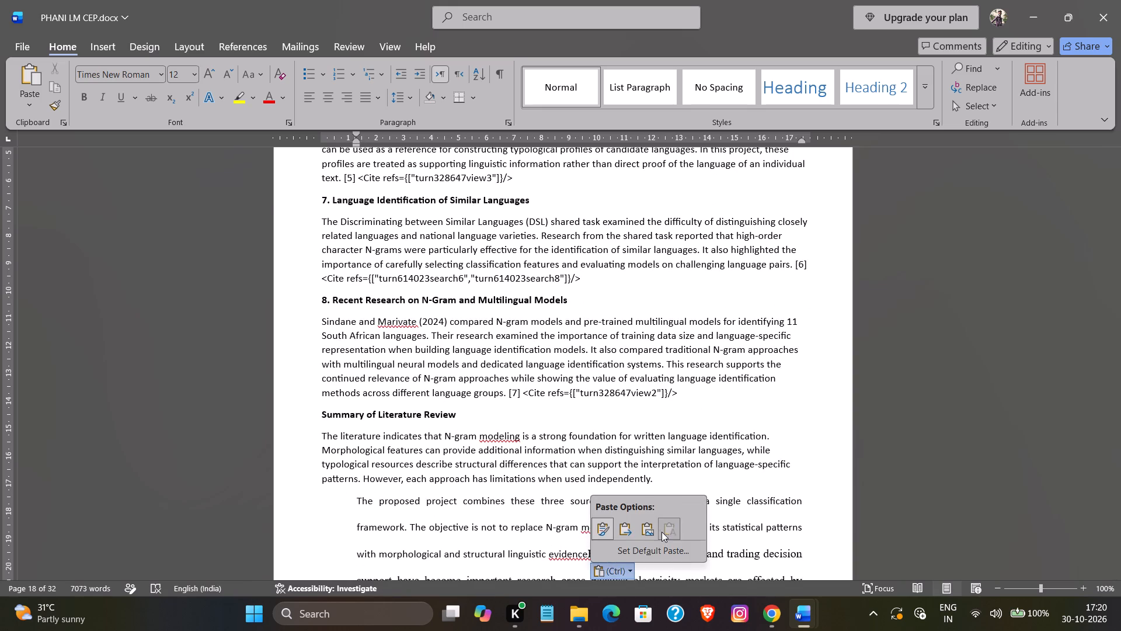
key("Return")
Delete the old energy price forecasting literature review and the blank lines following it, up to the Chapter 3 heading.
scroll(408, 508, "down", 2)
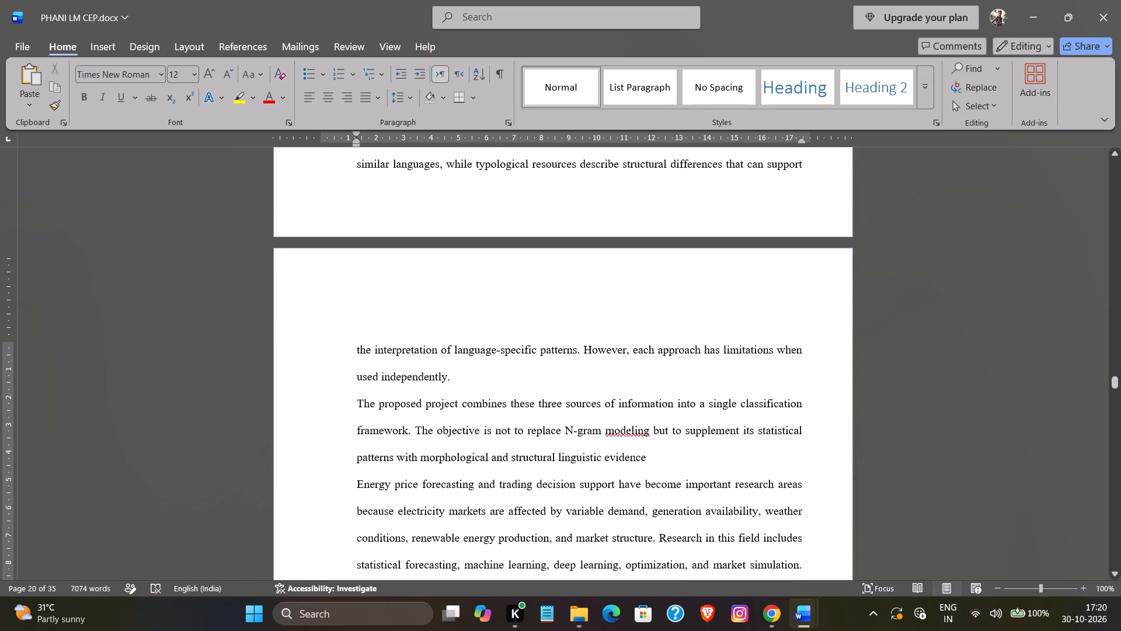
left_click_drag(357, 486, 570, 630)
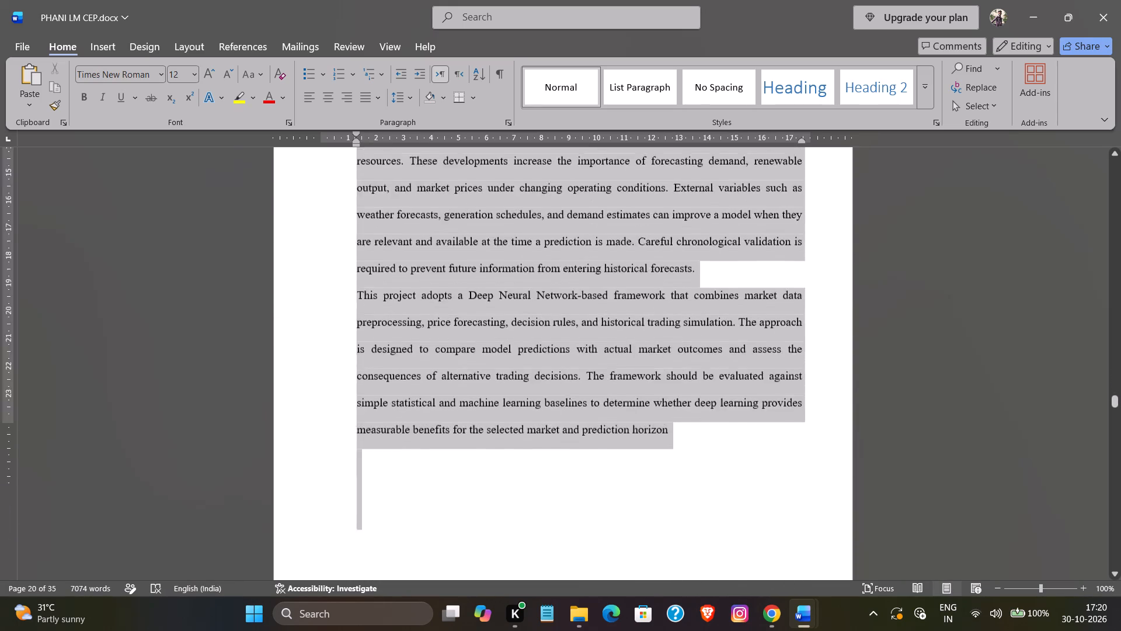
left_click_drag(570, 630, 642, 227)
scroll(532, 396, "up", 14)
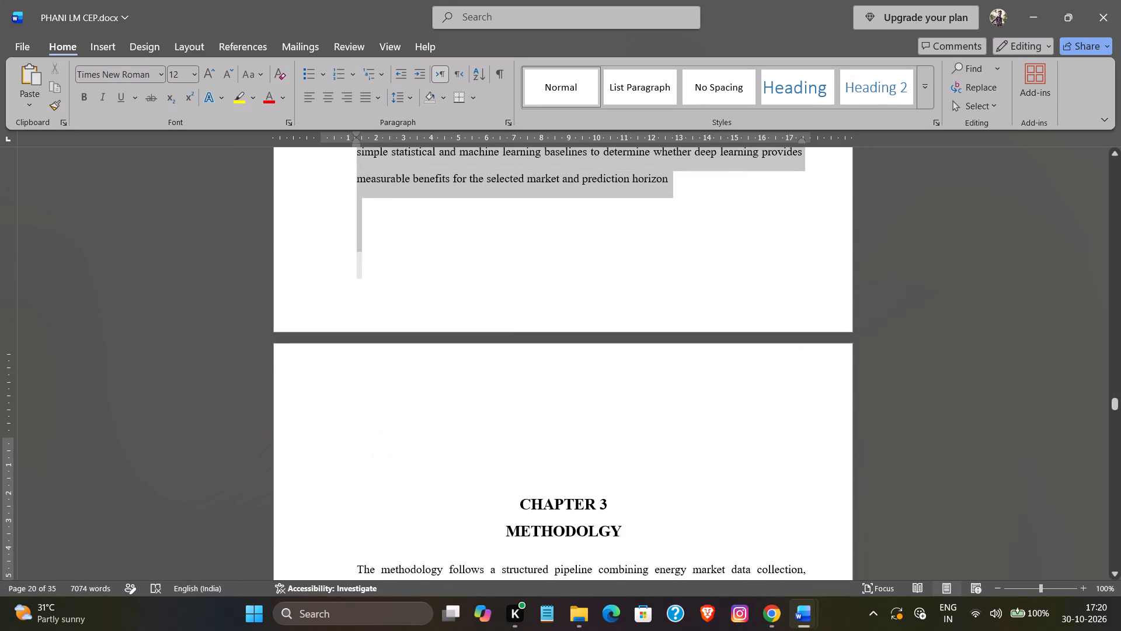
left_click_drag(642, 227, 667, 187)
key("Delete")
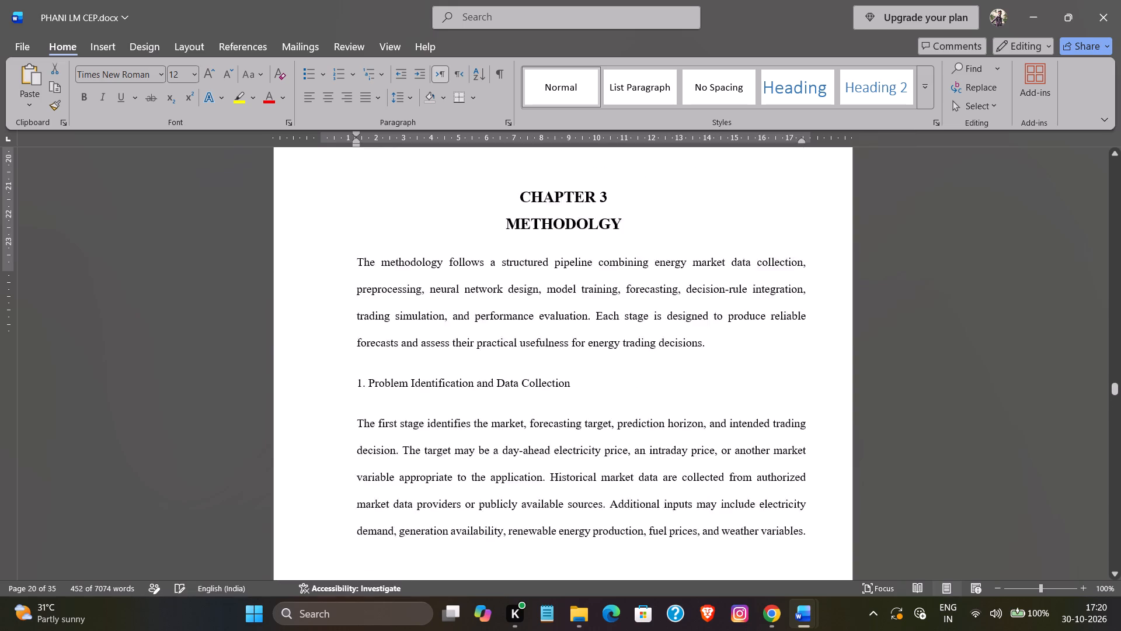
left_click_drag(547, 297, 513, 175)
key("Delete")
scroll(477, 283, "up", 4)
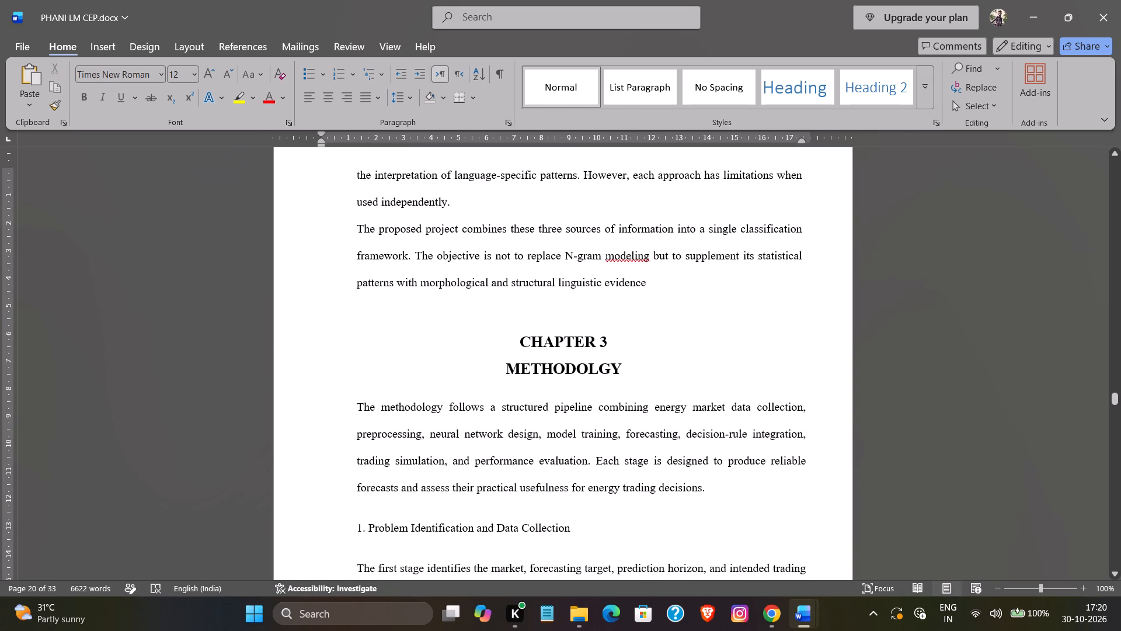
Insert blank lines after the Chapter 2 text so that the Chapter 3 heading starts on a new page.
key("Return")
key("Return")
key("Return")
key("Return")
key("Return")
key("Return")
key("Return")
key("Return")
key("Return")
key("Return")
key("Return")
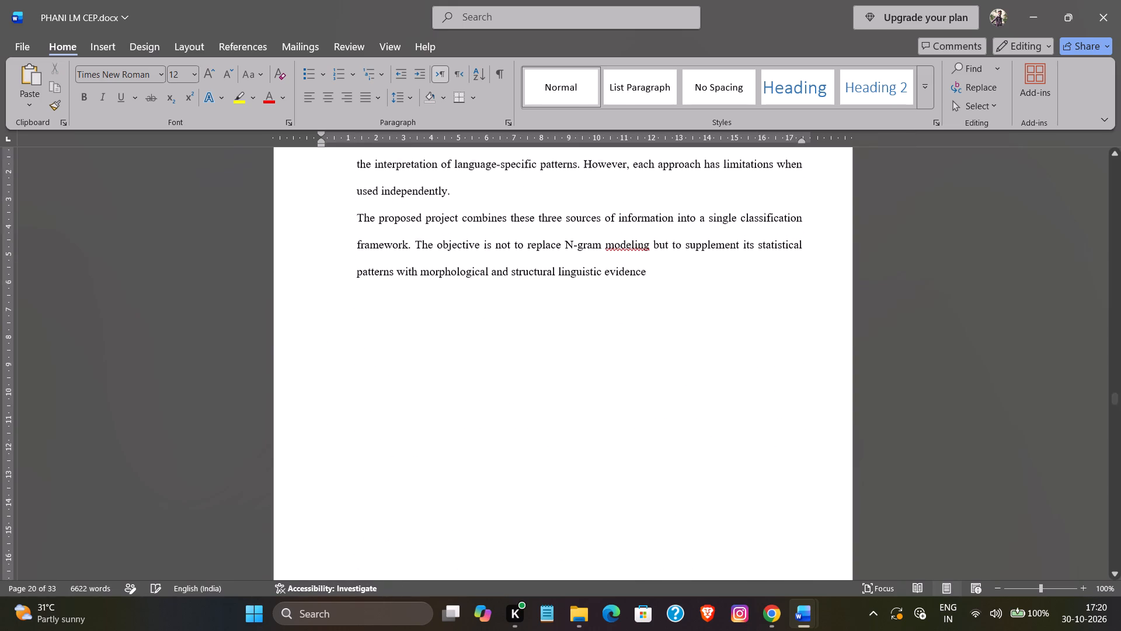
scroll(550, 390, "down", 15)
key("Return")
key("Return")
key("Return")
key("Return")
key("Return")
key("Return")
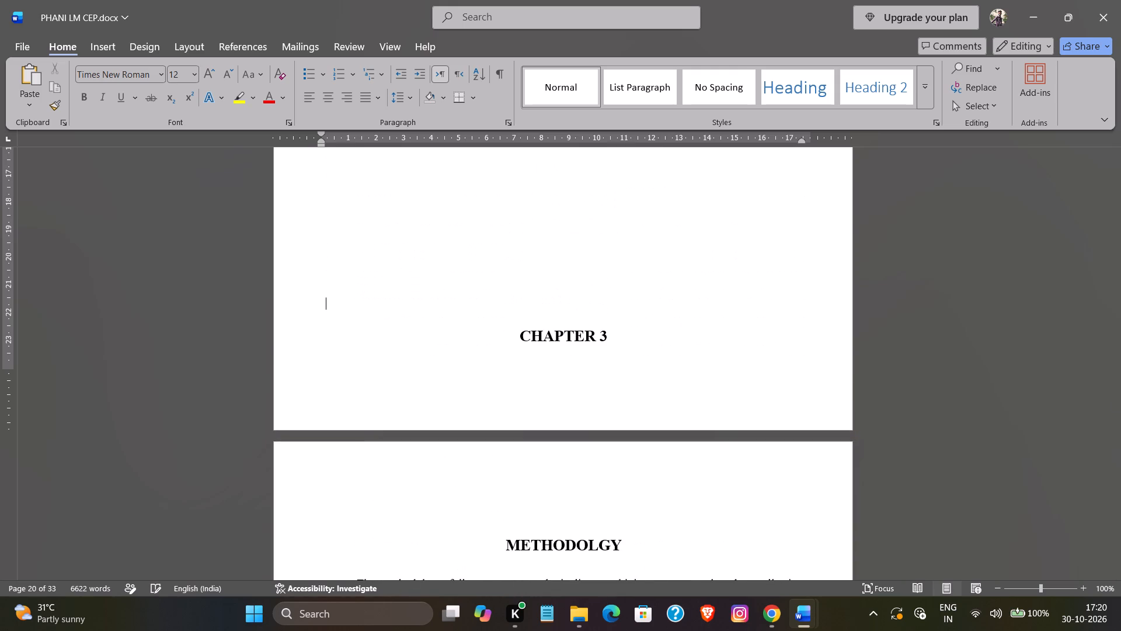
key("Return")
scroll(548, 379, "down", 15)
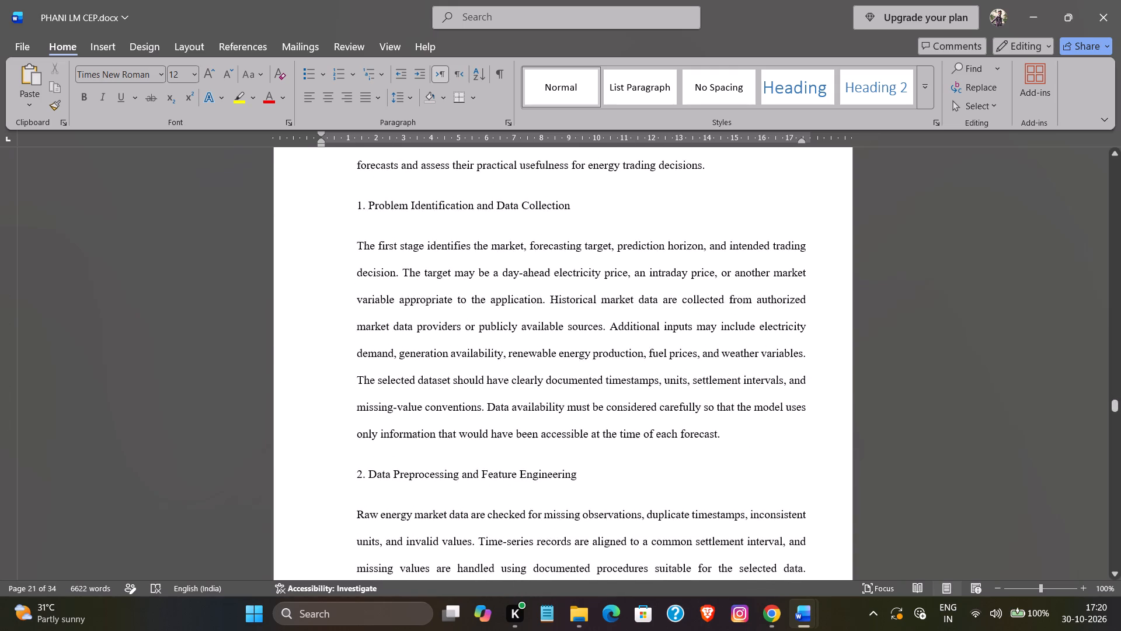
scroll(534, 409, "up", 6)
scroll(532, 412, "down", 8)
scroll(548, 394, "up", 5)
Copy Document1's Chapter 3 Methodology body, from "The proposed system follows" through item 10, "Display and analyse the prediction results", stopping before Chapter 4.
left_click(773, 619)
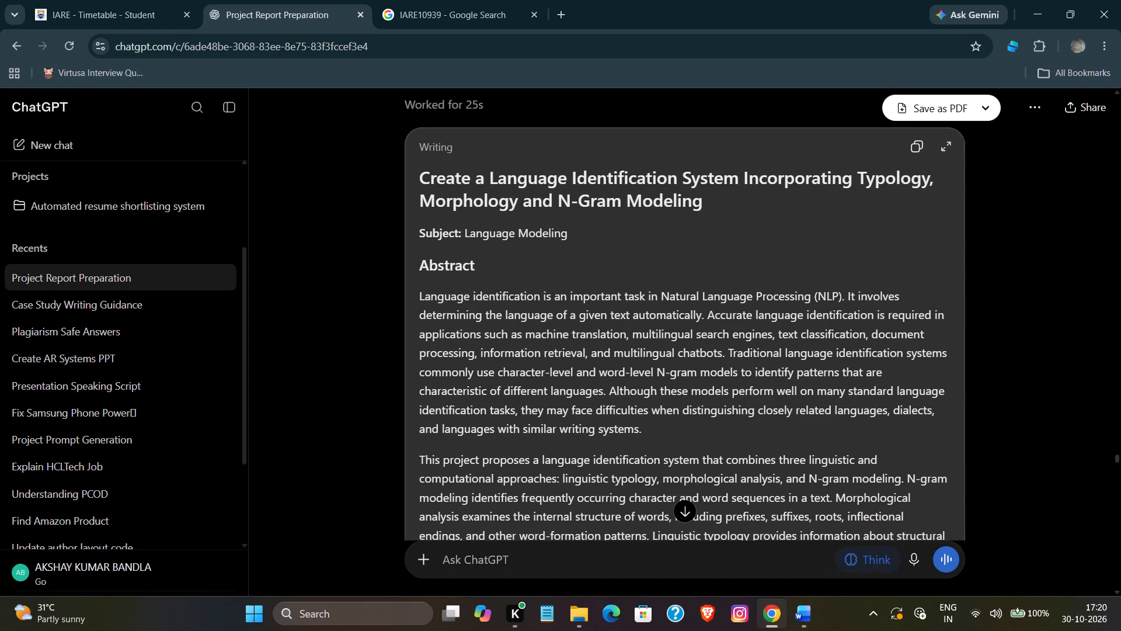
left_click(796, 612)
left_click(709, 535)
scroll(356, 334, "down", 4)
left_click(350, 299)
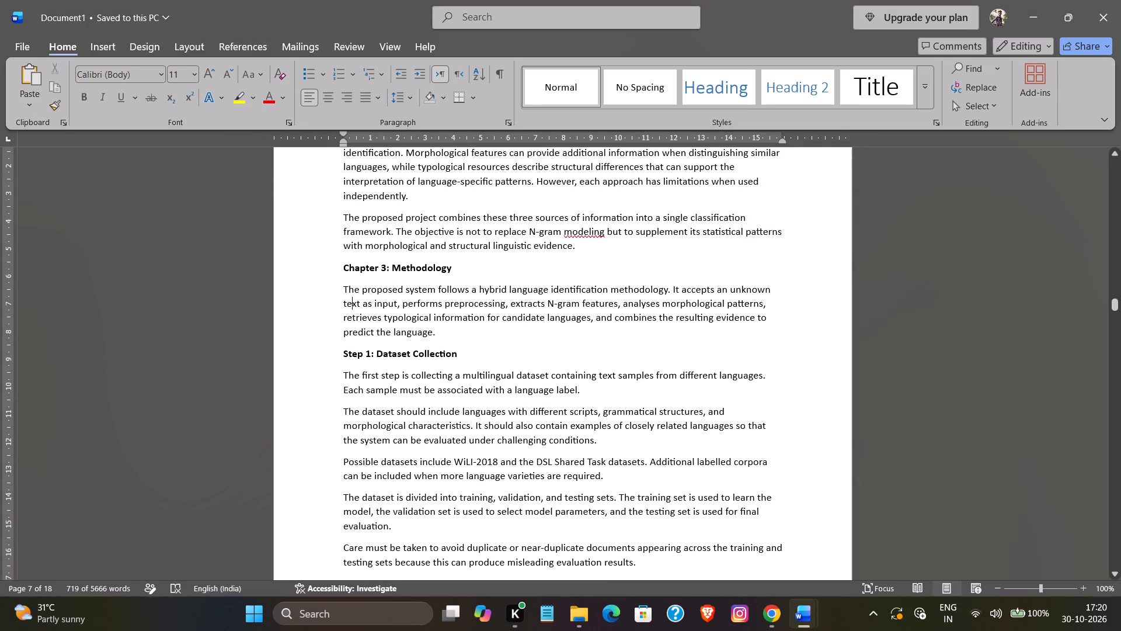
left_click_drag(343, 289, 576, 630)
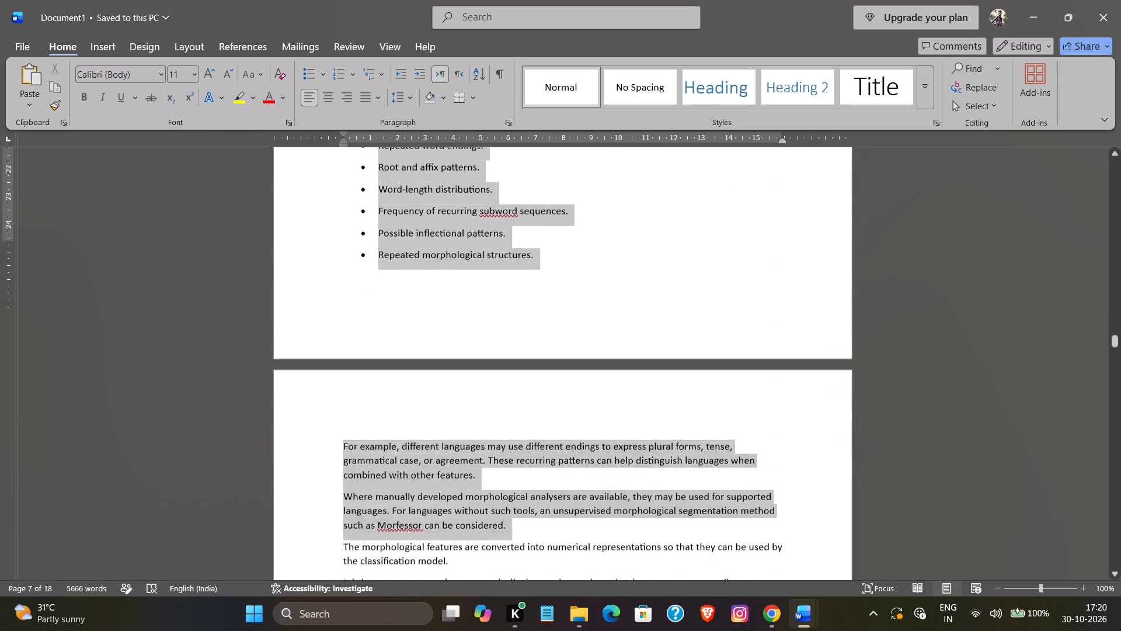
left_click_drag(576, 630, 593, 408)
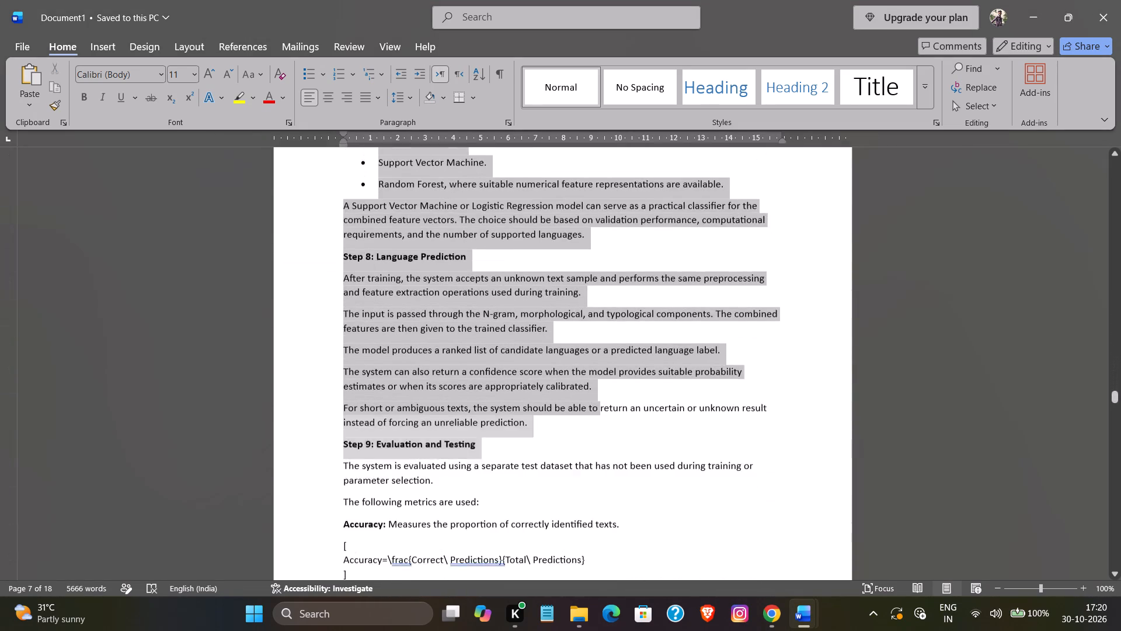
left_click_drag(593, 408, 600, 485)
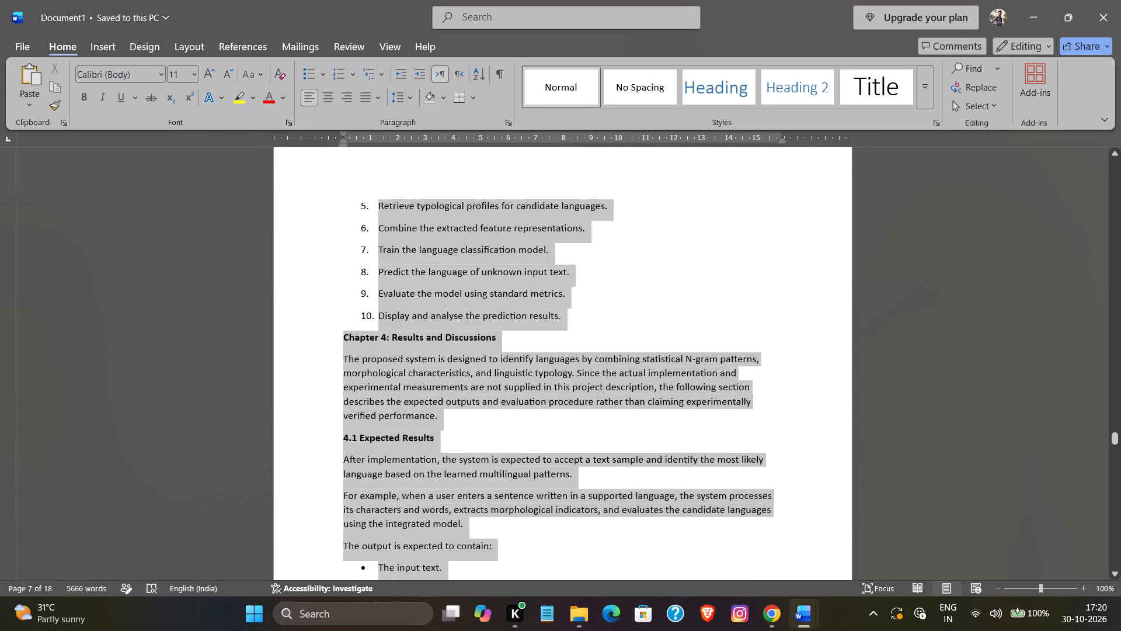
left_click_drag(600, 485, 564, 446)
scroll(598, 367, "up", 5)
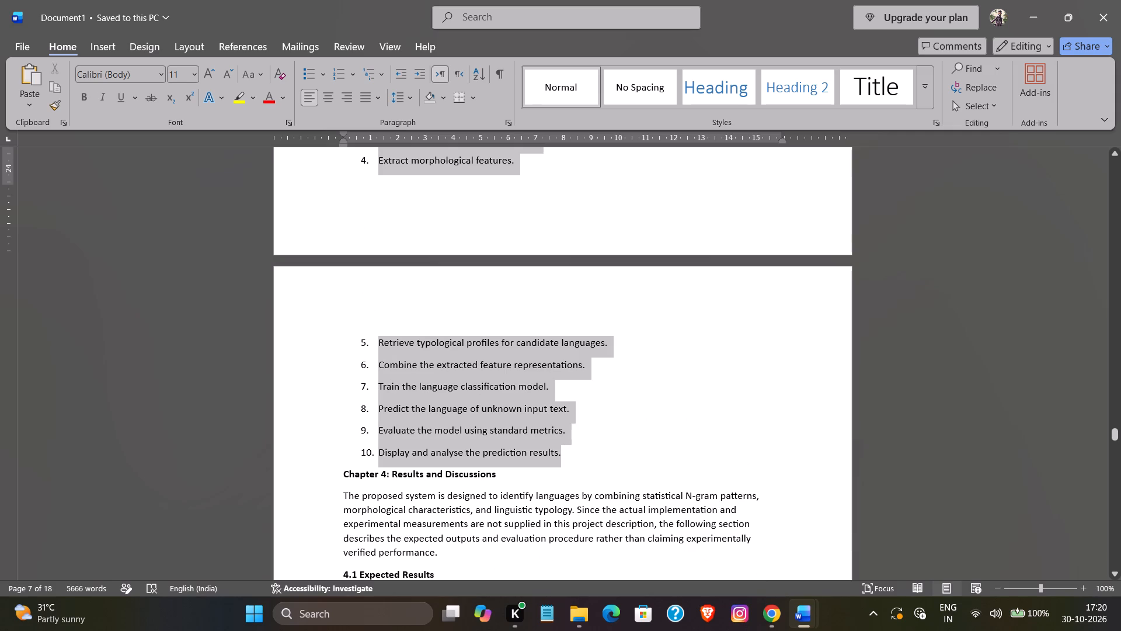
left_click_drag(564, 446, 562, 446)
key("ctrl+c")
In PHANI LM CEP, replace the old energy trading methodology under the Chapter 3 heading with the copied Methodology body, pasted as text only.
left_click(796, 623)
left_click(678, 512)
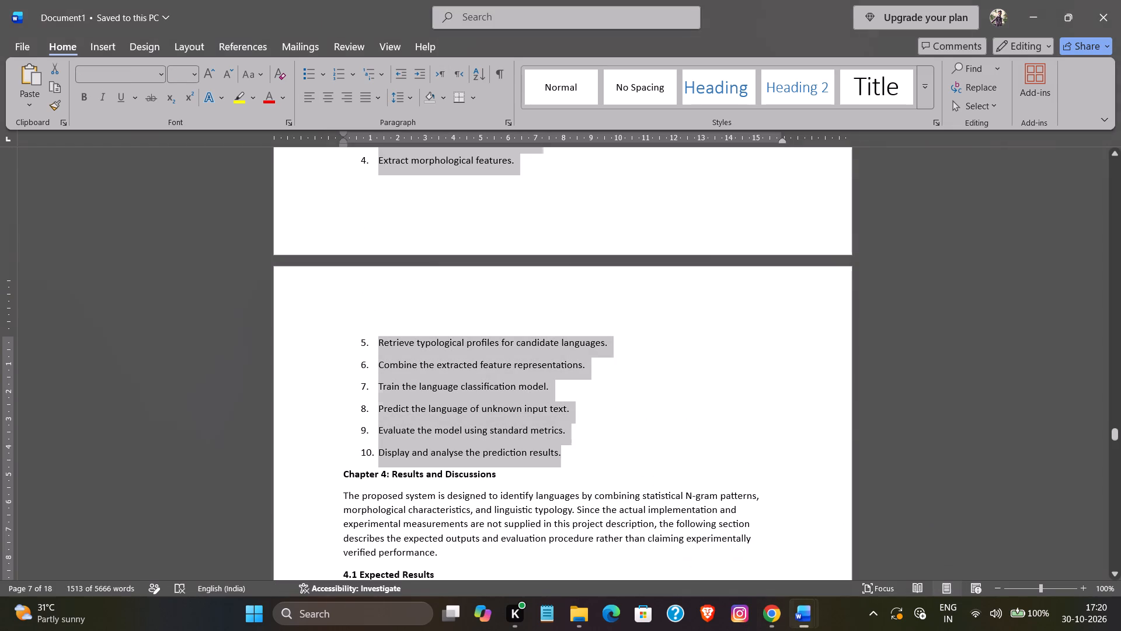
left_click(806, 614)
left_click(865, 532)
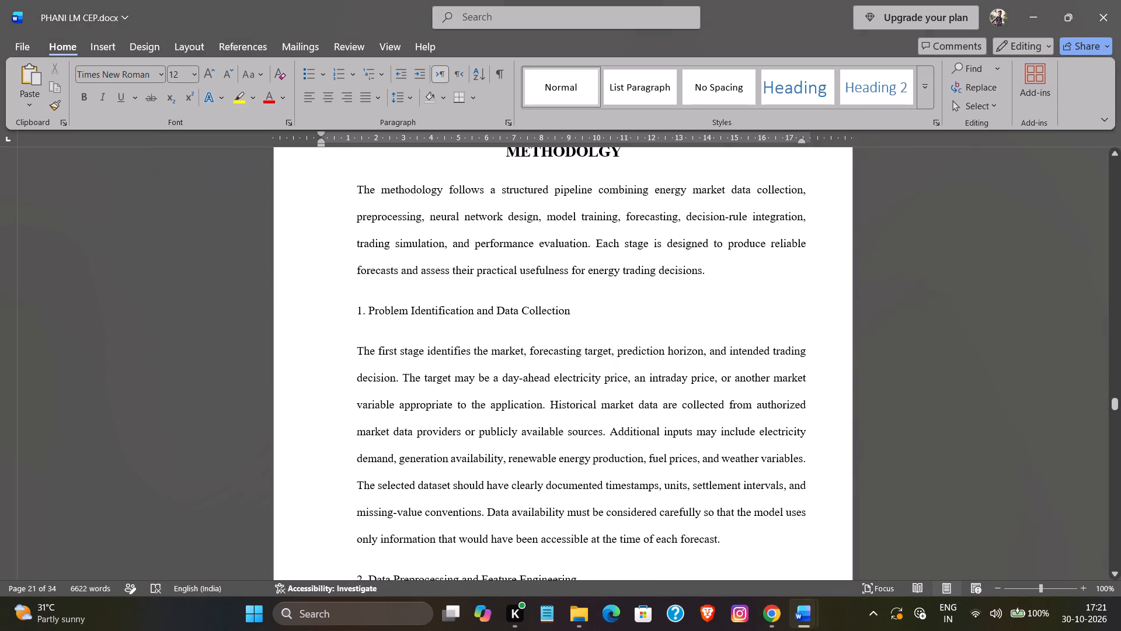
left_click_drag(354, 190, 523, 630)
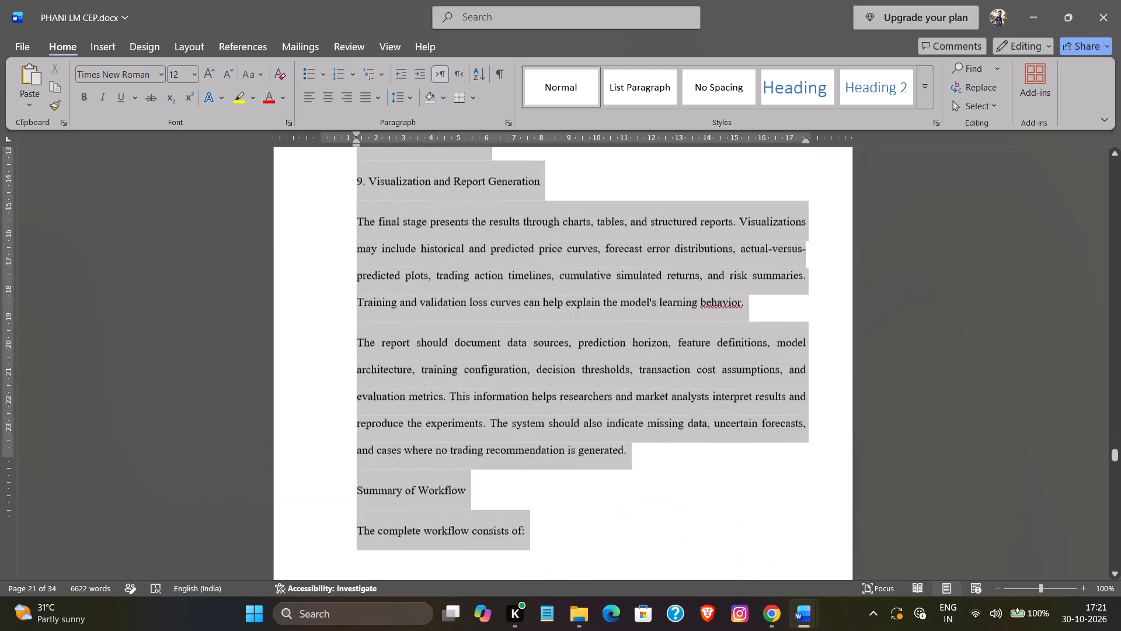
left_click_drag(523, 630, 567, 377)
scroll(583, 415, "up", 18)
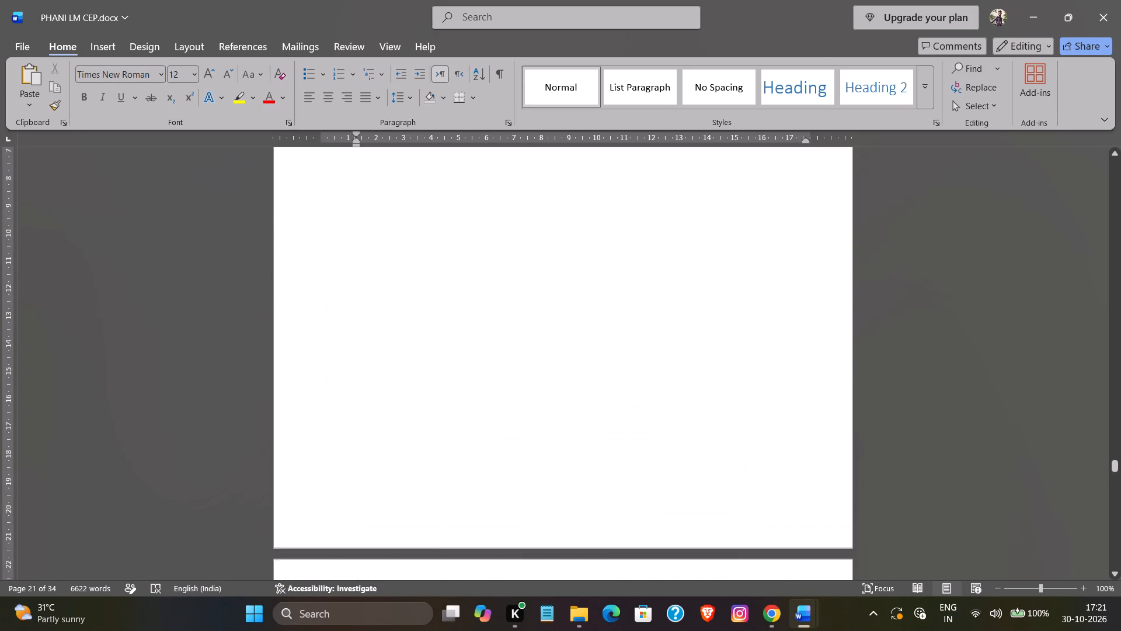
scroll(567, 377, "up", 2)
left_click_drag(567, 377, 471, 291)
scroll(535, 370, "up", 3)
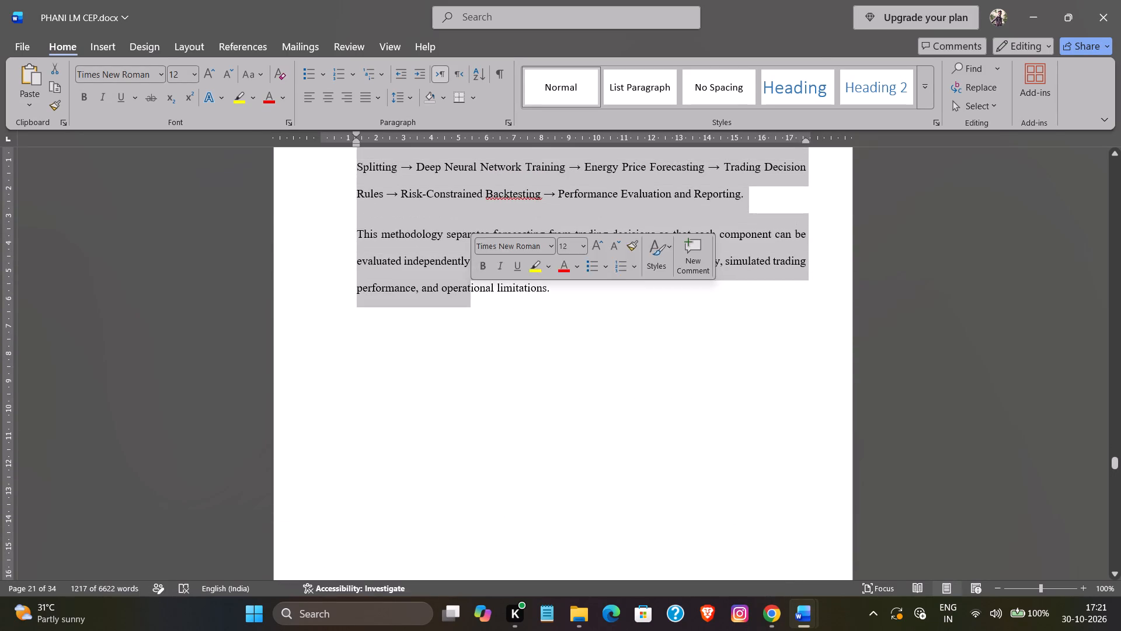
key("ctrl+v")
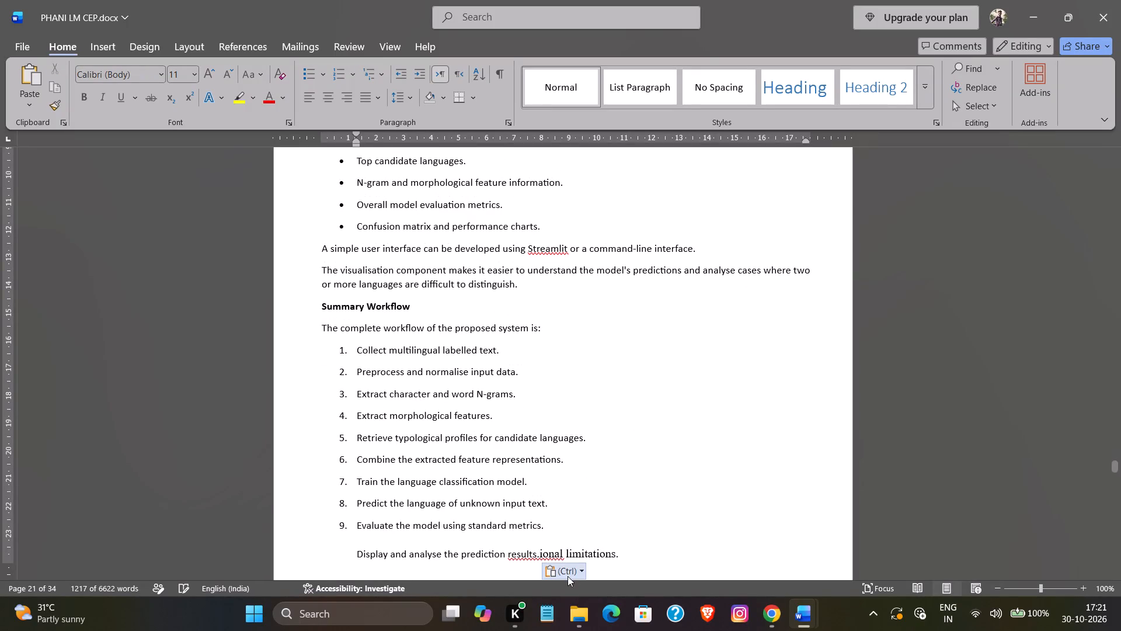
left_click(568, 576)
left_click(625, 531)
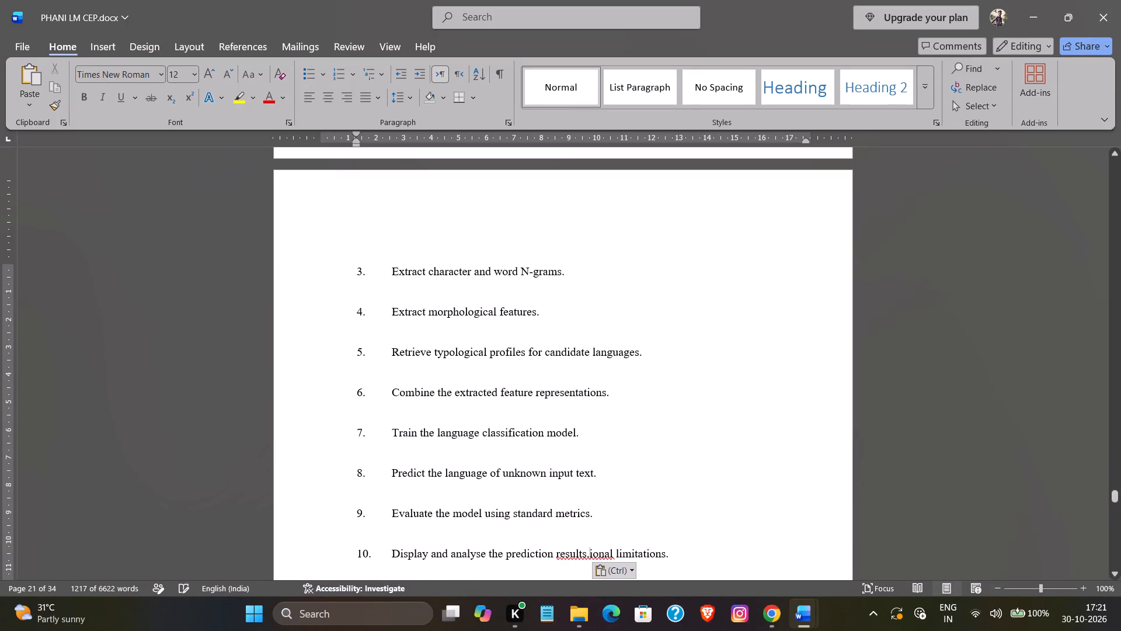
Delete the leftover old text "ional limitations." after item 10, "Display and analyse the prediction results.", at the end of Chapter 3.
key("Delete")
key("Delete")
key("Delete")
key("Delete")
key("Delete")
key("Delete")
key("Delete")
key("Delete")
key("Delete")
key("Delete")
key("Delete")
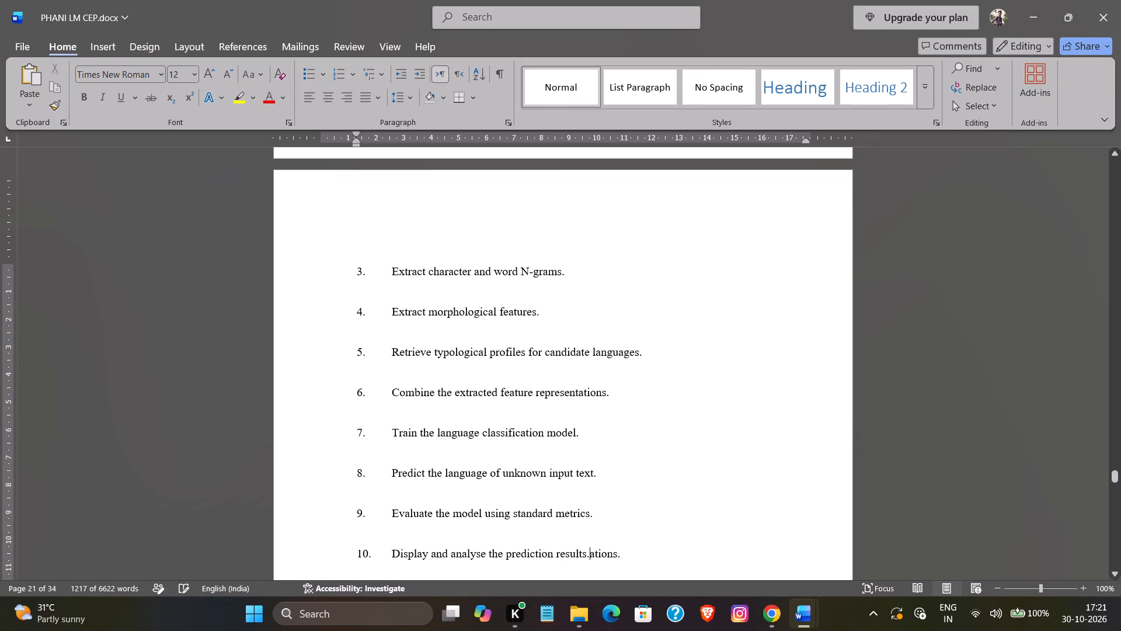
key("Delete")
key("Delete")
key("Delete")
key("Delete")
key("Delete")
key("Delete")
key("Delete")
scroll(597, 474, "down", 4)
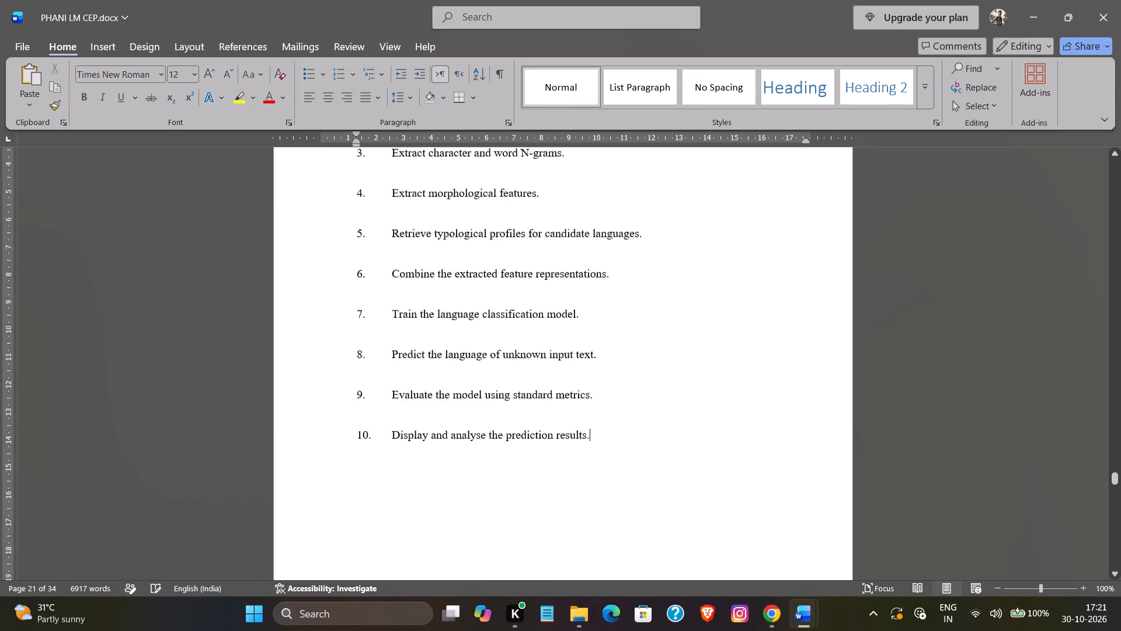
scroll(594, 470, "down", 18)
left_click(554, 281)
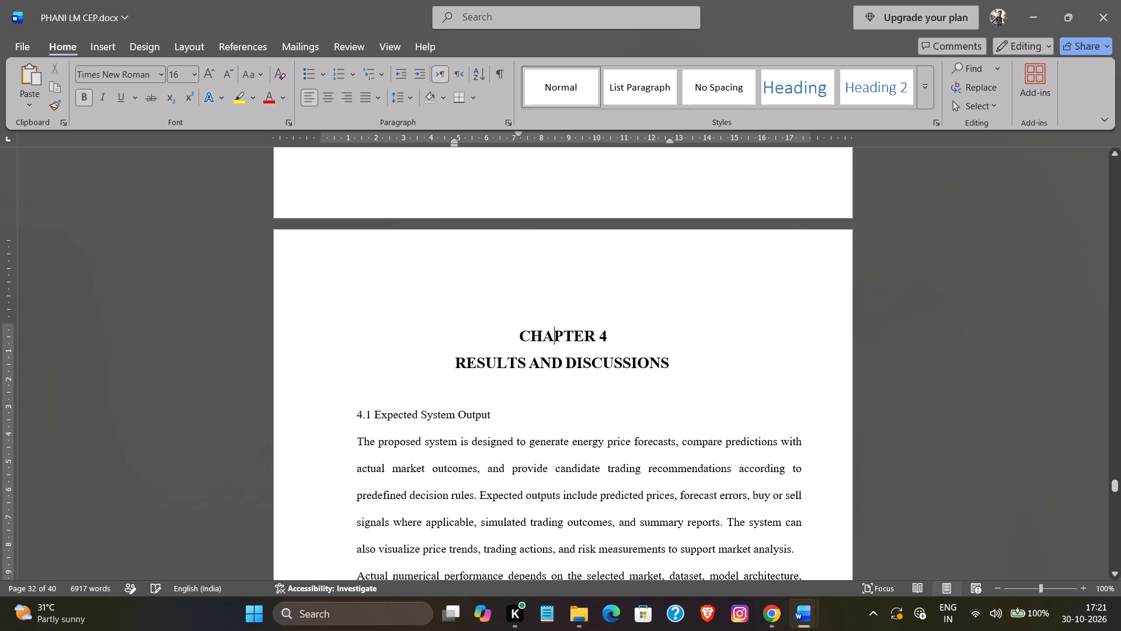
Copy Document1's Chapter 4 body, from "The proposed system is designed" through "N-gram-based language identification", stopping before the Chapter 5 heading.
left_click(774, 610)
left_click(799, 630)
left_click(717, 549)
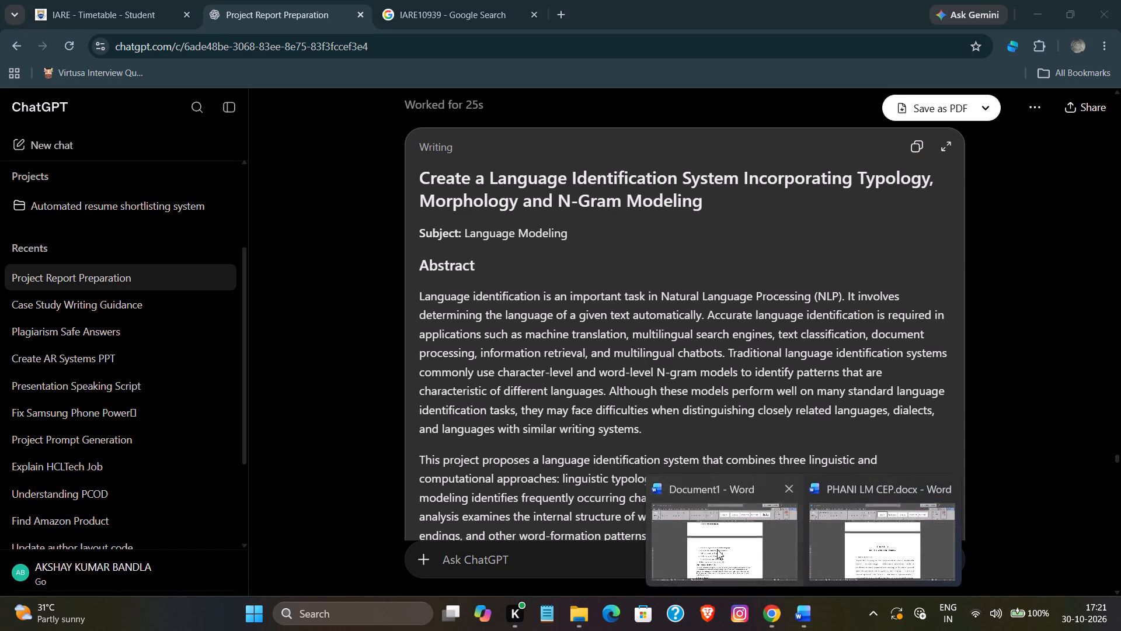
scroll(340, 420, "down", 2)
left_click_drag(335, 428, 598, 575)
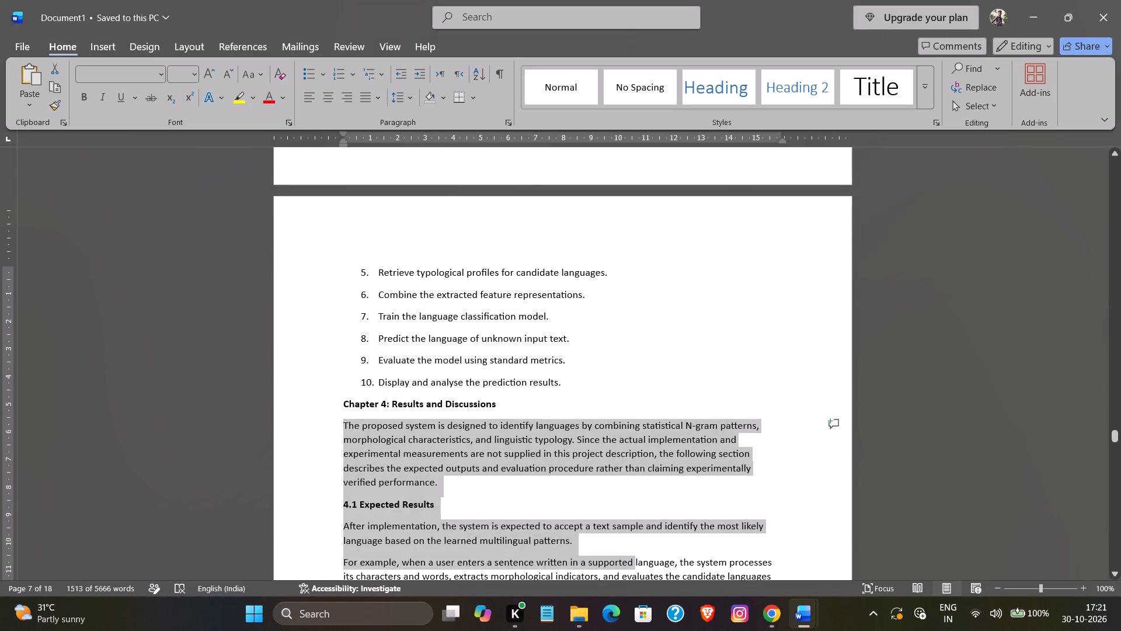
left_click_drag(598, 575, 549, 490)
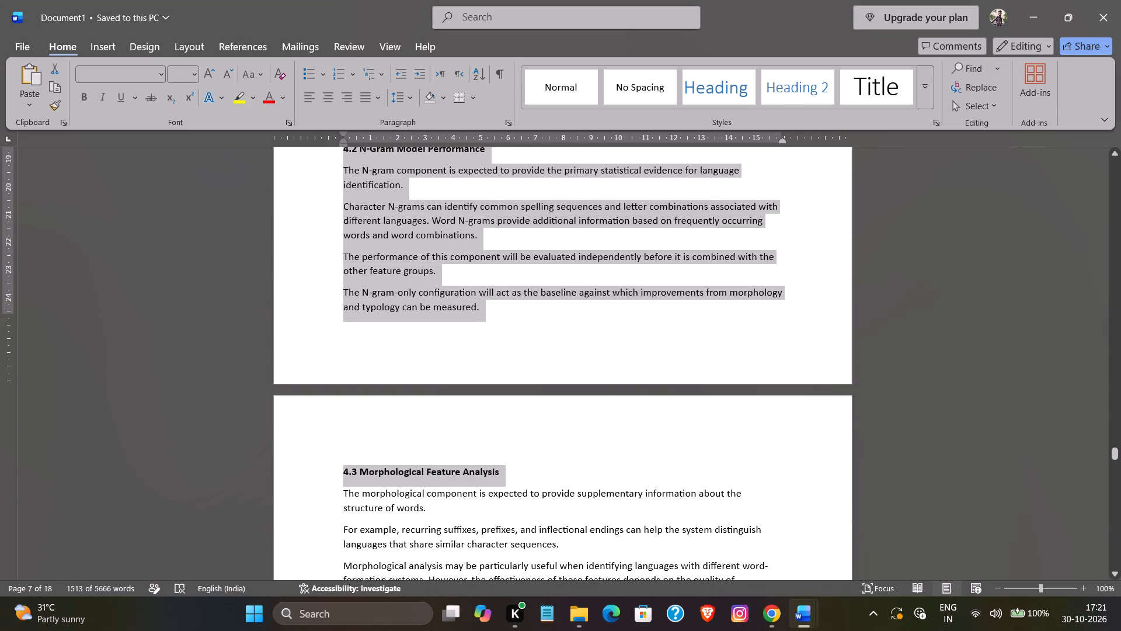
left_click_drag(549, 490, 610, 469)
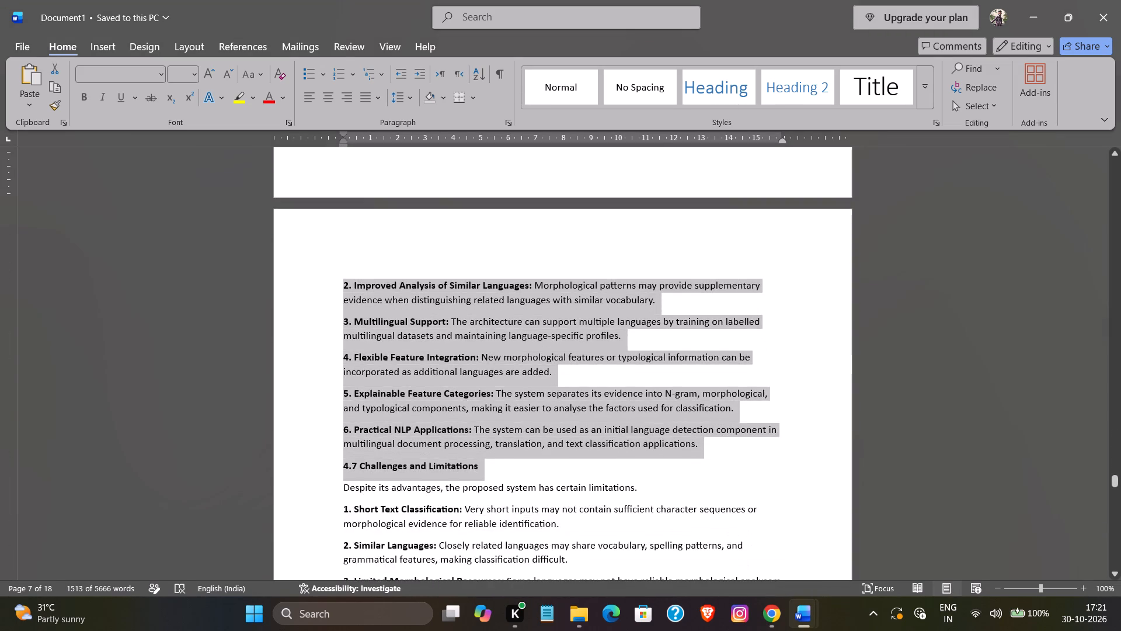
left_click_drag(610, 469, 629, 562)
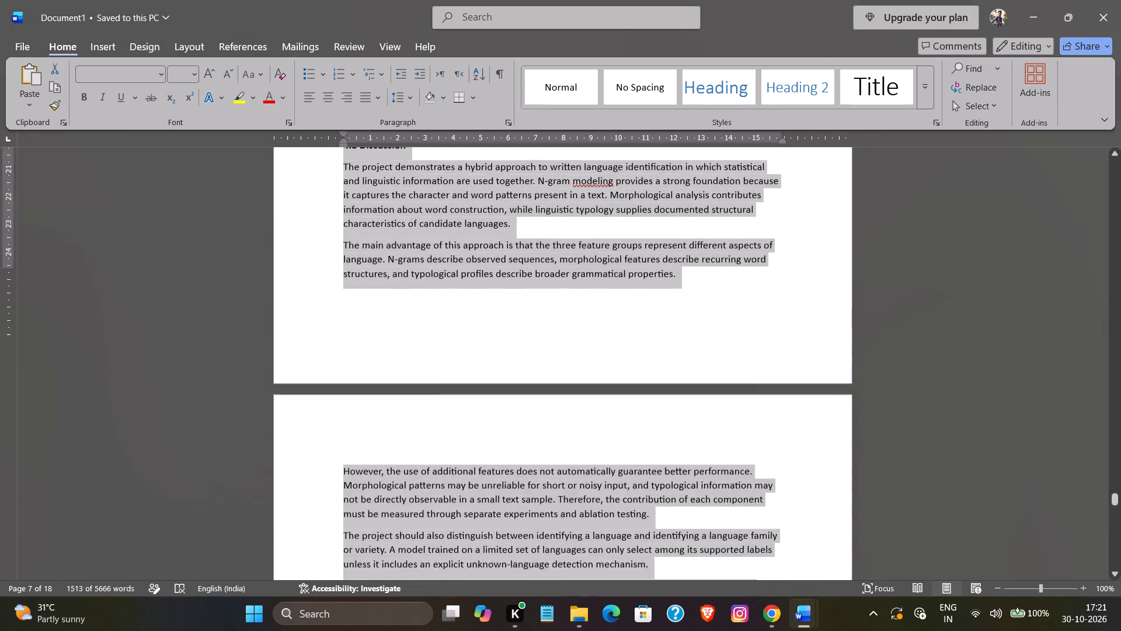
left_click_drag(629, 562, 666, 303)
scroll(558, 298, "up", 2)
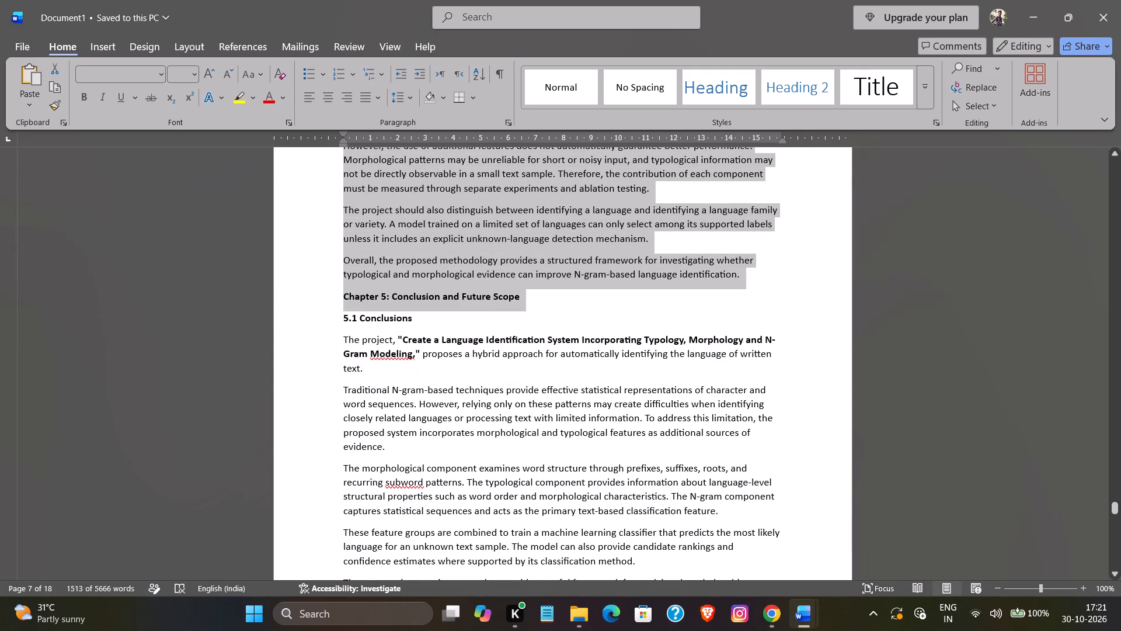
left_click_drag(666, 303, 725, 276)
key("ctrl+c")
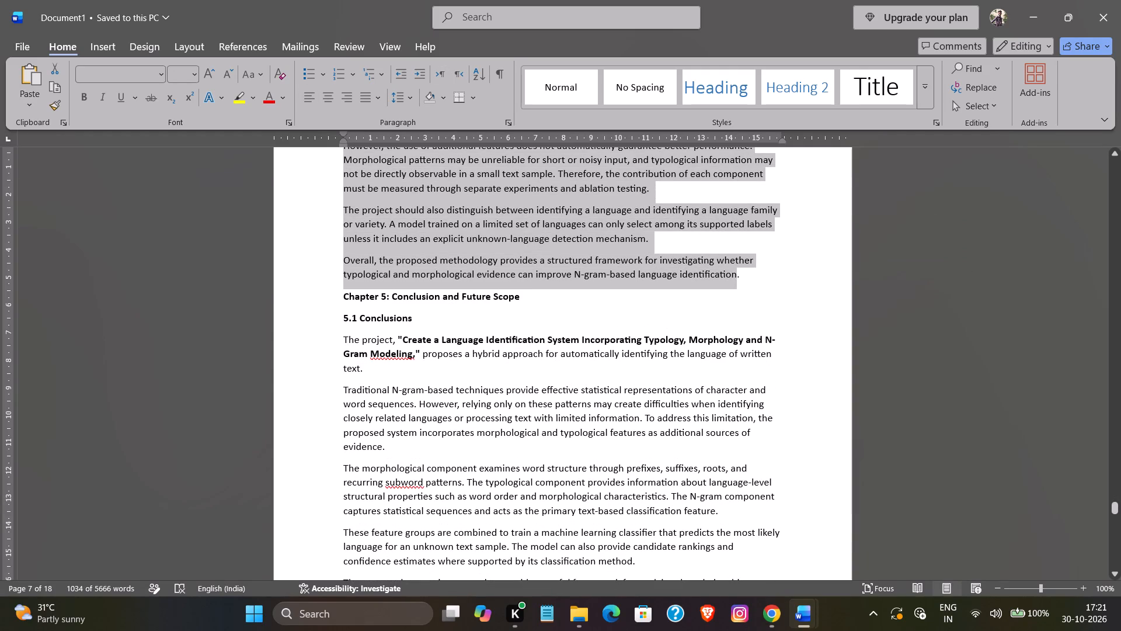
In PHANI LM CEP, replace the old Chapter 4 body, from 4.1 Expected System Output to the Chapter 5 heading, with the copied text as text only.
left_click(799, 618)
left_click(704, 527)
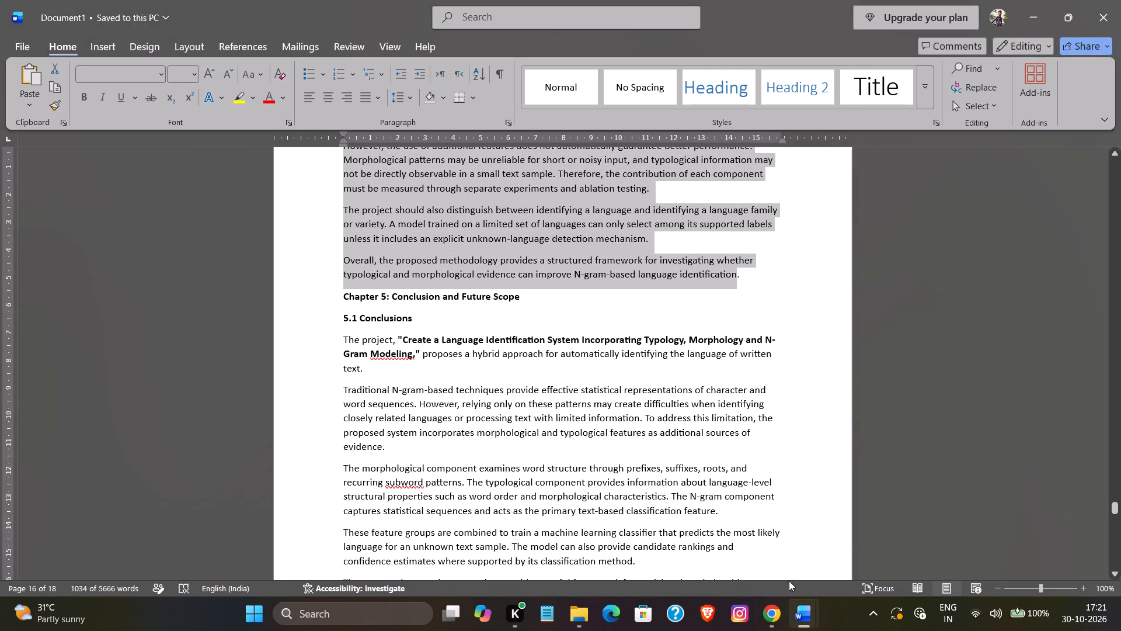
left_click(798, 612)
left_click(860, 545)
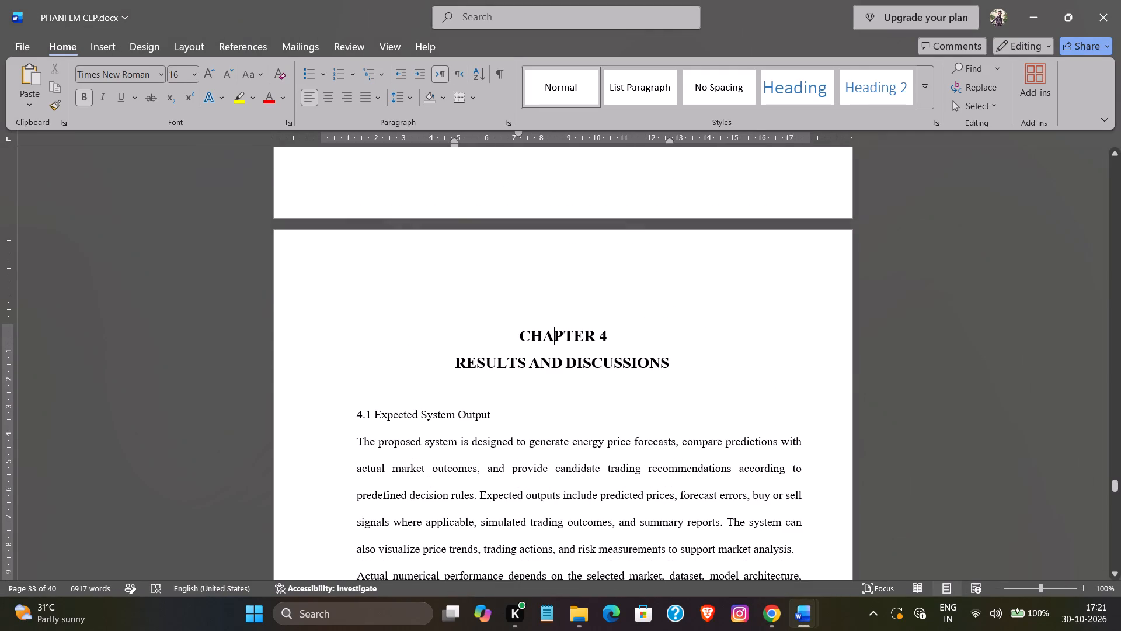
left_click_drag(358, 411, 640, 605)
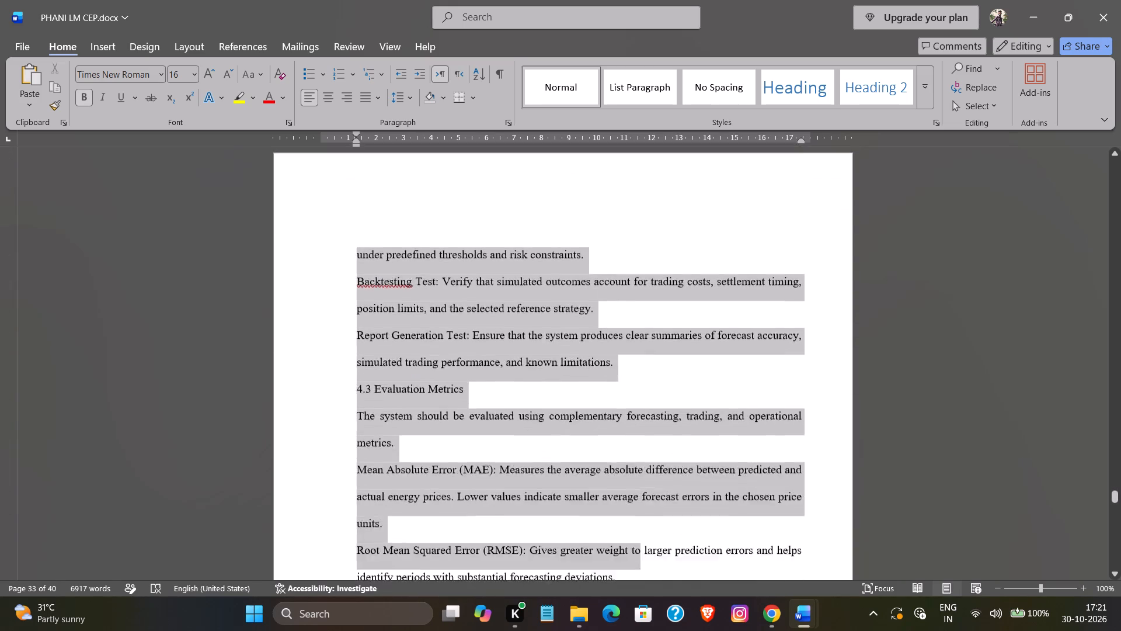
left_click_drag(640, 605, 633, 574)
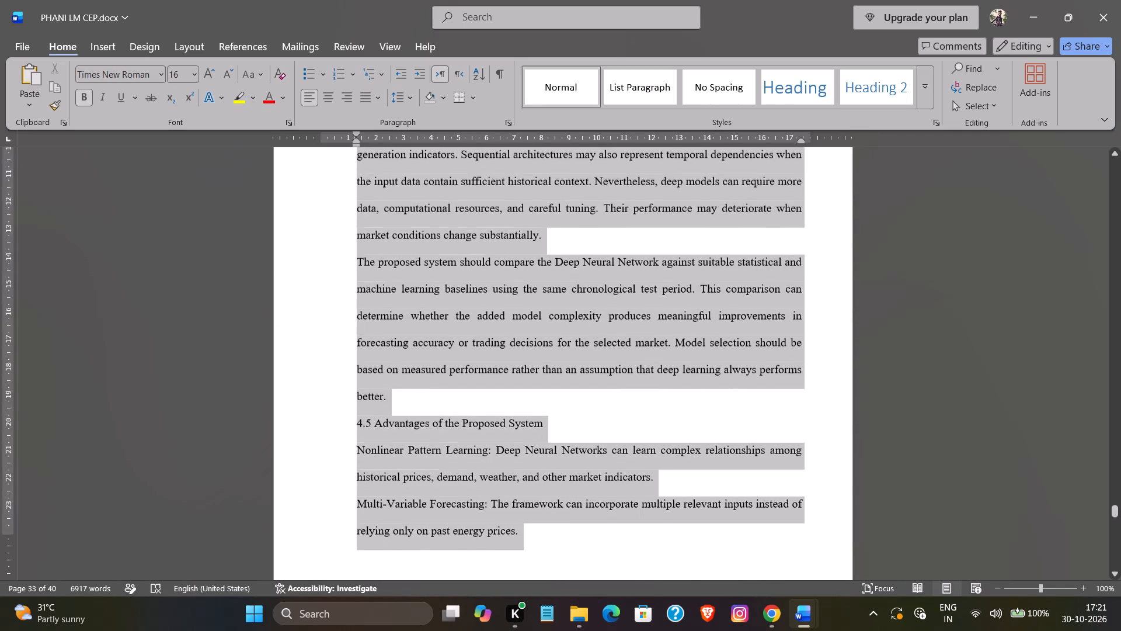
left_click_drag(633, 574, 606, 531)
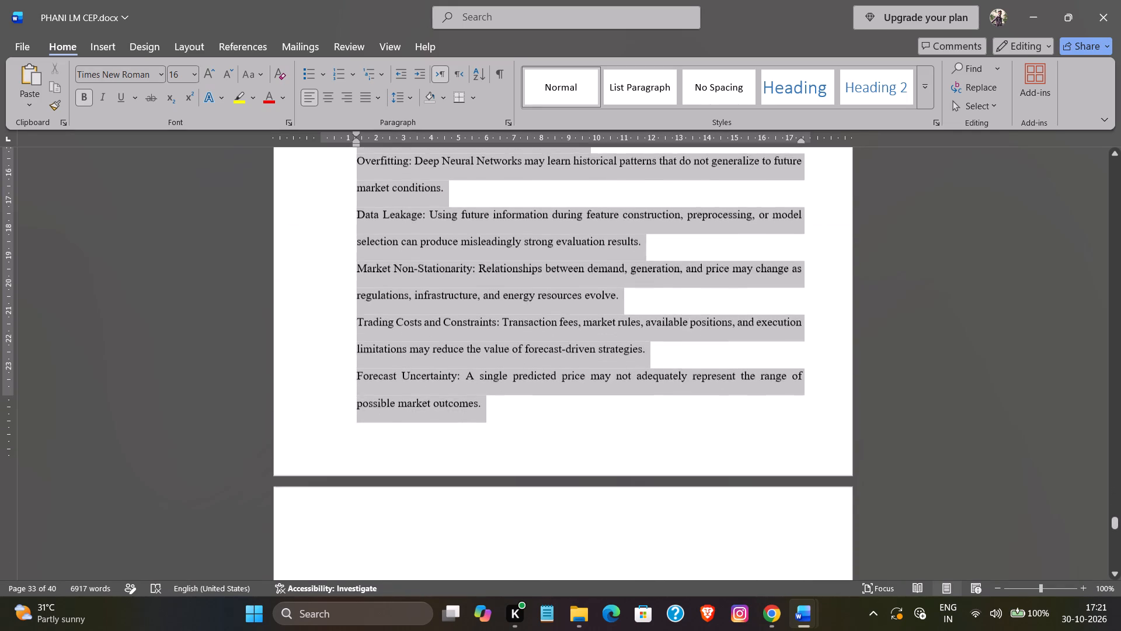
left_click_drag(606, 531, 593, 630)
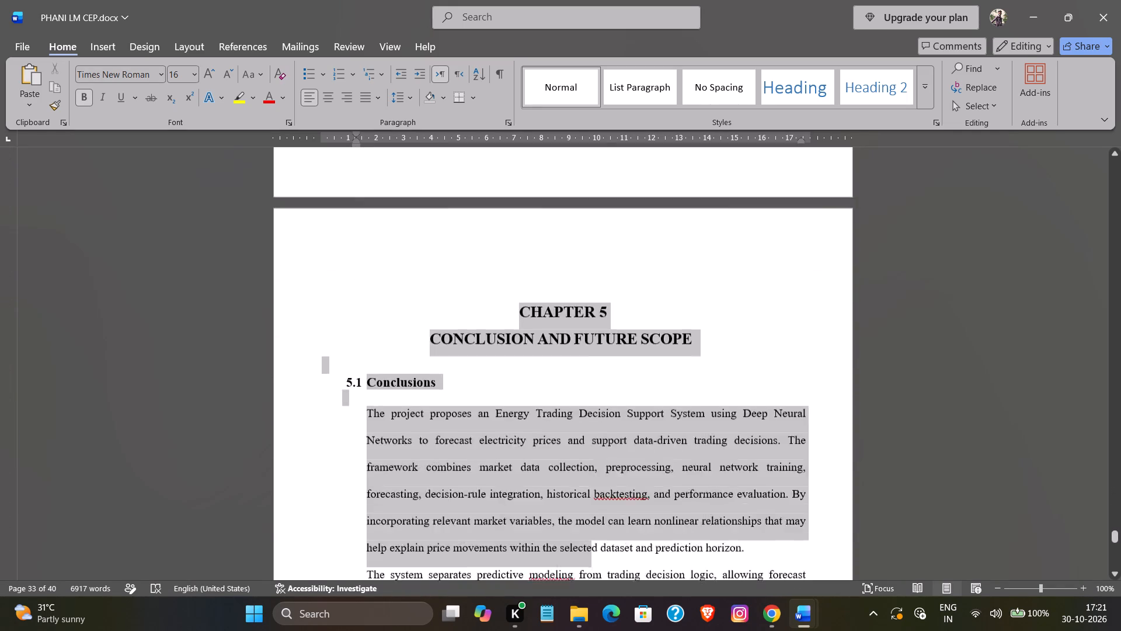
left_click_drag(593, 630, 495, 162)
scroll(562, 359, "up", 9)
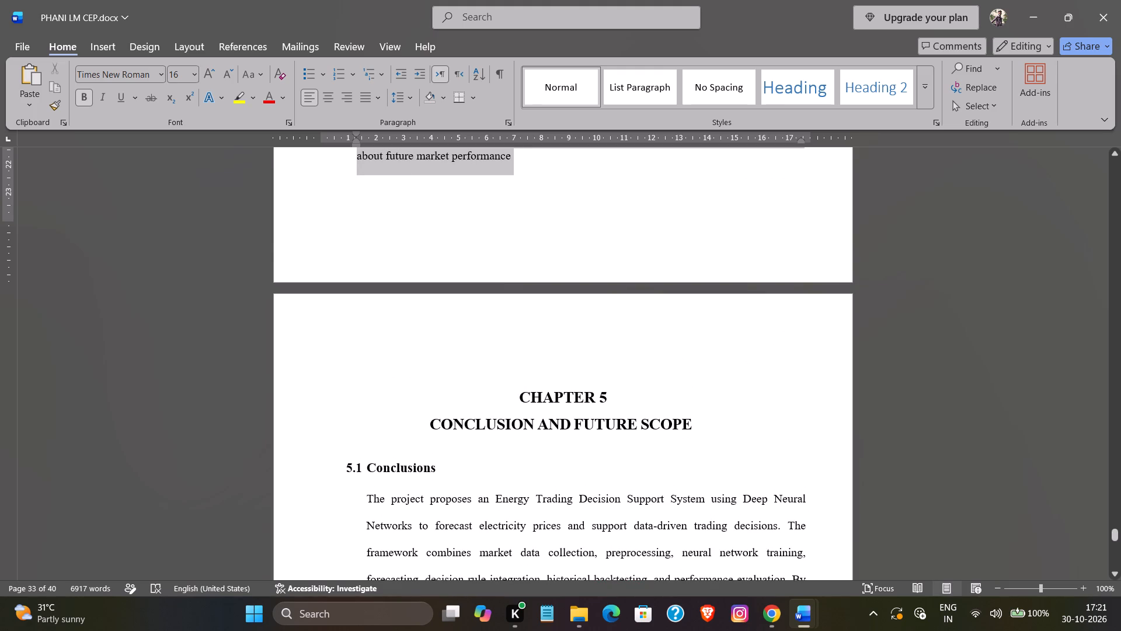
left_click_drag(495, 162, 489, 158)
key("ctrl+v")
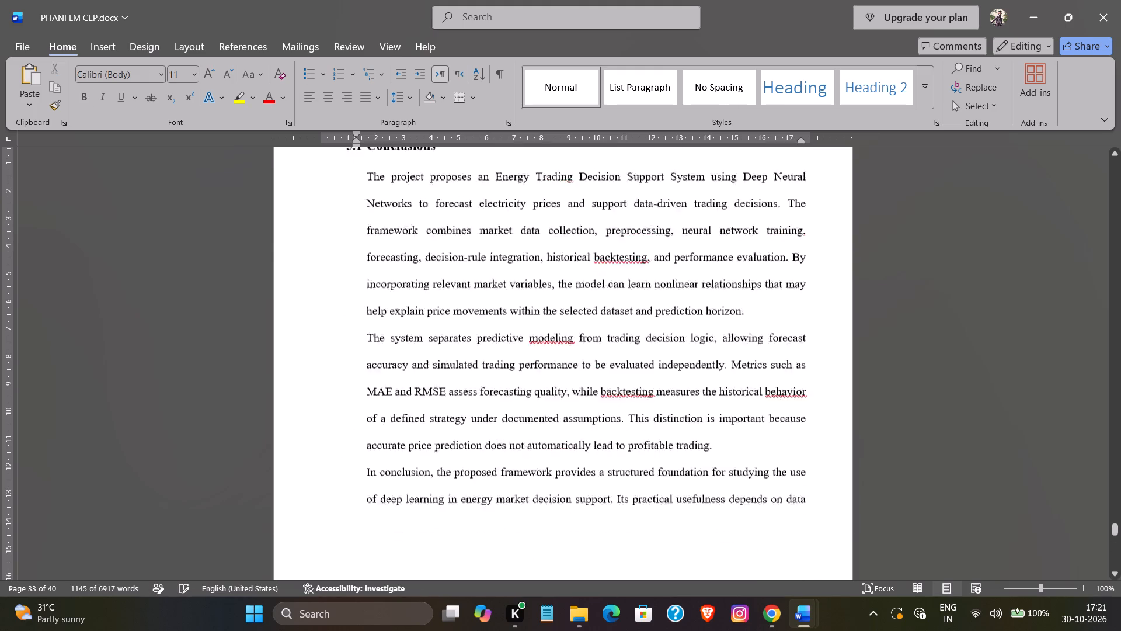
left_click(774, 187)
left_click(828, 227)
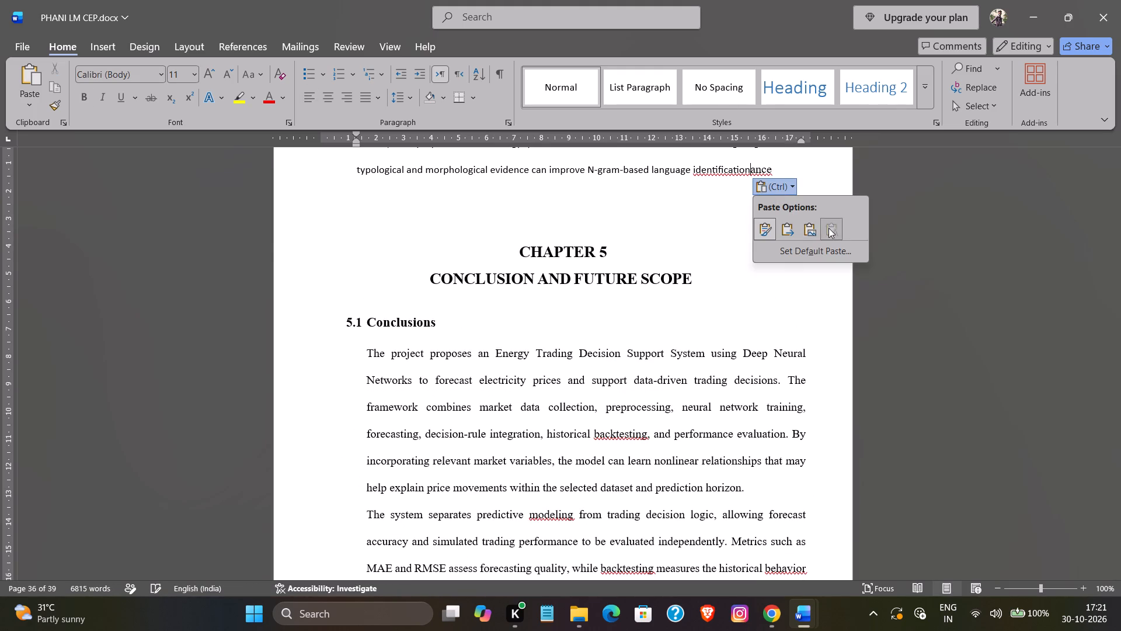
Delete the leftover letters "ance" after "language identification" at the end of Chapter 4 and close the sentence with a period.
key("Delete")
scroll(708, 291, "down", 2)
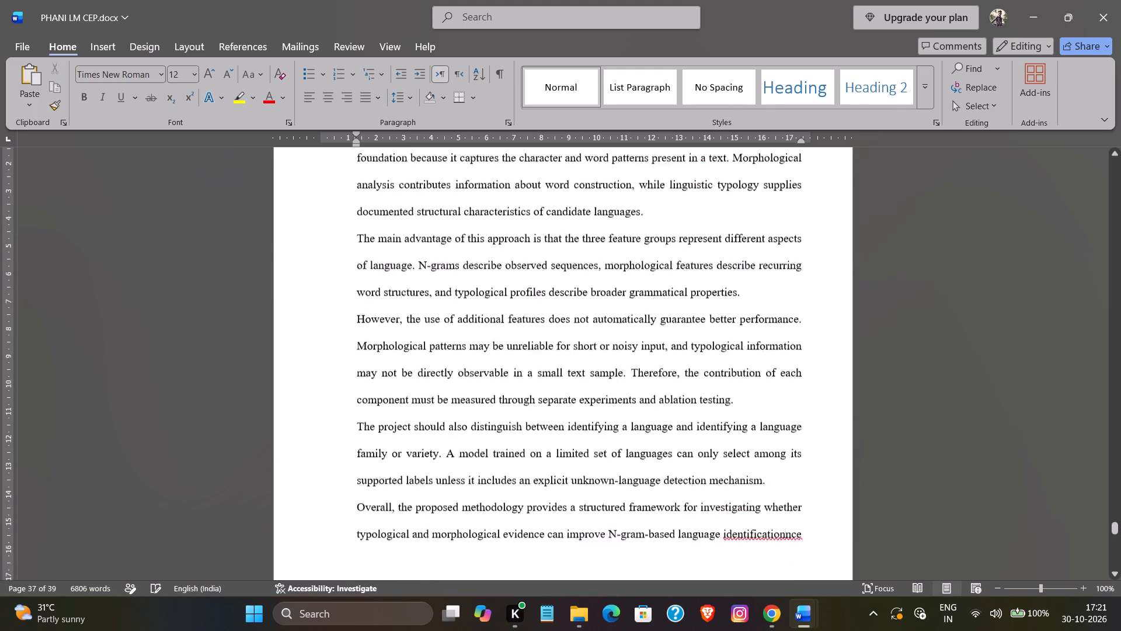
scroll(708, 291, "down", 2)
key("Delete")
key("Delete")
key("Delete")
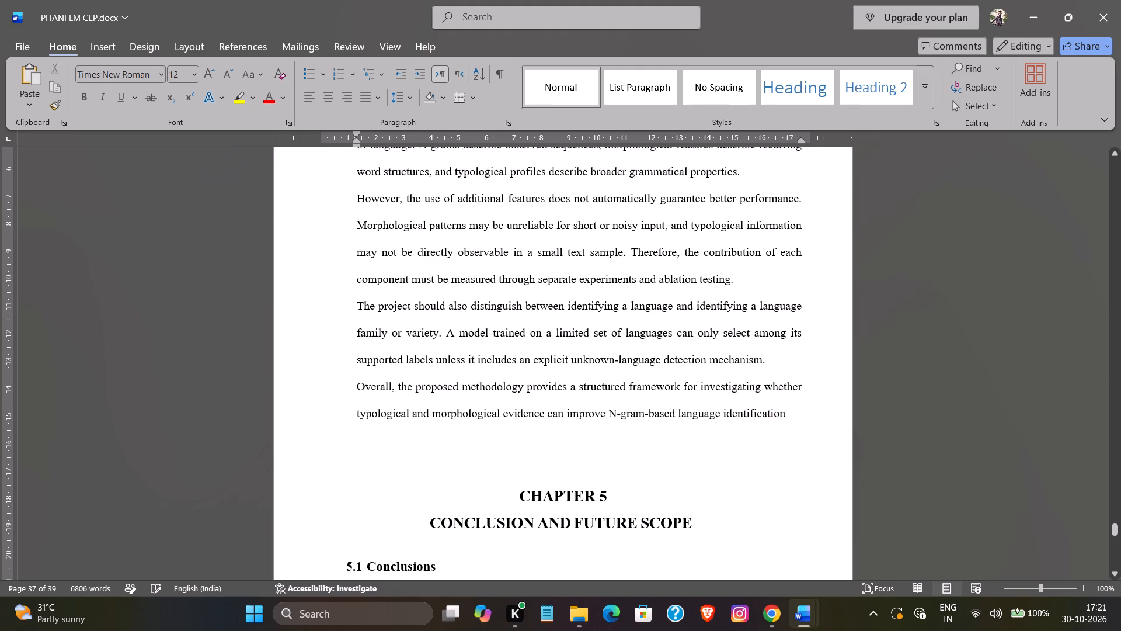
key("period")
Insert blank lines after the Chapter 4 text so that the Chapter 5 heading starts on a new page.
key("Return")
key("Return")
scroll(780, 339, "down", 5)
key("Return")
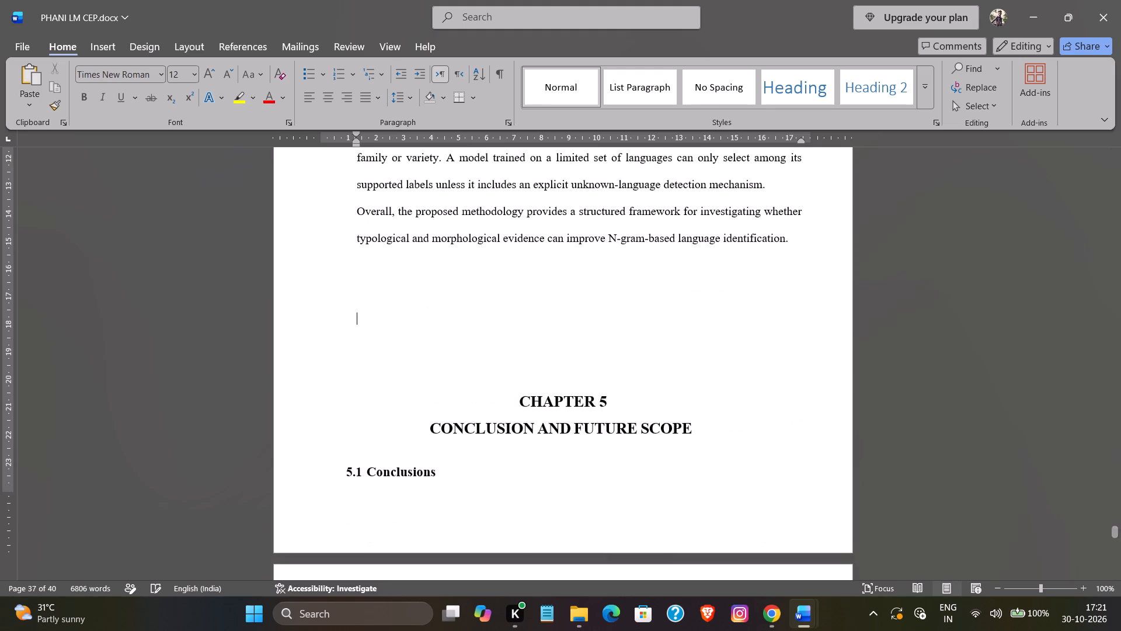
key("Return")
key("Return")
key("Return")
key("Return")
scroll(771, 339, "down", 6)
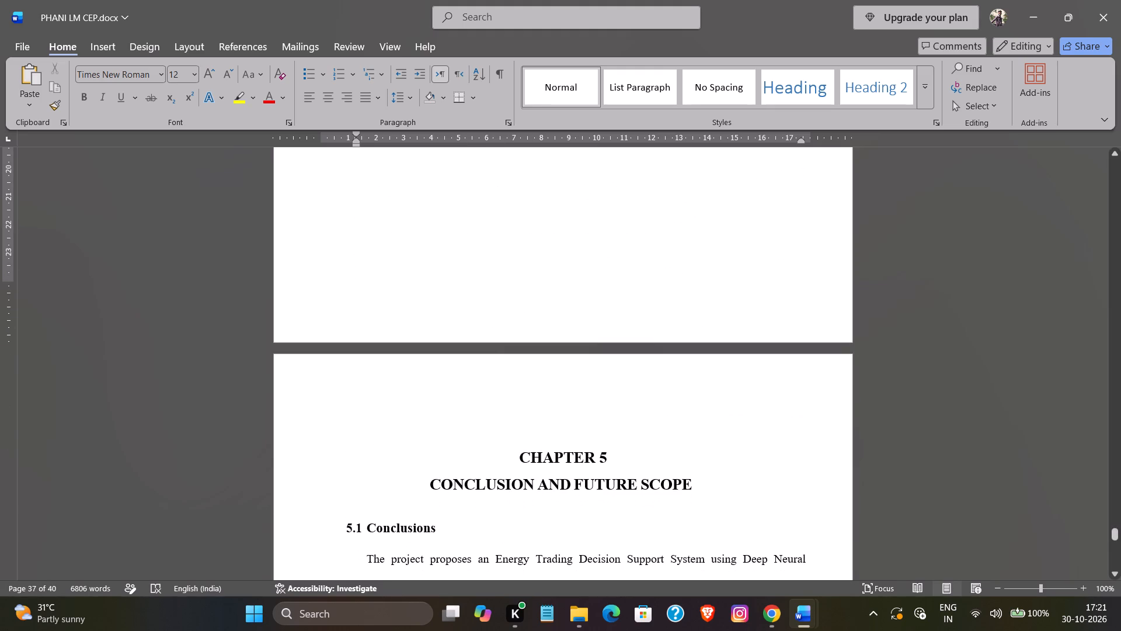
Copy Document1's Chapter 5 body, from the 5.1 Conclusions heading through future-scope item 10, Explainable Language Identification, stopping before References.
left_click(780, 616)
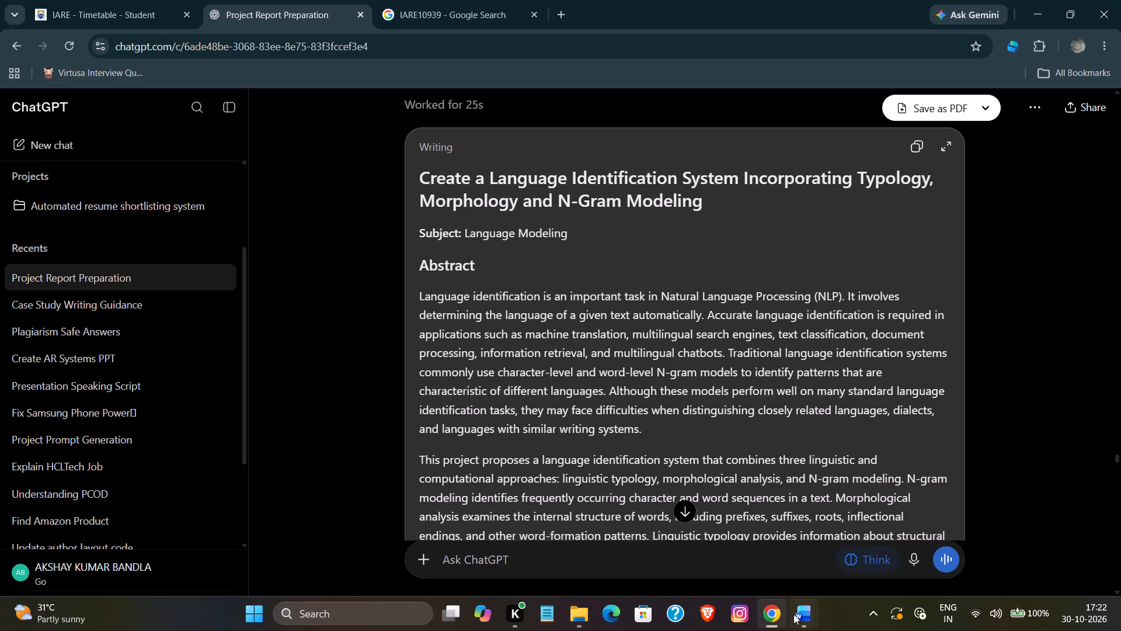
left_click(793, 616)
left_click(727, 551)
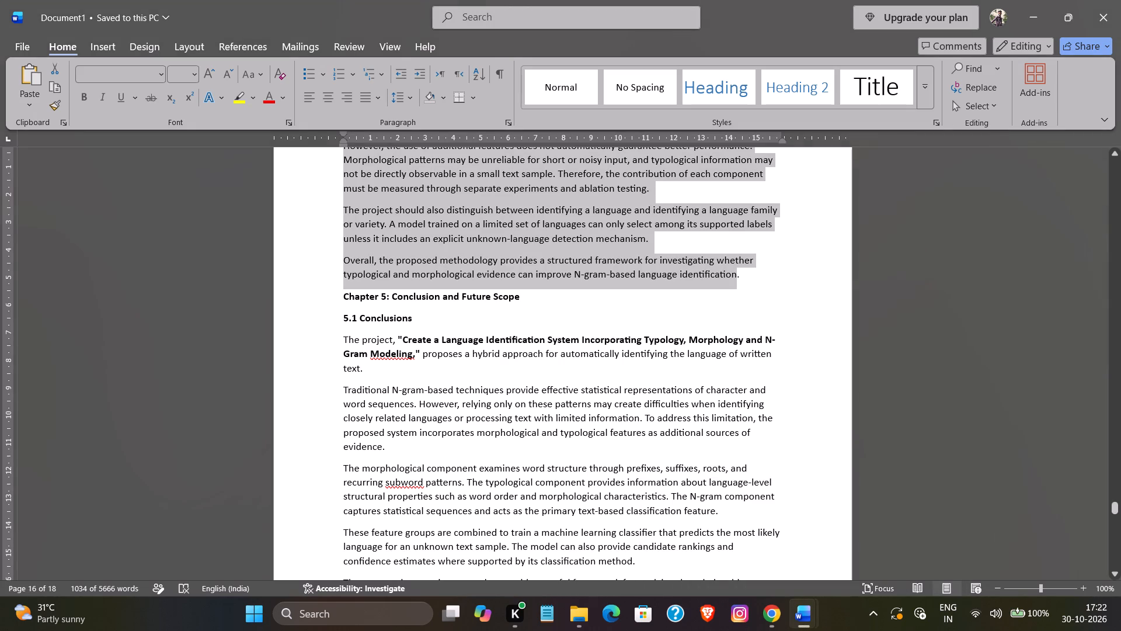
left_click_drag(337, 317, 518, 613)
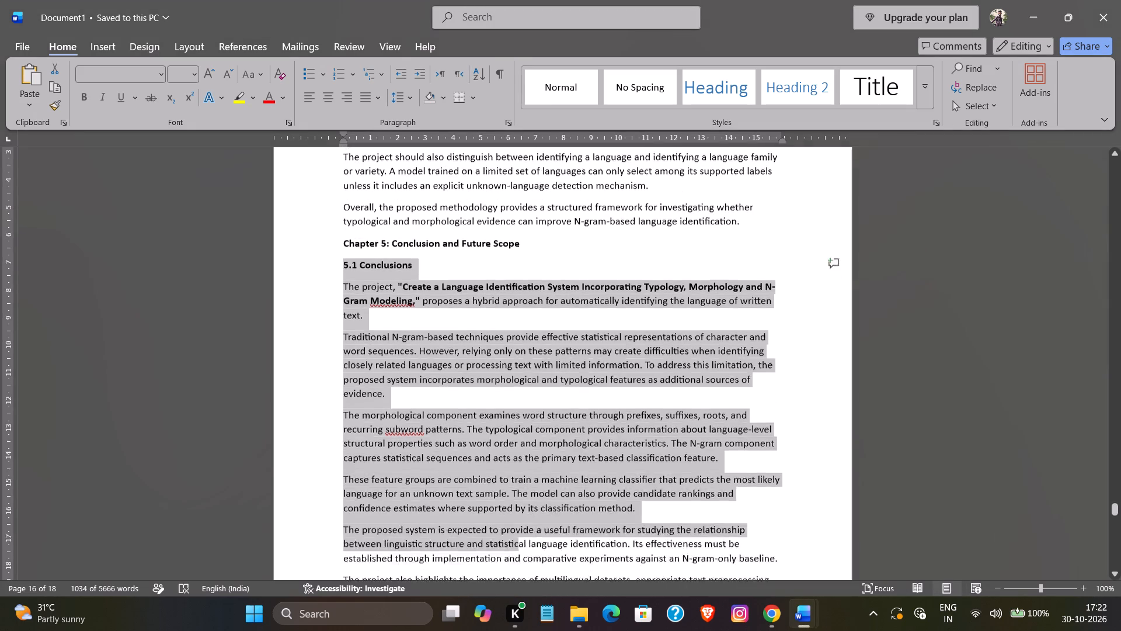
left_click_drag(518, 613, 503, 538)
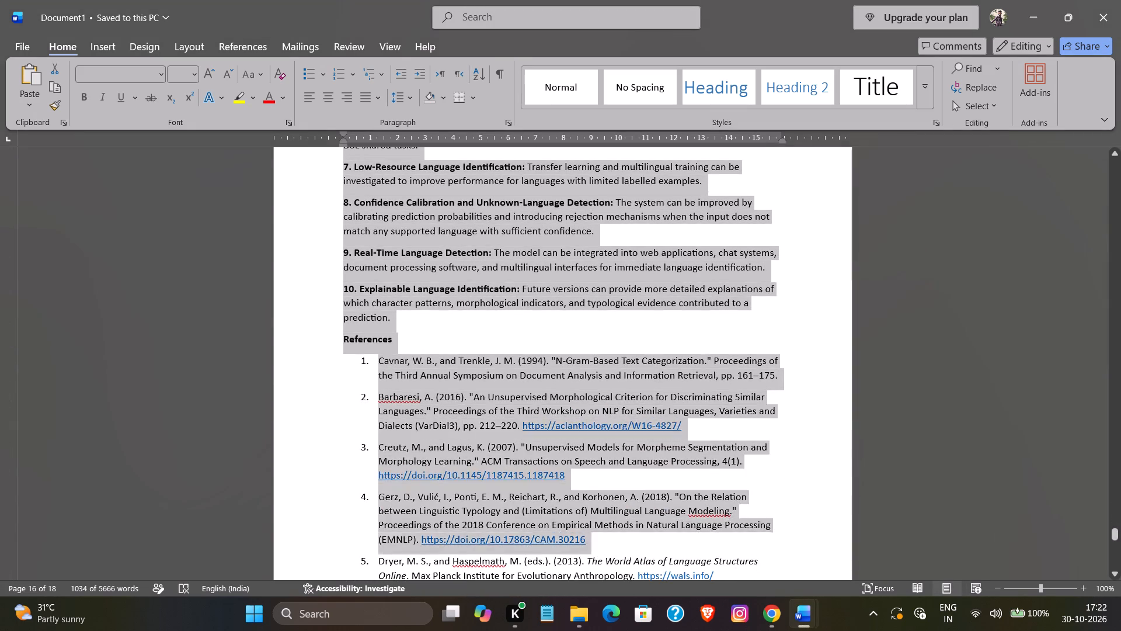
left_click_drag(503, 538, 387, 314)
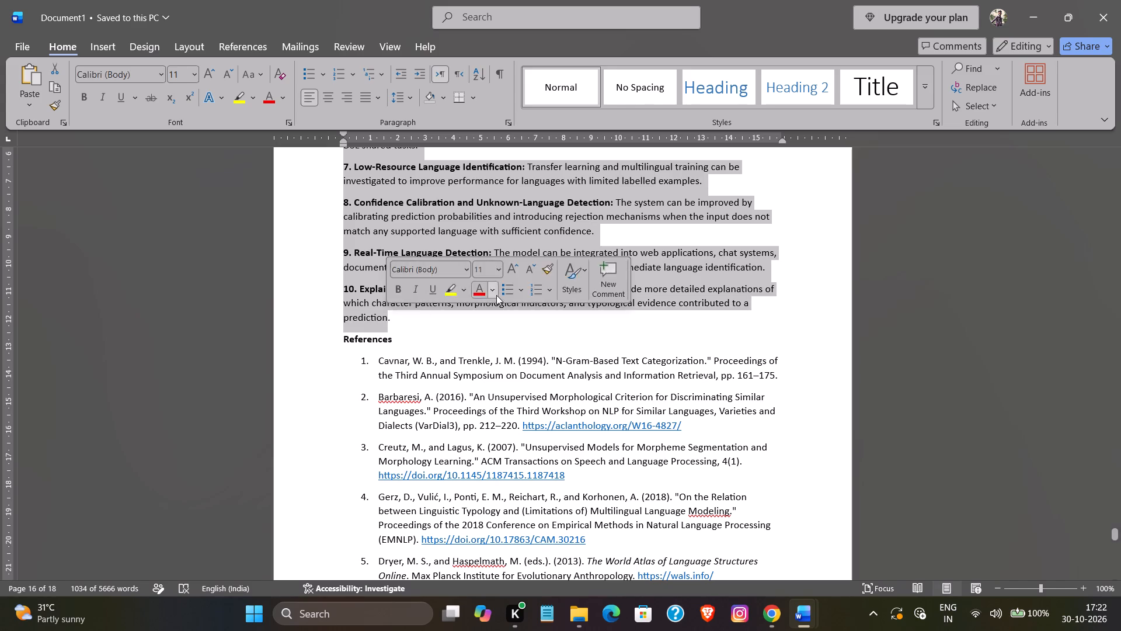
key("ctrl+c")
In PHANI LM CEP, paste the copied Chapter 5 text as text only at the start of the old 5.1 Conclusions paragraph.
left_click(802, 616)
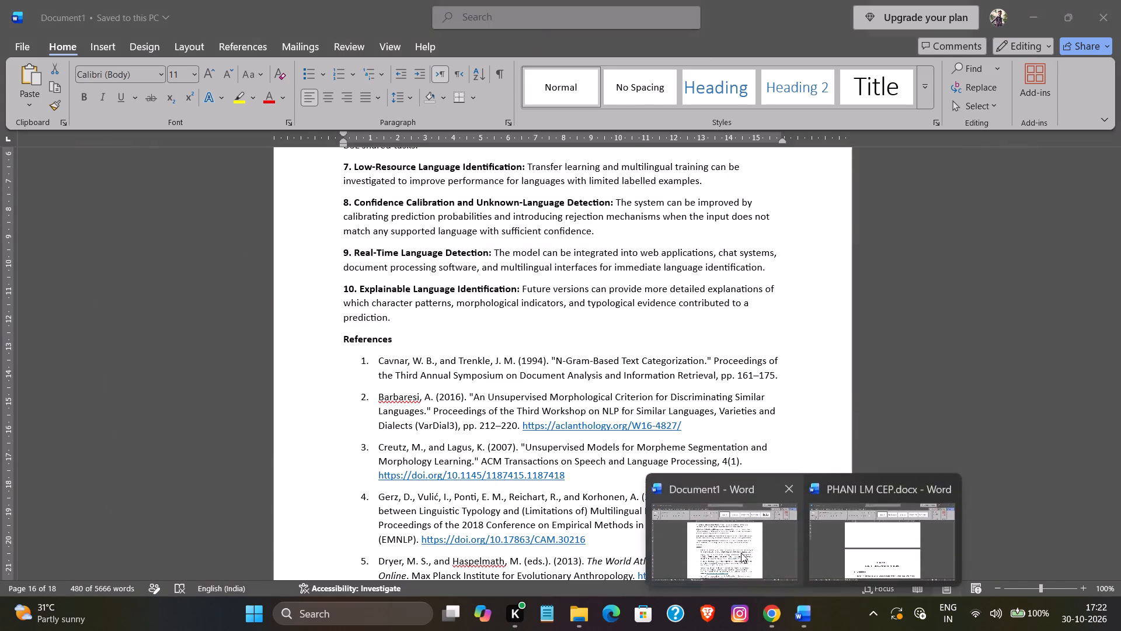
left_click(741, 553)
left_click(800, 619)
left_click(858, 563)
scroll(457, 448, "down", 3)
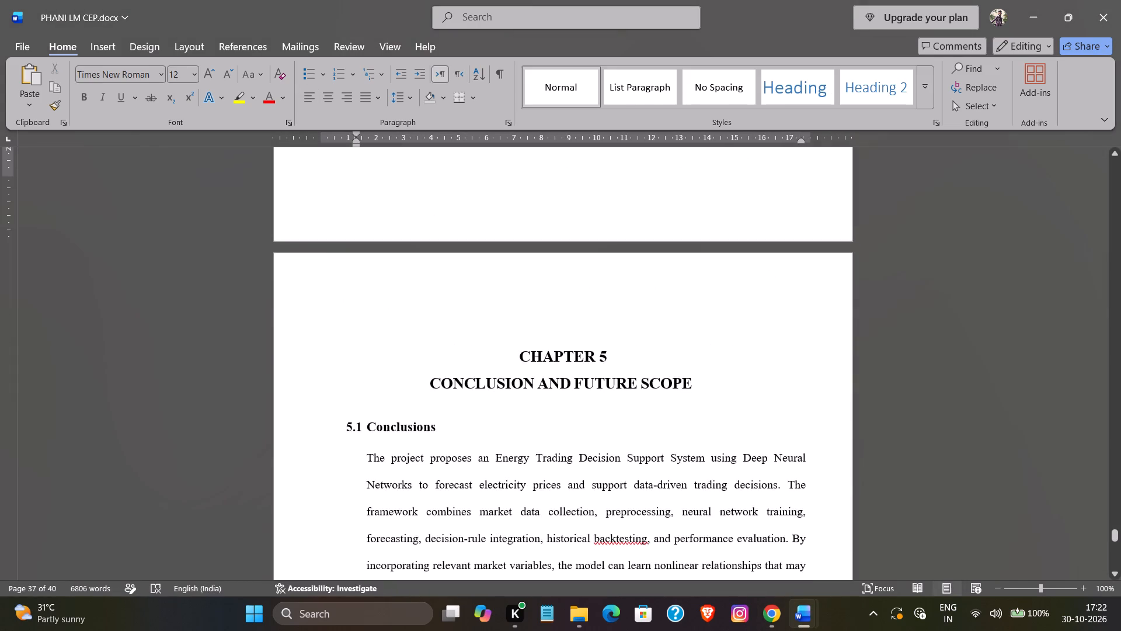
scroll(434, 424, "up", 4)
scroll(376, 435, "down", 7)
left_click_drag(342, 317, 640, 630)
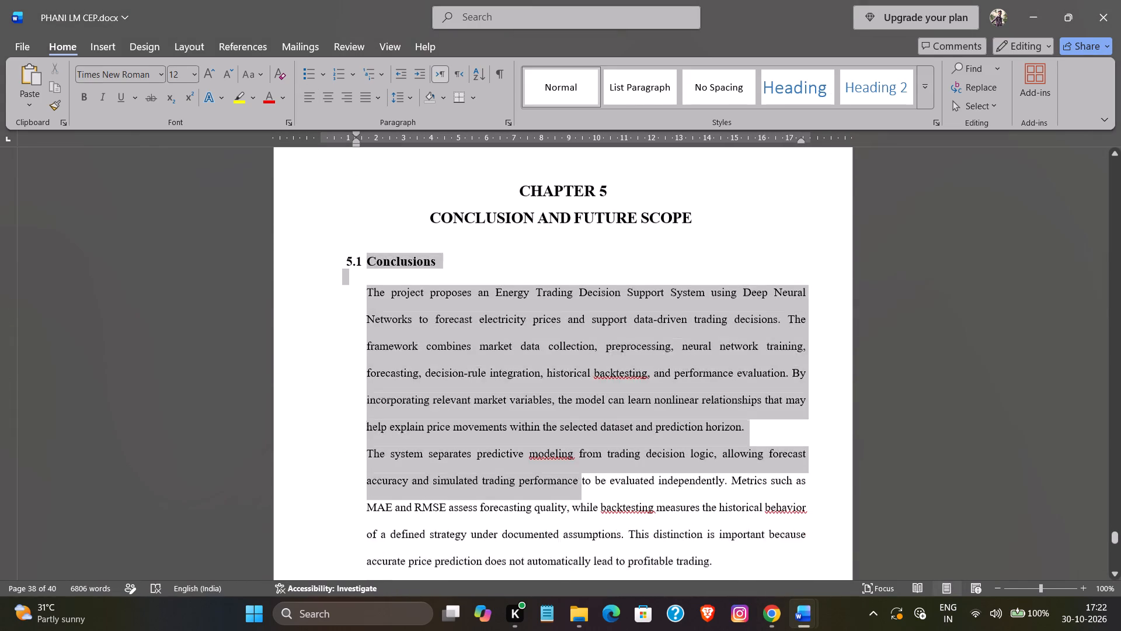
left_click_drag(640, 630, 633, 578)
left_click(497, 323)
scroll(482, 317, "up", 6)
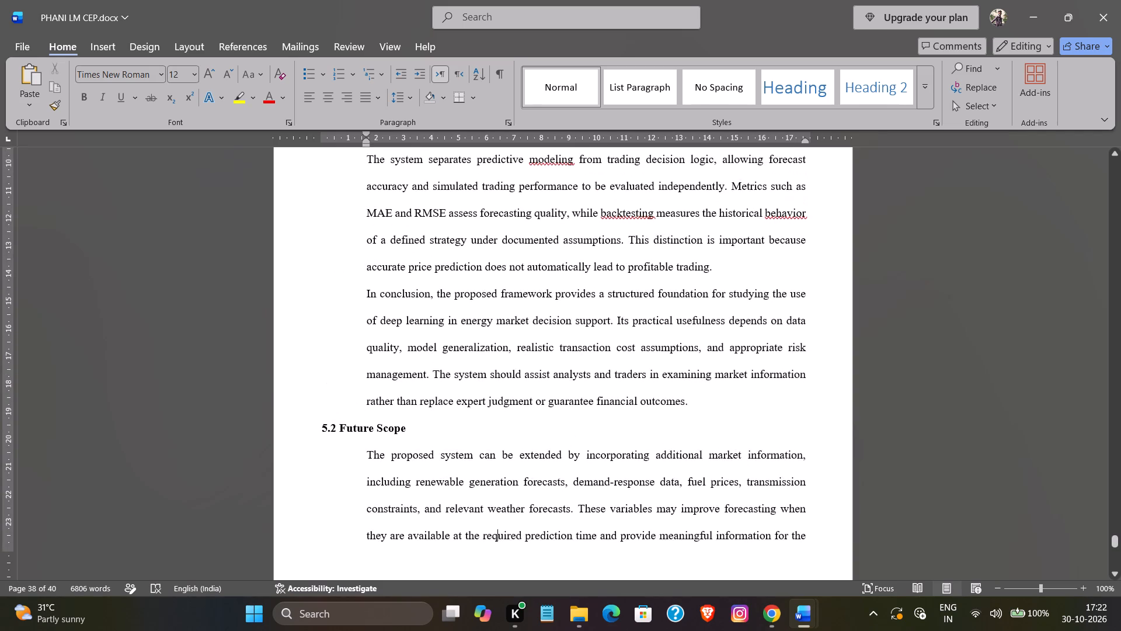
scroll(443, 238, "up", 6)
left_click(365, 210)
key("ctrl+v")
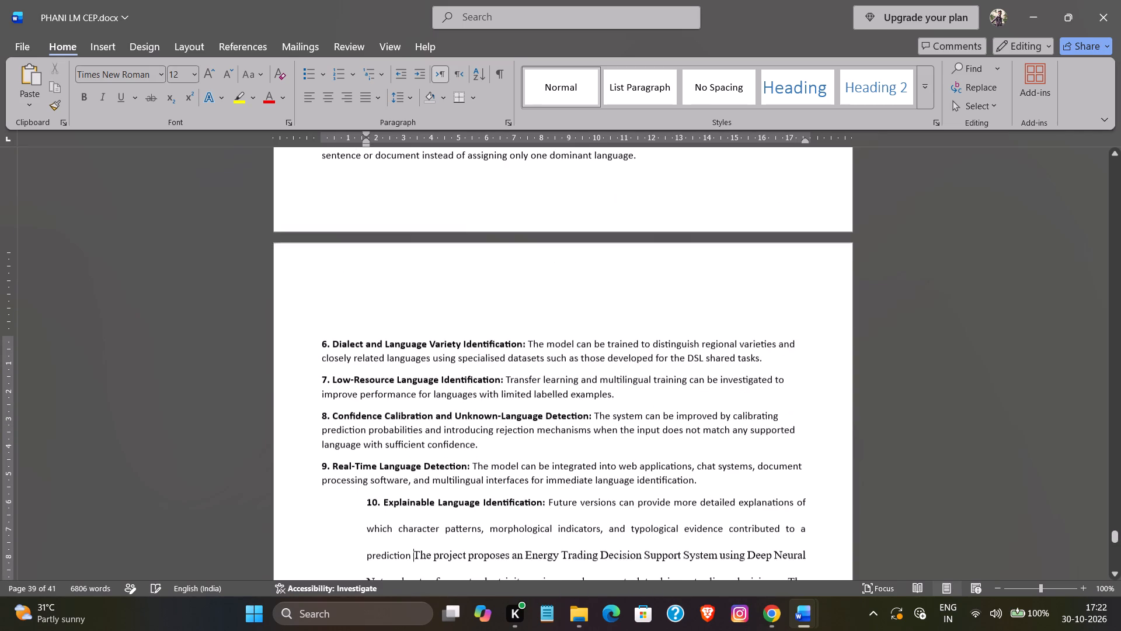
left_click(443, 573)
left_click(495, 532)
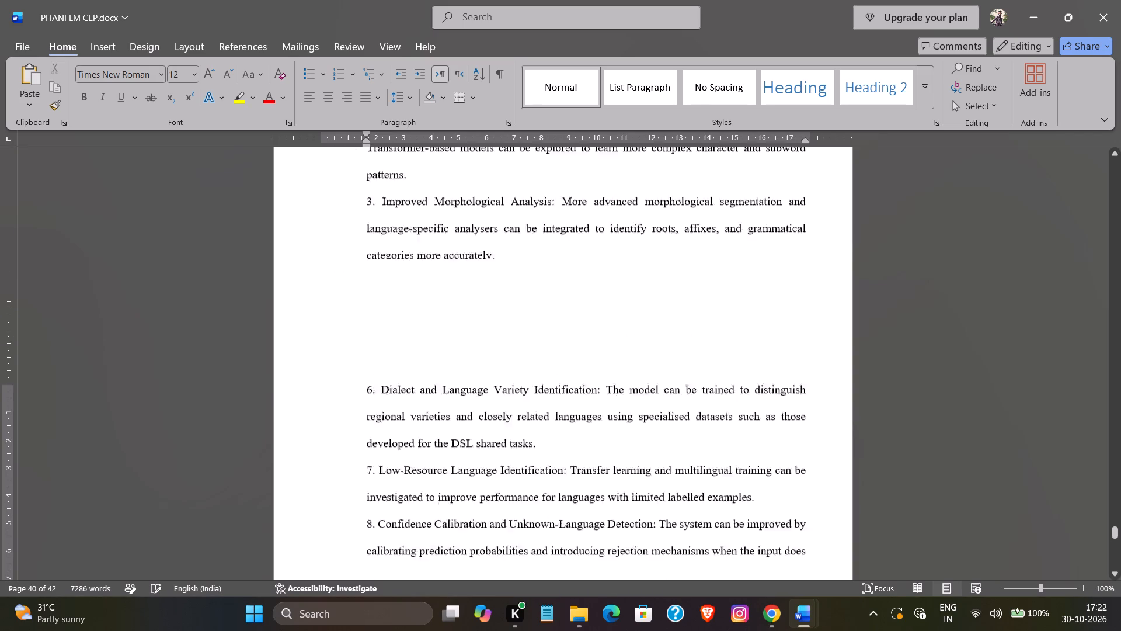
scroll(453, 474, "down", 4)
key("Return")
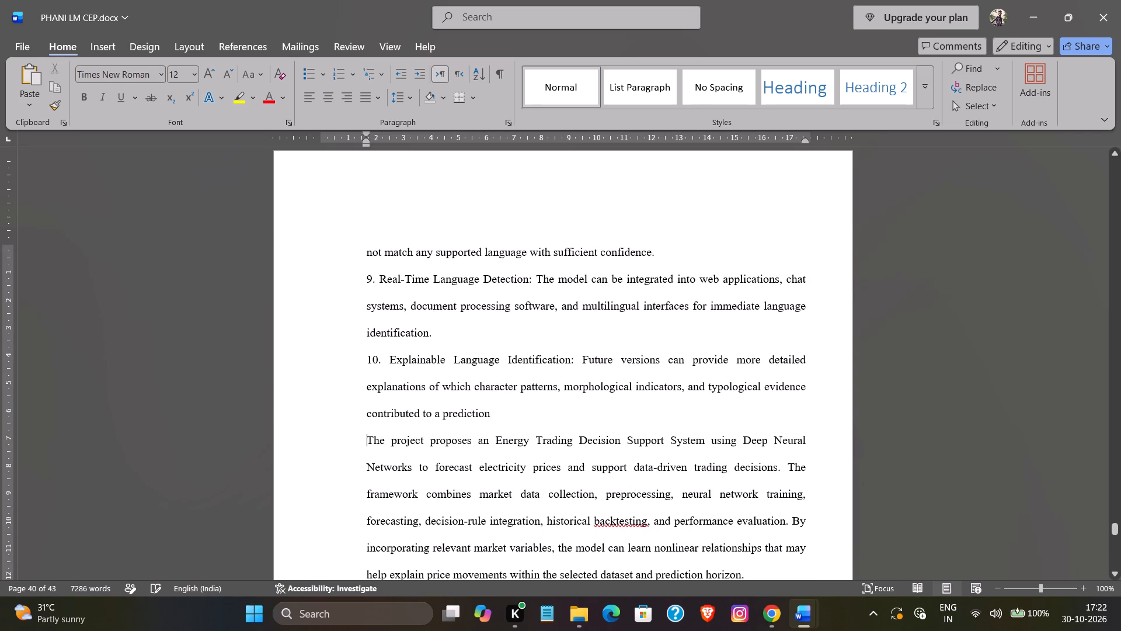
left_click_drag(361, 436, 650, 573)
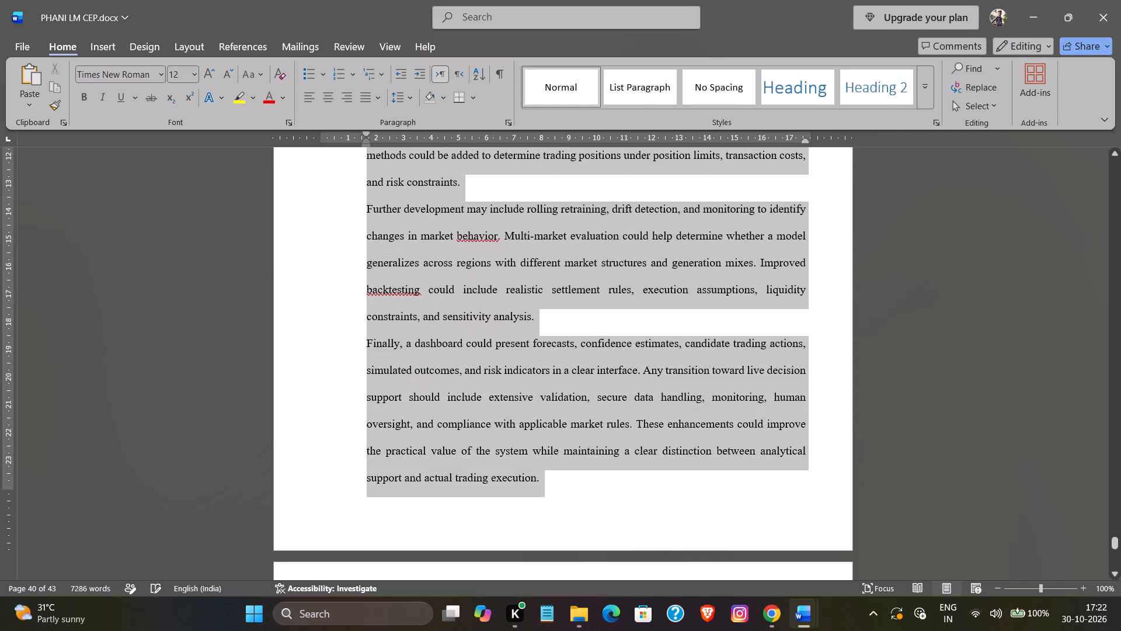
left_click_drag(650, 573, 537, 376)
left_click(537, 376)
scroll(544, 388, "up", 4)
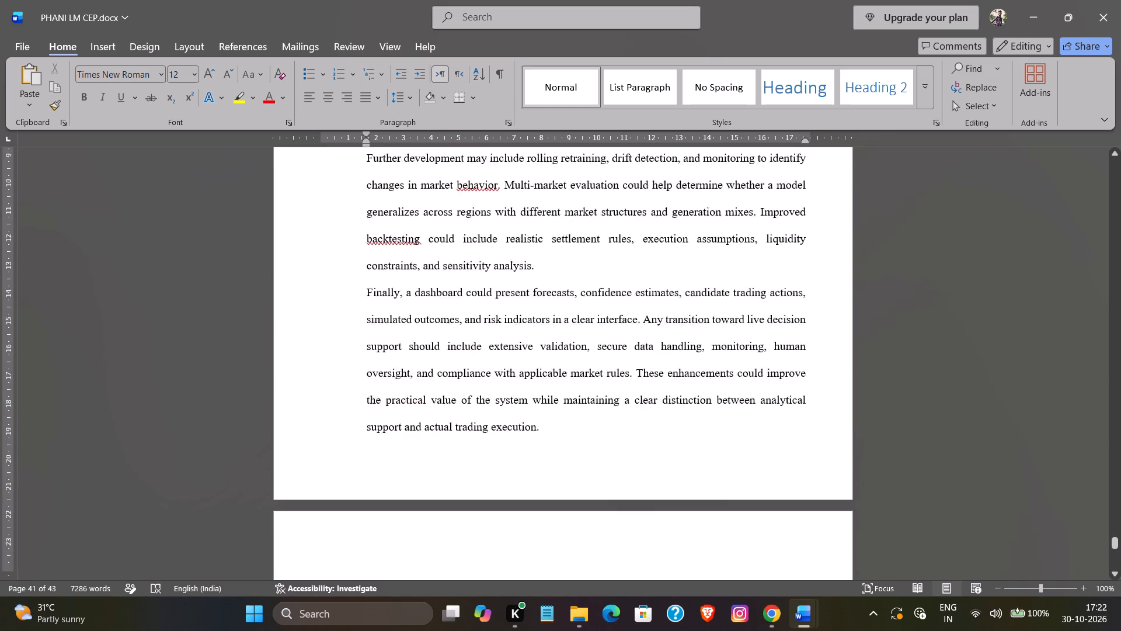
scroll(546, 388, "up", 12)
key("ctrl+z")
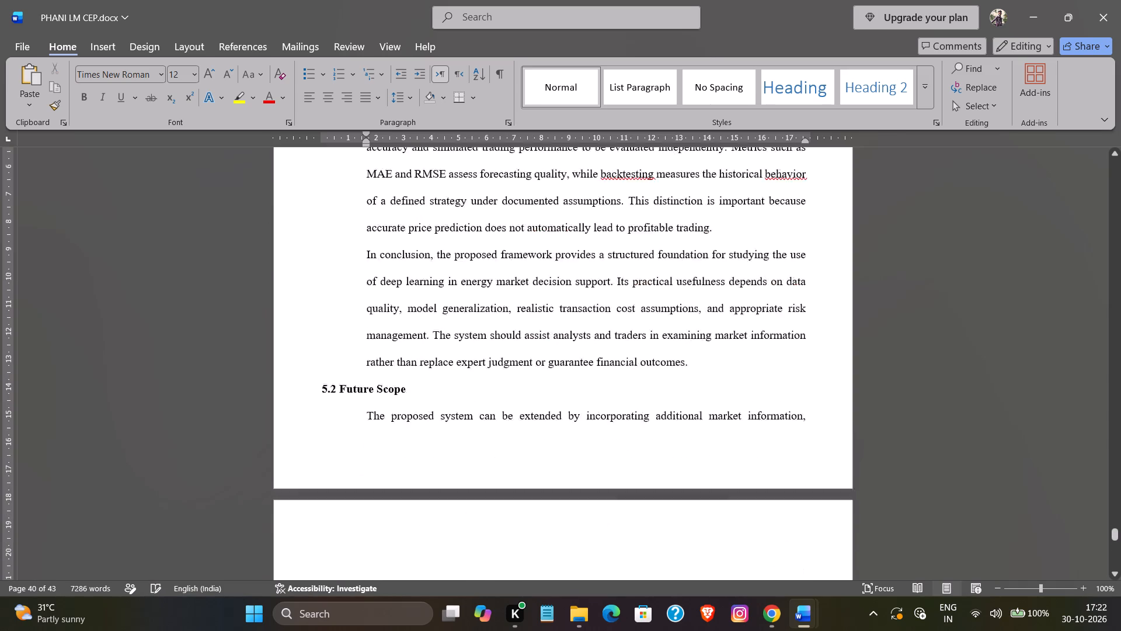
Break the line after "contributed to a prediction" and delete the old energy-trading conclusions and future scope text through "actual trading execution.".
scroll(551, 386, "up", 3)
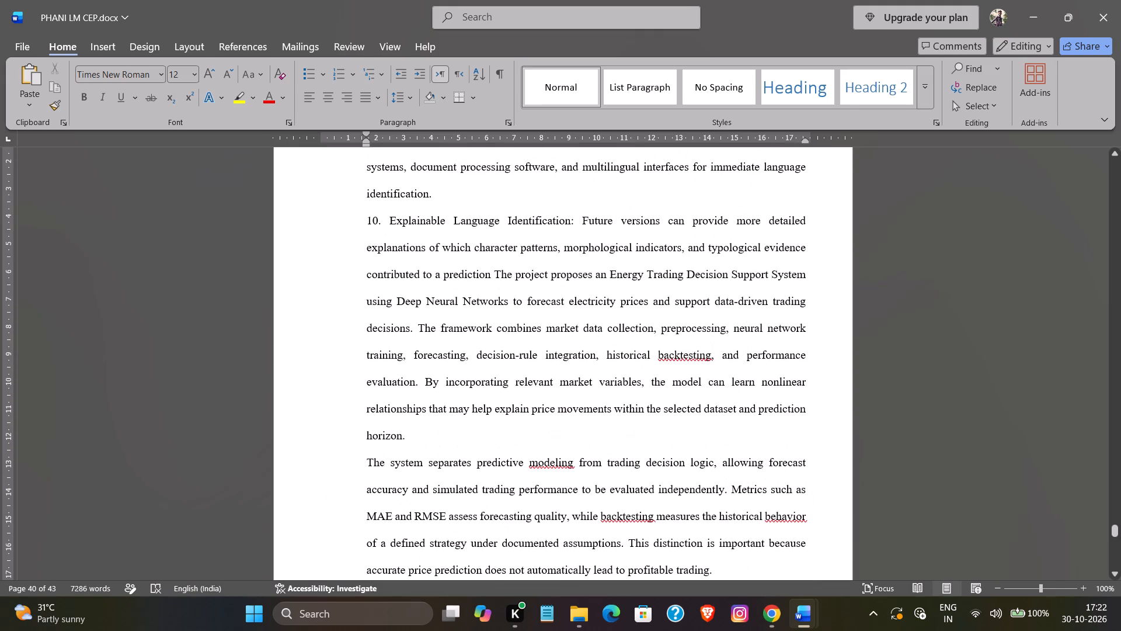
key("Return")
left_click_drag(366, 297, 562, 620)
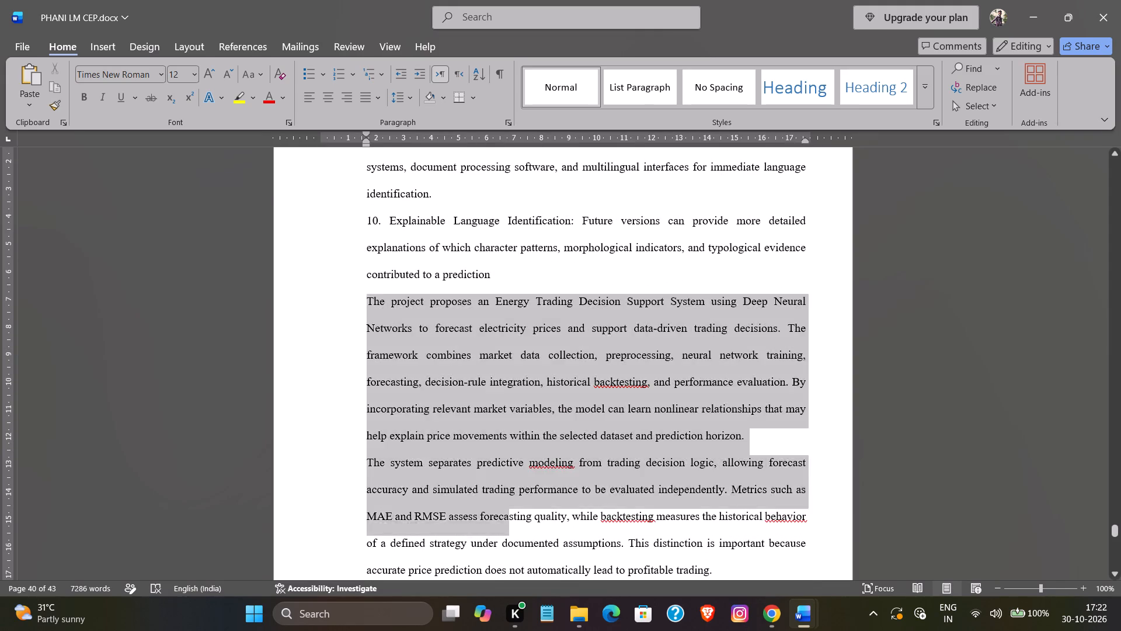
left_click_drag(562, 620, 538, 250)
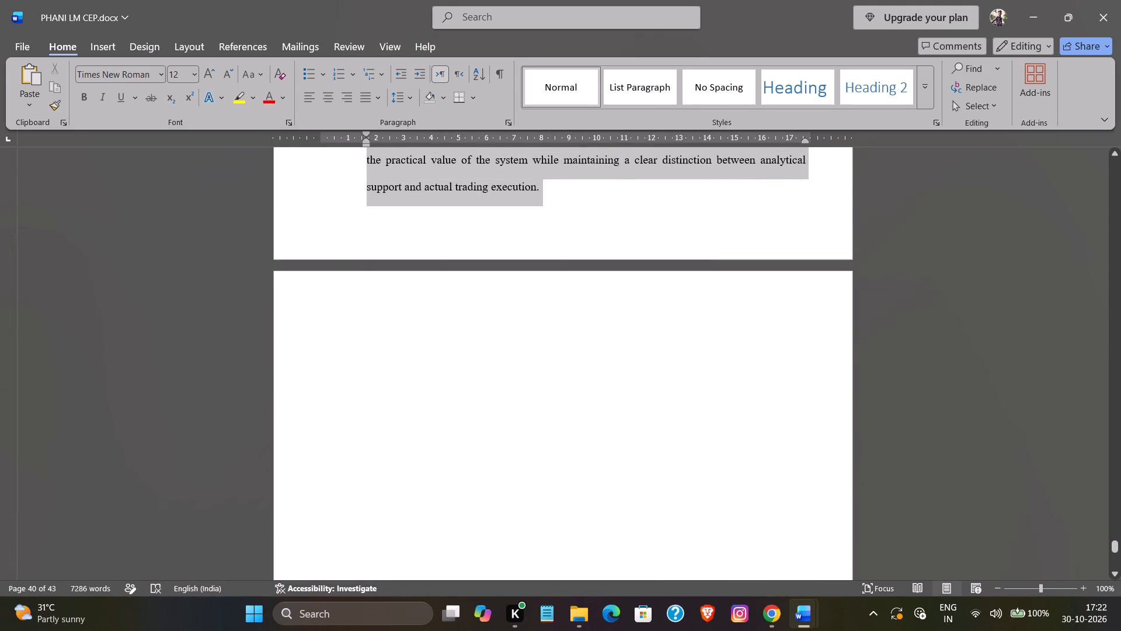
left_click_drag(538, 250, 541, 218)
key("BackSpace")
Delete the duplicate plain "5.1 Conclusions" line below the formatted 5.1 Conclusions heading.
scroll(567, 277, "up", 7)
scroll(489, 294, "up", 5)
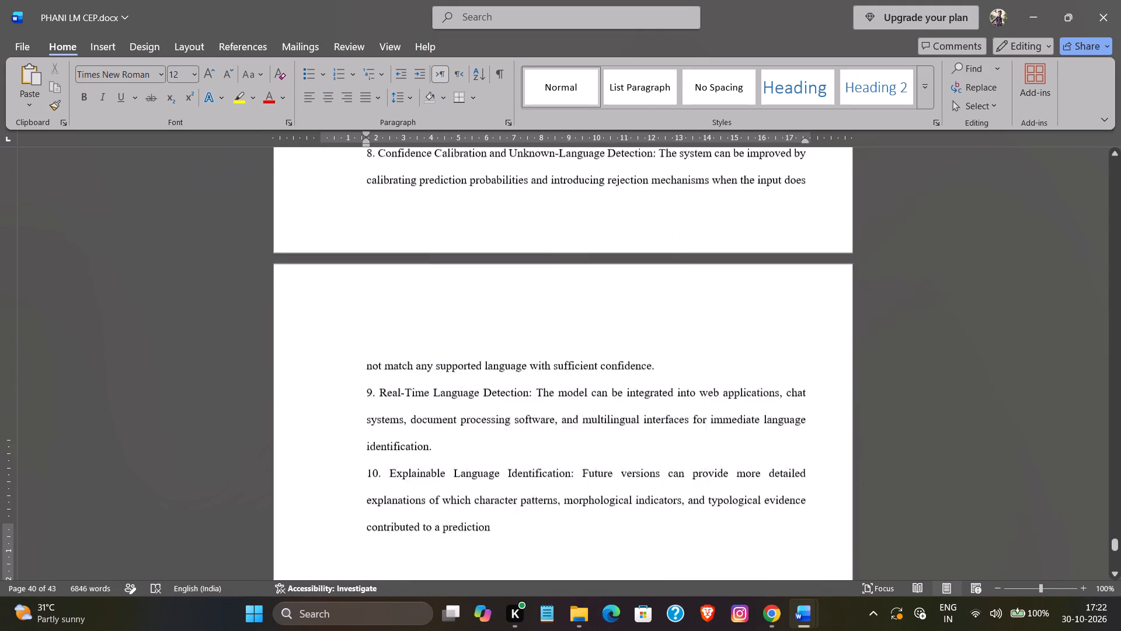
scroll(489, 296, "up", 20)
scroll(489, 296, "up", 17)
scroll(483, 294, "up", 7)
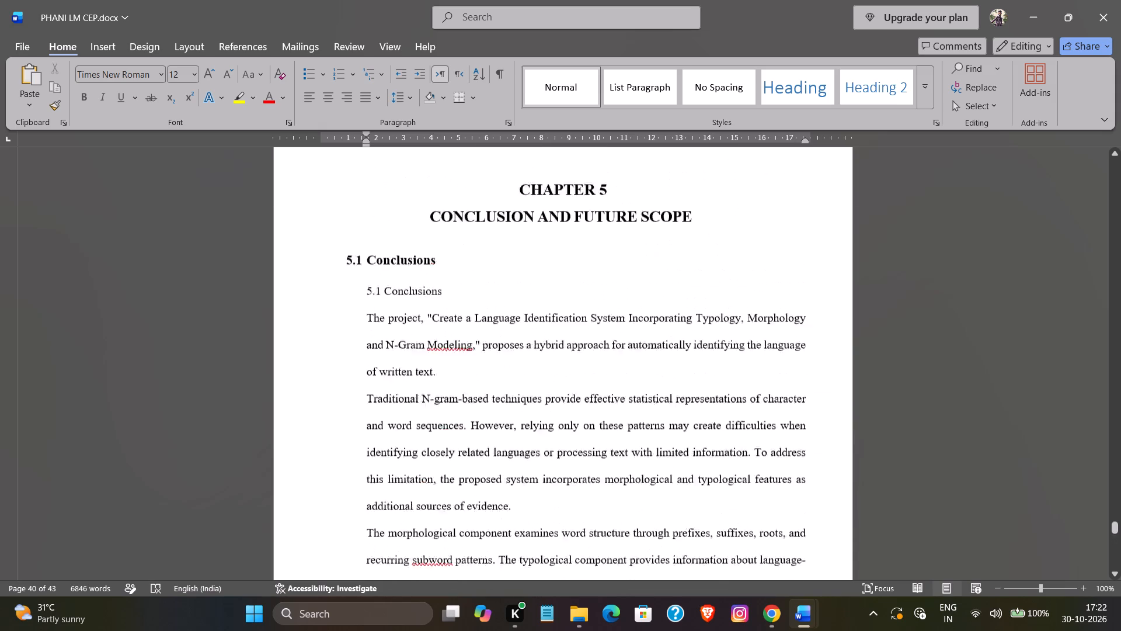
scroll(483, 294, "up", 2)
left_click_drag(452, 449, 367, 442)
key("BackSpace")
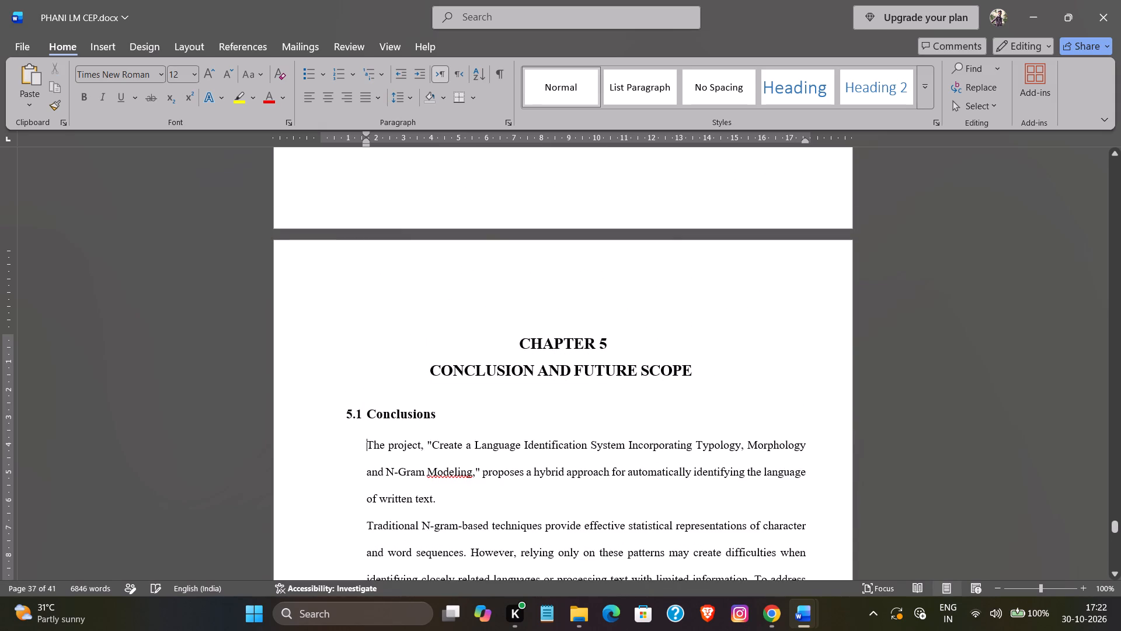
Make the pasted "5.2 Future Scope" line bold and remove its left indent so it aligns with the page margin.
scroll(503, 403, "down", 16)
scroll(485, 375, "down", 10)
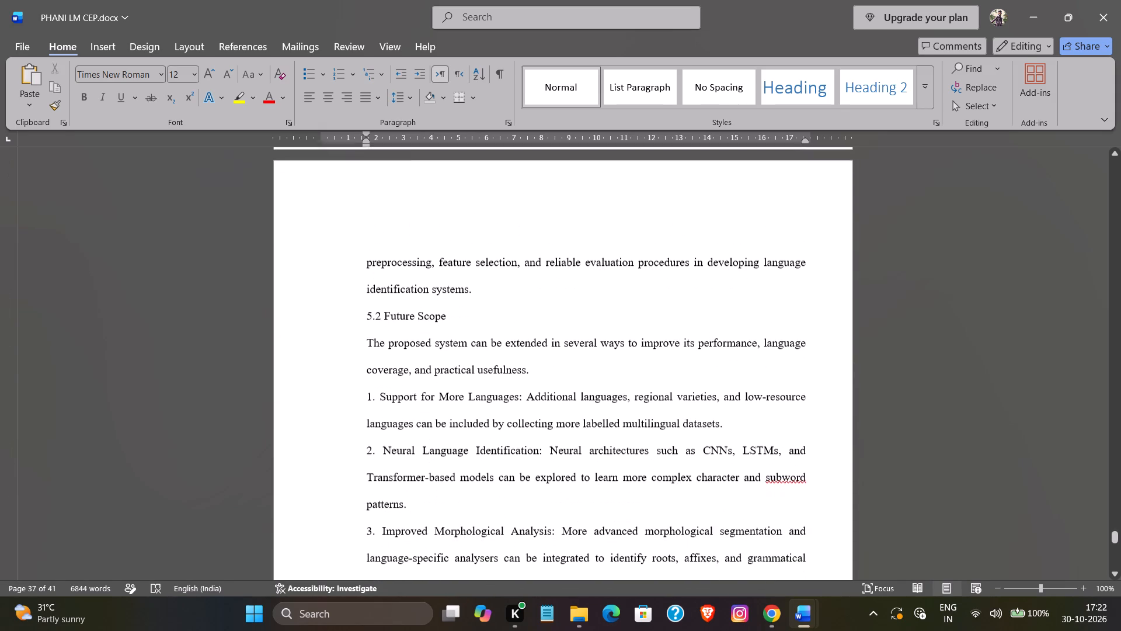
left_click_drag(458, 318, 365, 315)
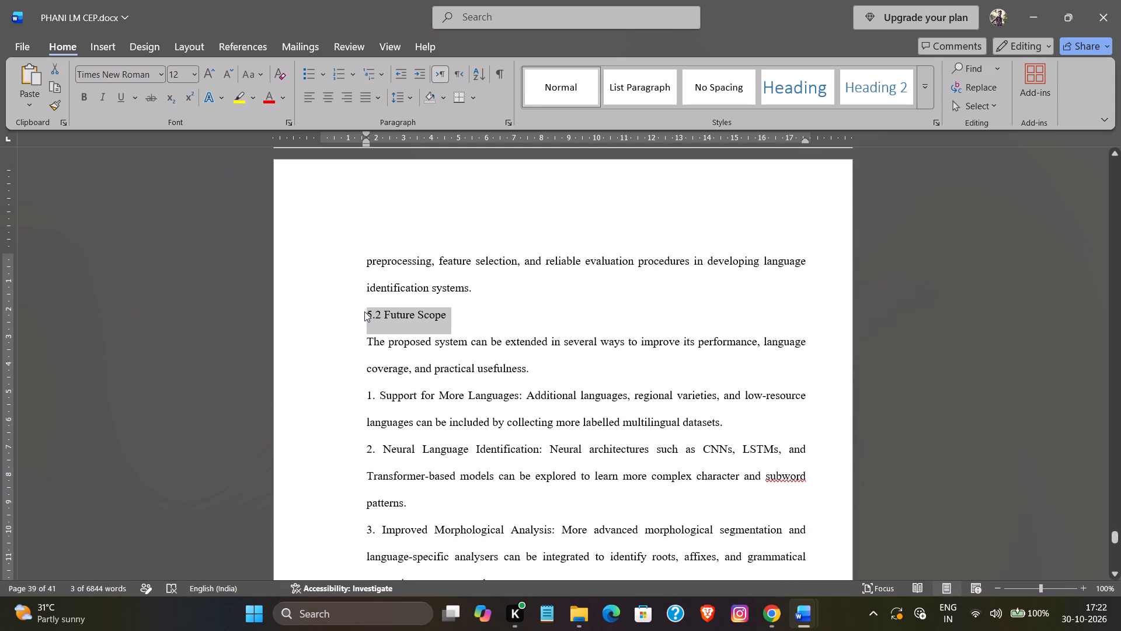
key("ctrl+b")
key("Left")
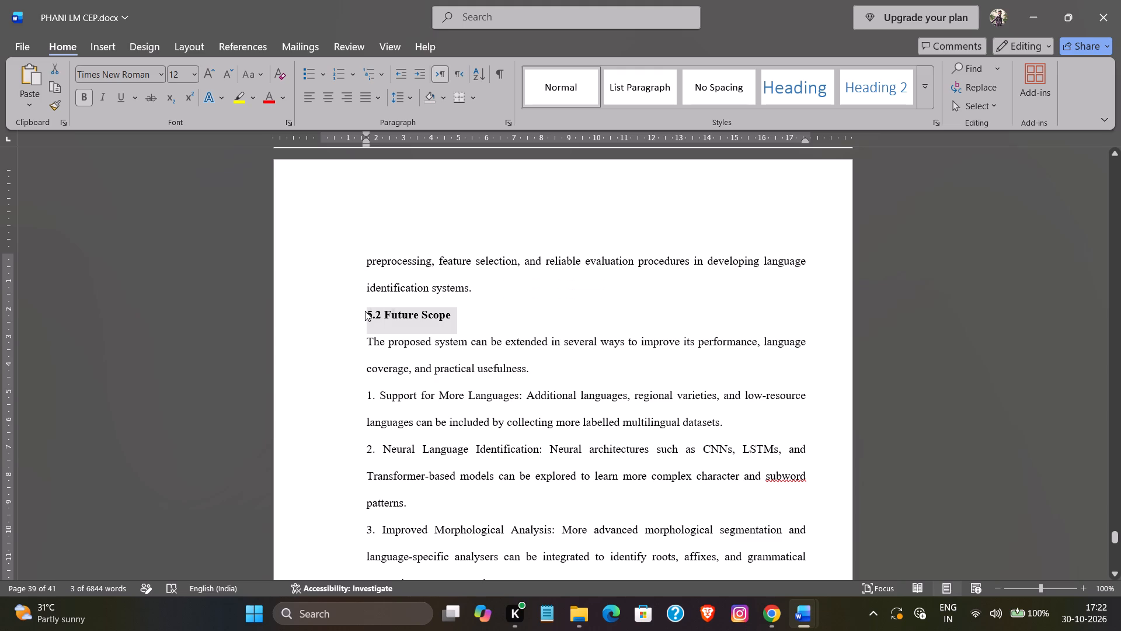
key("BackSpace")
Copy the ten numbered references, from Cavnar and Trenkle through Hornik et al., at the end of Document1.
scroll(479, 341, "down", 19)
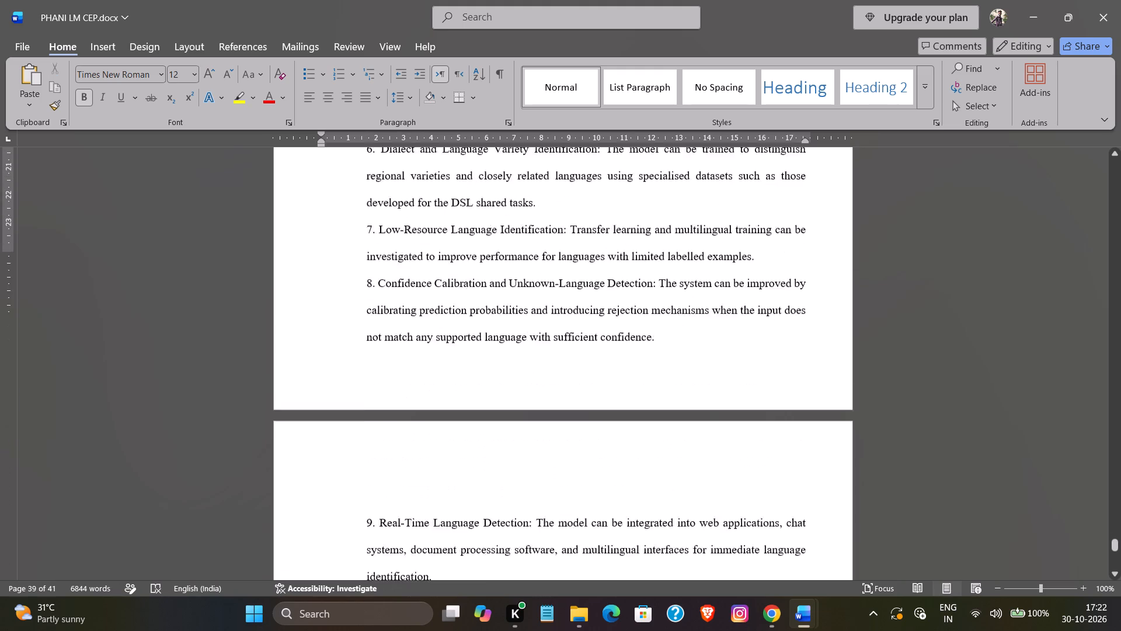
scroll(480, 324, "down", 16)
scroll(461, 391, "down", 12)
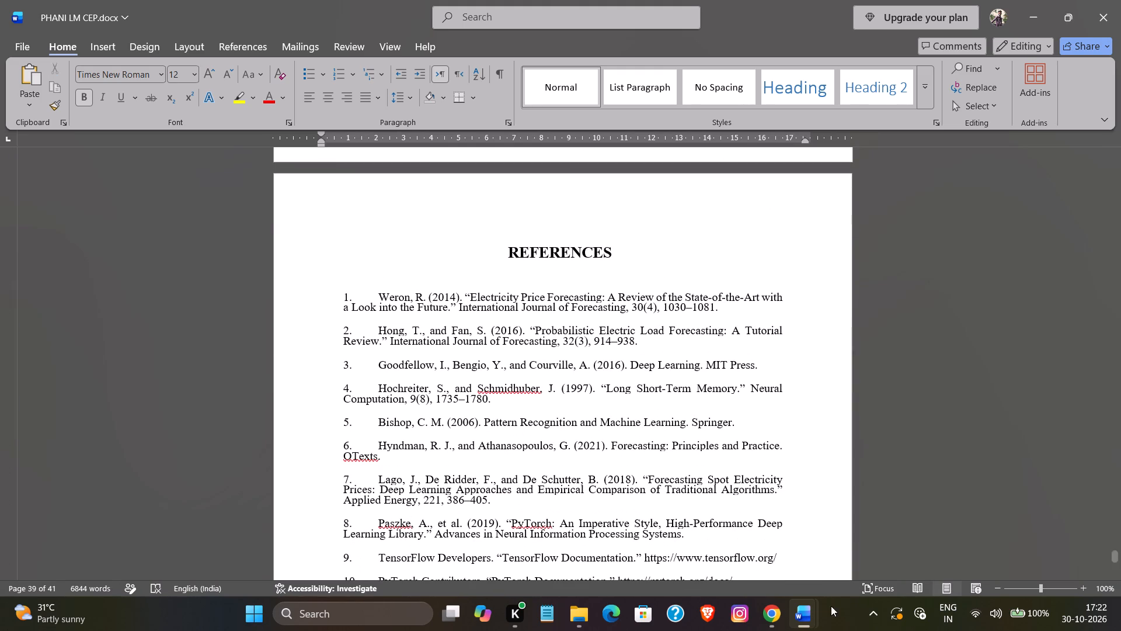
left_click(802, 608)
left_click(753, 560)
scroll(495, 431, "down", 3)
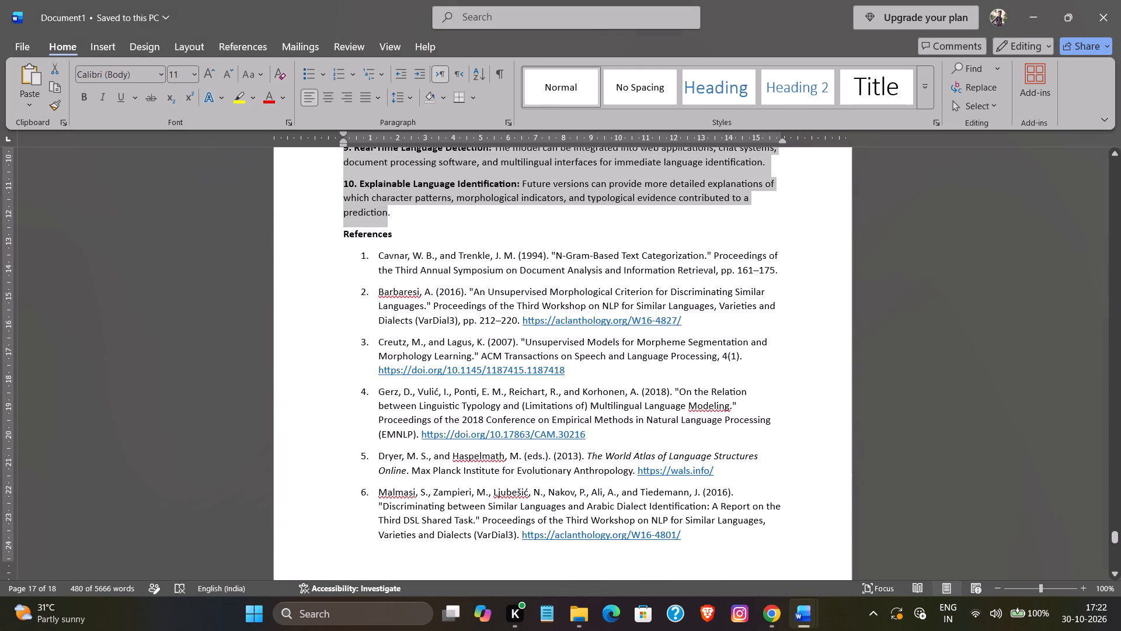
left_click_drag(356, 255, 697, 210)
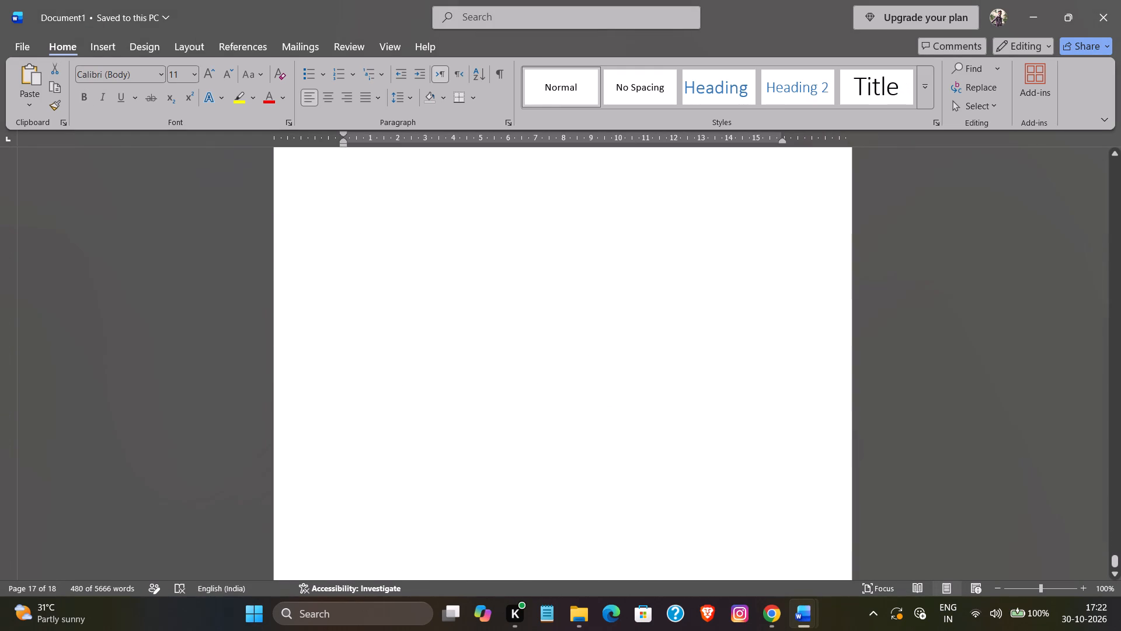
left_click_drag(697, 210, 630, 297)
scroll(704, 206, "up", 3)
scroll(696, 265, "up", 4)
key("ctrl+c")
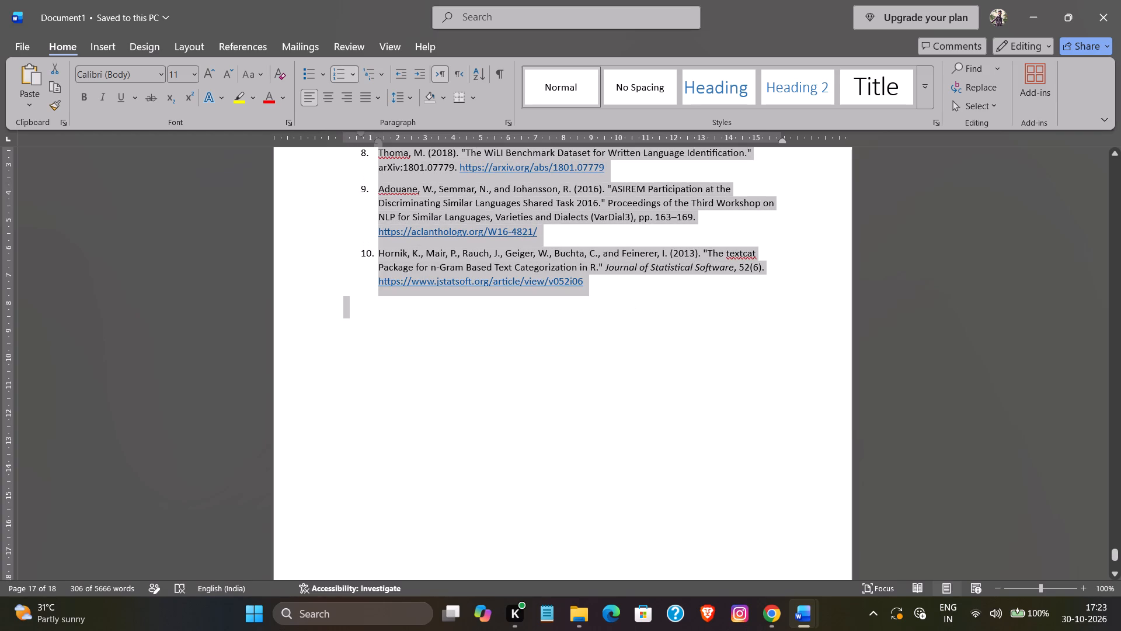
In PHANI LM CEP, replace the old entries under the REFERENCES heading with the copied references as text only.
left_click(807, 608)
left_click(871, 546)
left_click_drag(333, 289, 336, 289)
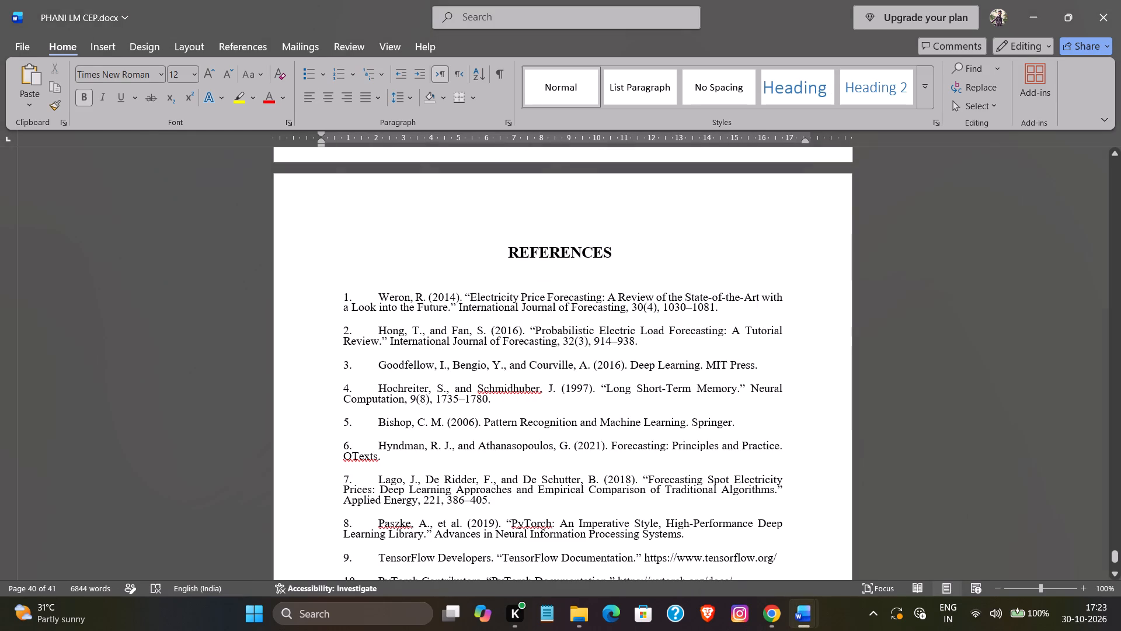
left_click_drag(336, 289, 716, 630)
key("ctrl+v")
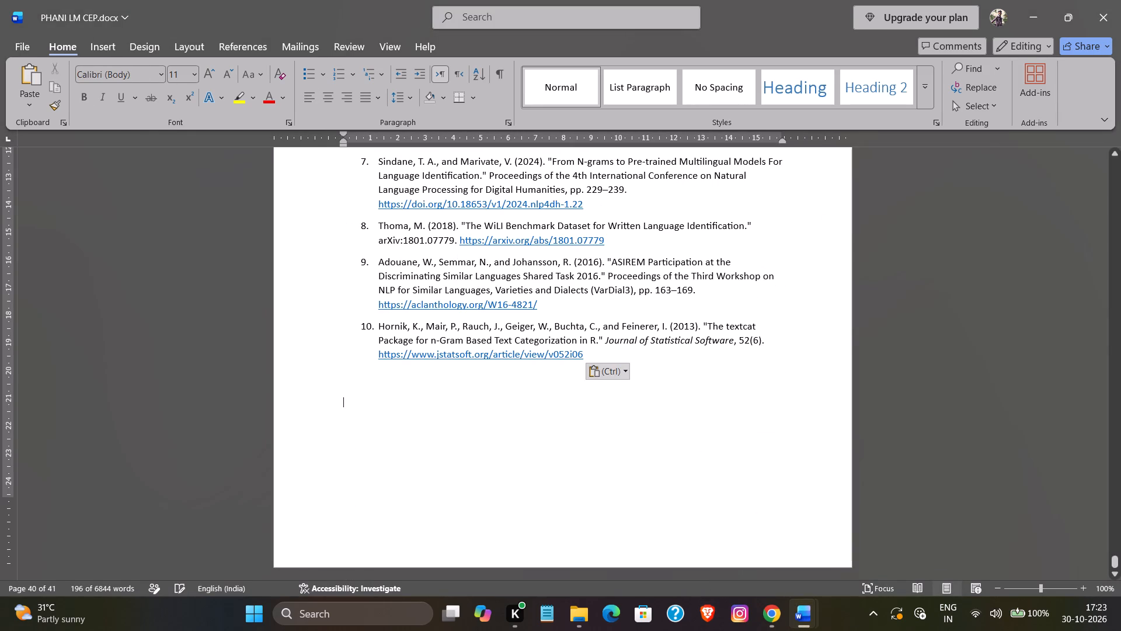
left_click(607, 369)
left_click(663, 412)
scroll(503, 401, "up", 8)
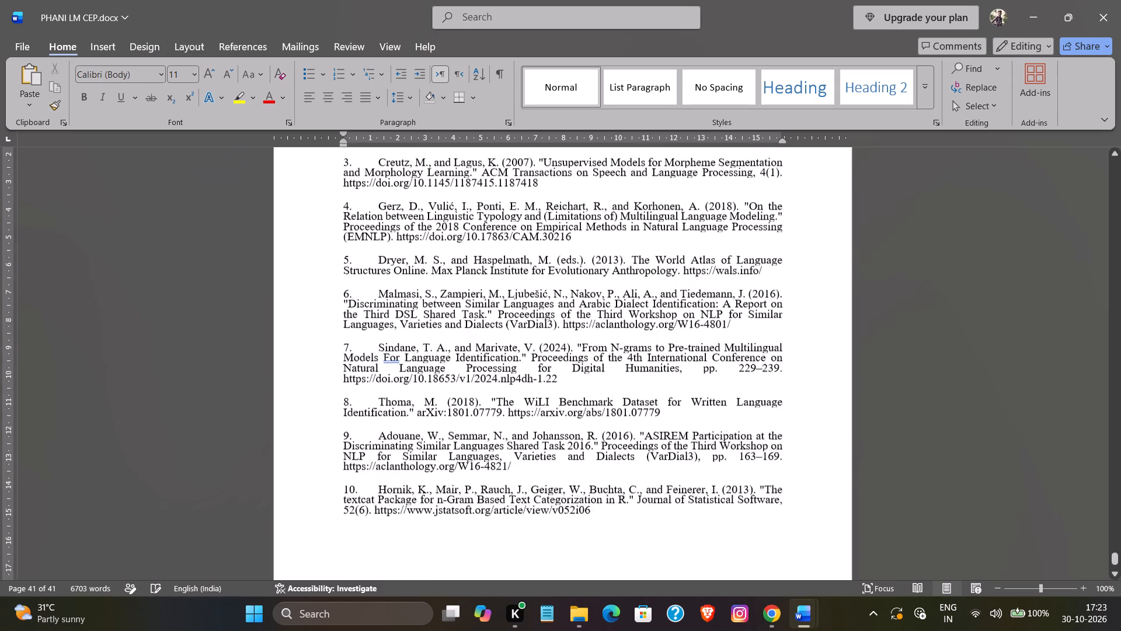
scroll(503, 401, "up", 10)
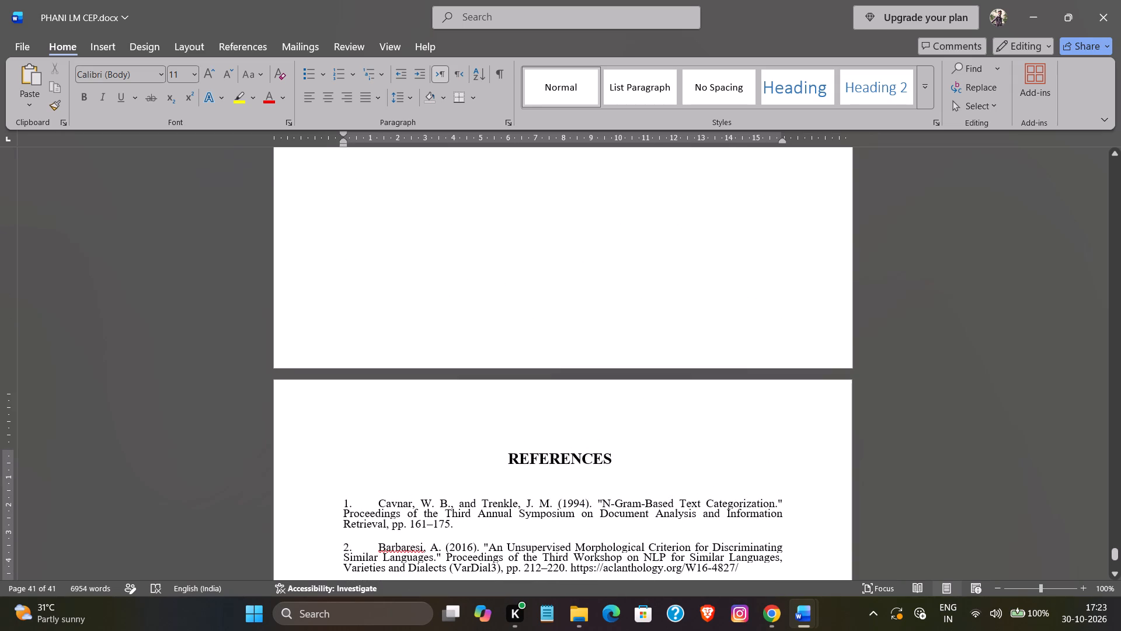
Save the PHANI LM CEP document.
key("ctrl+s")
Review the PHANI LM CEP report from the self-assessment form through the front matter and contents to the start of Chapter 1.
left_click_drag(1113, 550, 1114, 148)
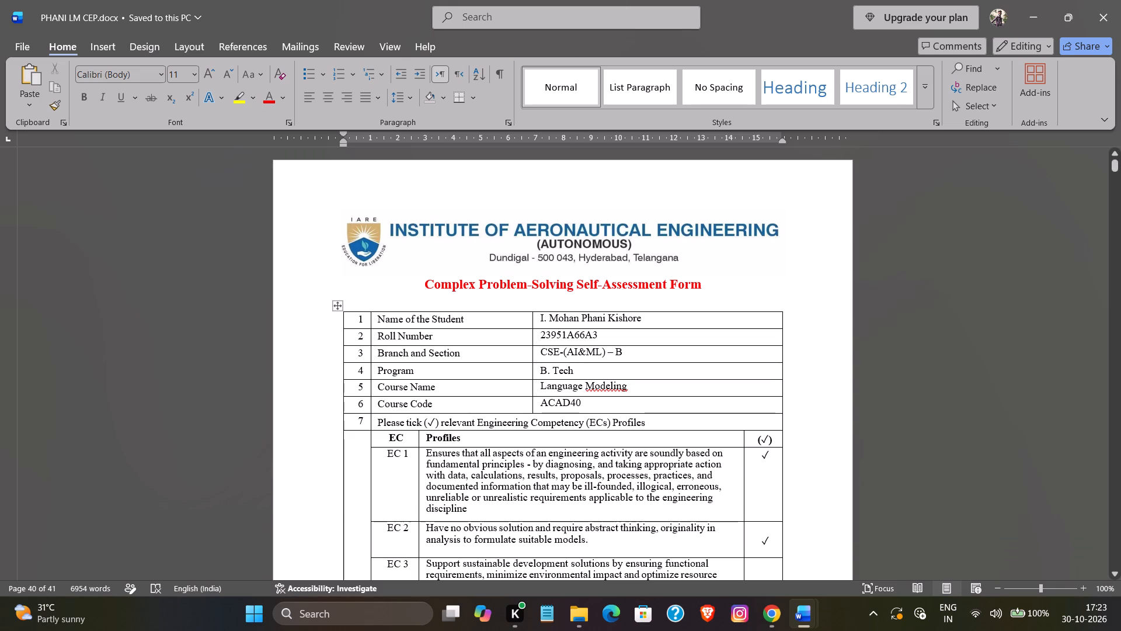
scroll(642, 330, "down", 5)
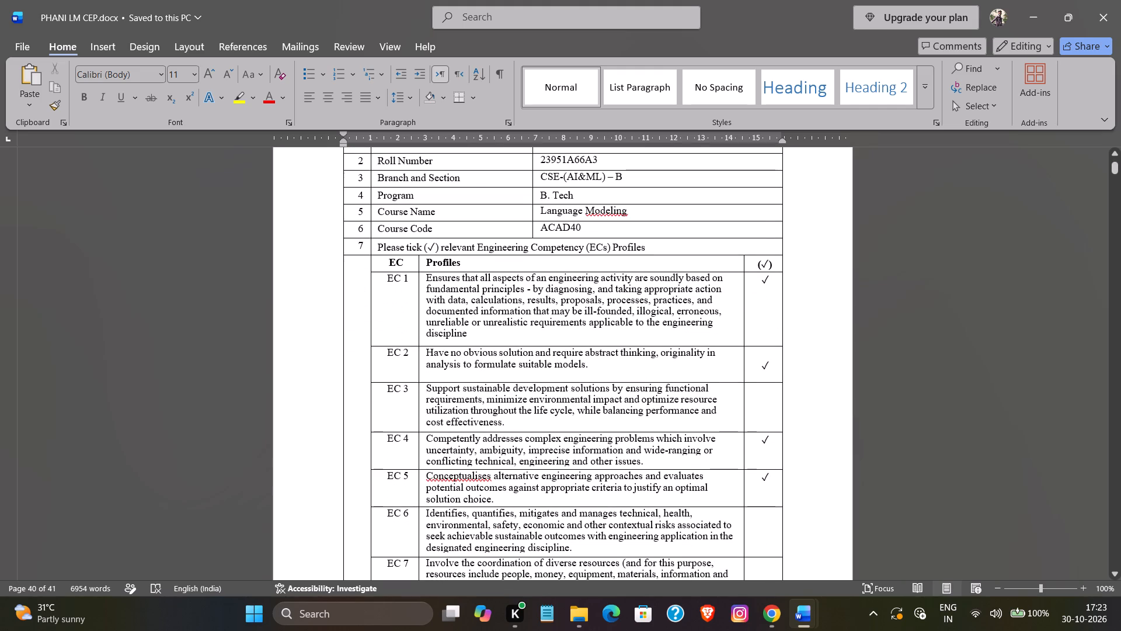
scroll(646, 327, "down", 1, "ctrl")
scroll(646, 327, "up", 5)
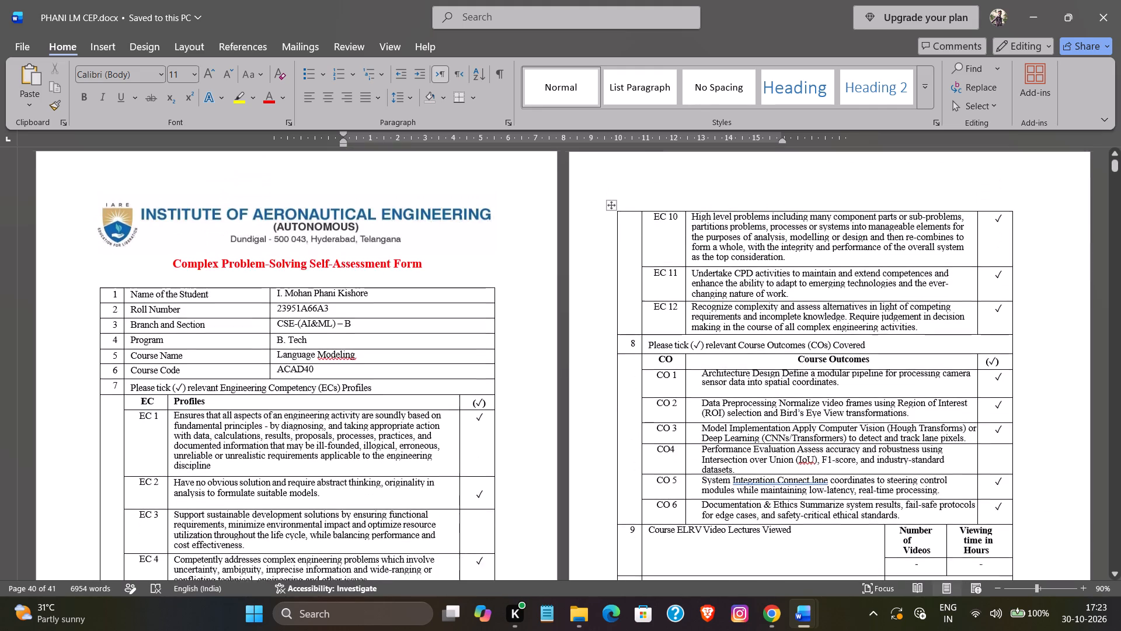
scroll(645, 327, "down", 11)
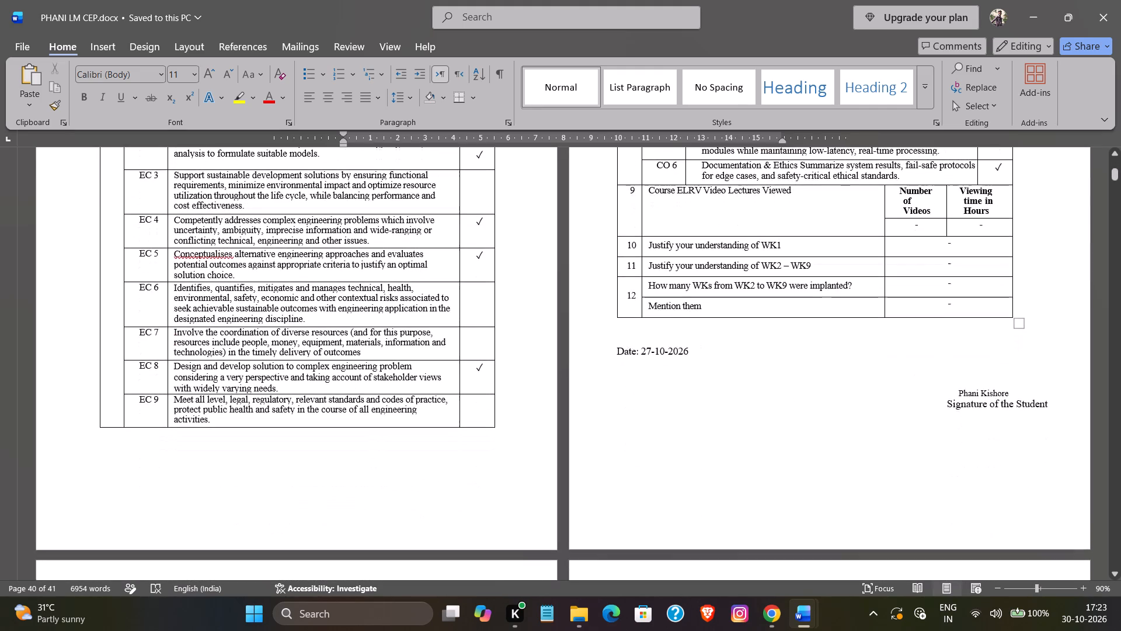
scroll(646, 323, "up", 6)
scroll(646, 323, "down", 18)
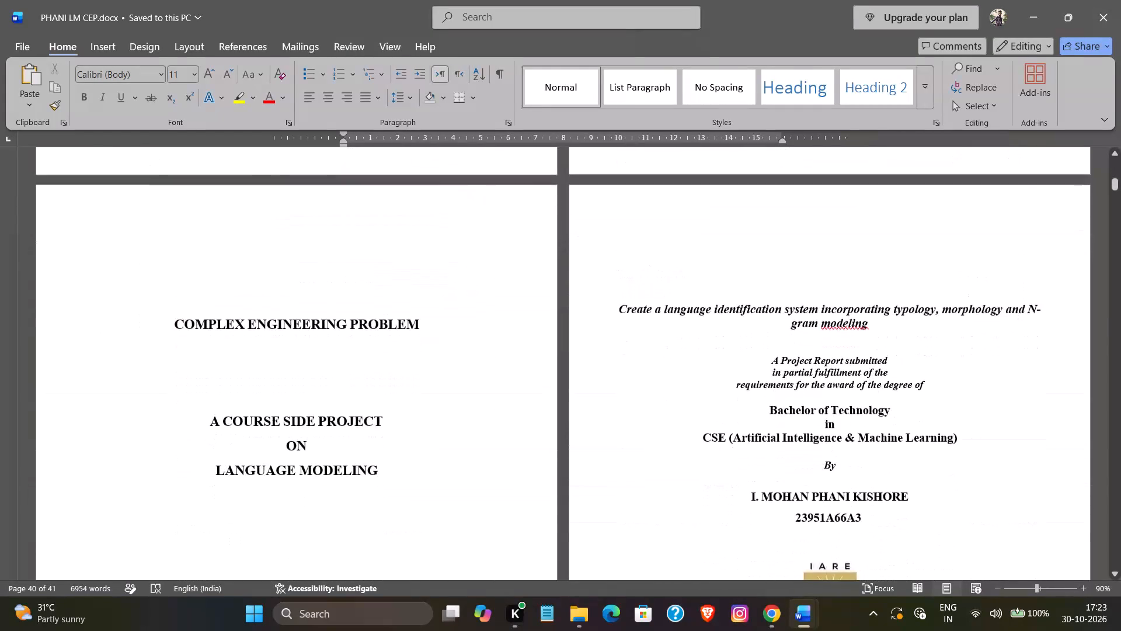
scroll(646, 312, "down", 13)
scroll(646, 312, "up", 12)
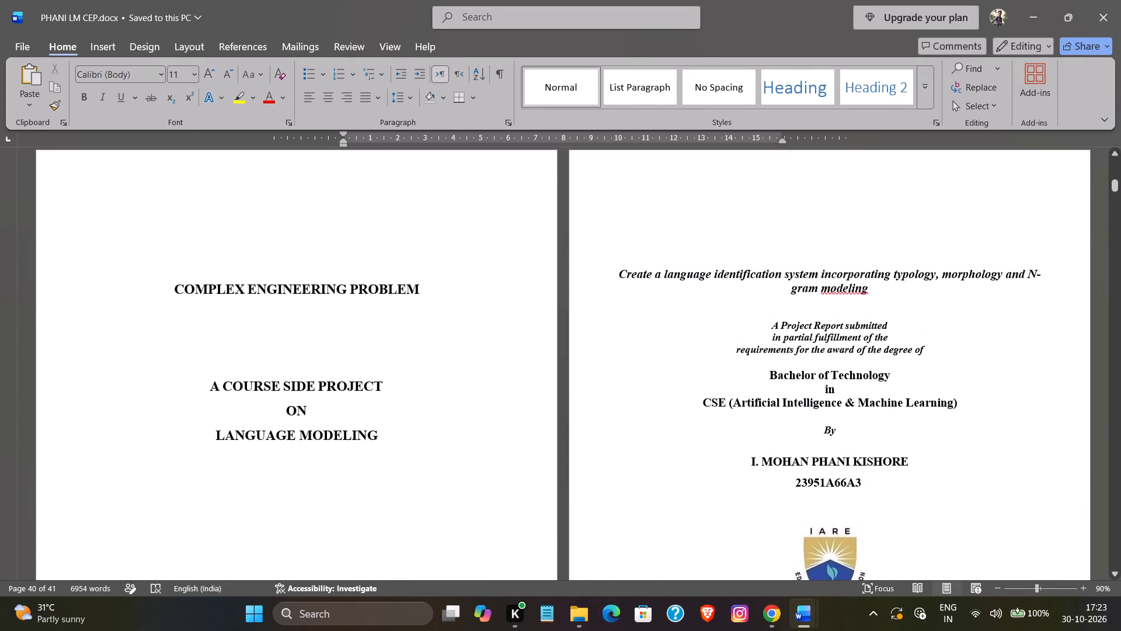
scroll(646, 312, "down", 11)
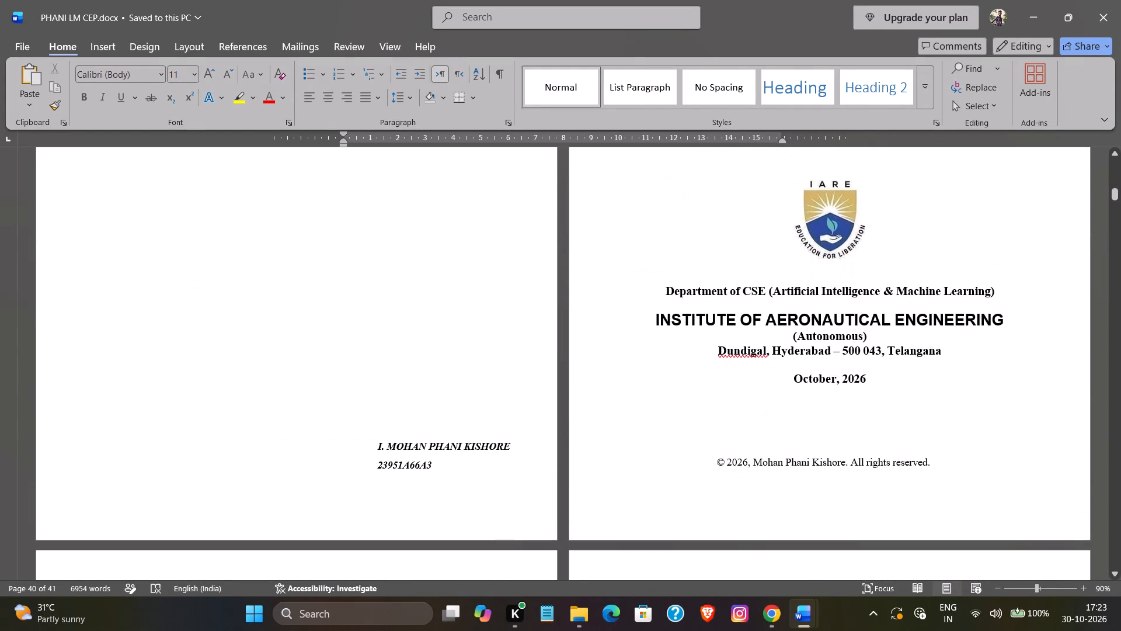
scroll(646, 312, "down", 15)
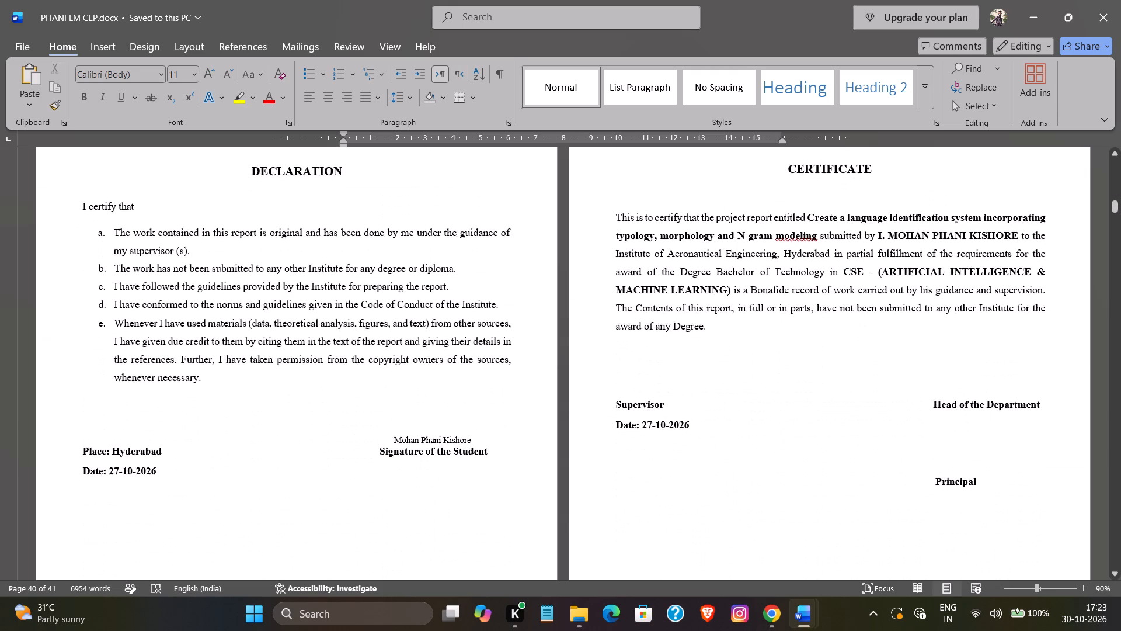
scroll(646, 312, "up", 1)
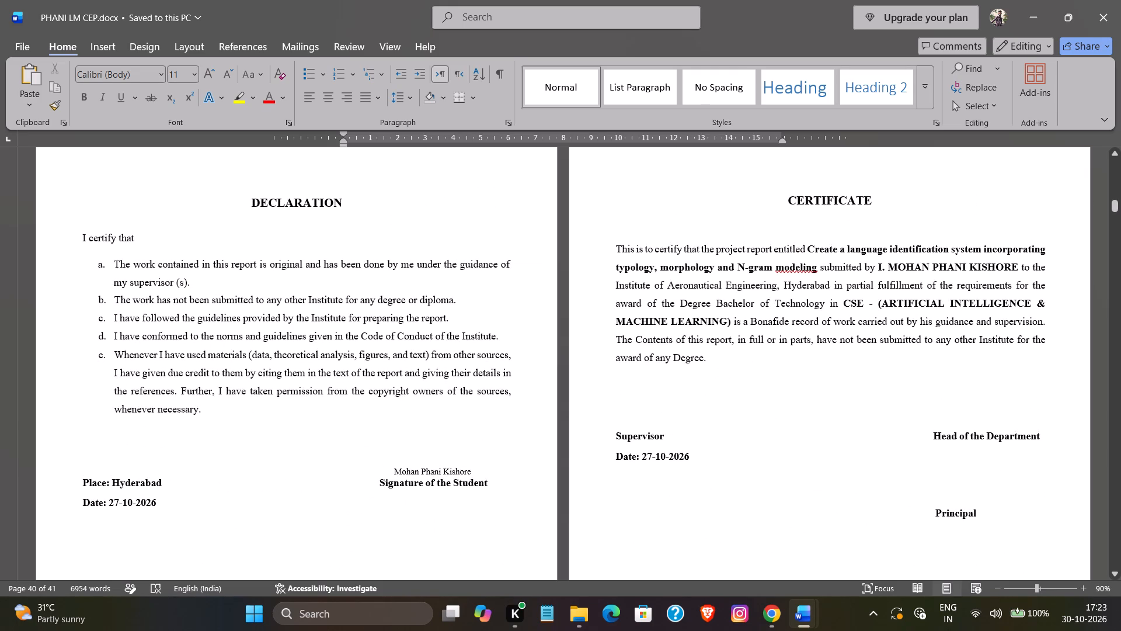
scroll(646, 312, "down", 19)
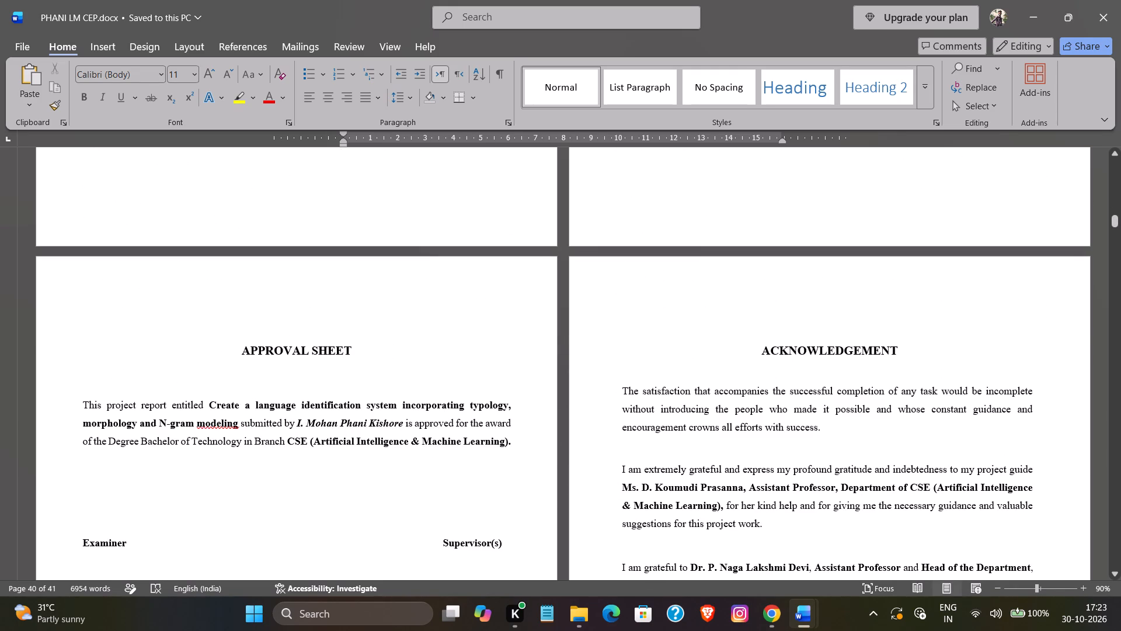
scroll(646, 312, "down", 17)
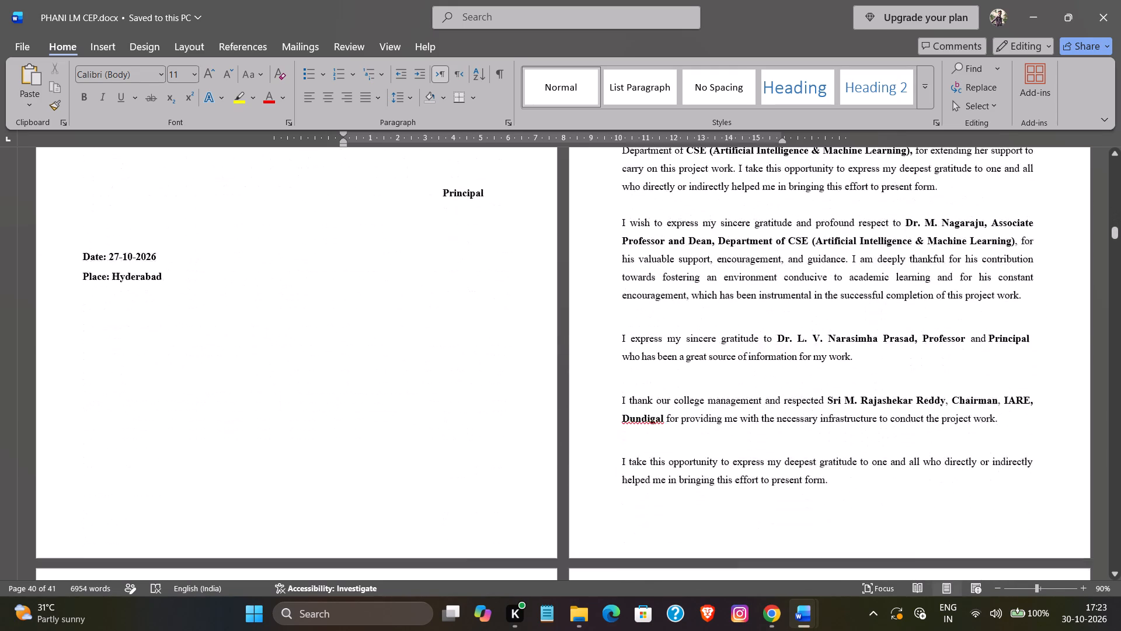
scroll(646, 312, "down", 19)
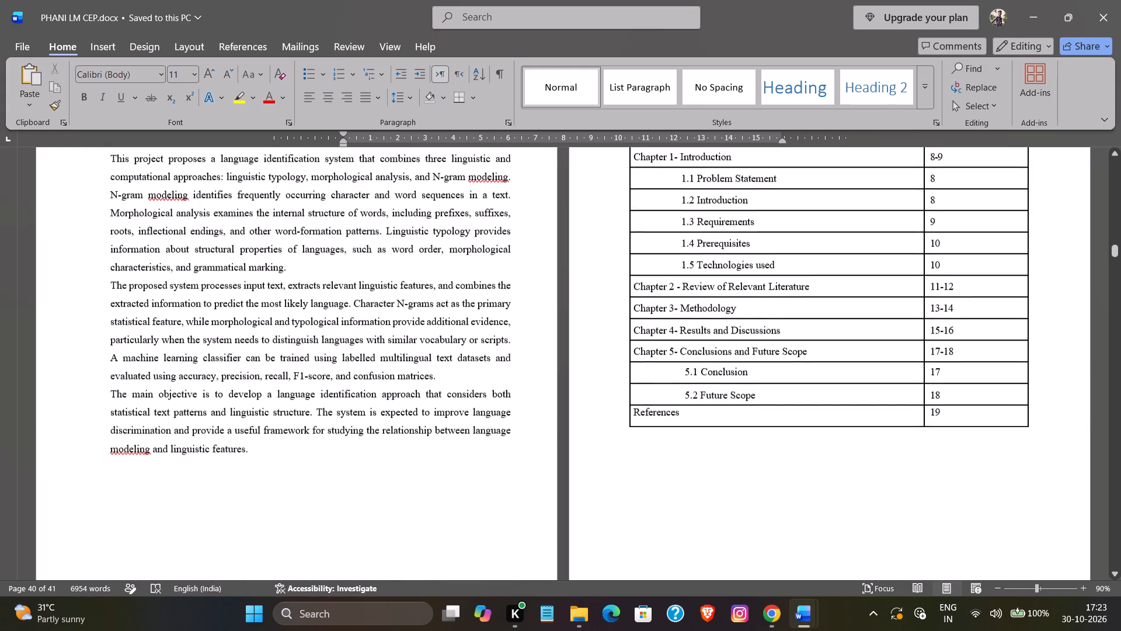
scroll(646, 312, "down", 16)
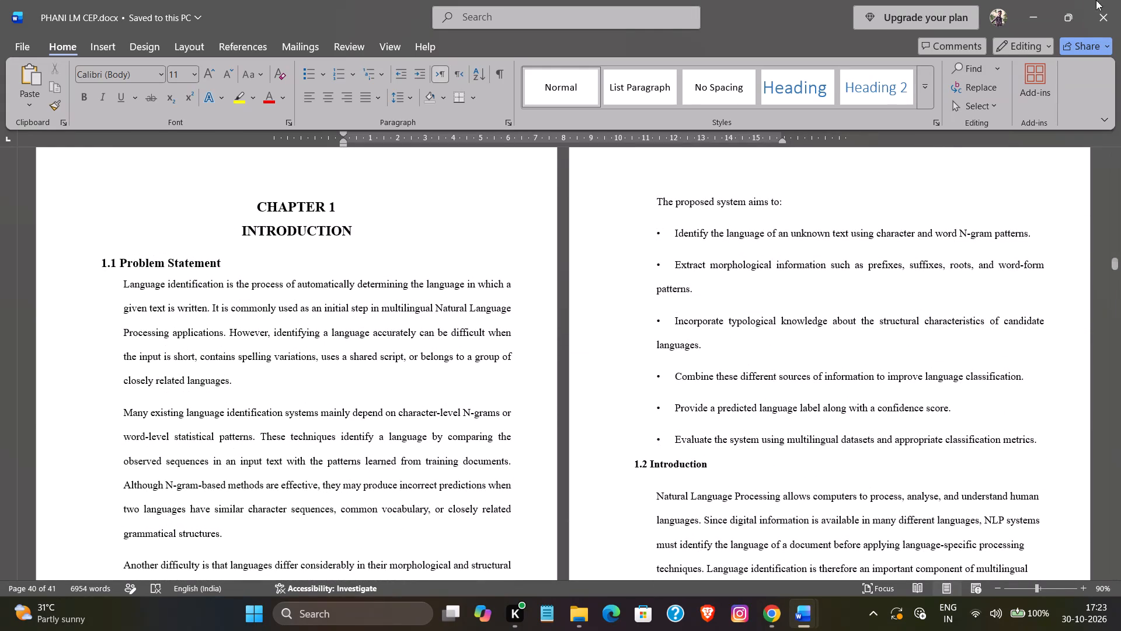
Close the PHANI LM CEP document and close Document1 without saving its changes.
left_click(1120, 0)
left_click(1120, 0)
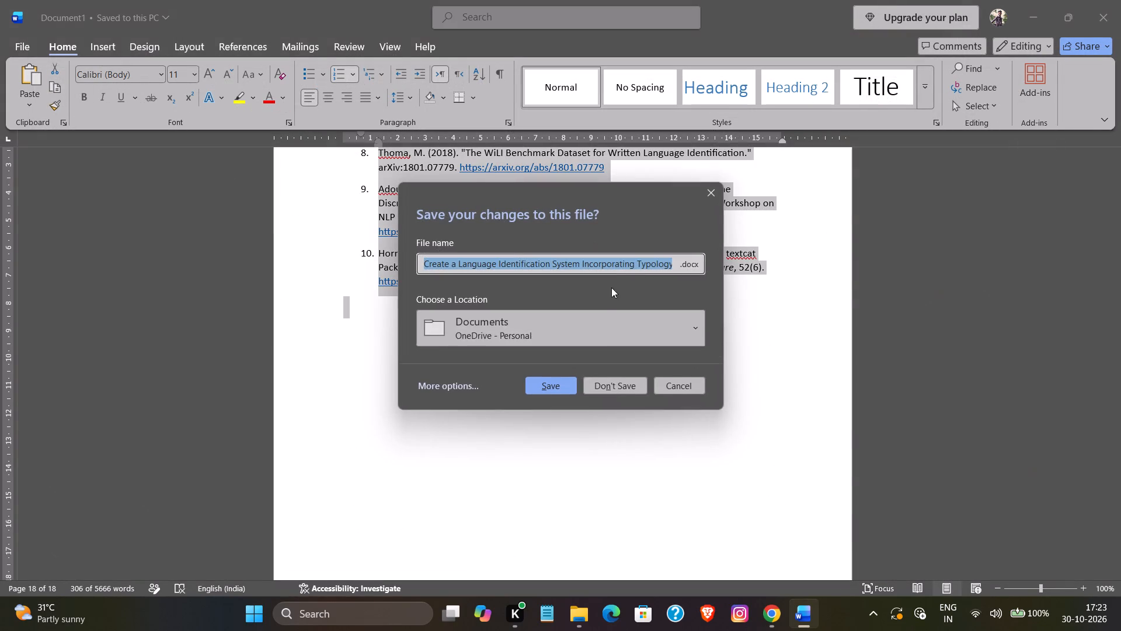
left_click(614, 382)
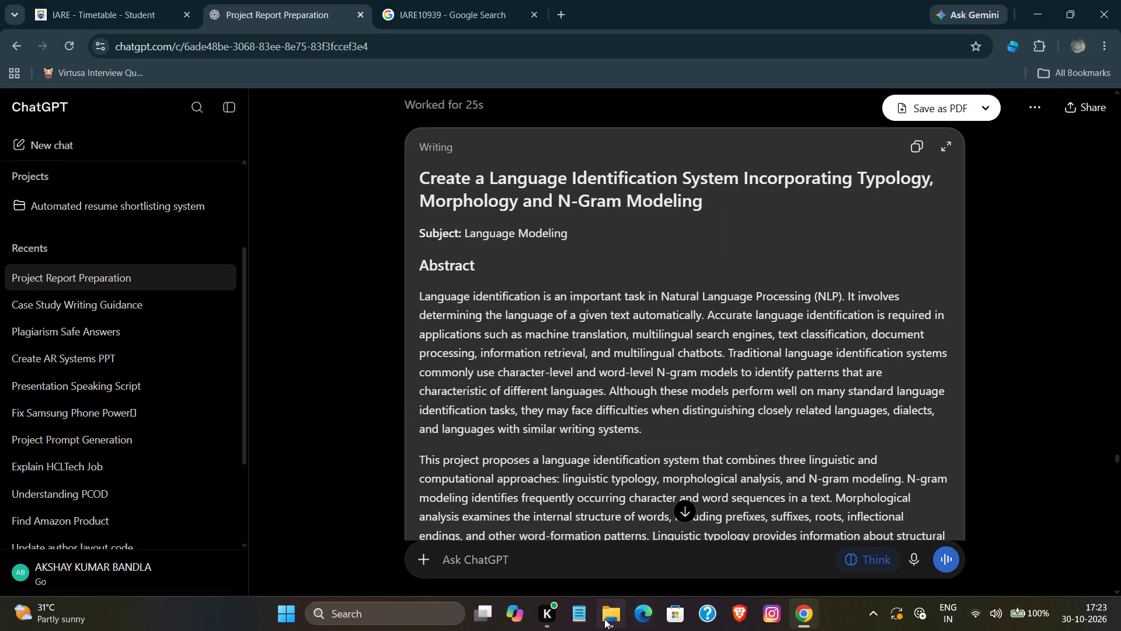
Switch to File Explorer and open PHANI LM CEP.docx and PHANI DL CEP.docx from the PHANI folder.
left_click(604, 619)
left_click(186, 348)
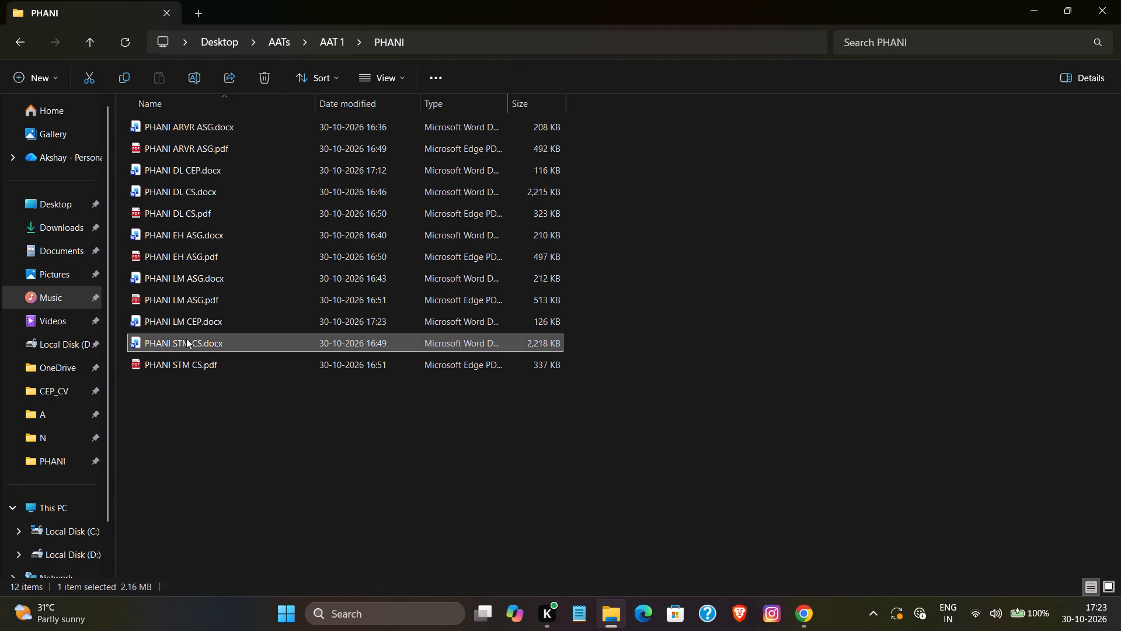
left_click(193, 321)
left_click(190, 336)
double_click(194, 321)
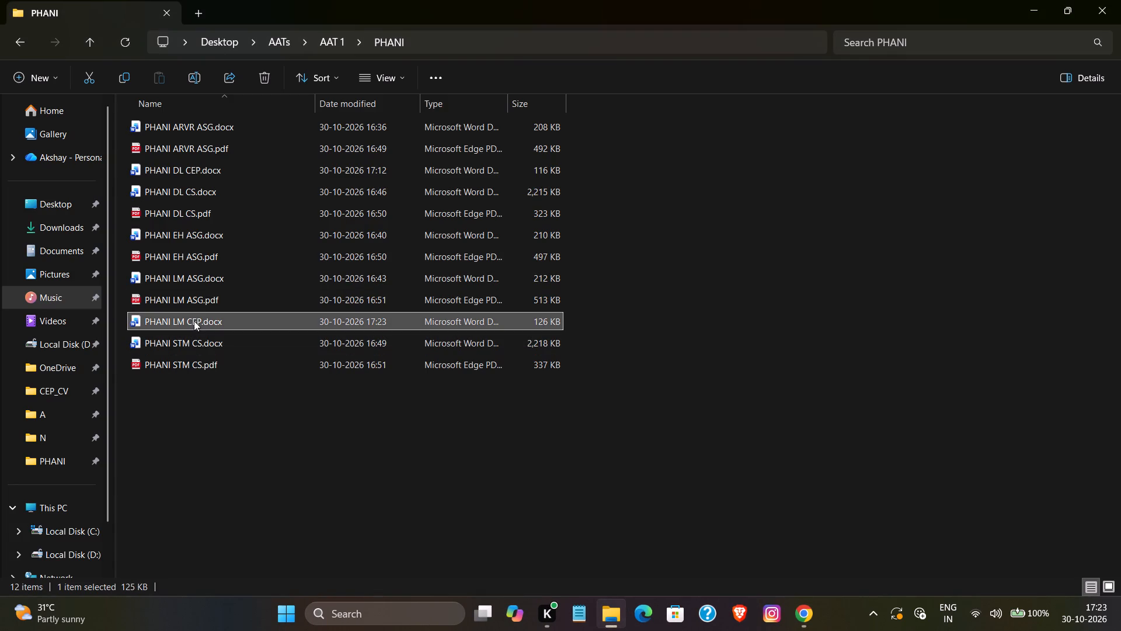
double_click(202, 165)
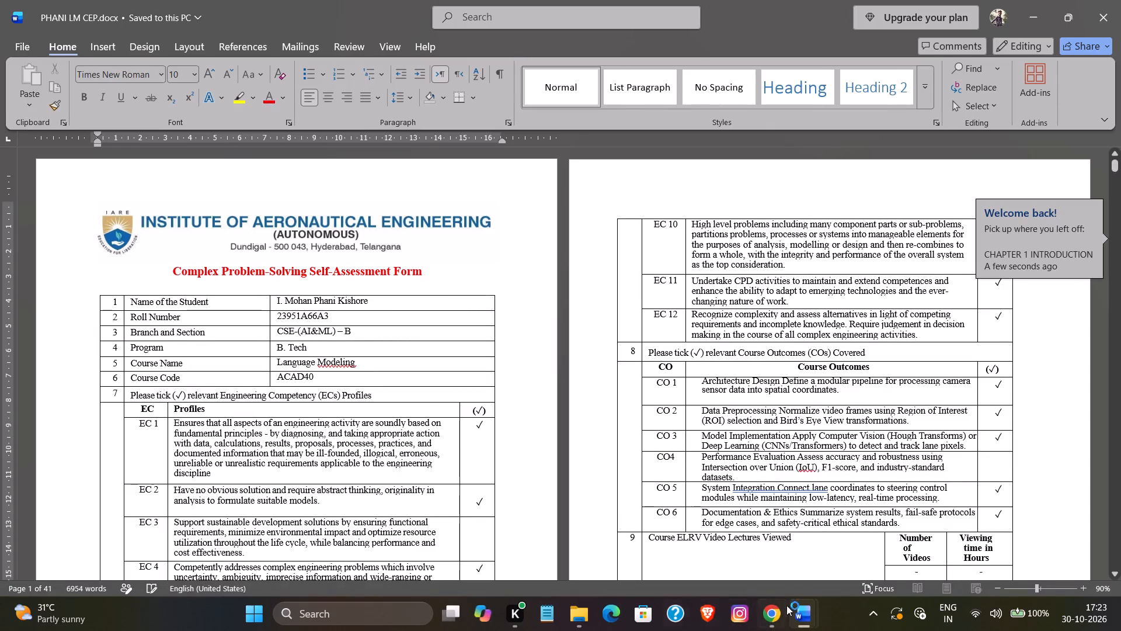
Save PHANI LM CEP as a PDF in the PHANI folder, and close the resulting PDF and the Word document.
left_click(732, 540)
left_click(23, 44)
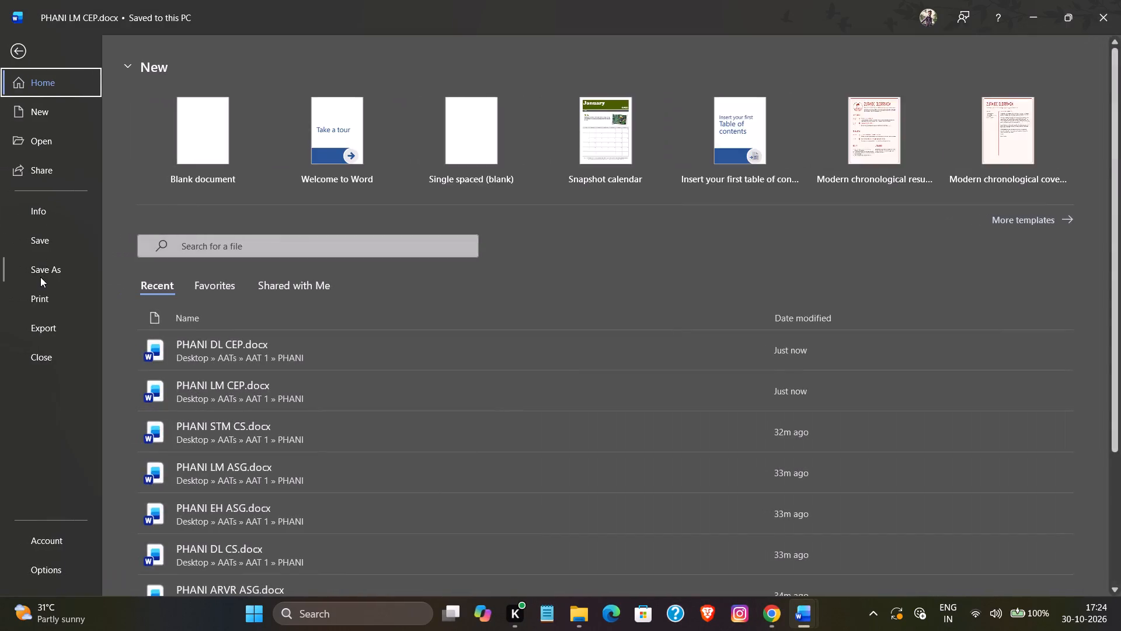
left_click(51, 270)
left_click(511, 162)
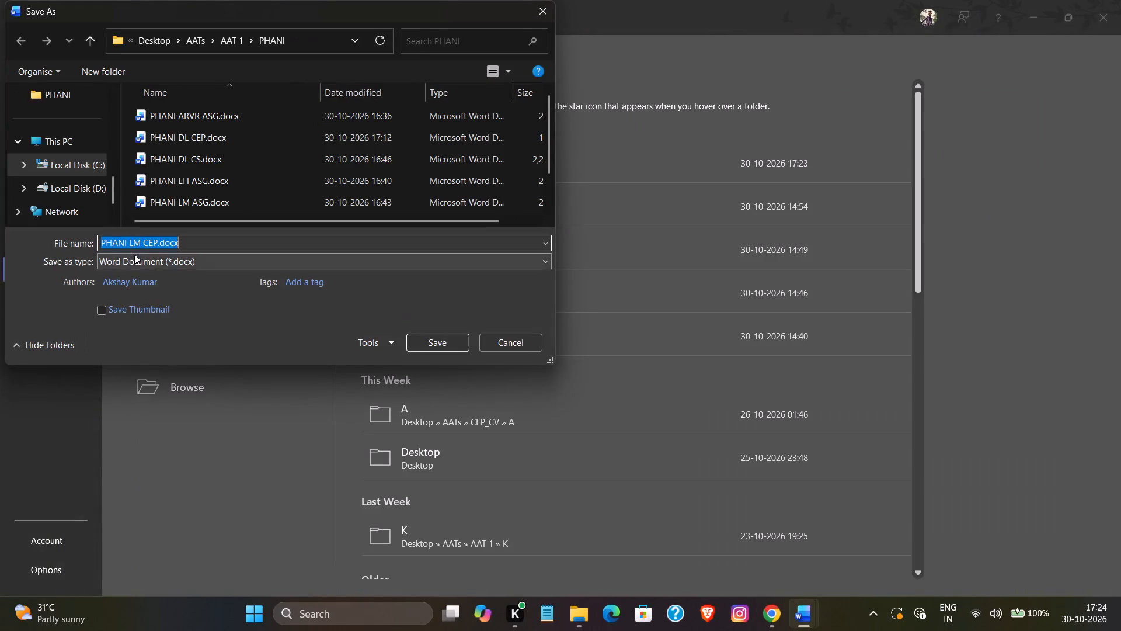
left_click(133, 264)
left_click(119, 345)
left_click(439, 371)
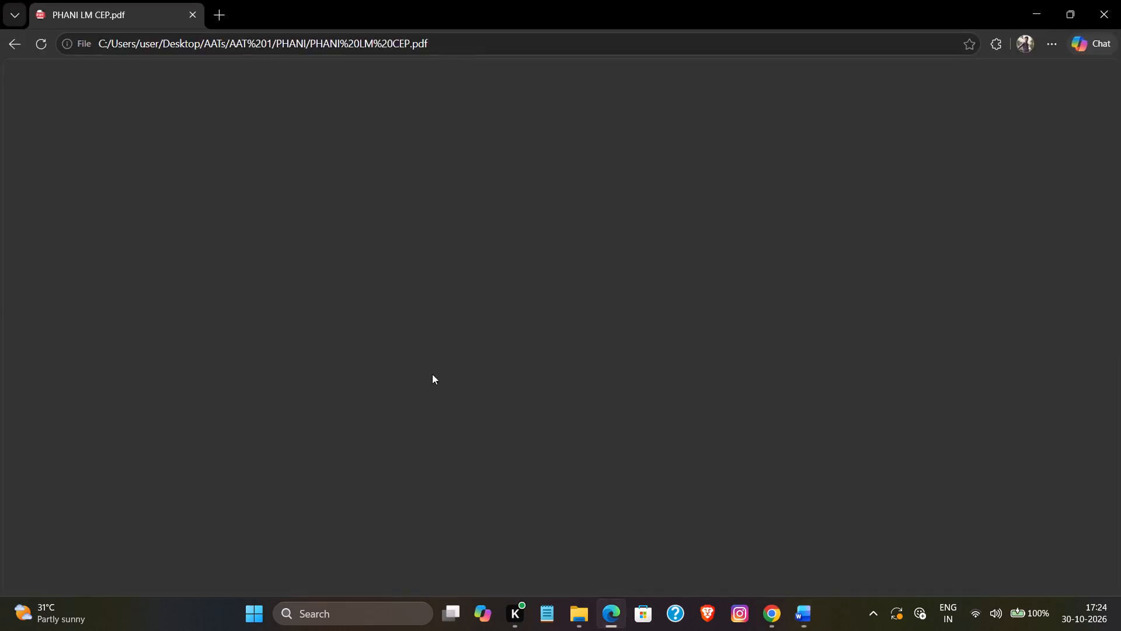
left_click(1120, 0)
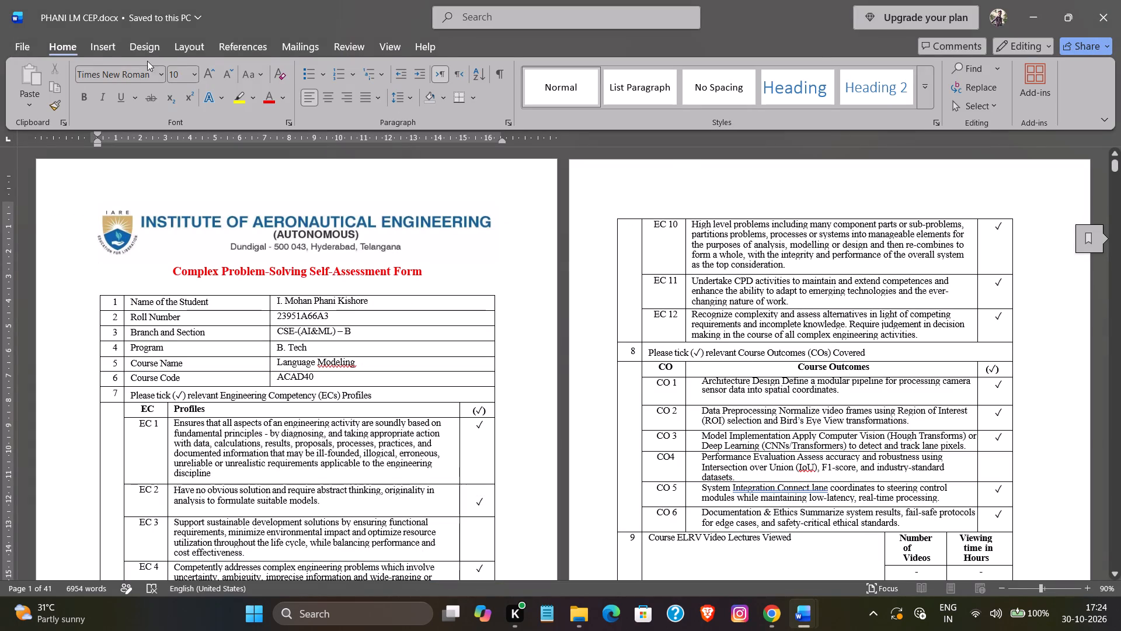
left_click(1120, 0)
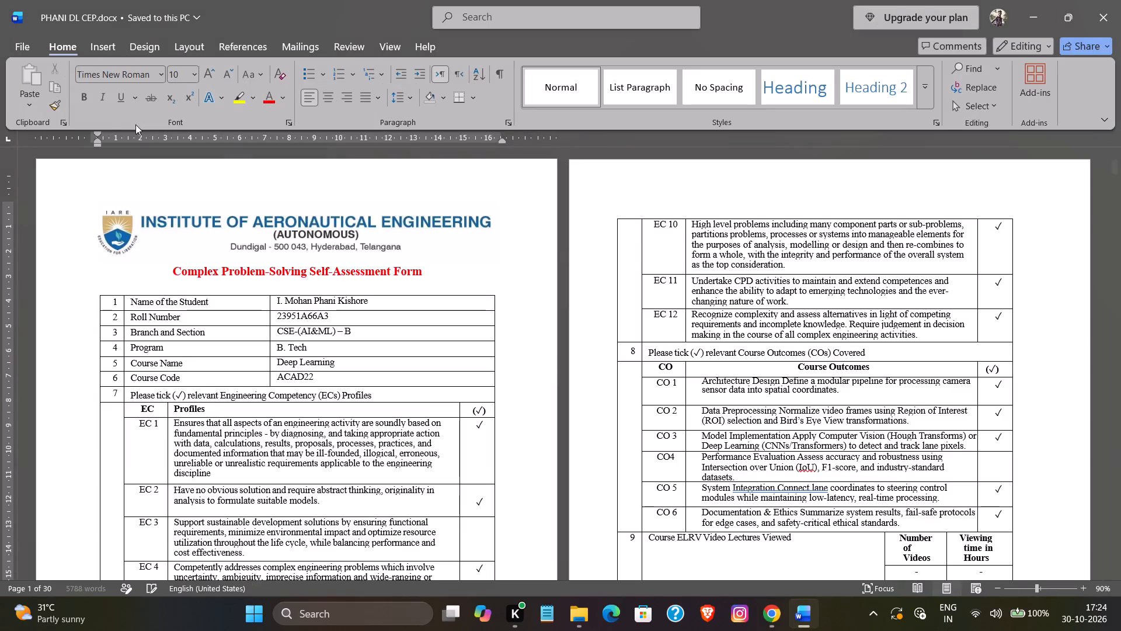
Save PHANI DL CEP as a PDF in the PHANI folder.
left_click(17, 49)
left_click(51, 265)
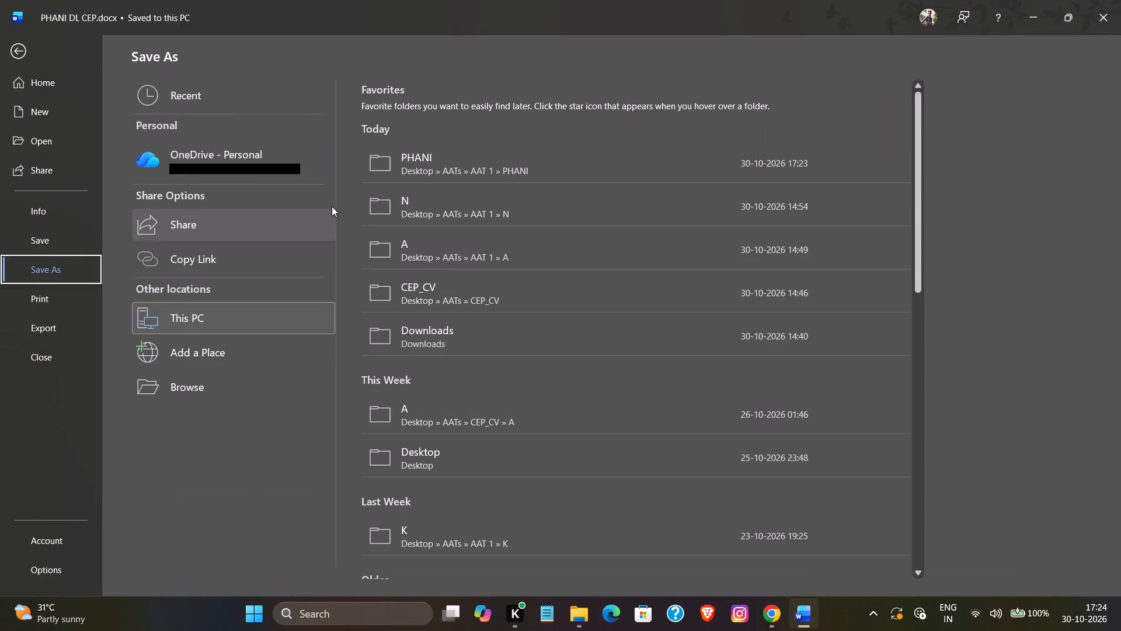
left_click(468, 174)
left_click(149, 257)
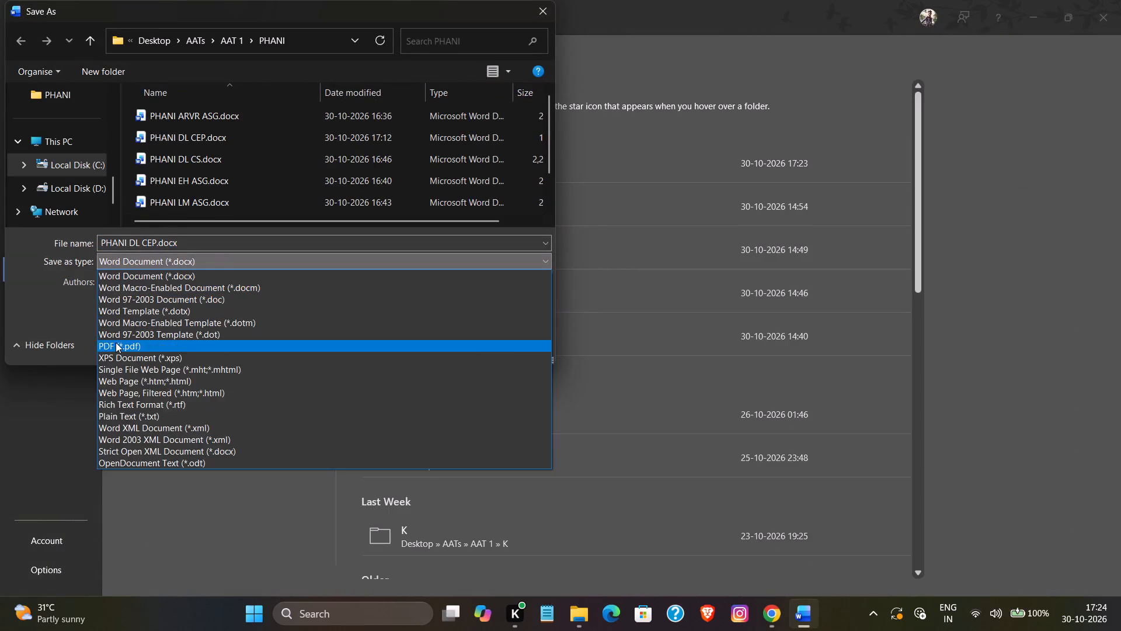
left_click(116, 343)
left_click(436, 377)
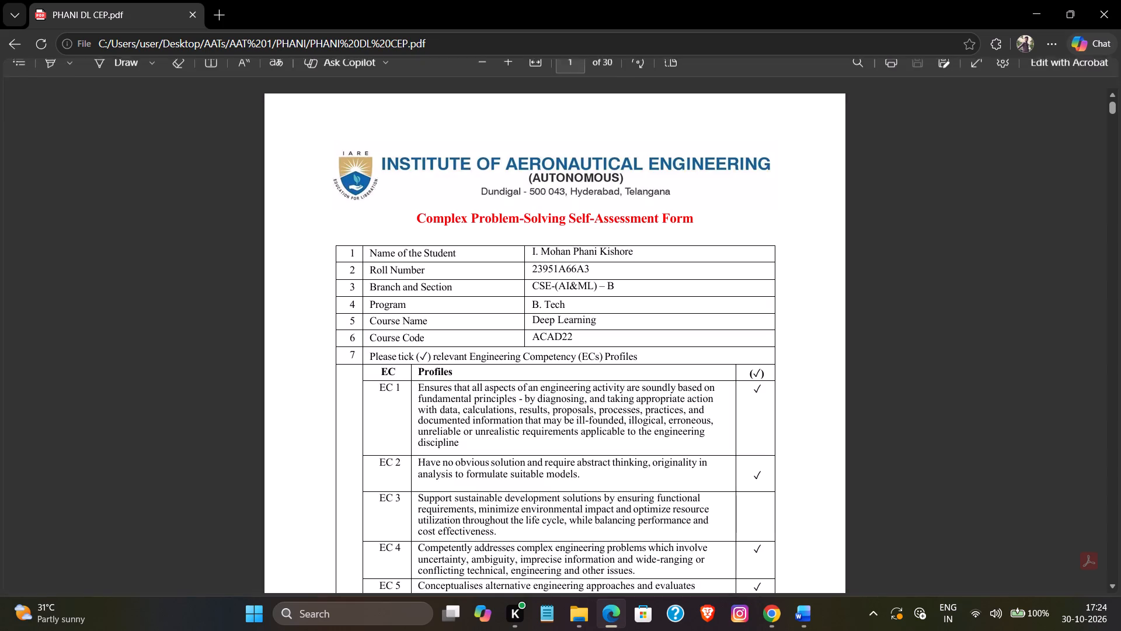
Check the student and course details in the first-page table of the PHANI DL CEP PDF.
left_click_drag(523, 254, 563, 262)
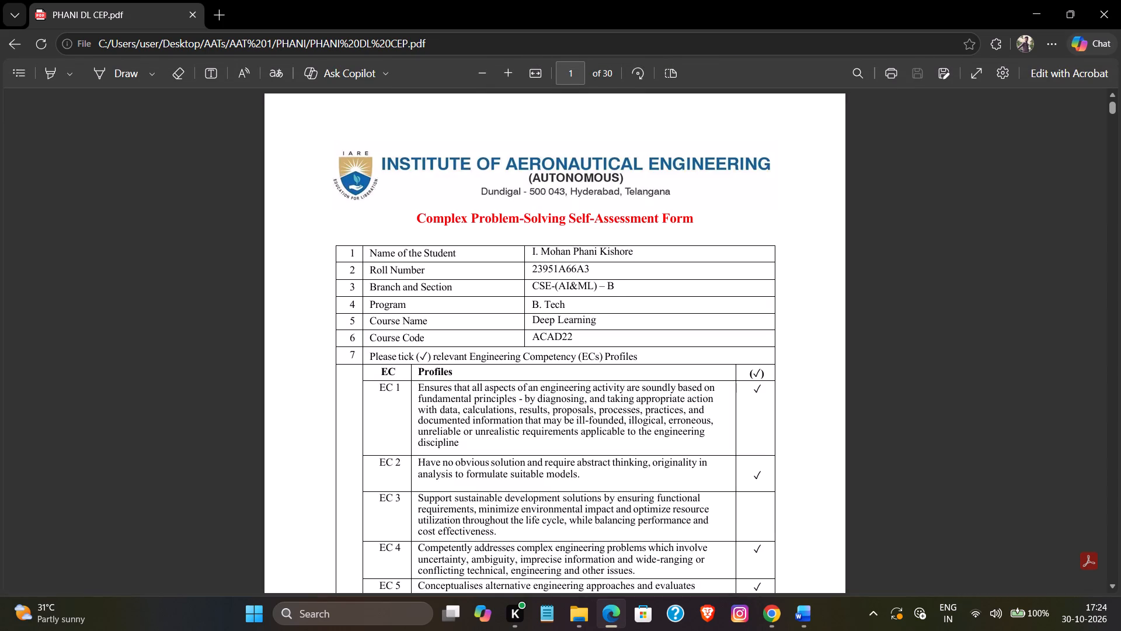
left_click_drag(530, 250, 609, 339)
left_click(595, 334)
left_click(587, 334)
left_click_drag(587, 336, 533, 256)
left_click_drag(532, 252, 574, 322)
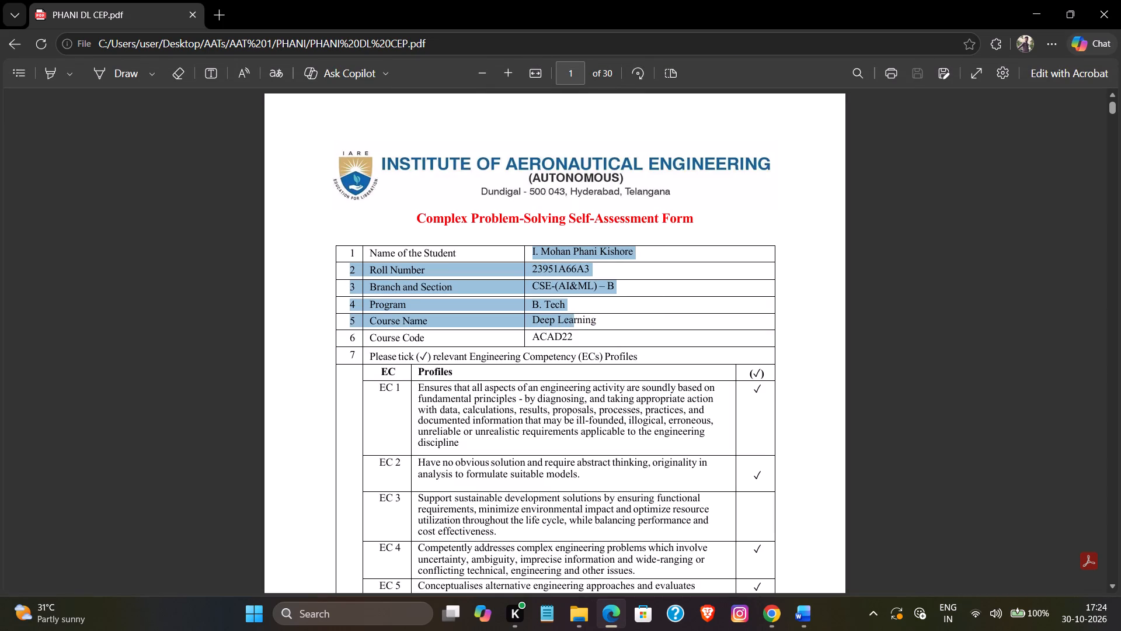
left_click_drag(574, 322, 582, 335)
left_click(549, 306)
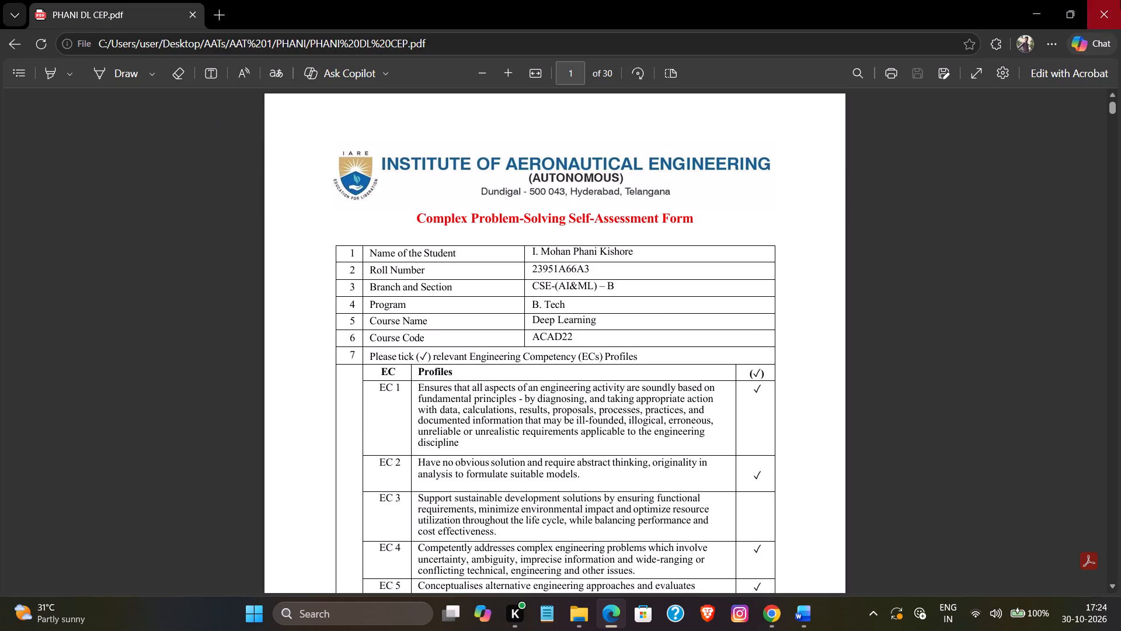
Close the PHANI DL CEP PDF and its Word document.
left_click(1120, 0)
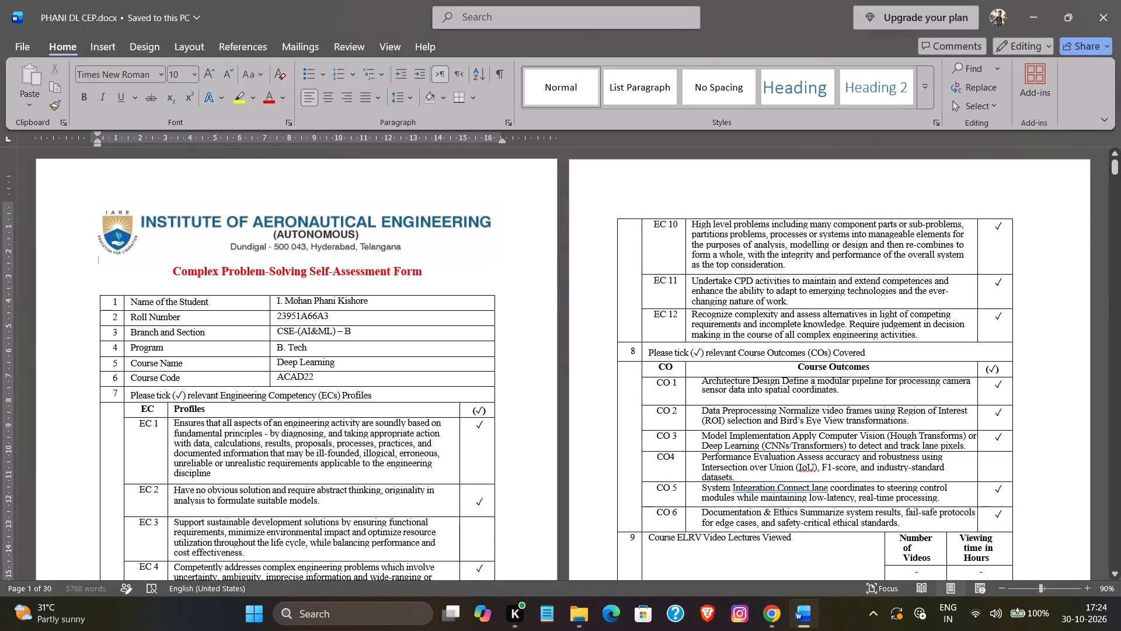
left_click(1120, 4)
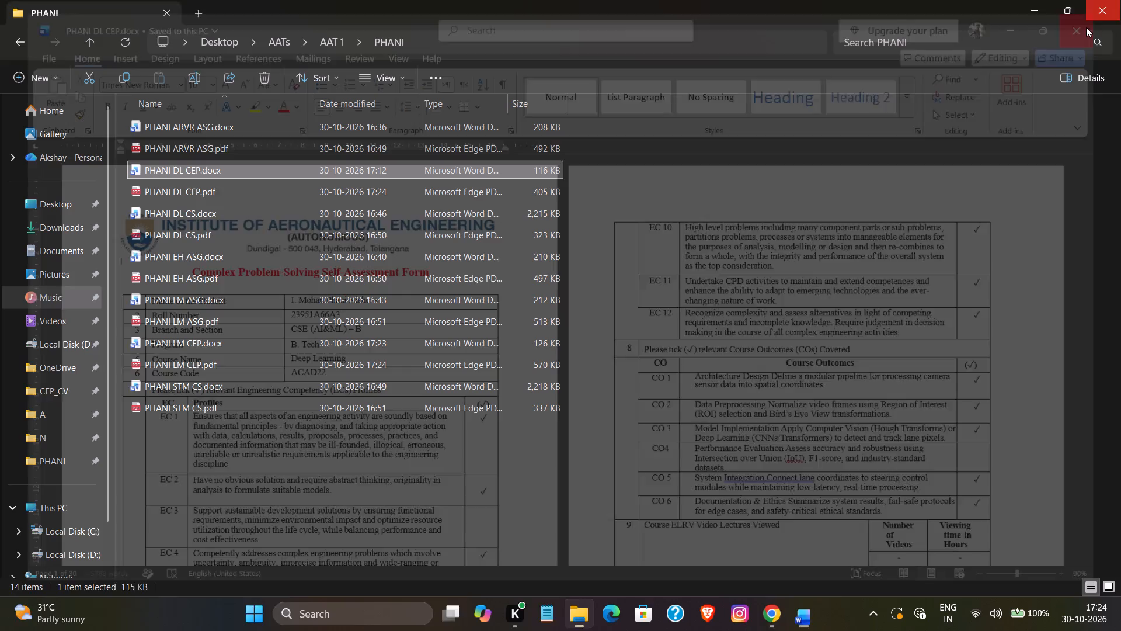
Sort the files in the PHANI folder by type so that the PDFs are grouped together.
left_click_drag(248, 448, 234, 109)
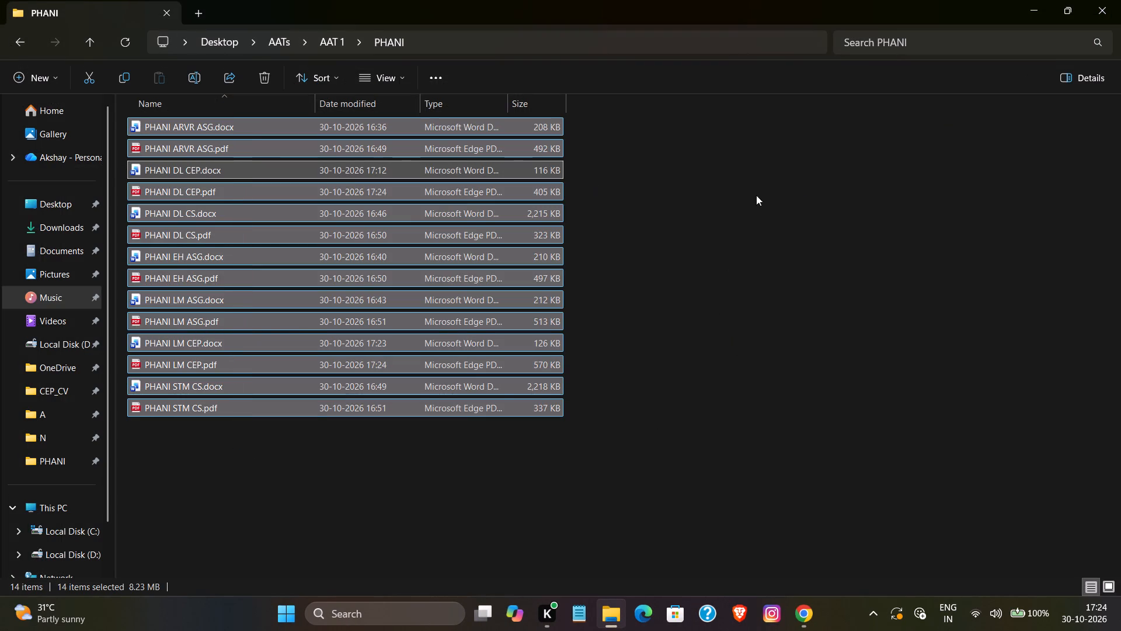
left_click(803, 197)
left_click(436, 99)
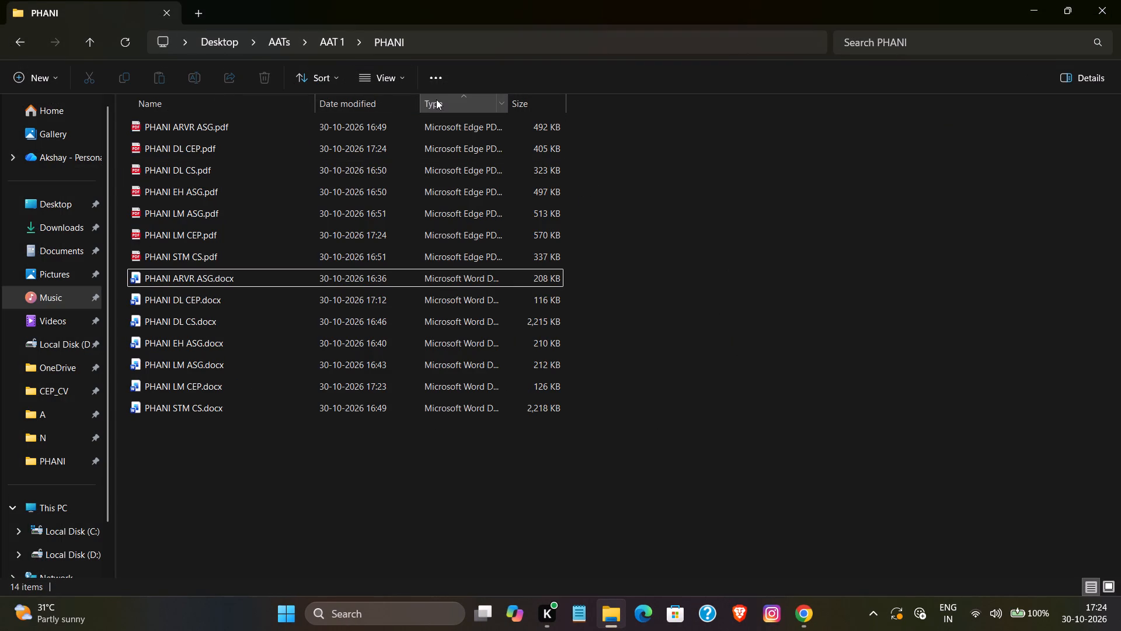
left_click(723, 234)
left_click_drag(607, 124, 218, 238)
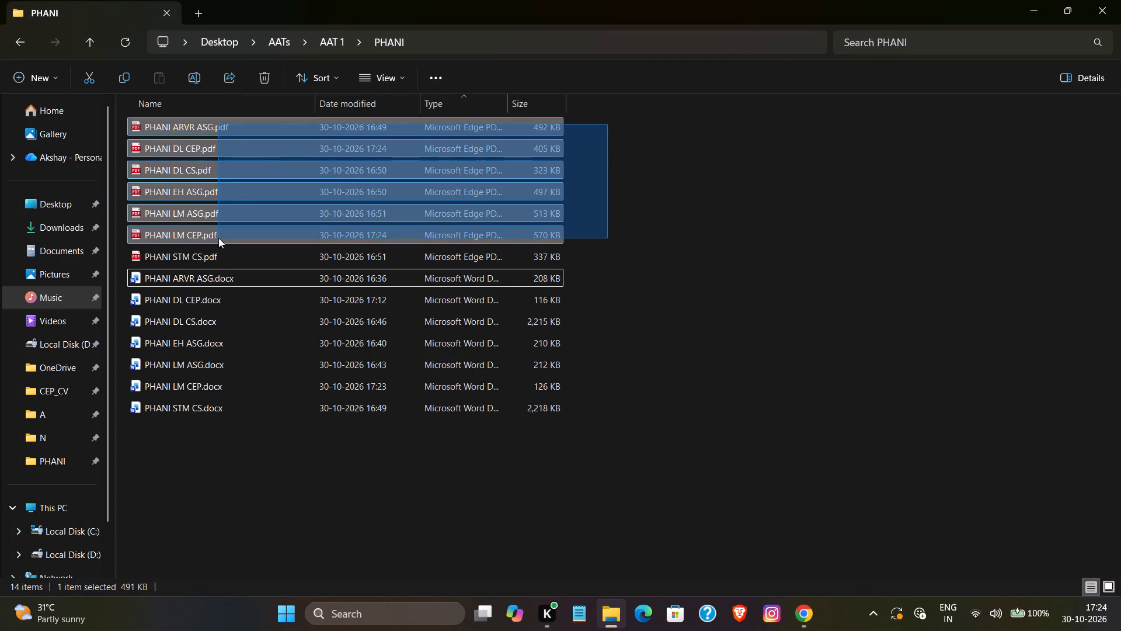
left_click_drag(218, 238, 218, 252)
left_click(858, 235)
Search Windows for the WhatsApp app.
type("w'")
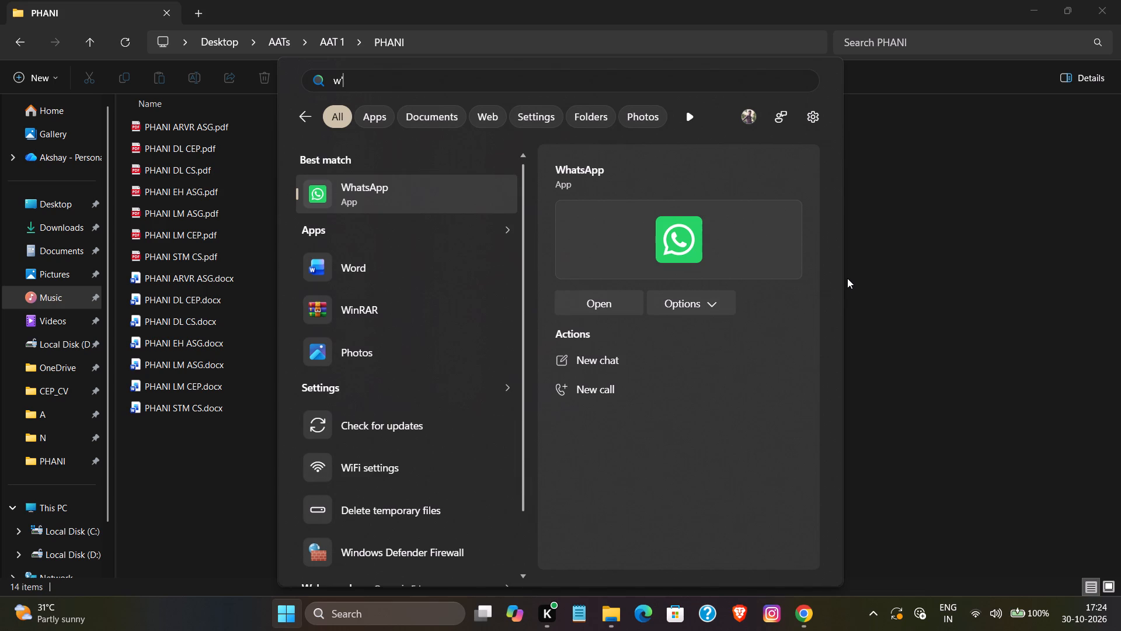
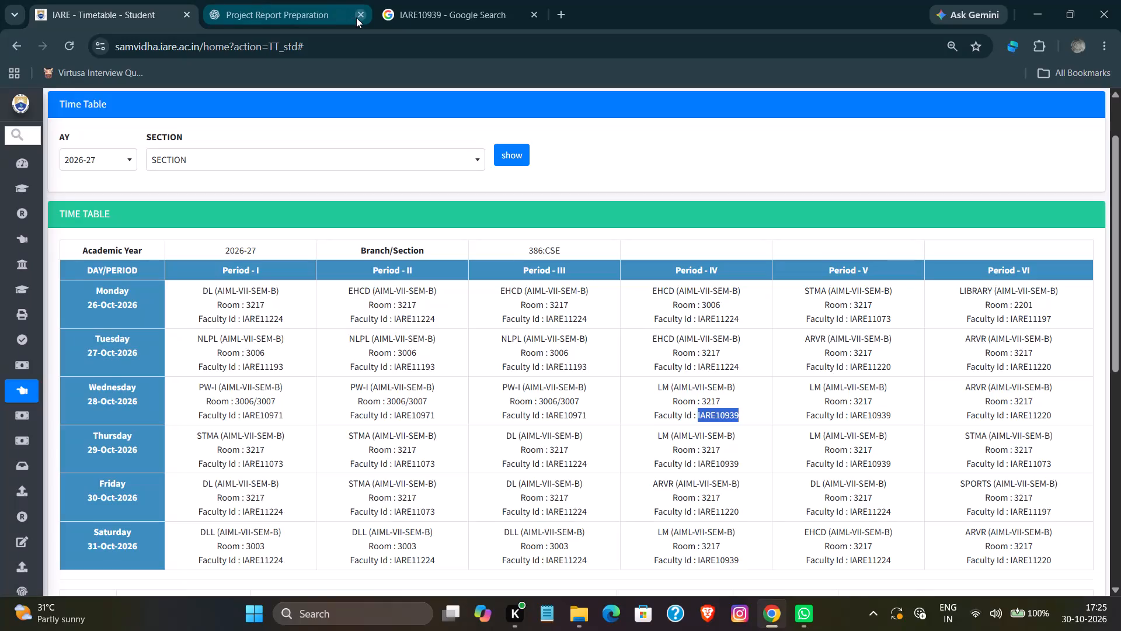
left_click(356, 18)
left_click(356, 18)
Open the AAT-I upload page of the student portal and load the questions for Language Modeling (ACAD40).
scroll(34, 487, "down", 5)
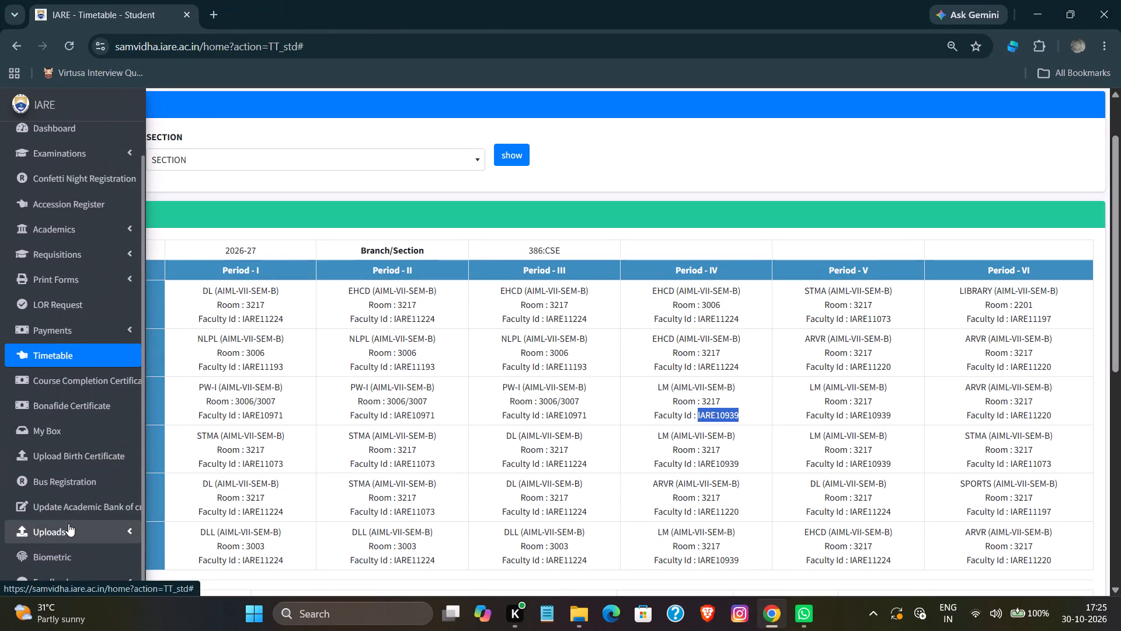
left_click(68, 523)
scroll(61, 511, "down", 7)
left_click(69, 507)
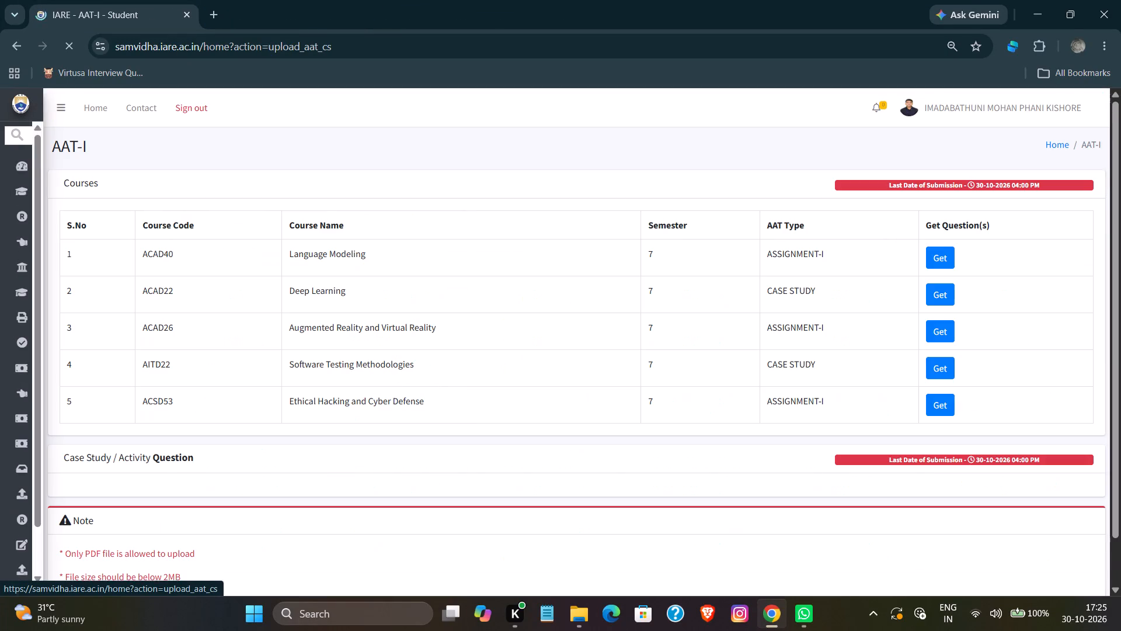
left_click(649, 292)
left_click(946, 254)
left_click(1006, 254)
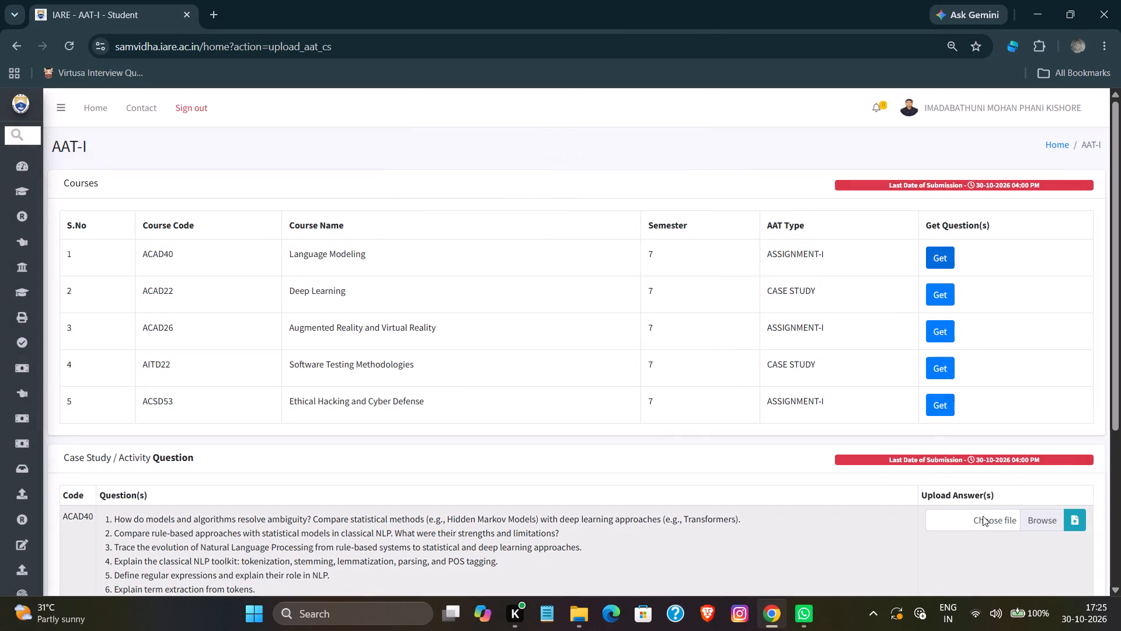
Upload PHANI LM ASG.pdf from Desktop > AATs > AAT 1 > PHANI, sorted by type, as the Language Modeling answer.
left_click(983, 516)
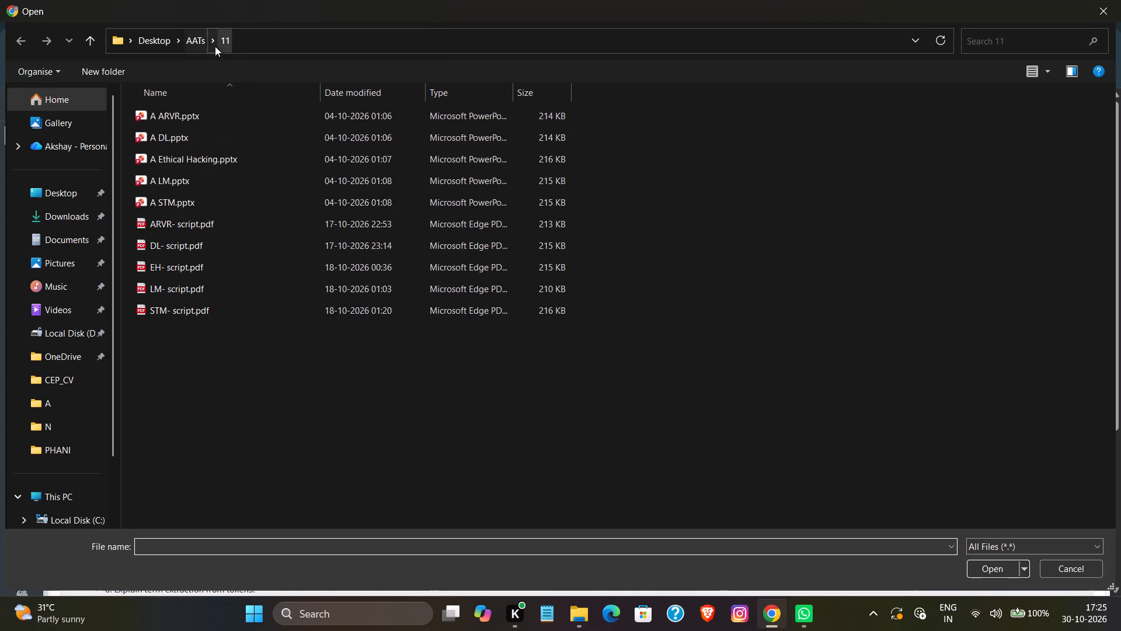
left_click(202, 40)
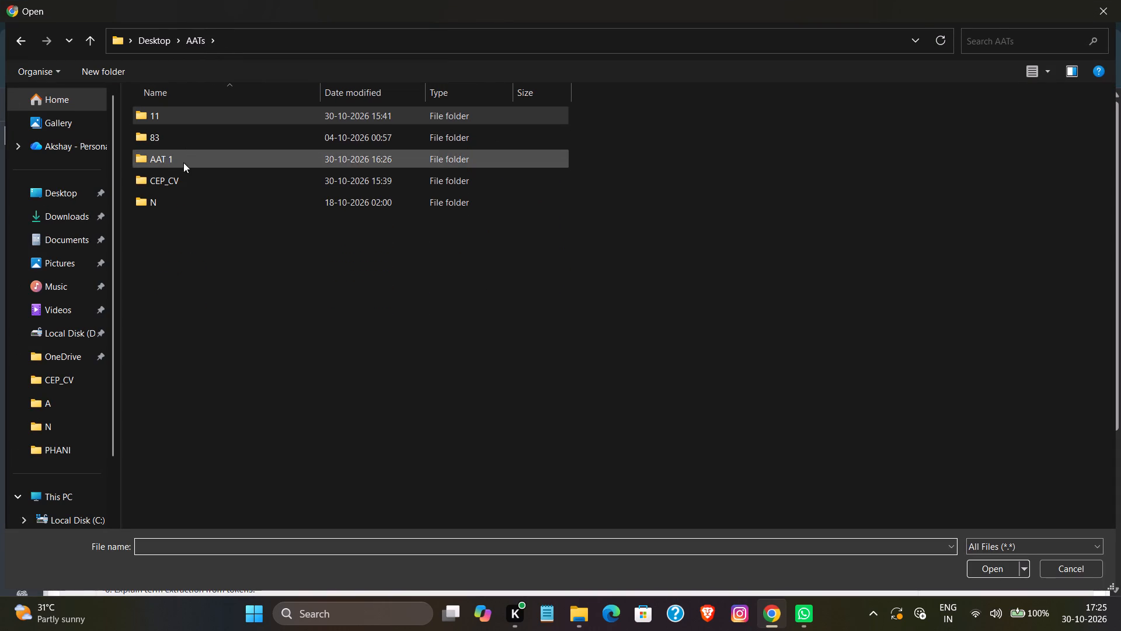
double_click(184, 155)
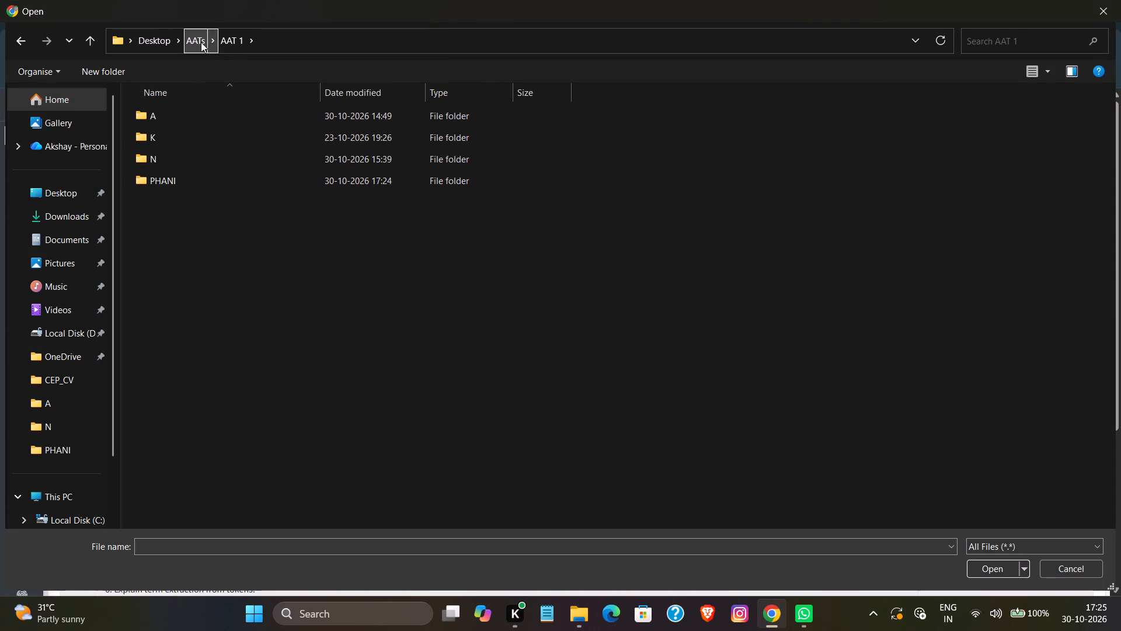
left_click(199, 41)
double_click(183, 113)
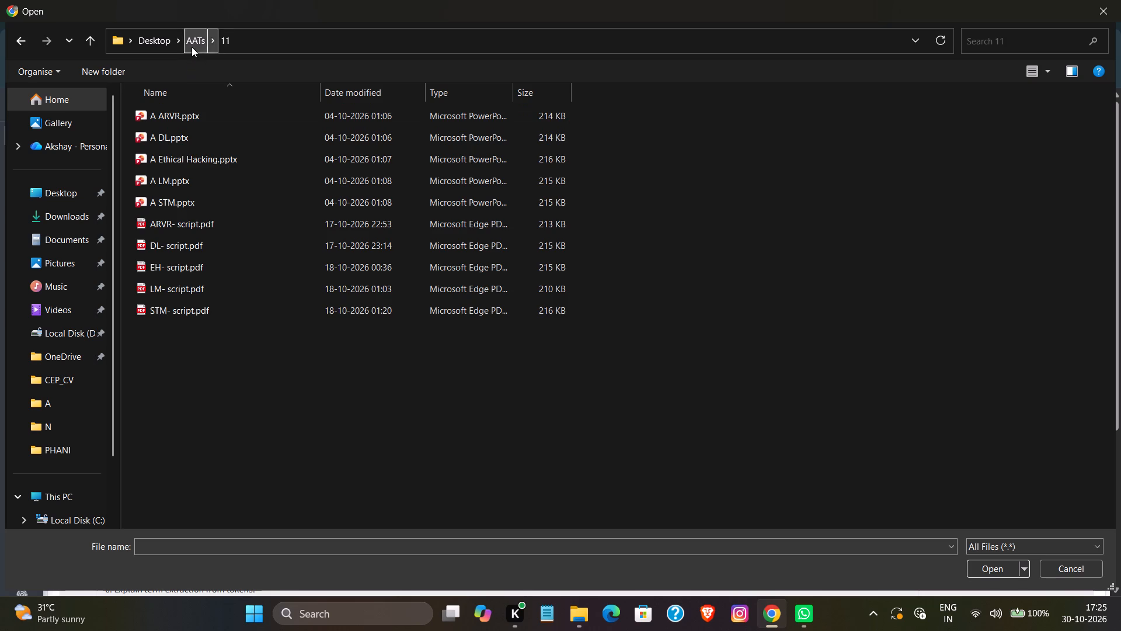
left_click(192, 47)
triple_click(175, 158)
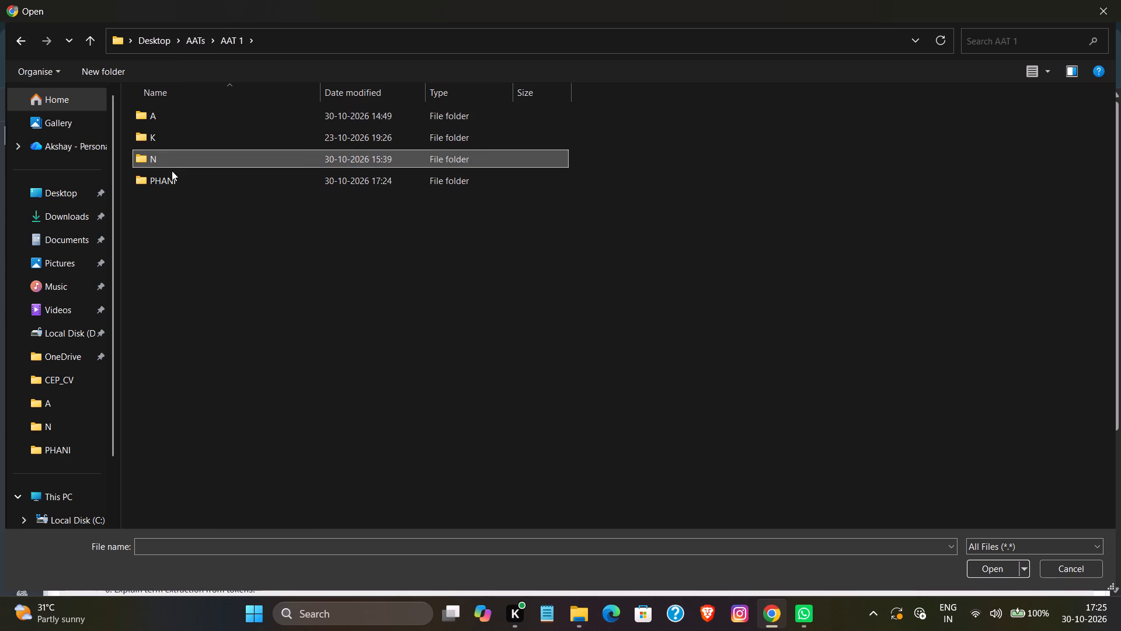
double_click(172, 174)
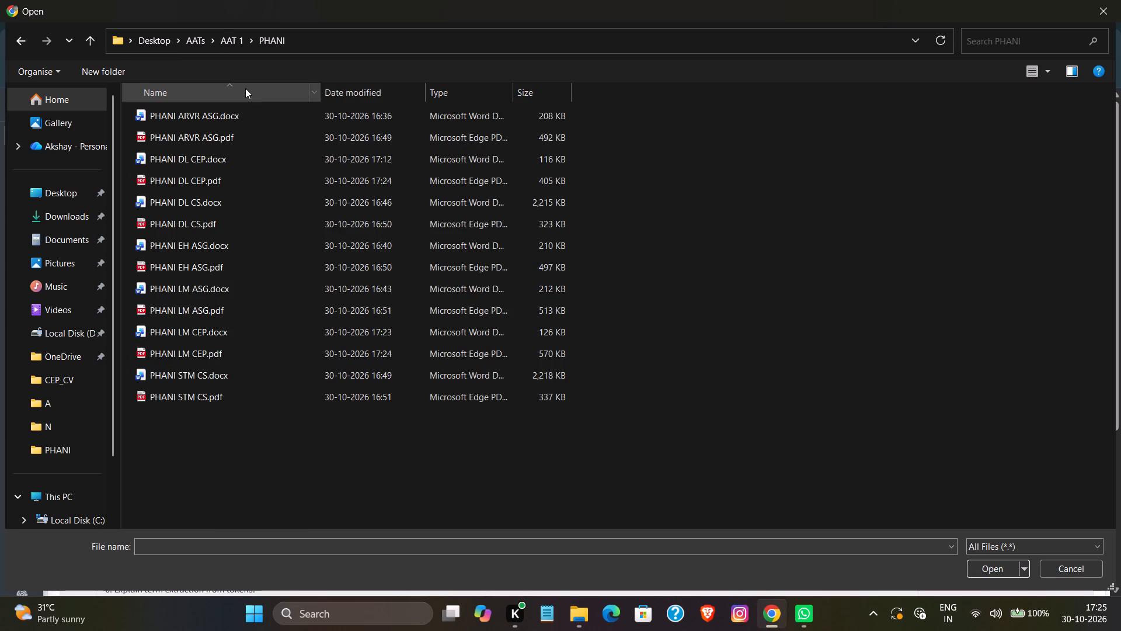
left_click(488, 99)
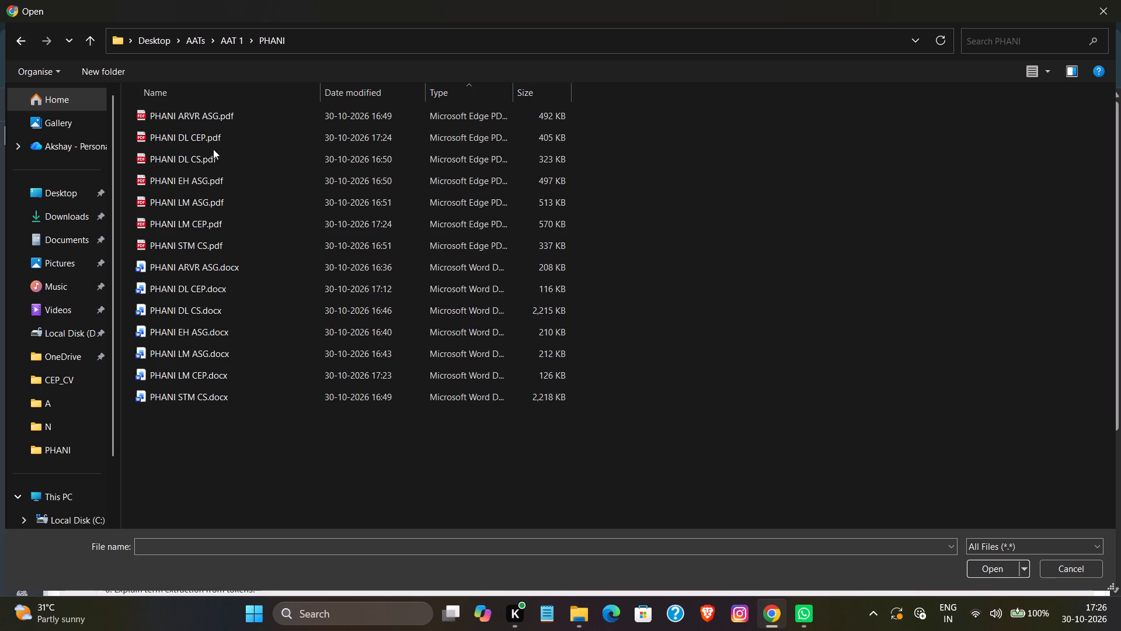
left_click(209, 200)
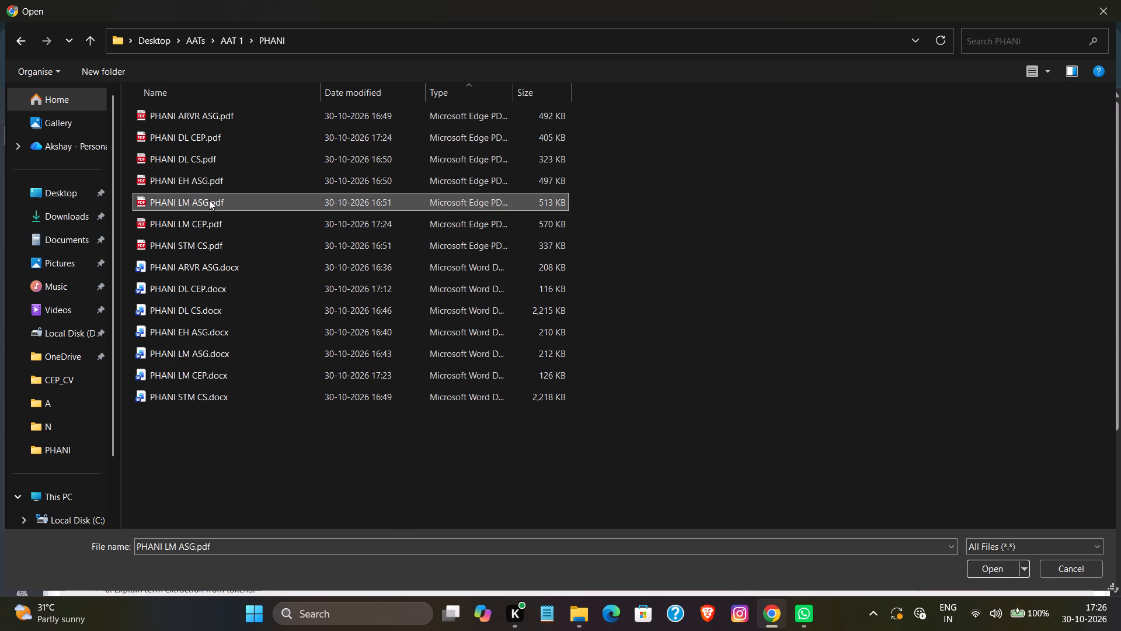
key("Return")
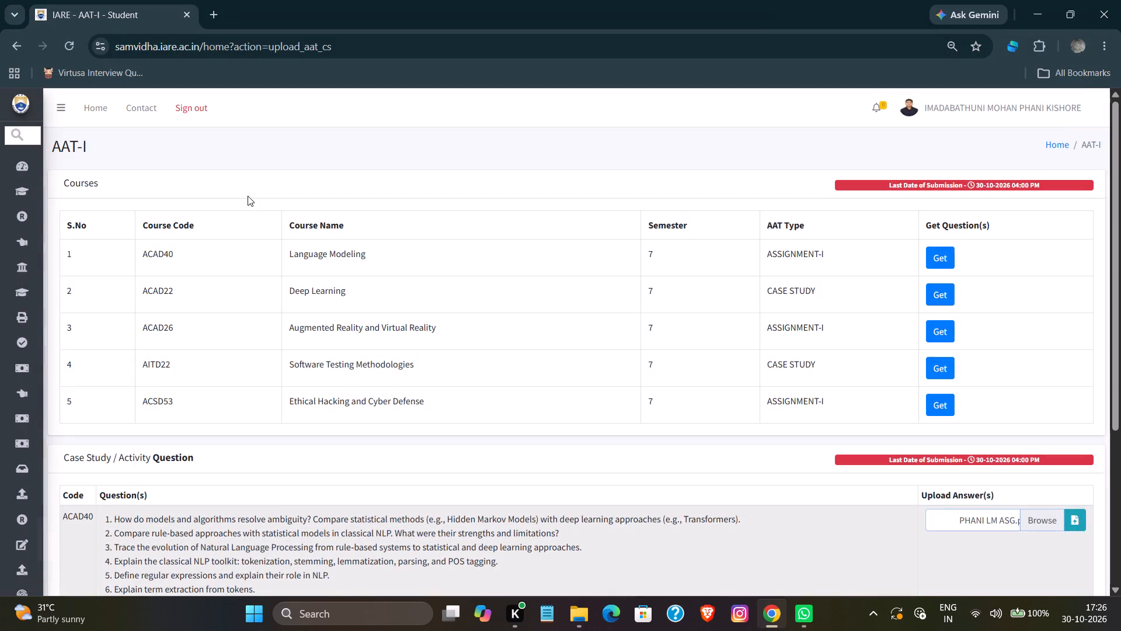
left_click(1077, 519)
left_click(1025, 379)
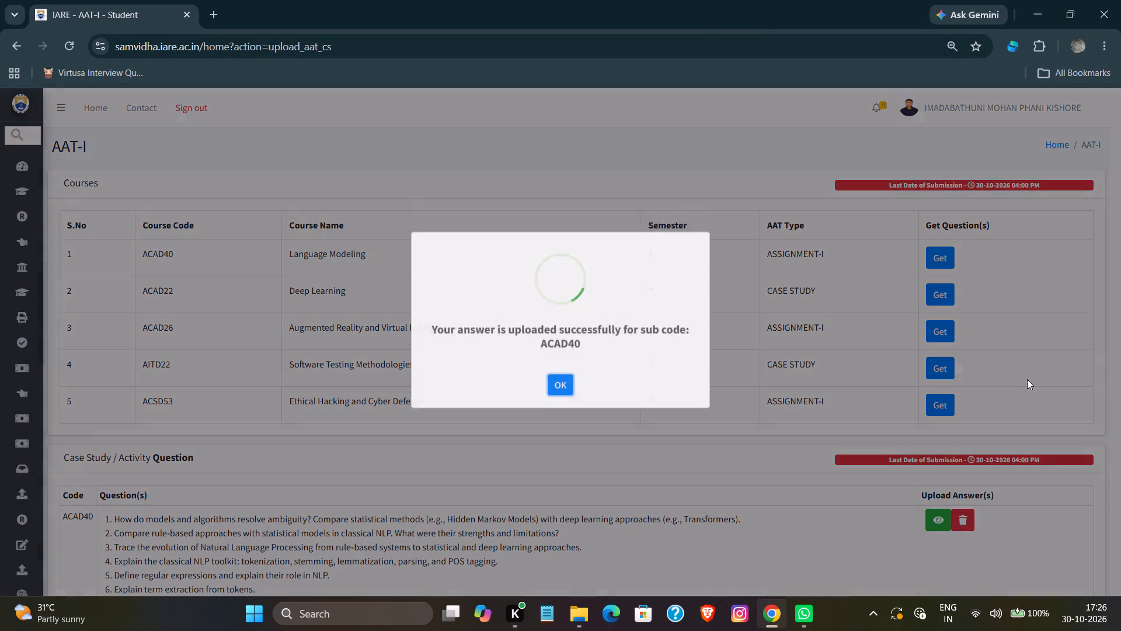
left_click(1026, 378)
Load the Deep Learning (ACAD22) case study question and upload PHANI DL CS.pdf as its answer.
left_click(938, 294)
left_click(1042, 275)
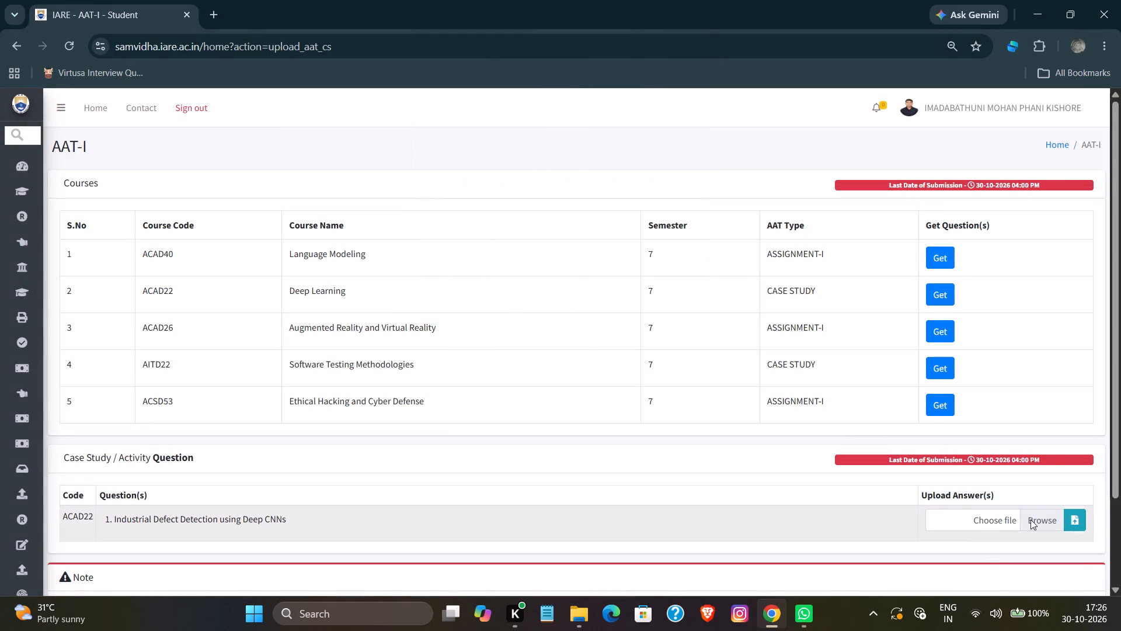
left_click(975, 519)
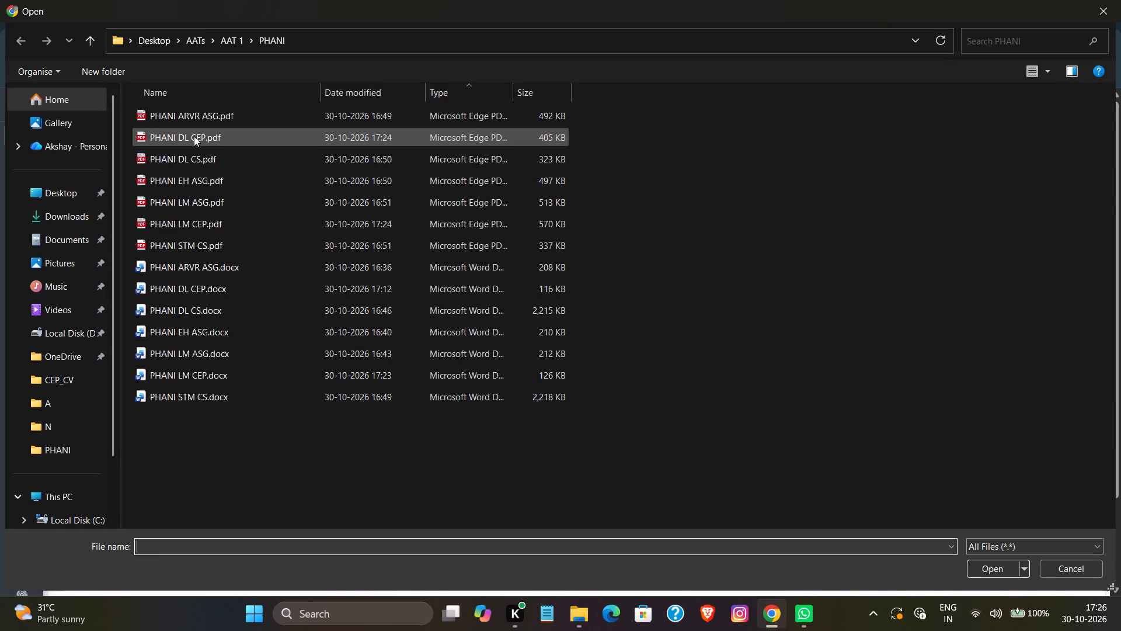
left_click(207, 156)
key("Return")
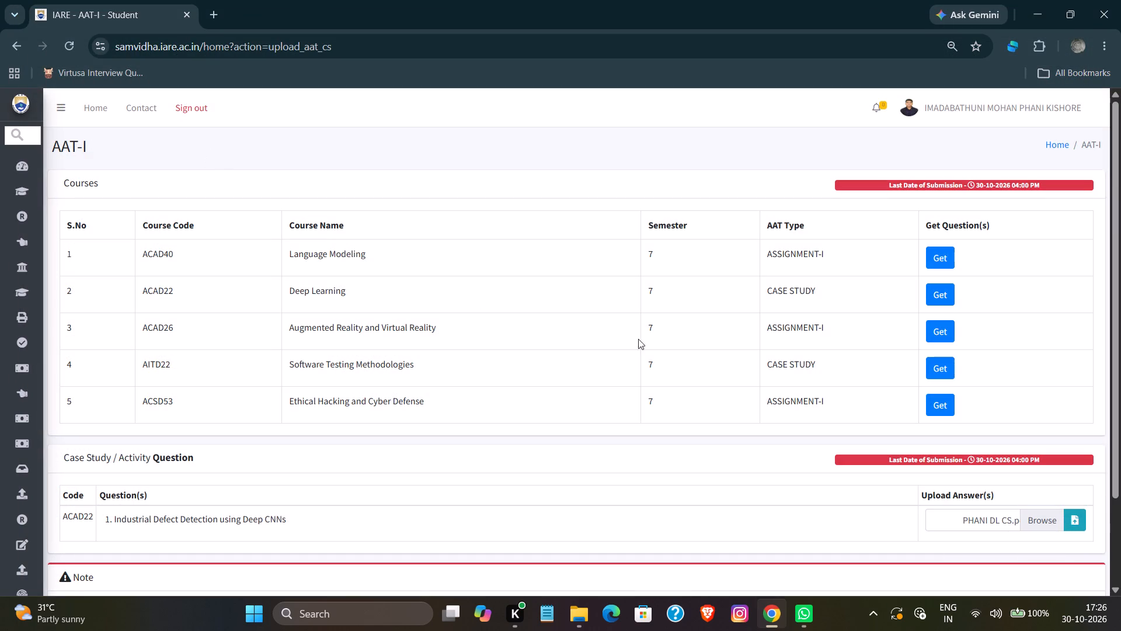
left_click(1078, 517)
left_click(1021, 423)
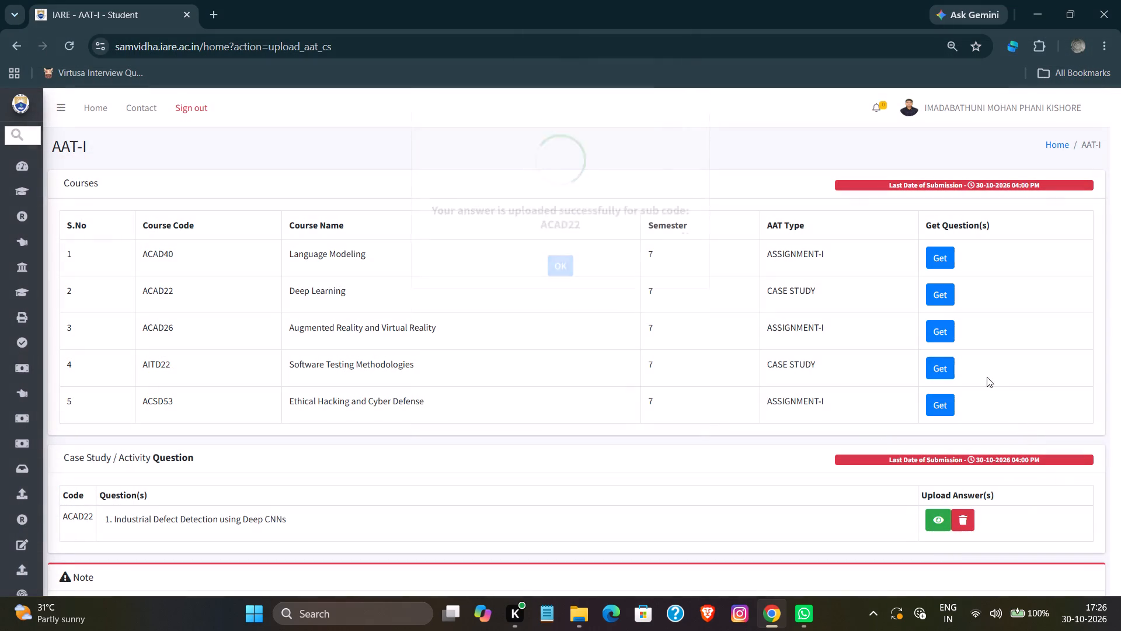
Load the Augmented Reality and Virtual Reality (ACAD26) questions and upload PHANI ARVR ASG.pdf as the answer.
left_click(939, 337)
left_click(1014, 318)
left_click(1013, 518)
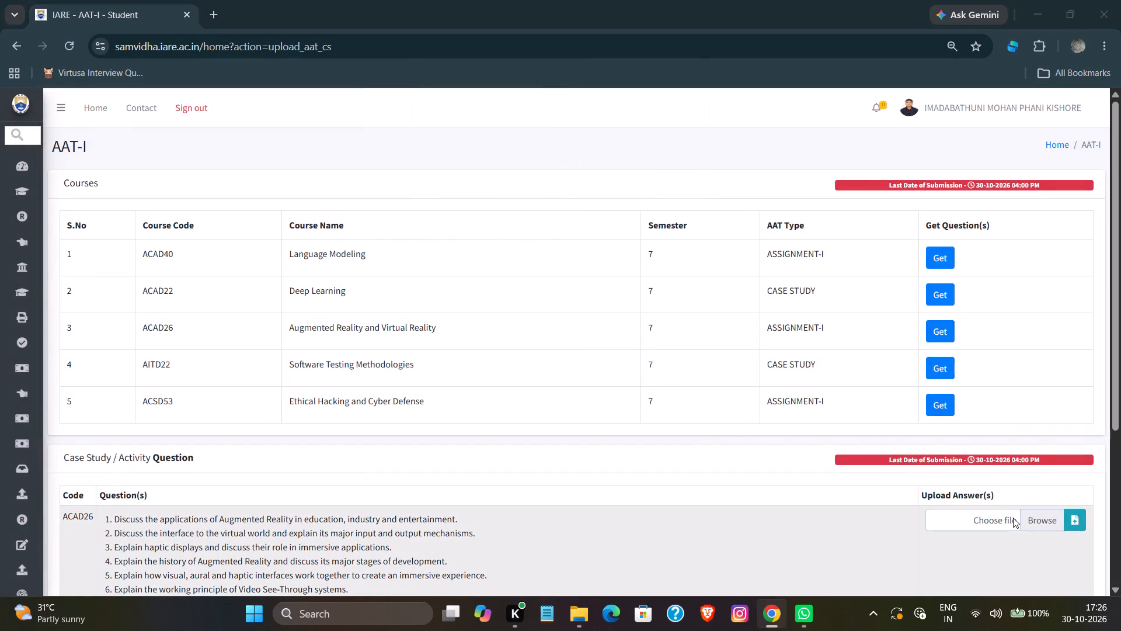
left_click(187, 116)
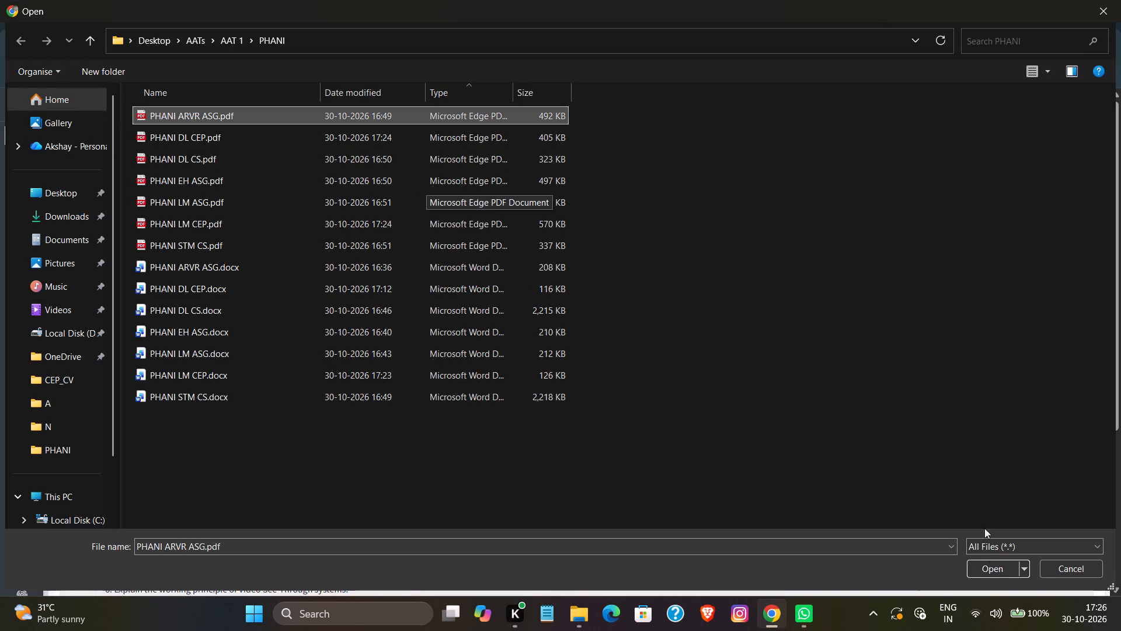
left_click(994, 573)
left_click(1080, 519)
left_click(1061, 408)
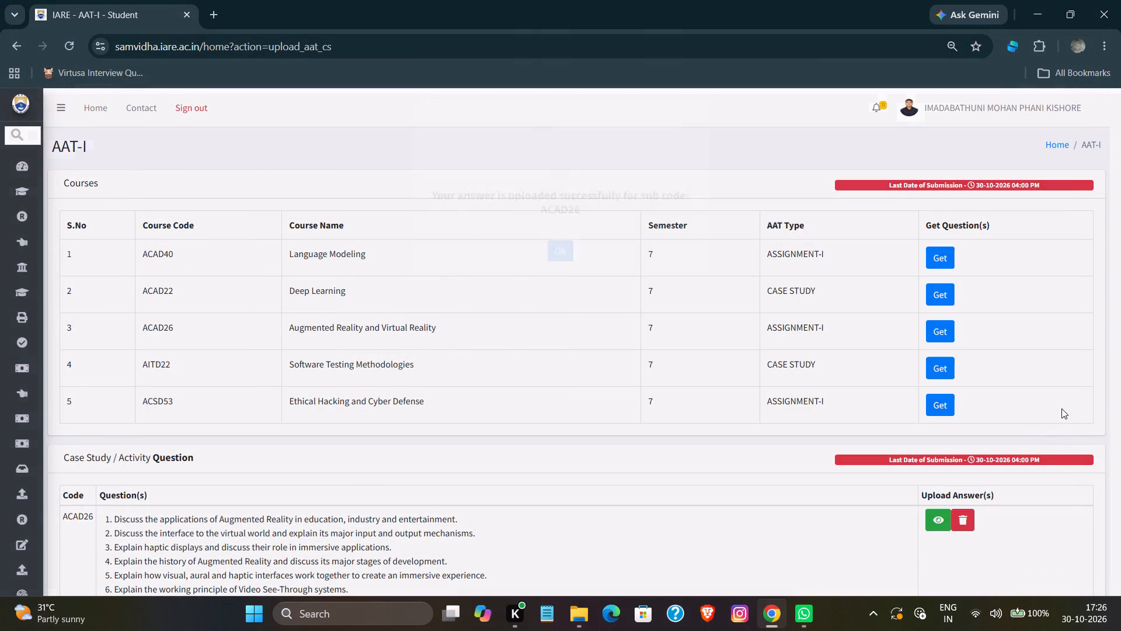
Load the Software Testing Methodologies (AITD22) case study question and upload PHANI STM CS.pdf as its answer.
left_click(941, 367)
left_click(1008, 355)
left_click(1007, 518)
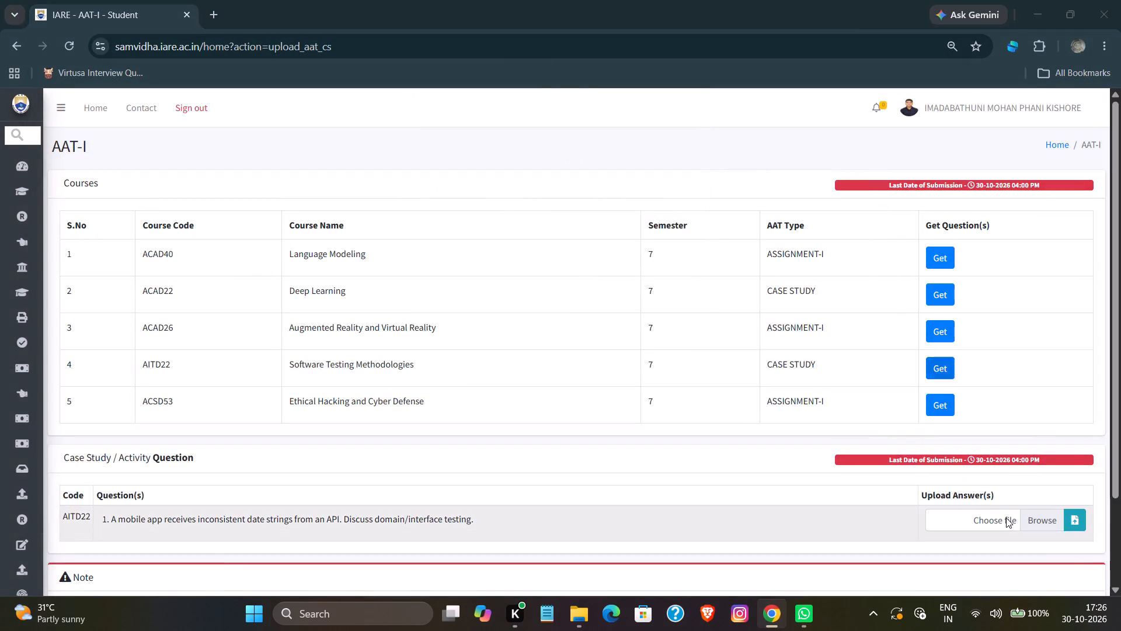
left_click(186, 245)
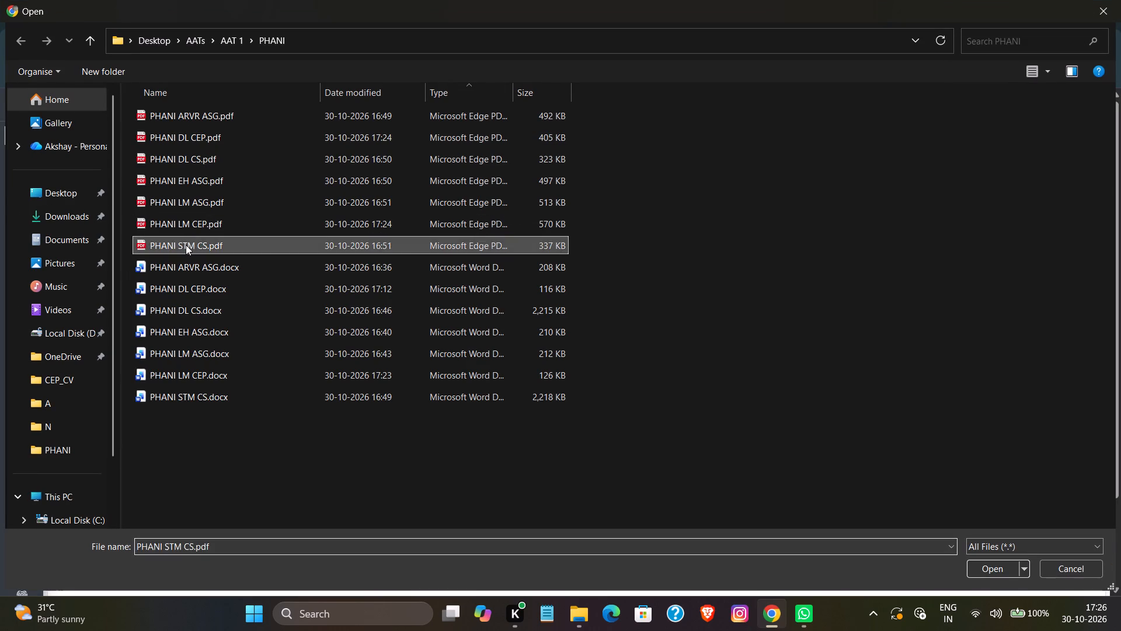
key("Return")
left_click(1081, 516)
left_click(1066, 462)
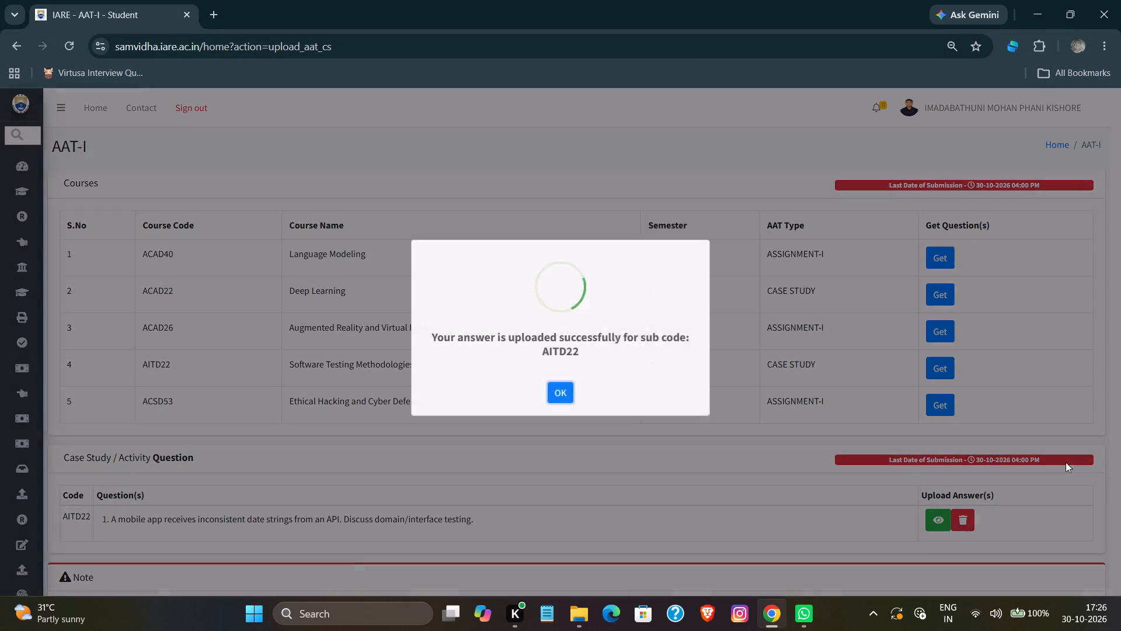
Load the Ethical Hacking and Cyber Defense (ACSD53) questions and upload PHANI EH ASG.pdf as the answer.
left_click(945, 400)
left_click(1007, 390)
left_click(981, 519)
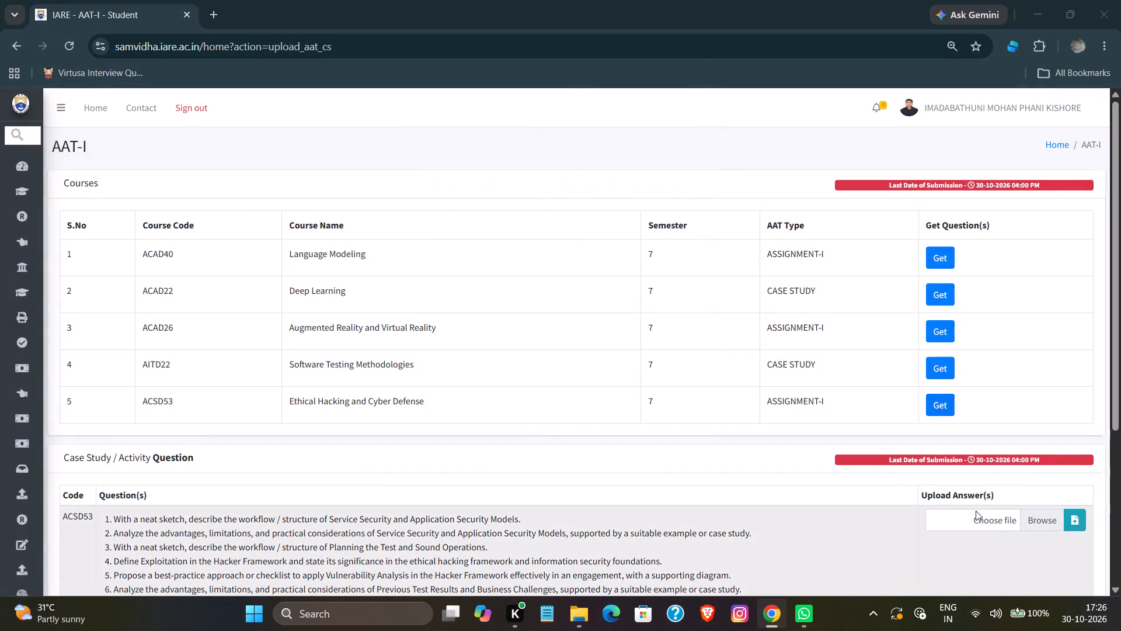
left_click(219, 184)
key("Return")
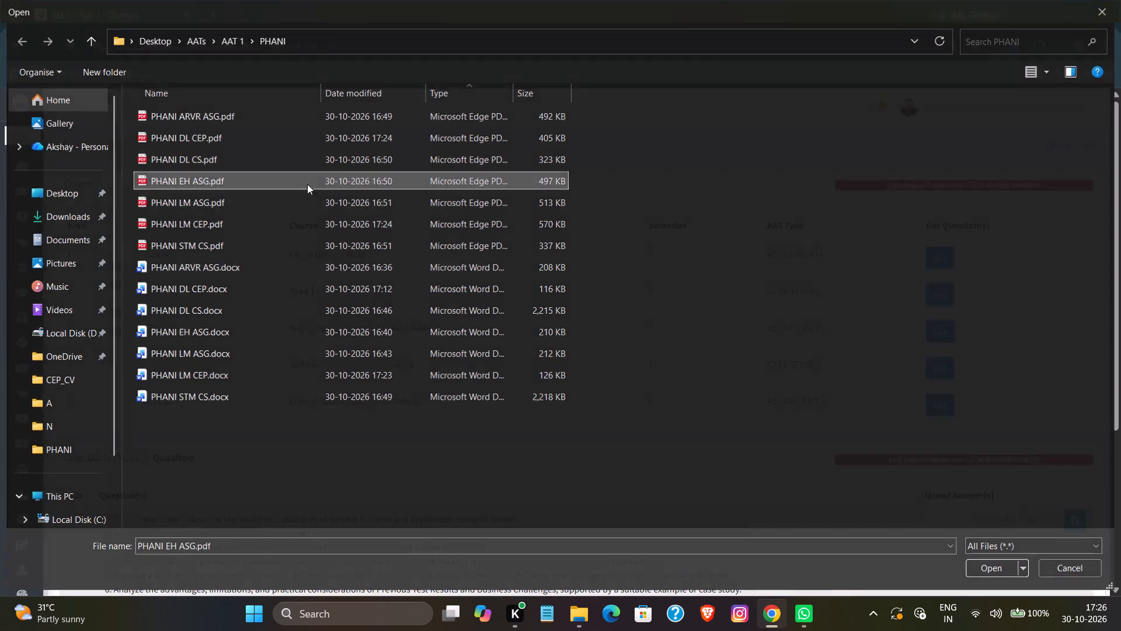
left_click(1076, 518)
left_click(1049, 384)
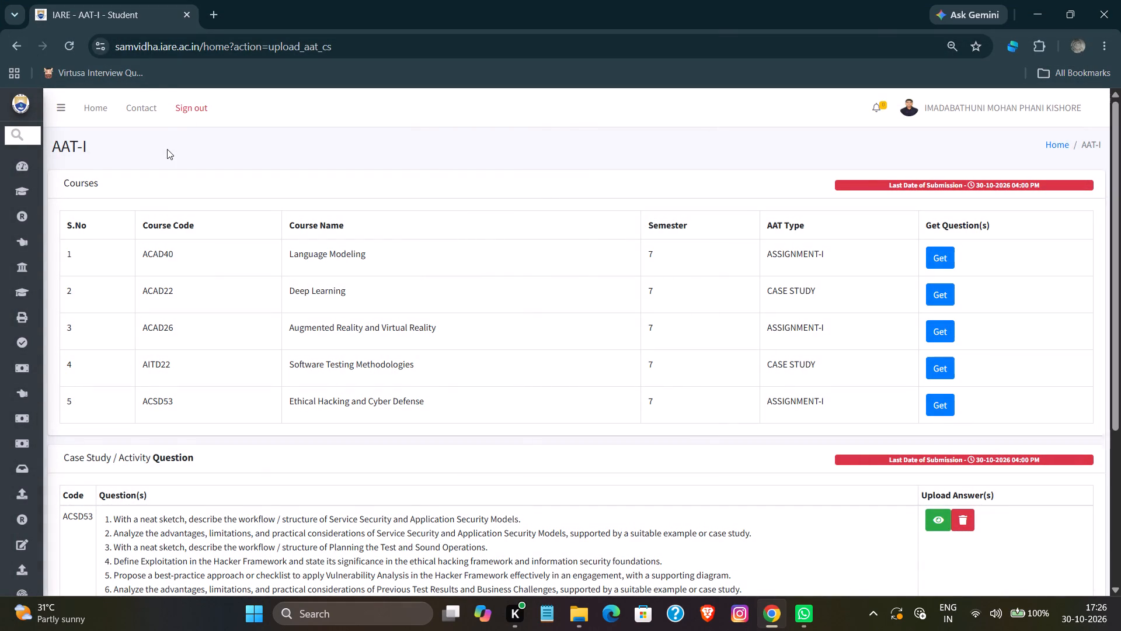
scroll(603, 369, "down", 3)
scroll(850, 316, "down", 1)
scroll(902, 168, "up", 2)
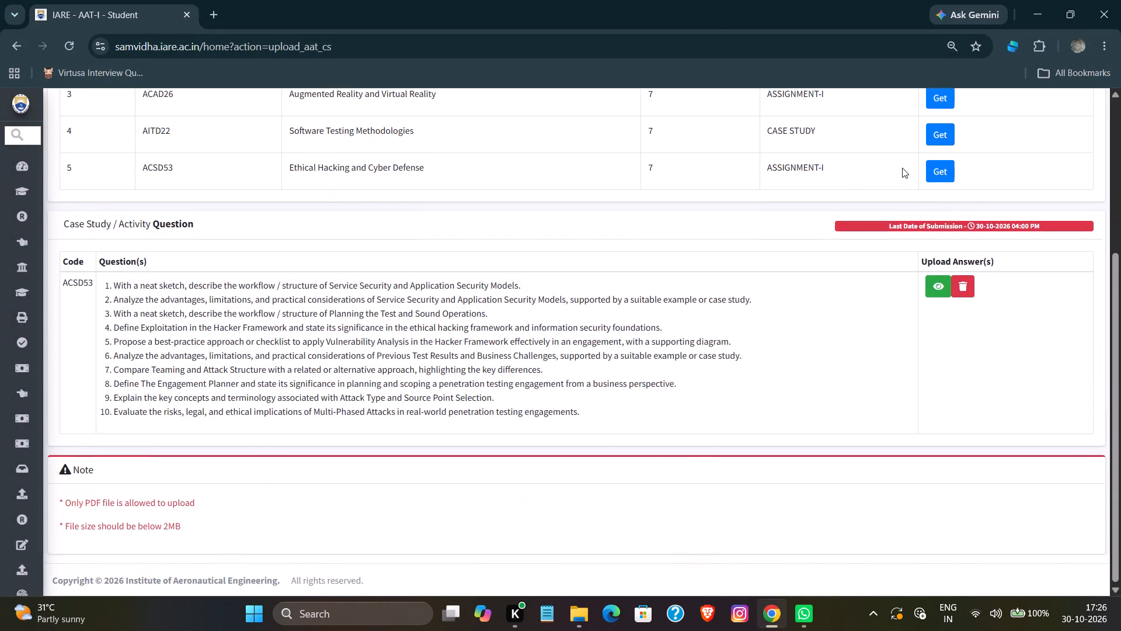
Load the Language Modeling (ACAD40) assignment questions and open the uploaded answer PDF to check it, closing it after viewing.
scroll(902, 168, "up", 1)
left_click(944, 241)
left_click(1002, 242)
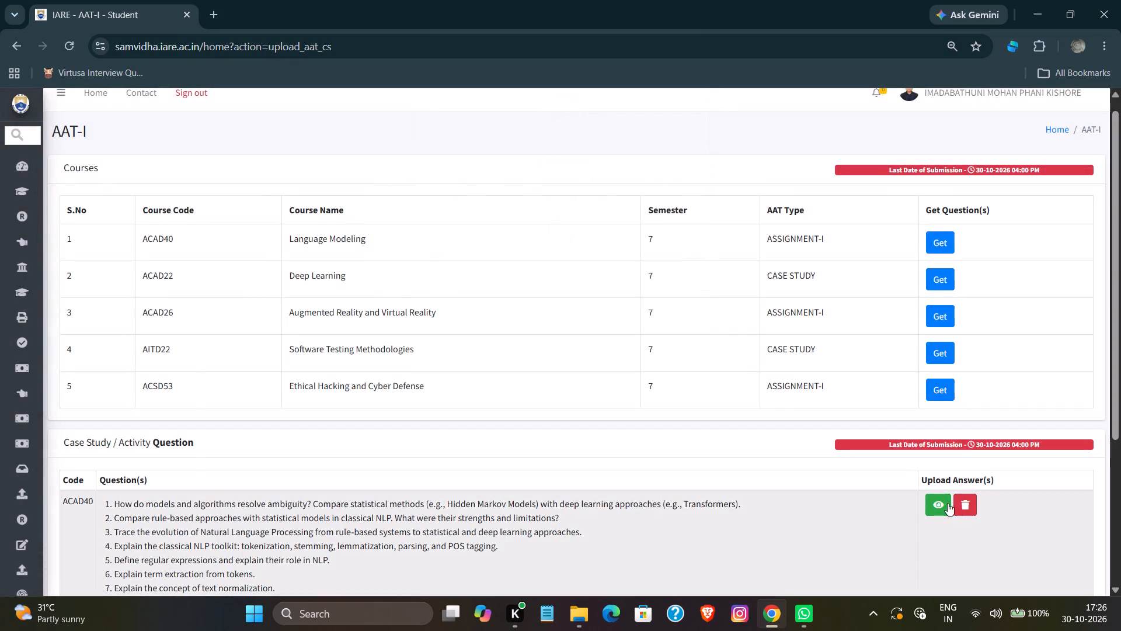
left_click(940, 509)
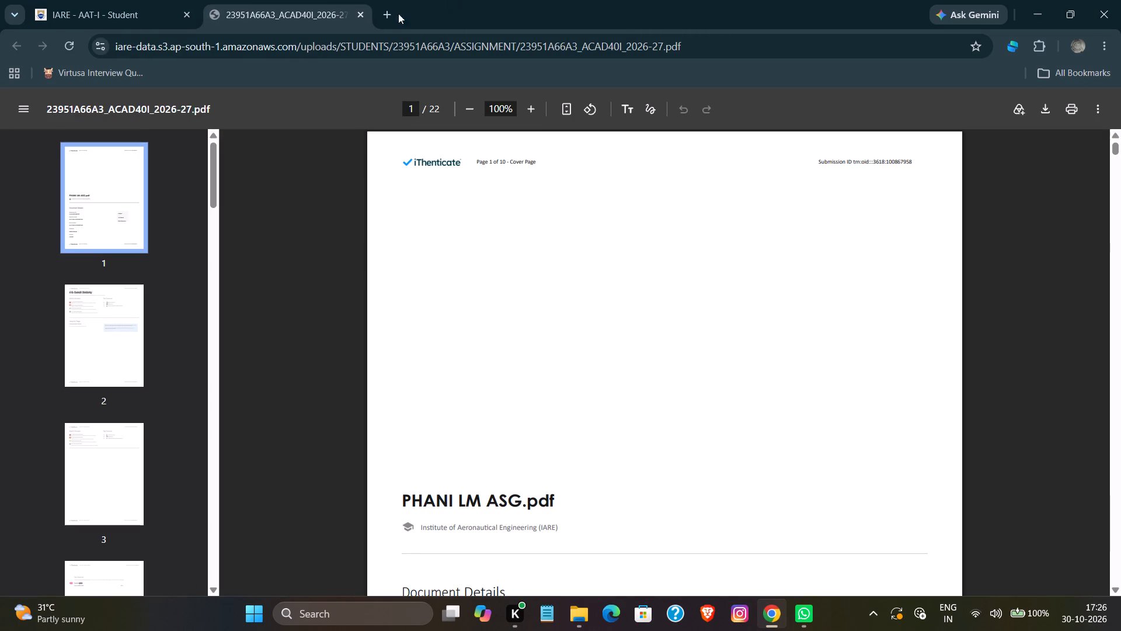
left_click(361, 13)
Load the Deep Learning (ACAD22) case study and view its uploaded answer PDF to check that the right file was submitted.
left_click(931, 282)
left_click(1000, 281)
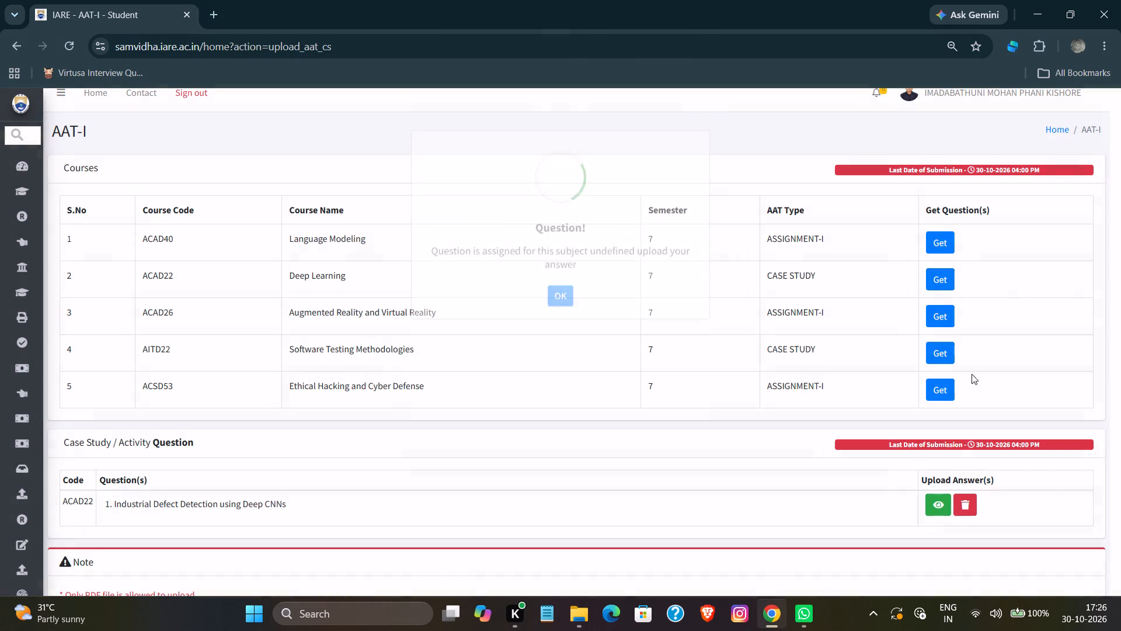
left_click(943, 509)
left_click(361, 15)
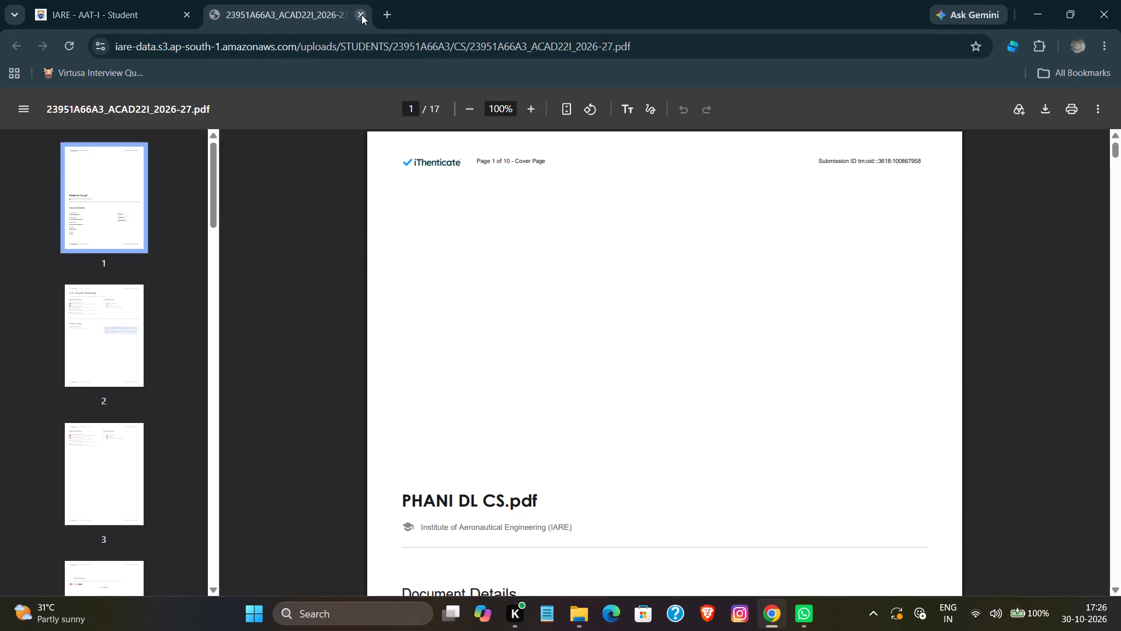
Load the Augmented Reality and Virtual Reality (ACAD26) assignment and view its uploaded answer PDF to check the submitted file.
left_click(931, 310)
left_click(960, 310)
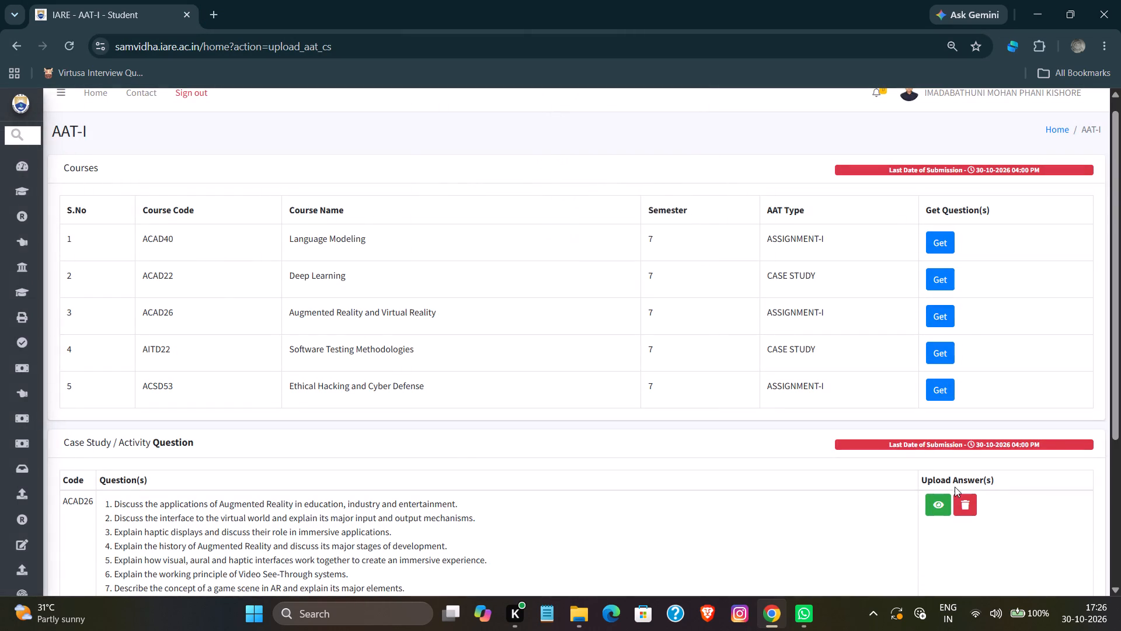
left_click(935, 504)
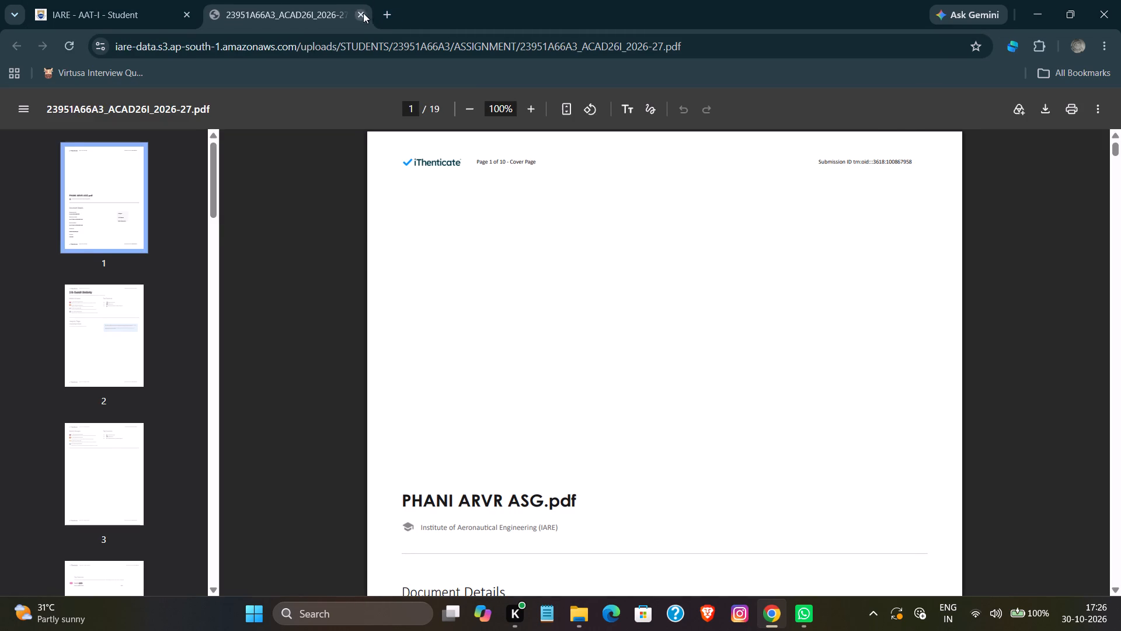
left_click(361, 12)
Load the Software Testing Methodologies (AITD22) case study and view its uploaded answer PDF to check the submitted file.
left_click(936, 354)
left_click(986, 353)
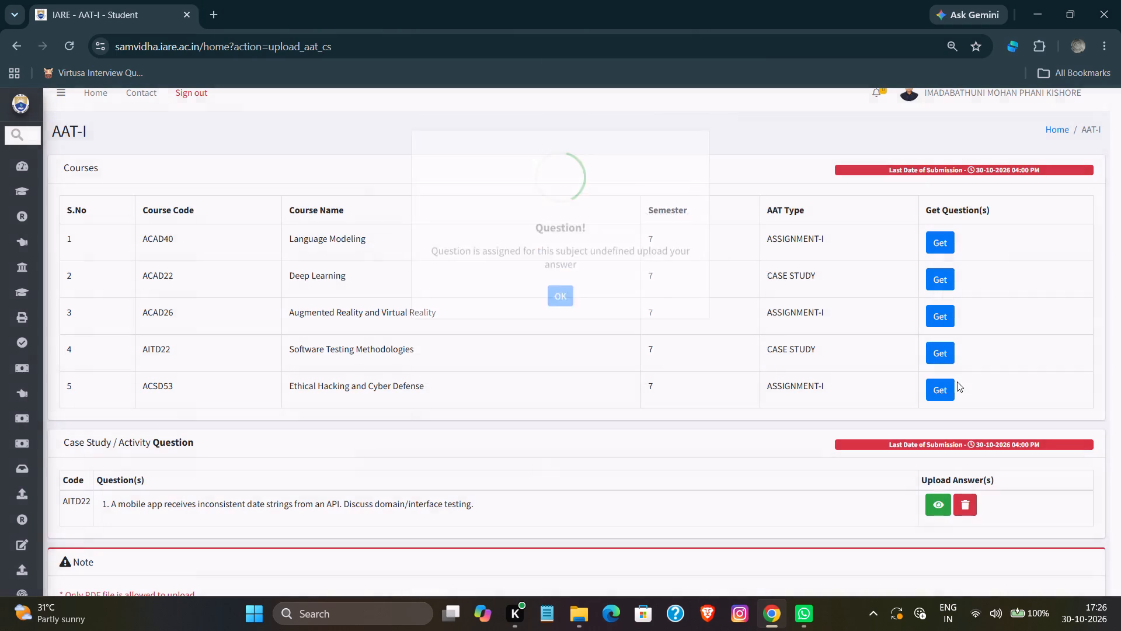
left_click(942, 505)
left_click(362, 14)
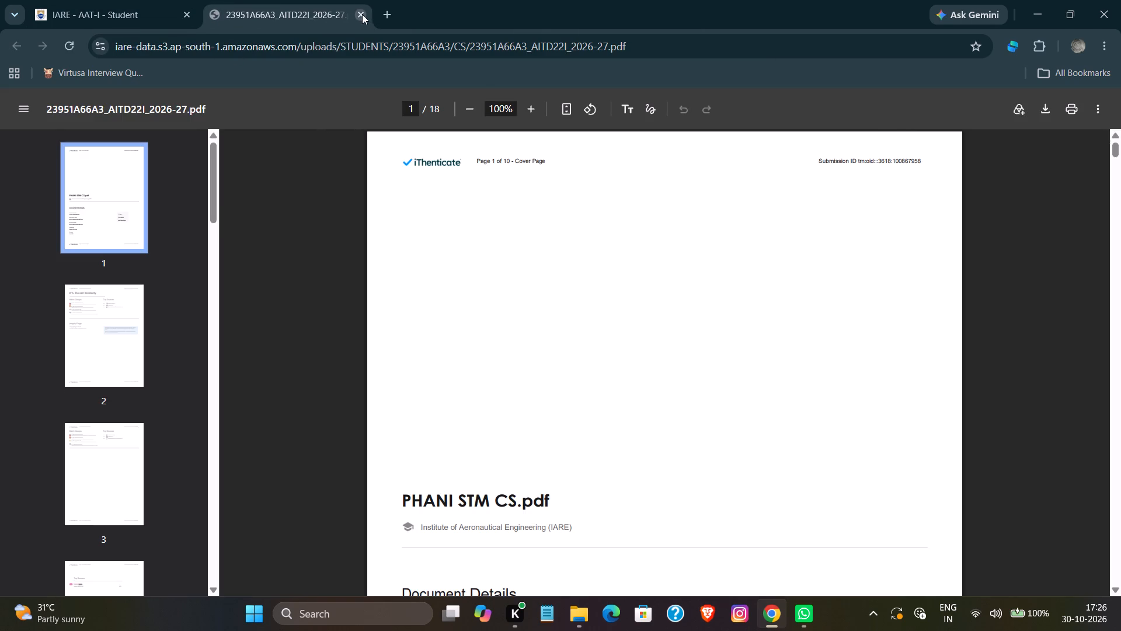
Load the Ethical Hacking and Cyber Defense (ACSD53) assignment and view its uploaded answer PDF to check the submitted file.
left_click(938, 389)
left_click(977, 382)
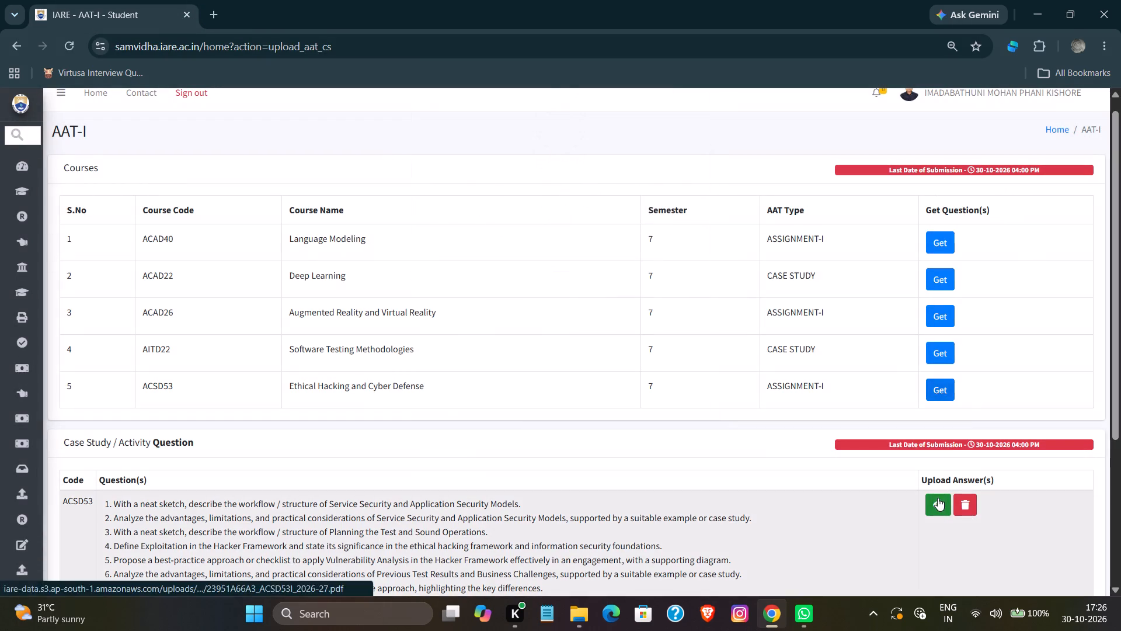
left_click(938, 499)
left_click(359, 14)
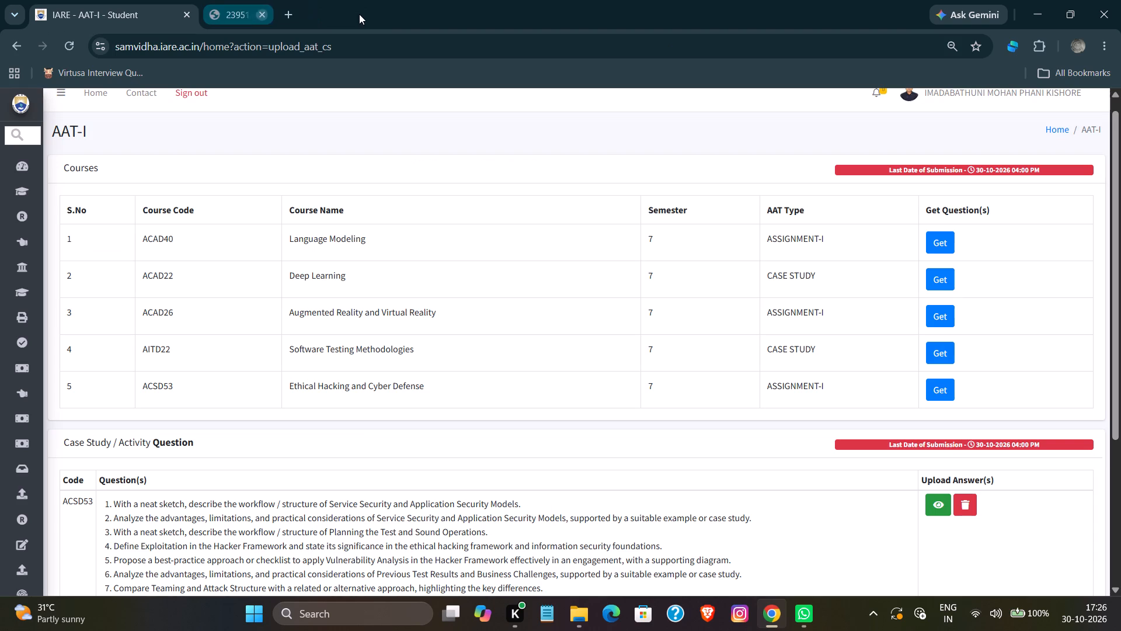
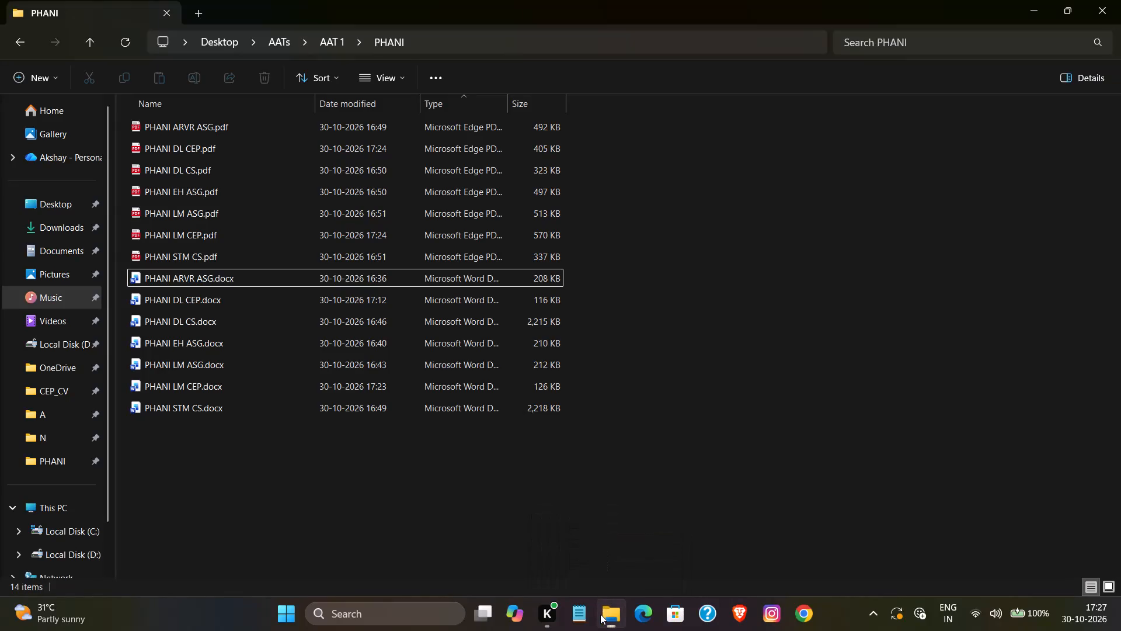
Search the computer for apps starting with "w".
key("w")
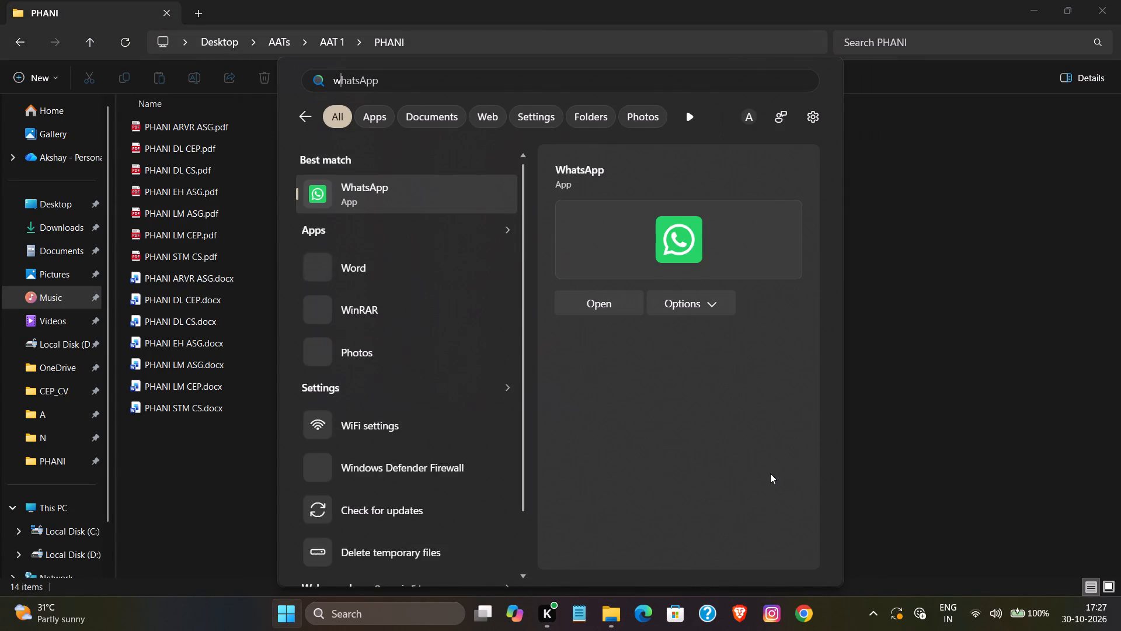
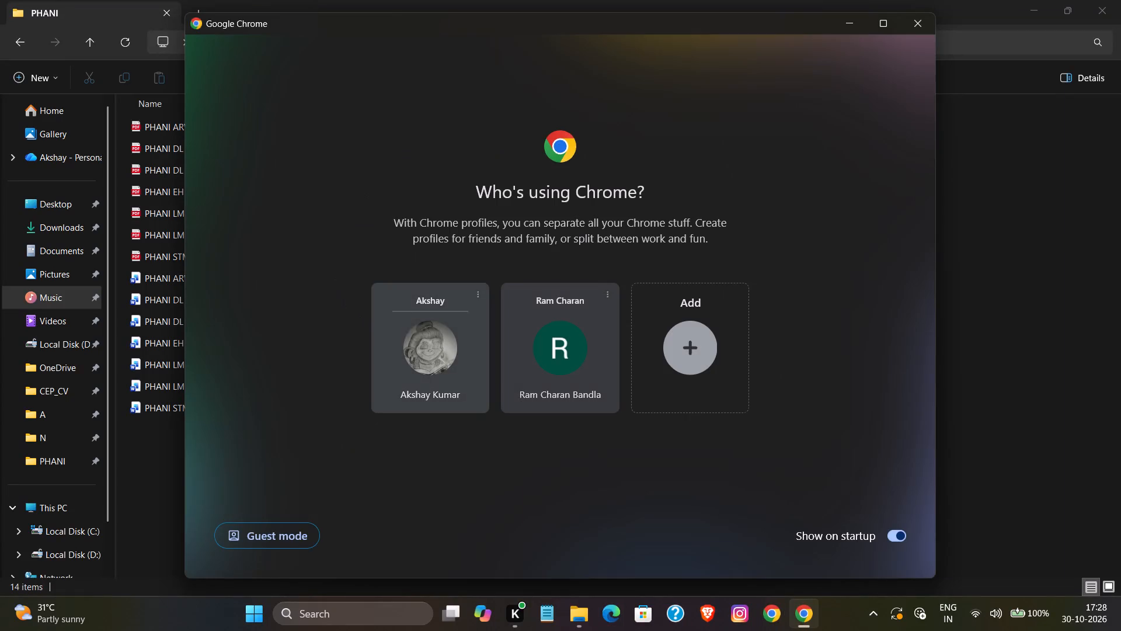
Open Chrome with the first user profile and replace the AAT-I page with a blank new tab.
left_click(409, 328)
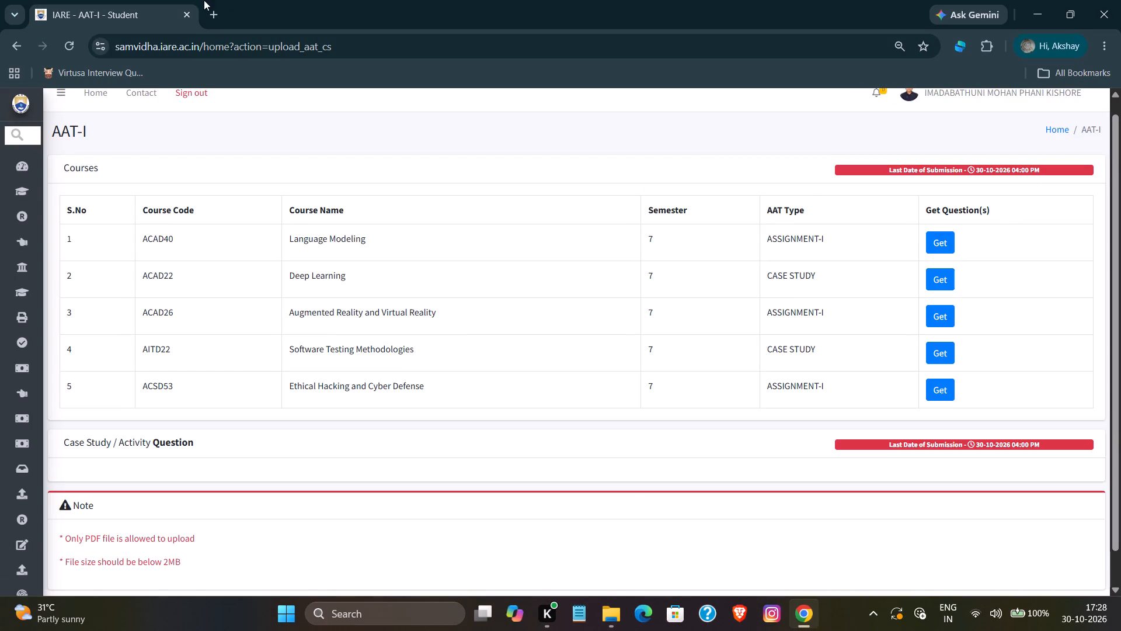
left_click(216, 13)
left_click(186, 13)
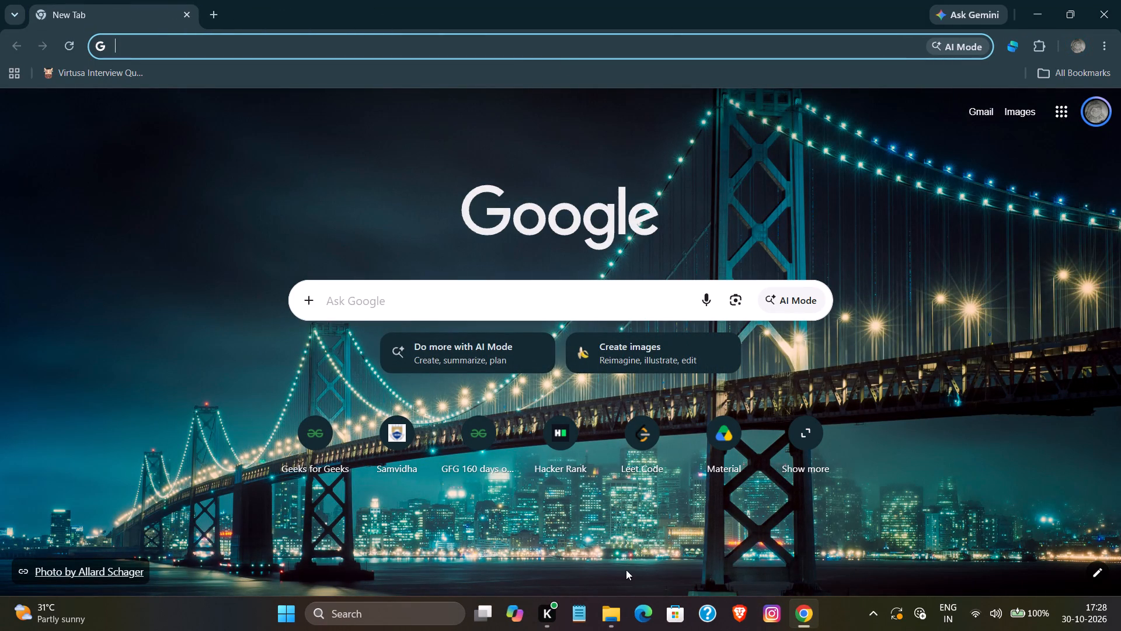
Open the Windows Update settings to view the pending update.
left_click(894, 613)
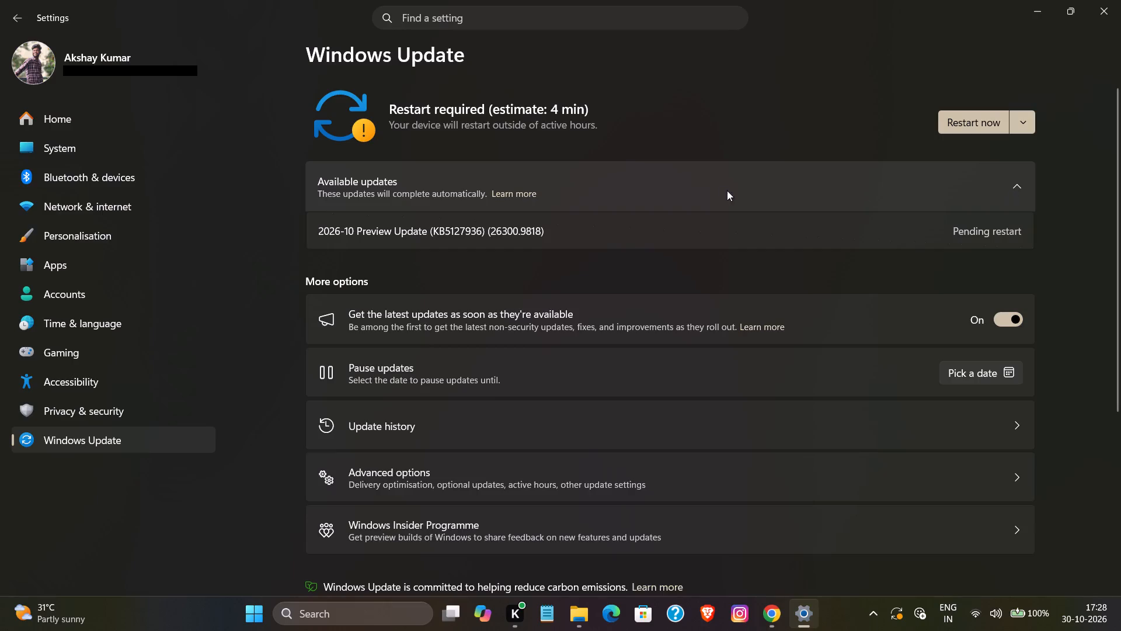
Close the Windows Update settings window and return to the PHANI folder in File Explorer.
left_click(1120, 0)
left_click(799, 626)
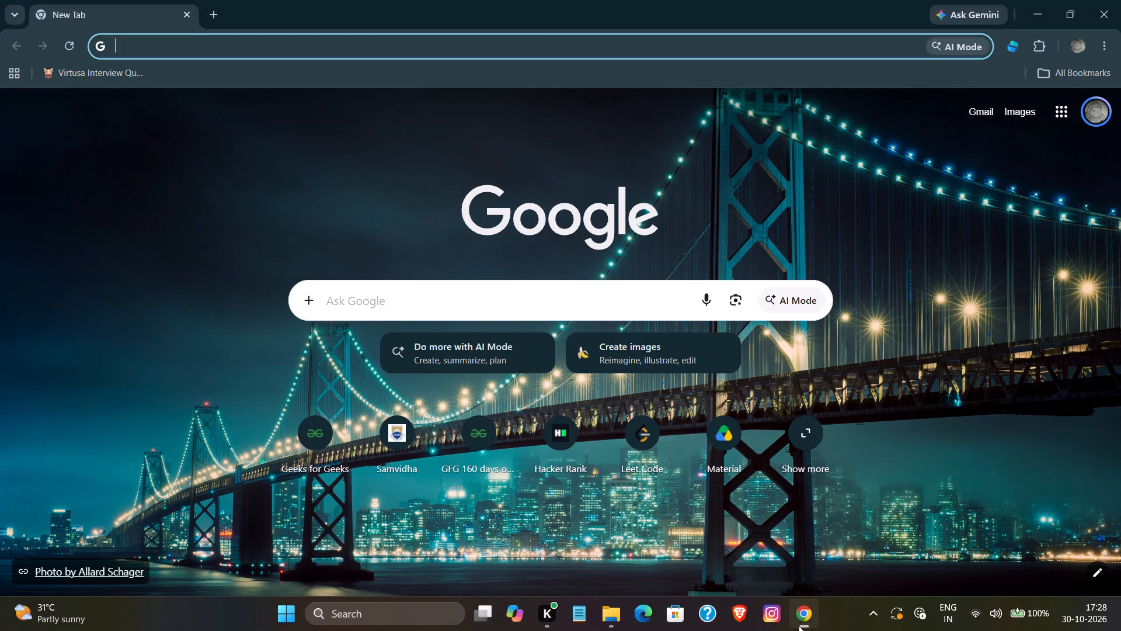
left_click(799, 626)
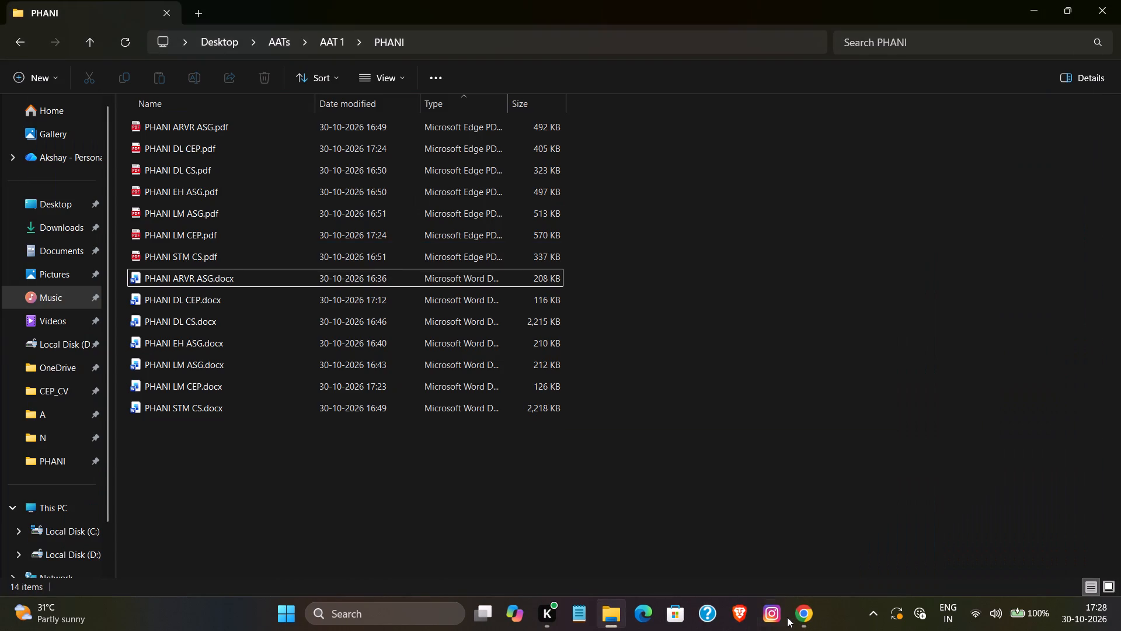
Refresh the PHANI folder listing and go up through AAT 1 to the AATs folder.
left_click(117, 41)
left_click(338, 41)
left_click(281, 39)
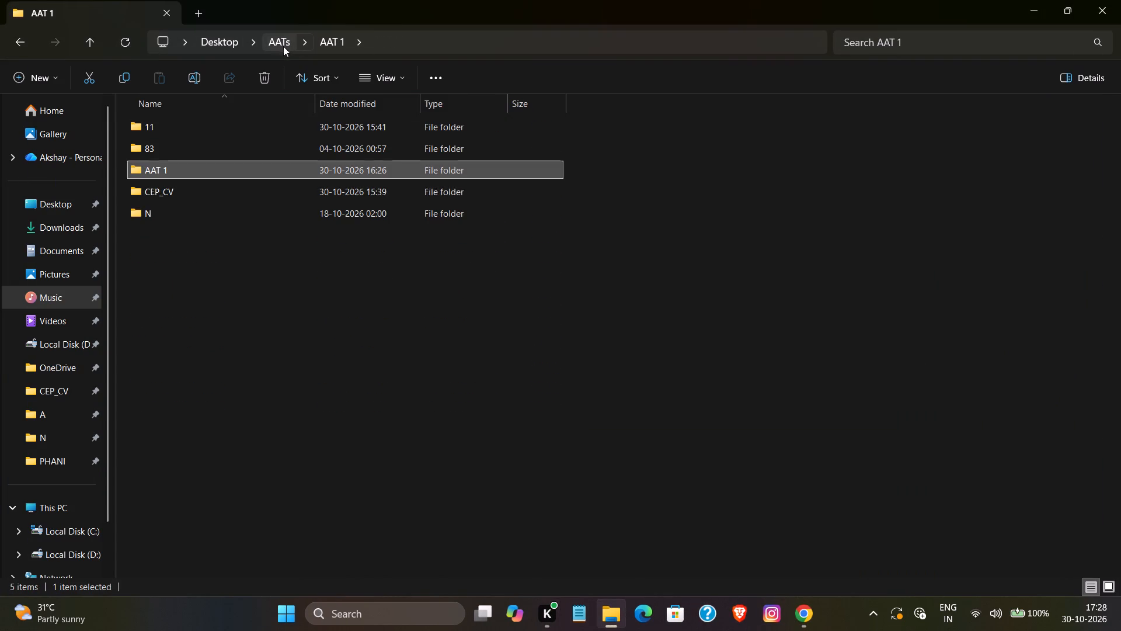